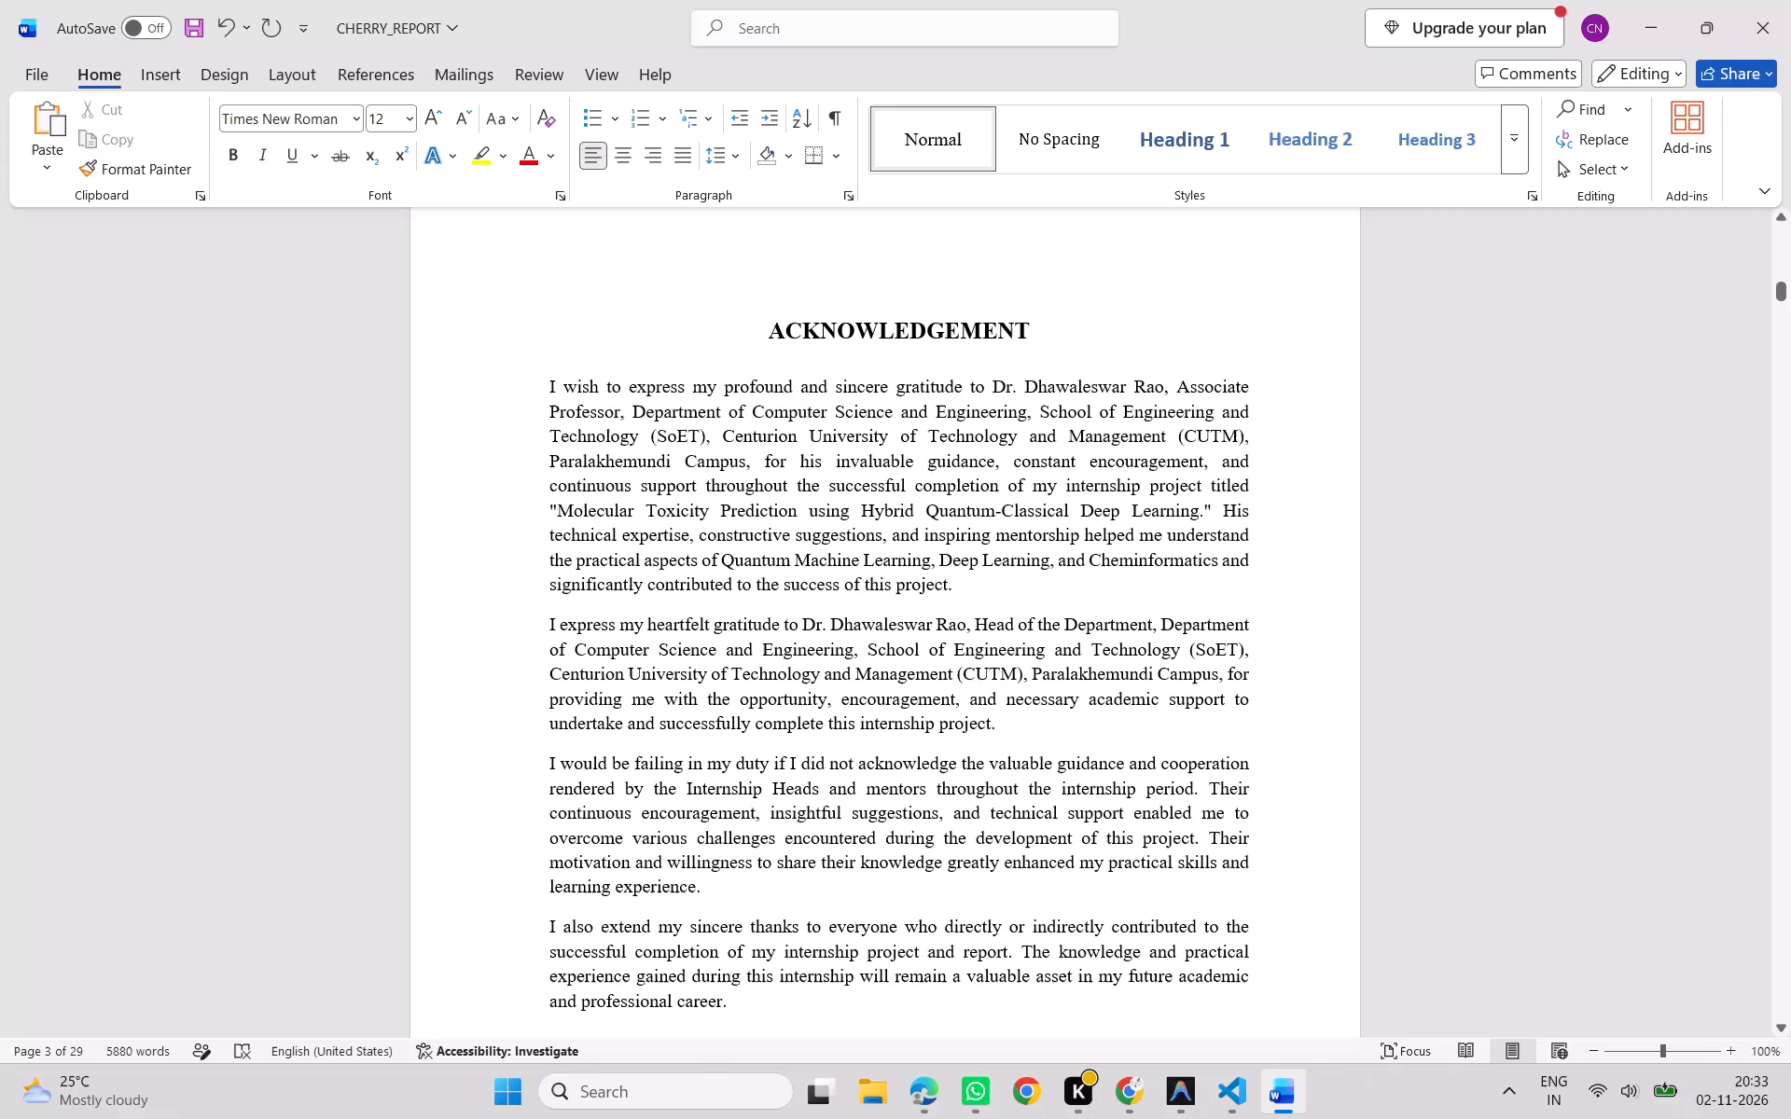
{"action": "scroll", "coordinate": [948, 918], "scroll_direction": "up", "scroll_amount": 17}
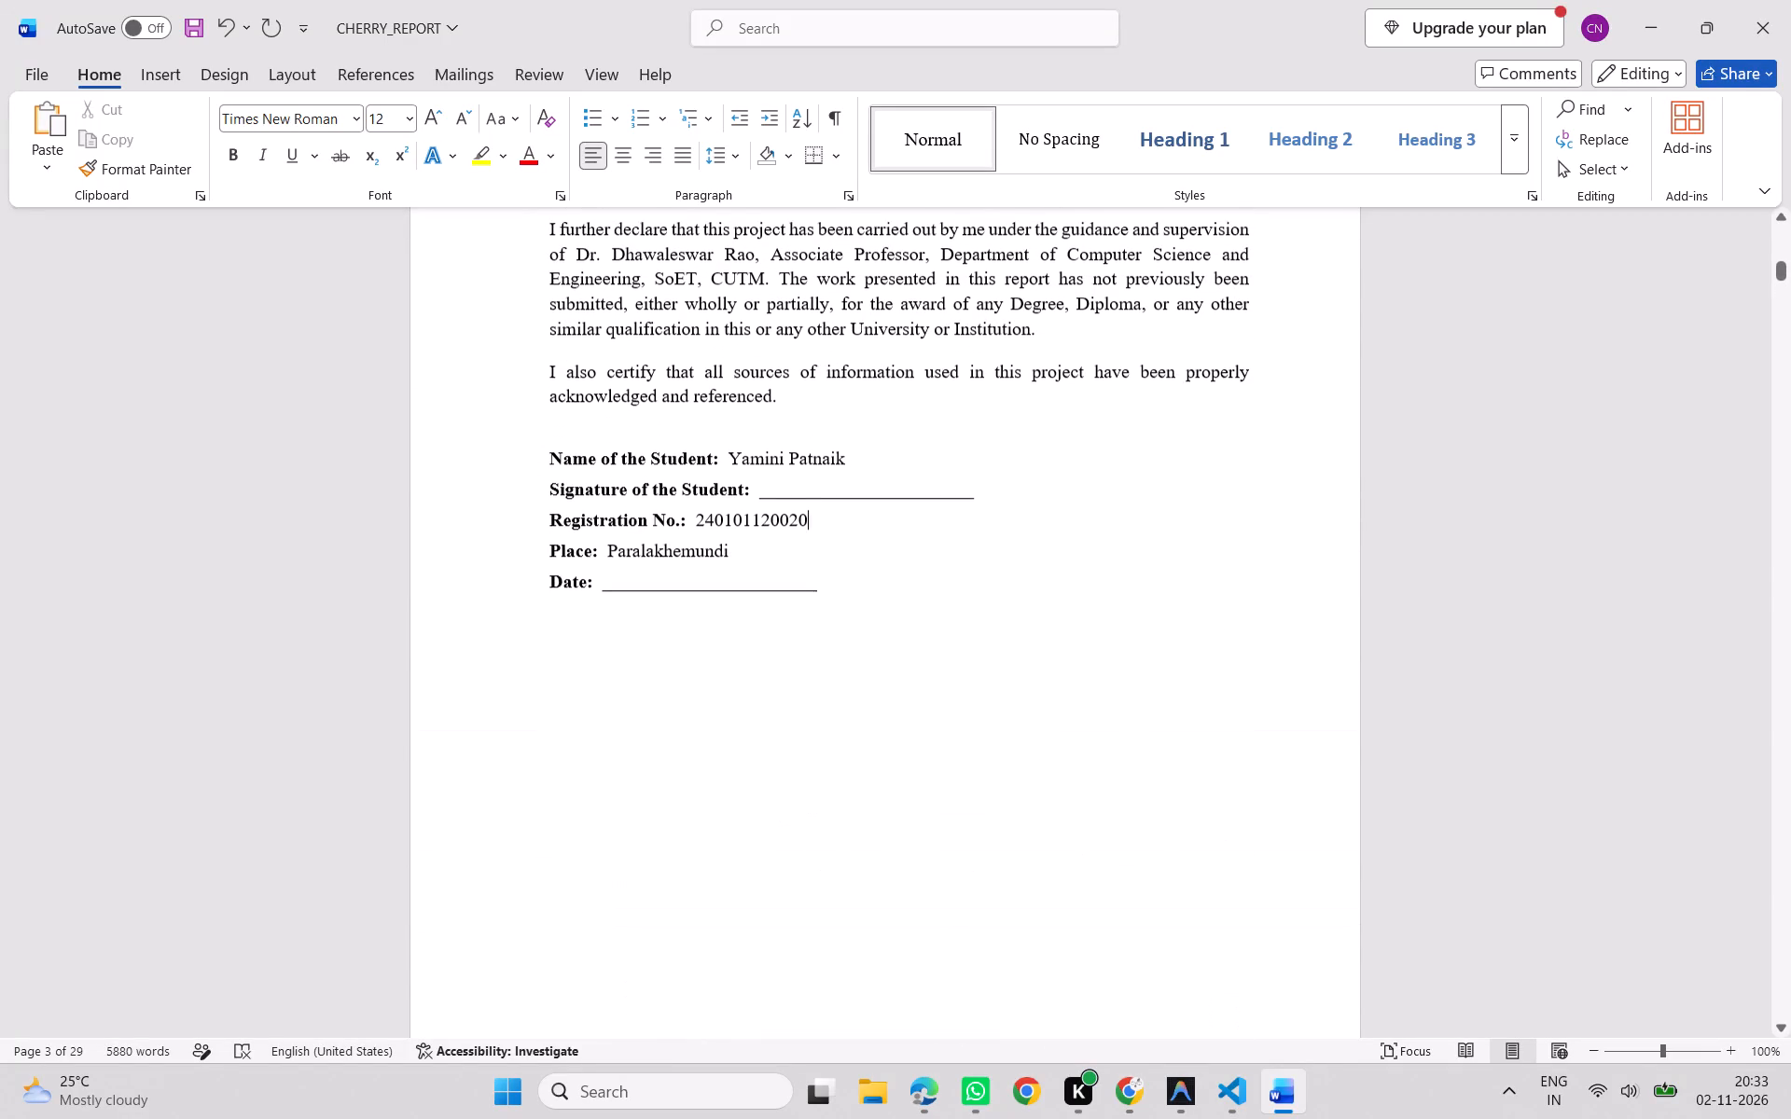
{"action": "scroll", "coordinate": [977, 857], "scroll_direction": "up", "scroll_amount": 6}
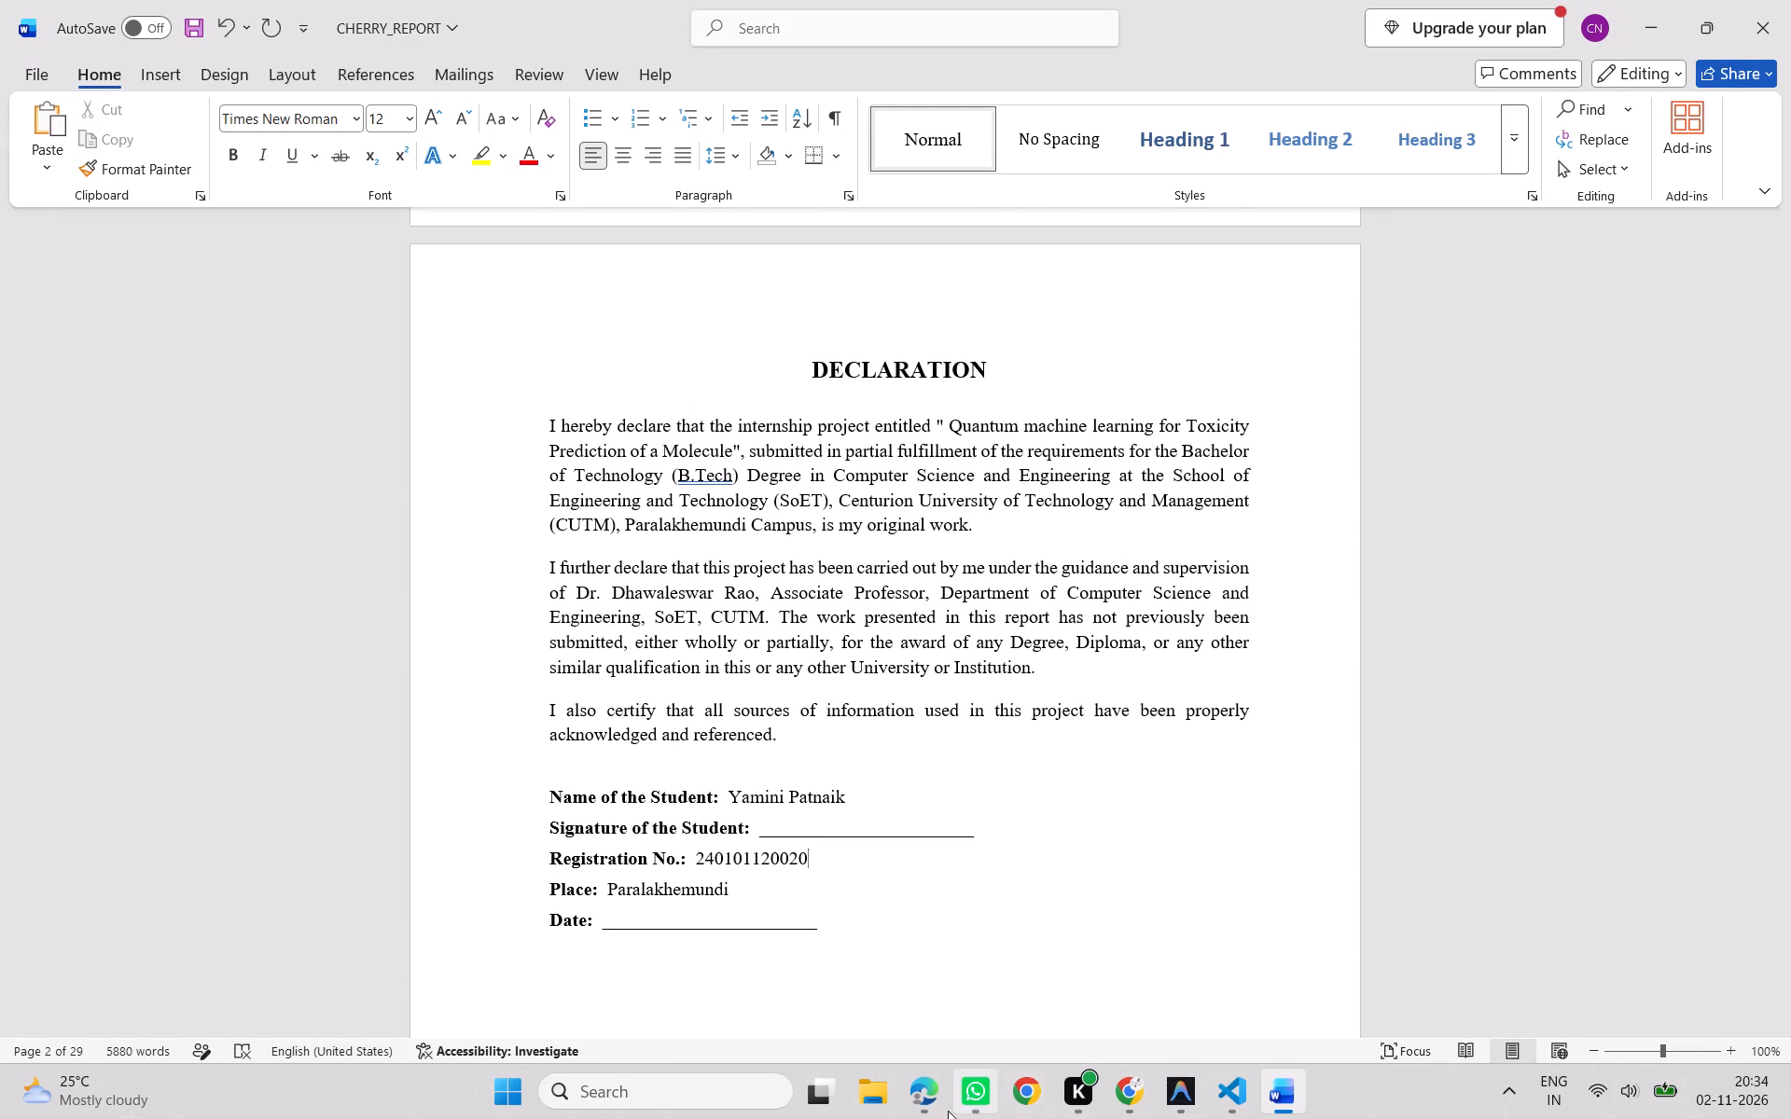
Open the PROJECT REPORTS folder in File Explorer.
{"action": "left_click", "coordinate": [873, 1103]}
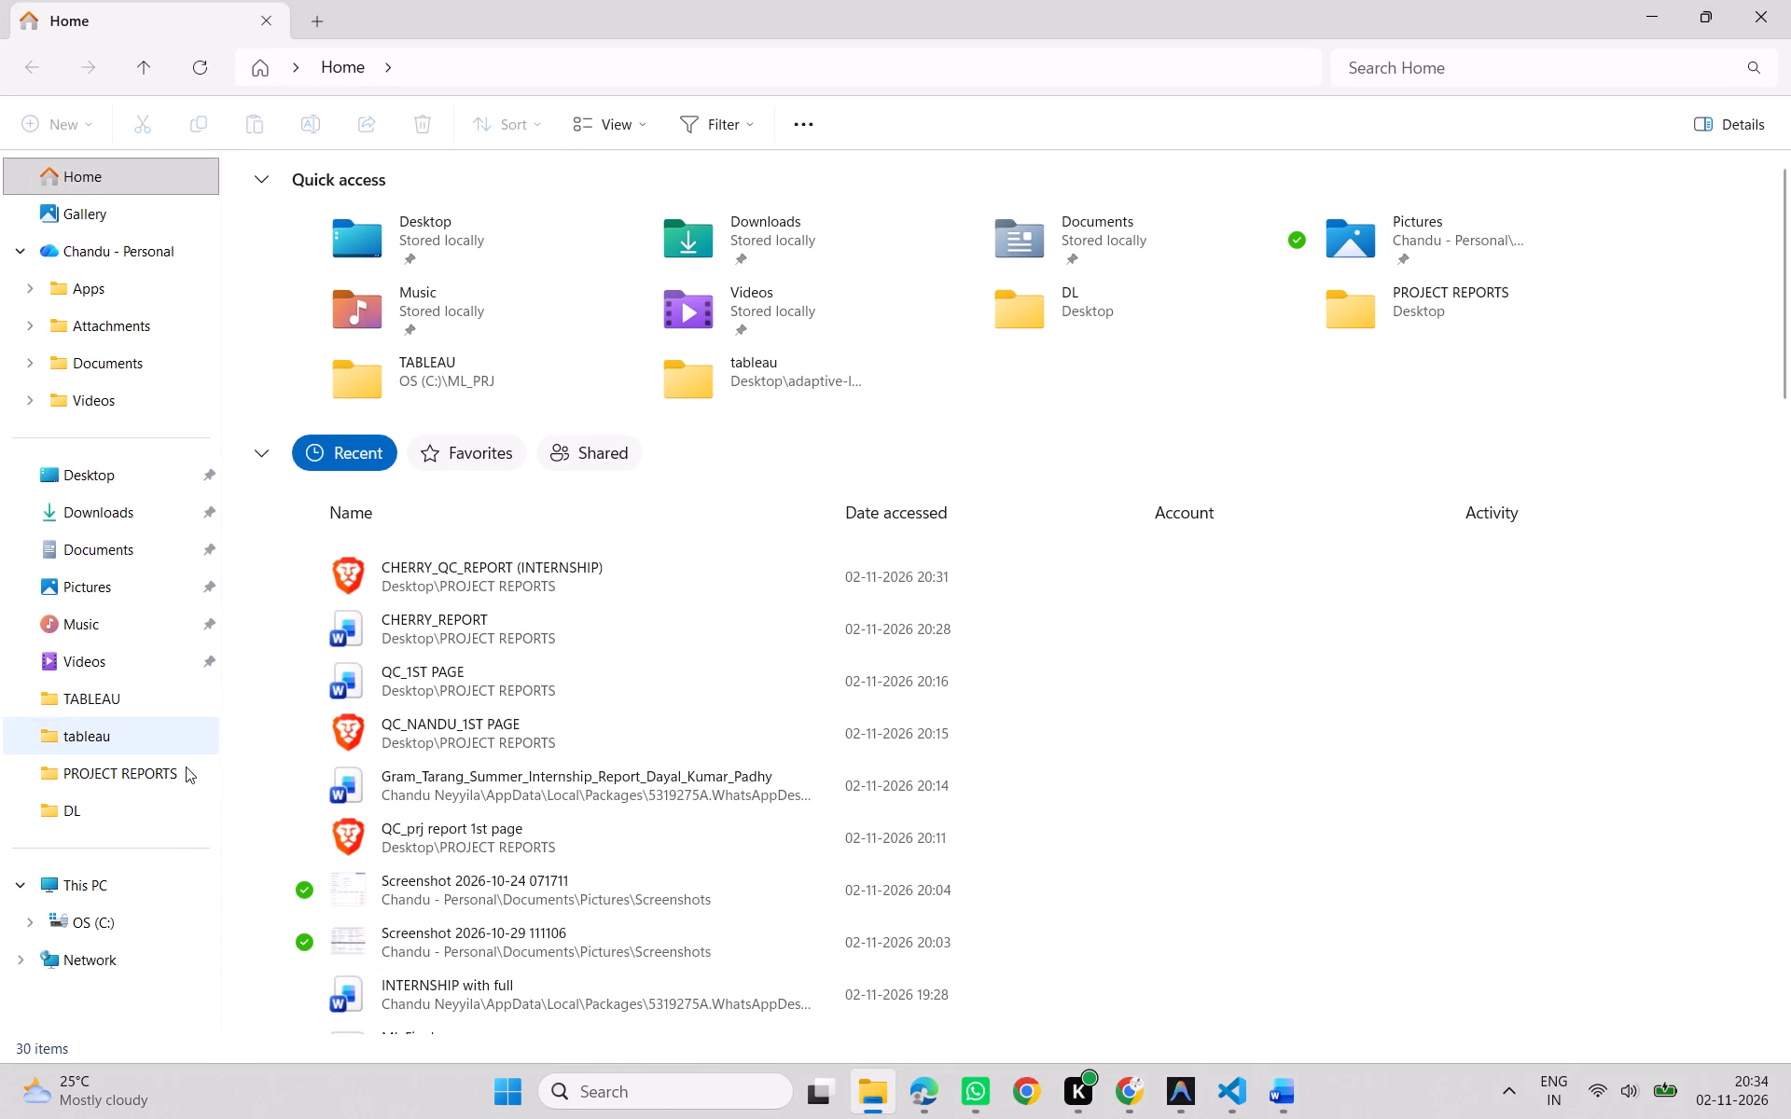
{"action": "double_click", "coordinate": [120, 890]}
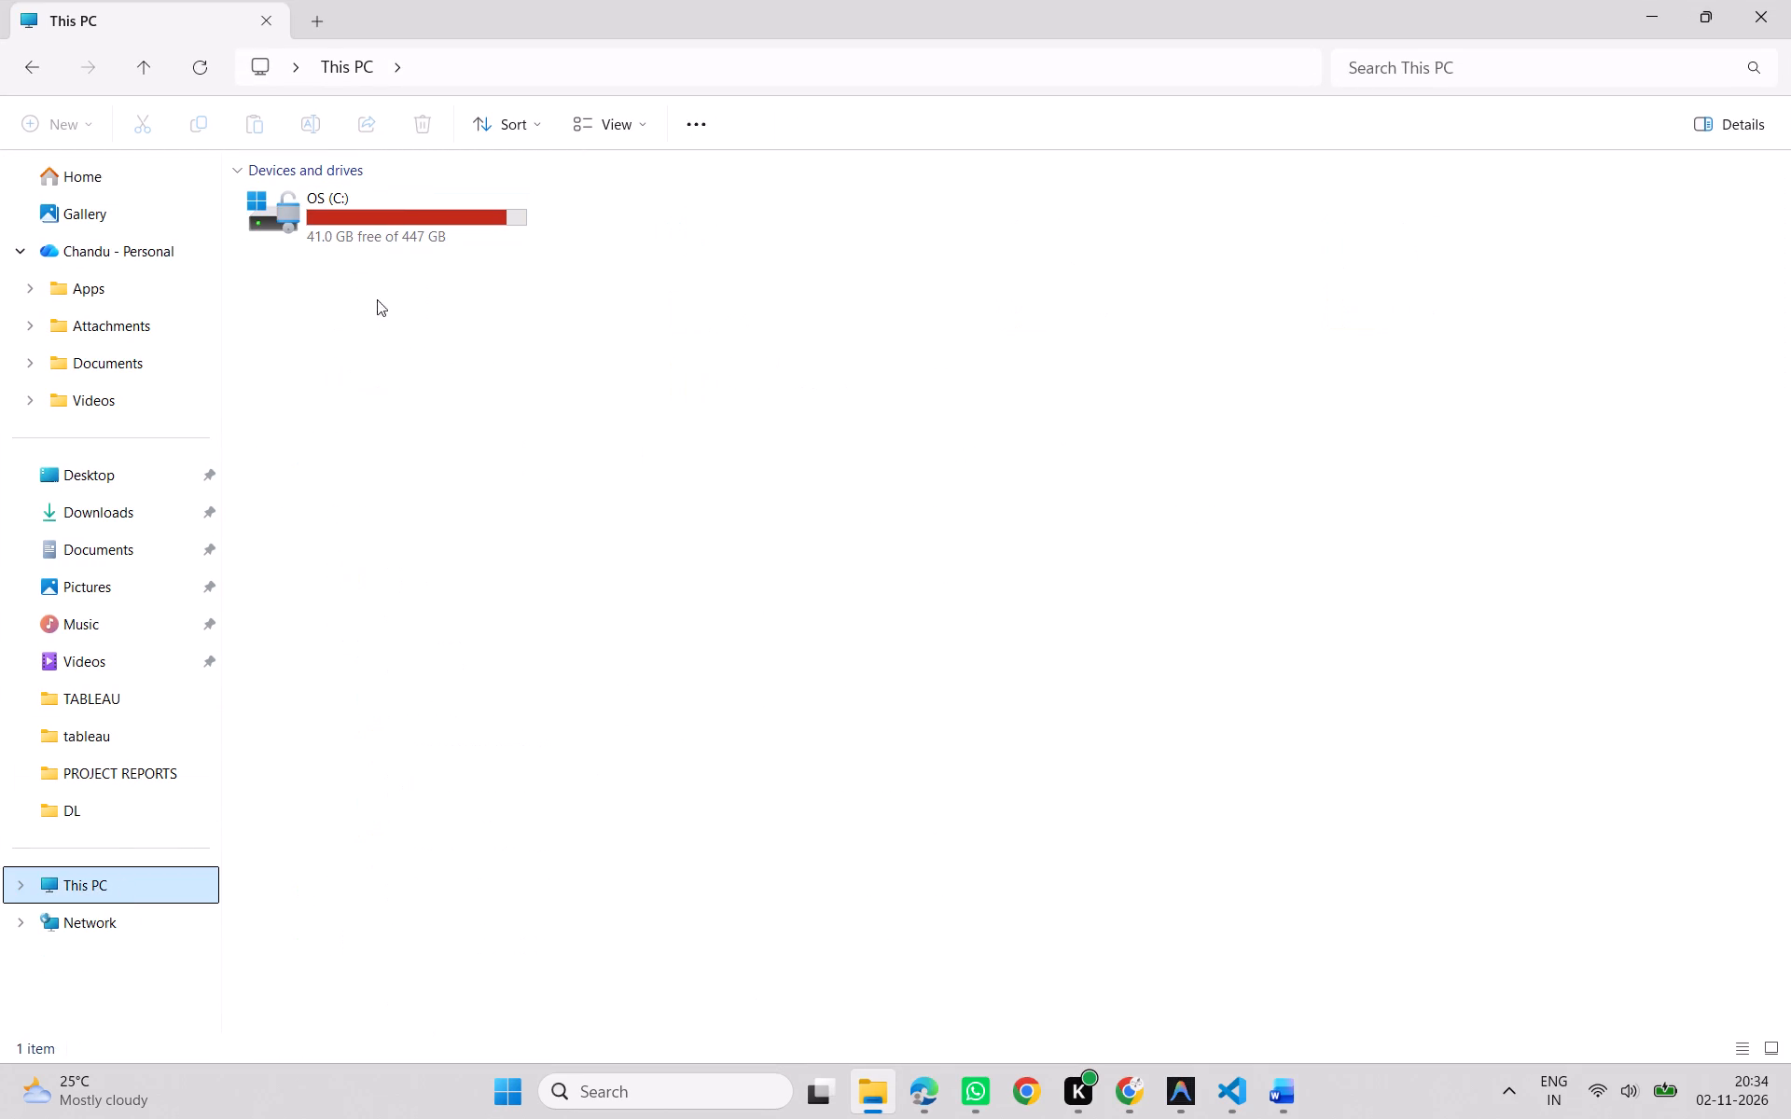
{"action": "double_click", "coordinate": [119, 774]}
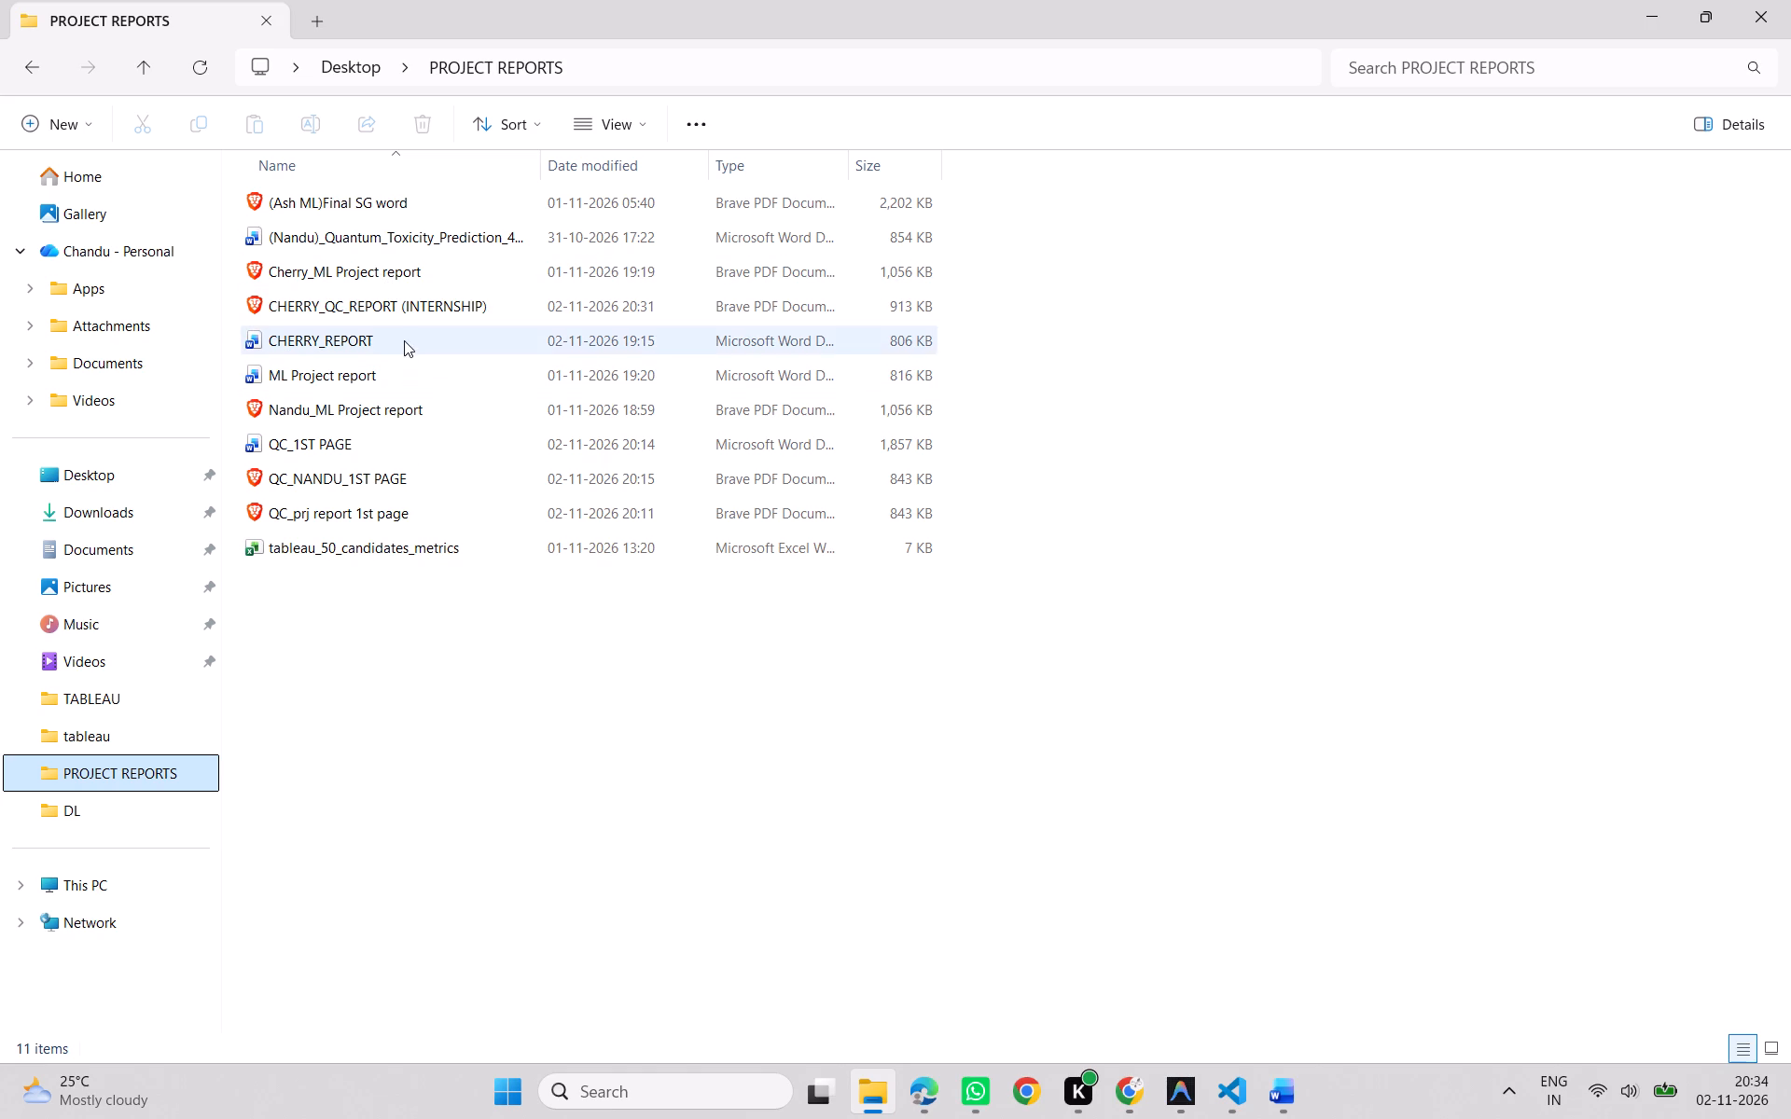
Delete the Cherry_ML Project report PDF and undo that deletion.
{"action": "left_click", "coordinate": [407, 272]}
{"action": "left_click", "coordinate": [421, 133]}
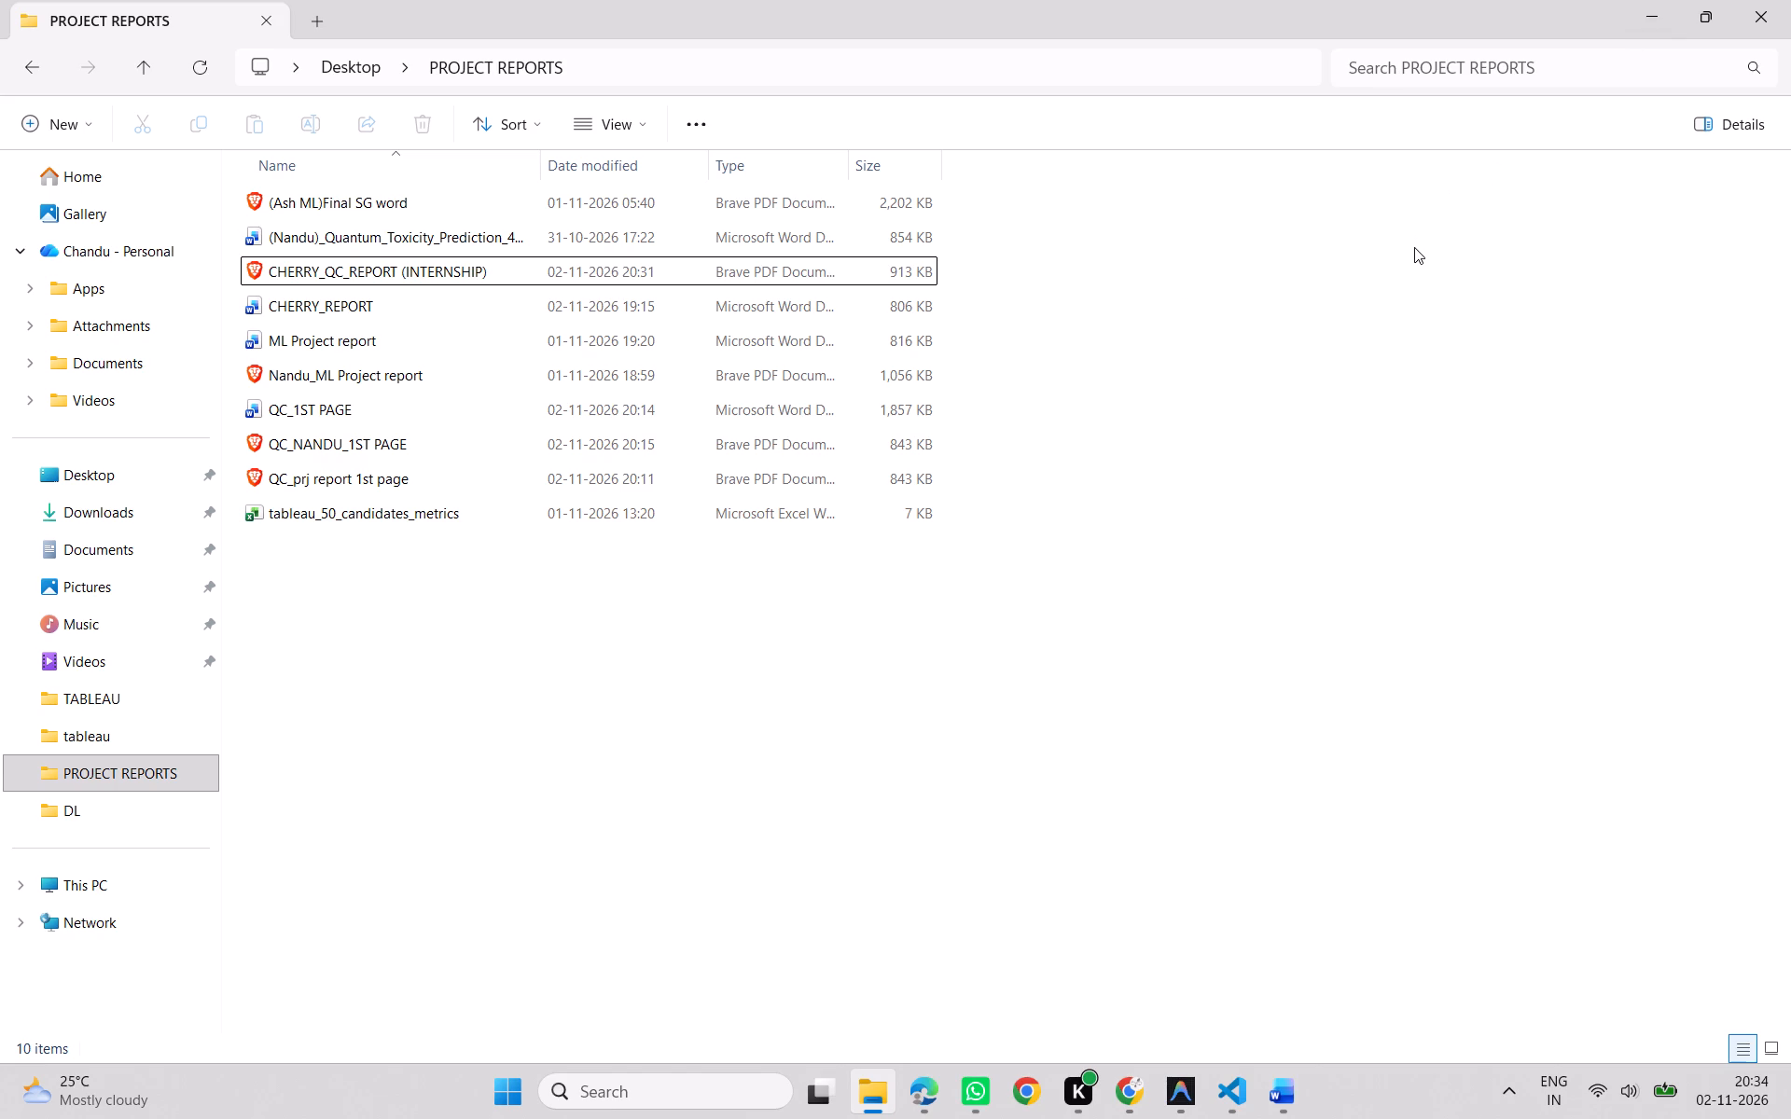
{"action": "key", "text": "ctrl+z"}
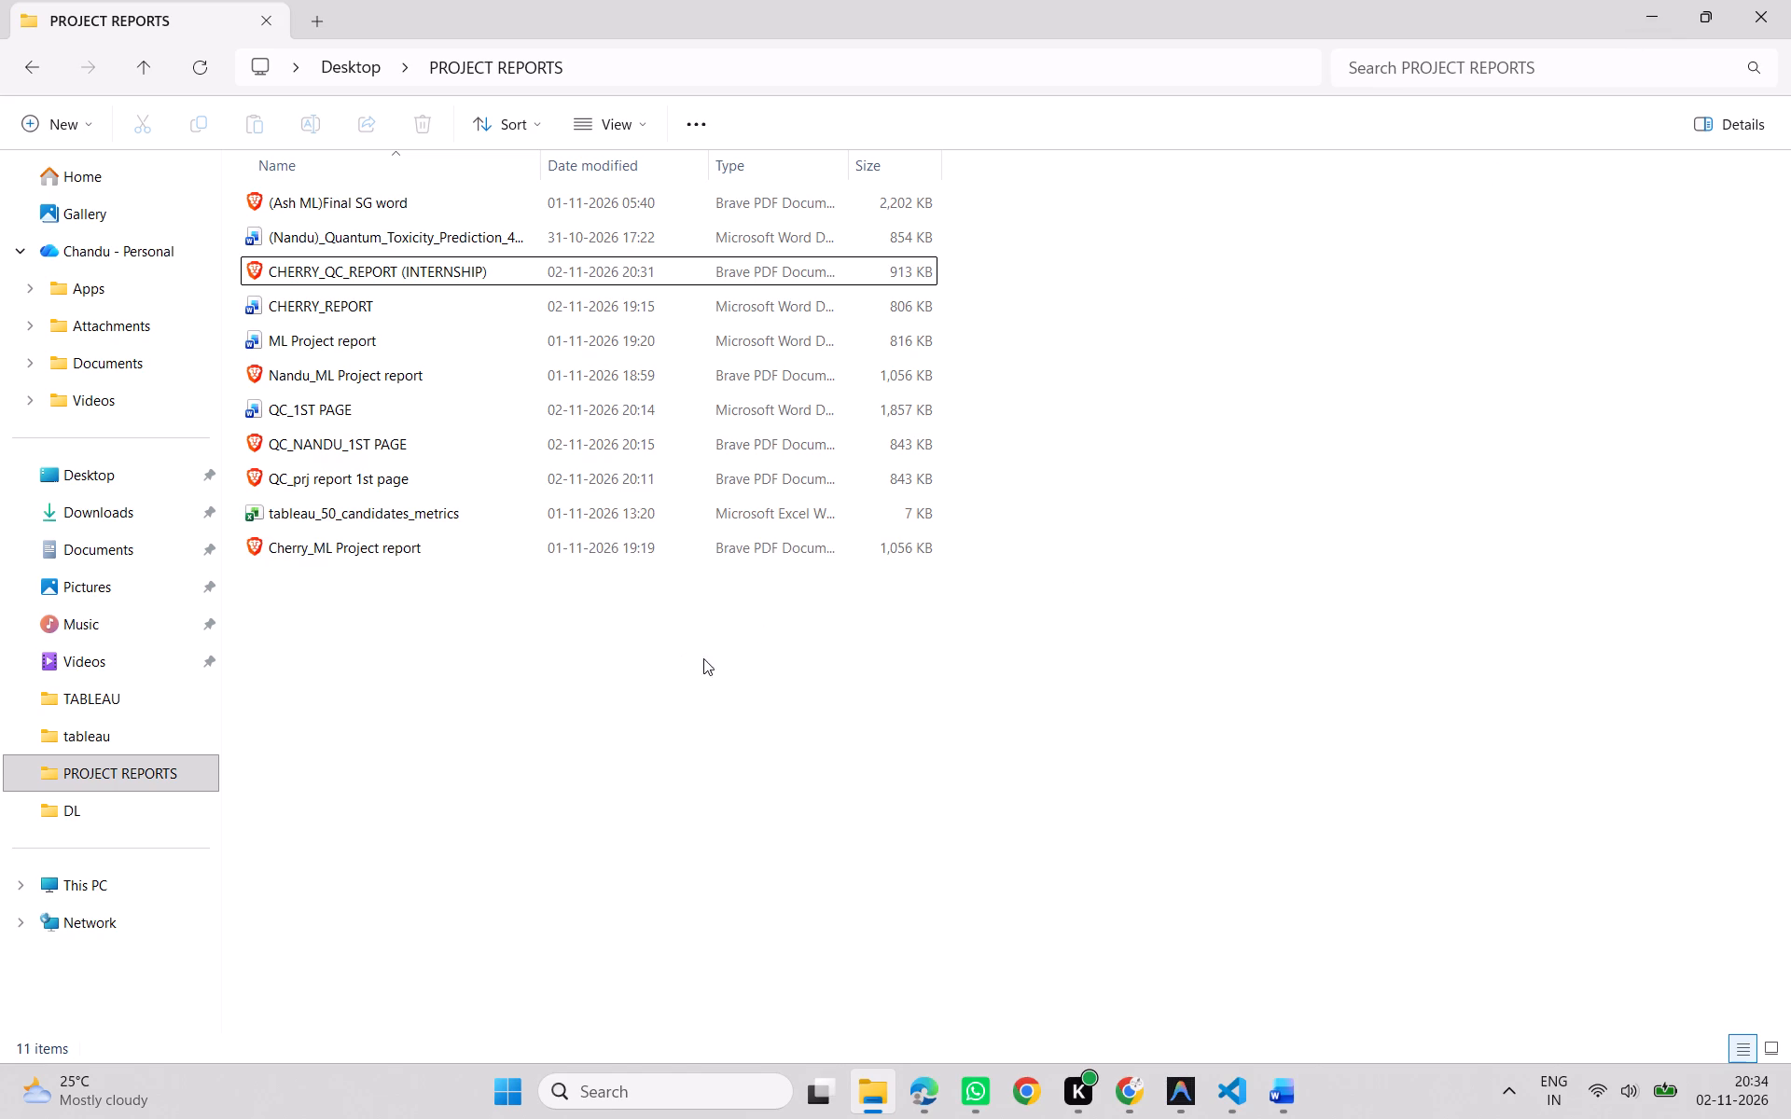
Delete the CHERRY_QC_REPORT (INTERNSHIP) PDF from the PROJECT REPORTS folder and close File Explorer.
{"action": "left_click", "coordinate": [651, 674]}
{"action": "left_click", "coordinate": [449, 276]}
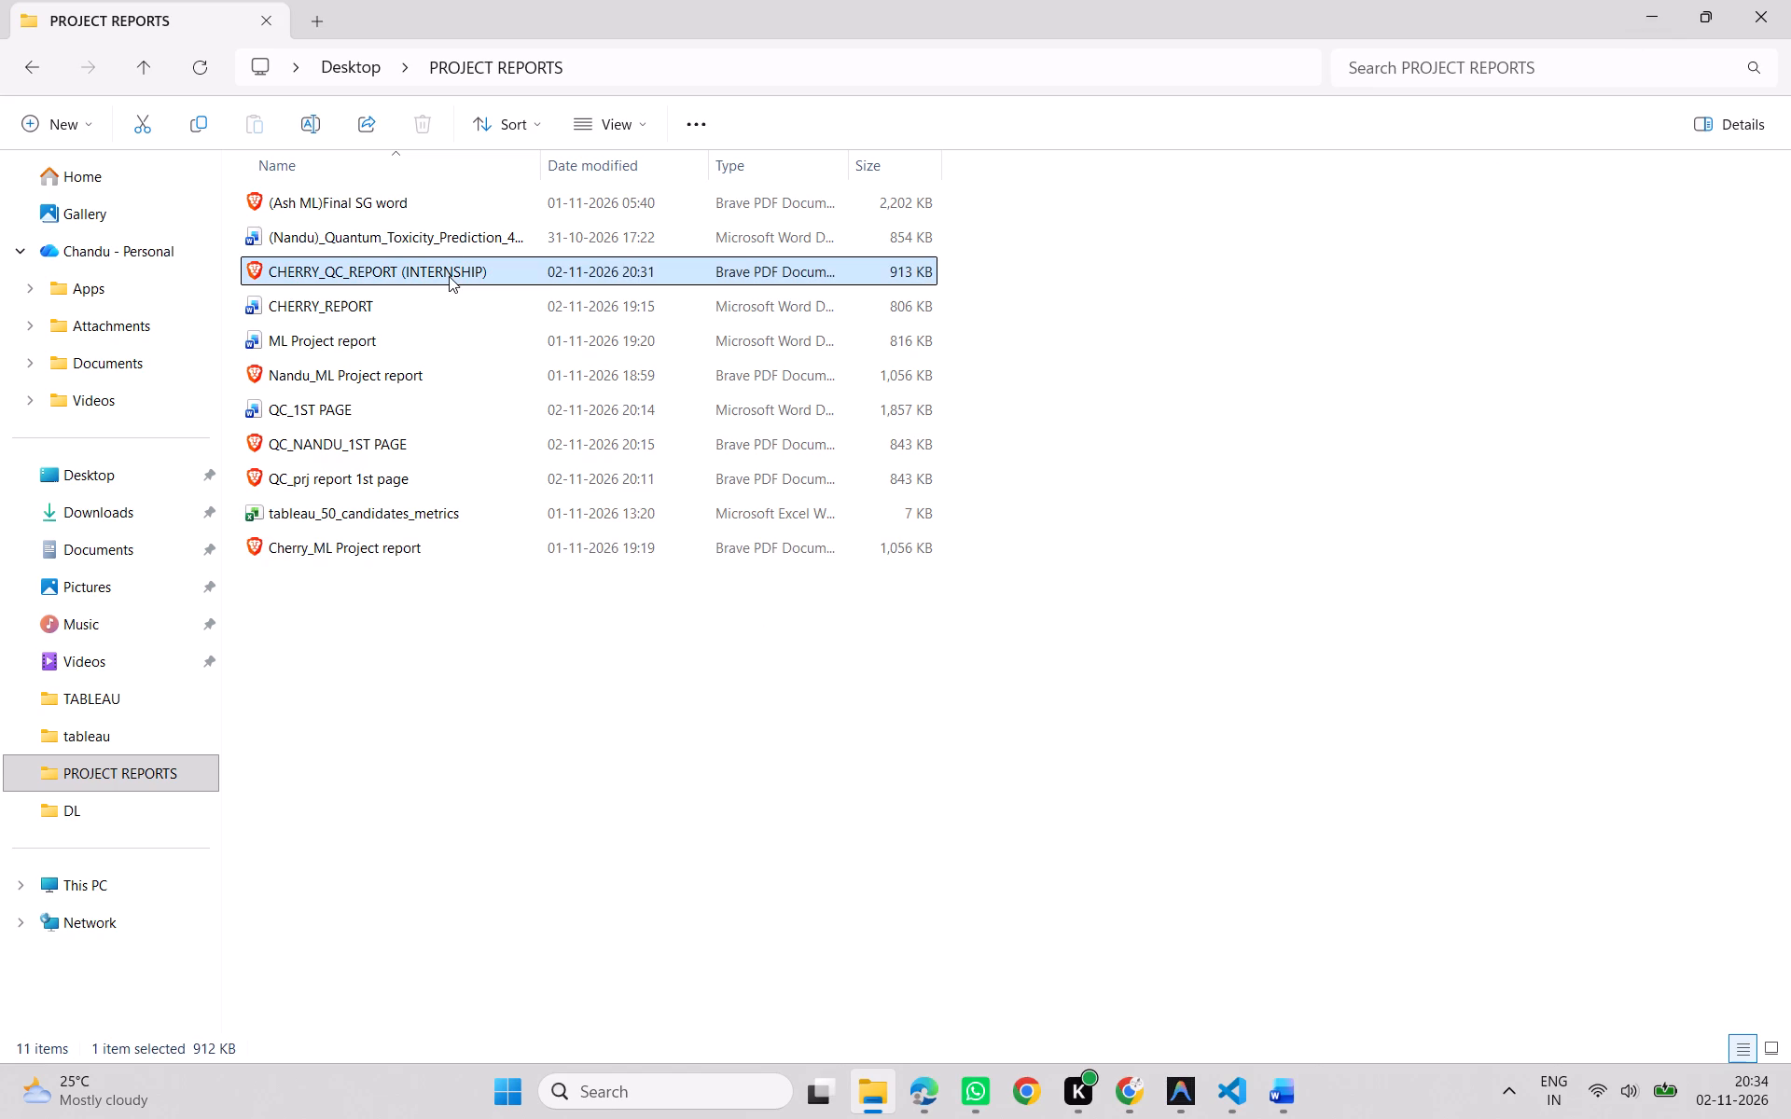
{"action": "left_click", "coordinate": [429, 129]}
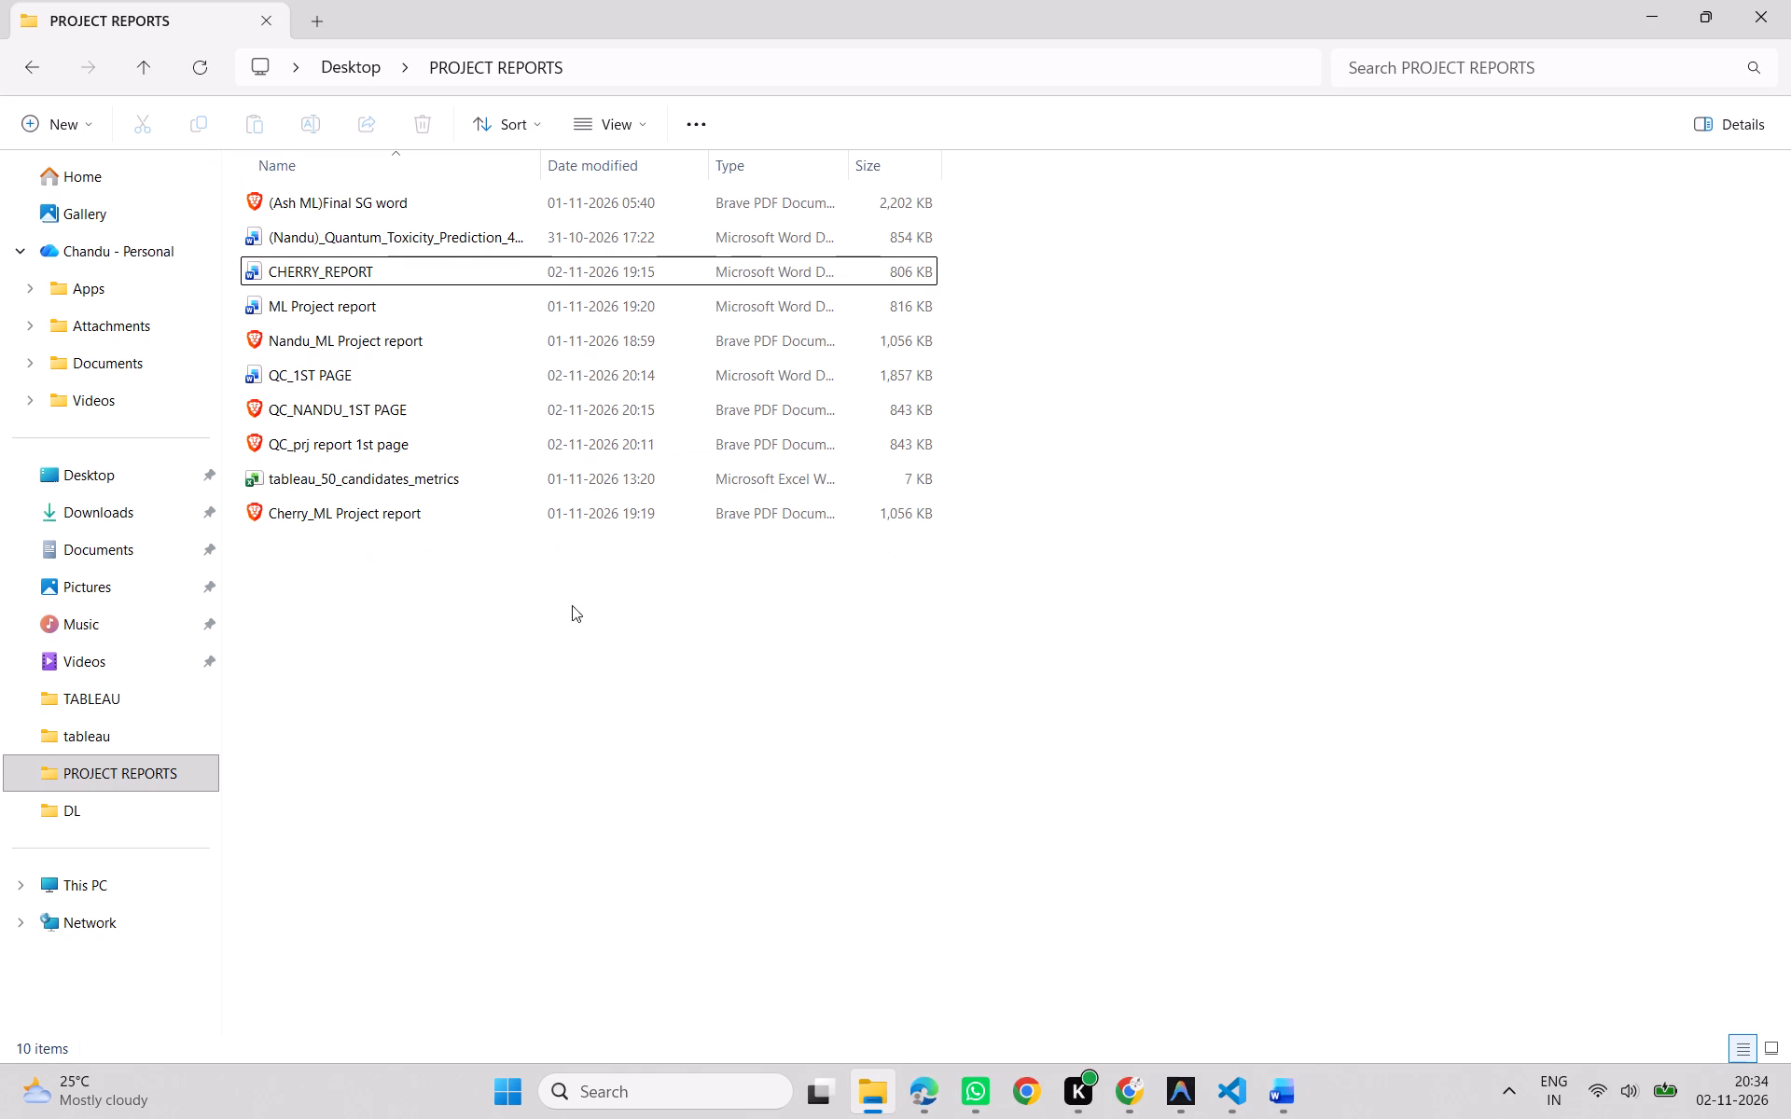
{"action": "key", "text": "alt+Tab"}
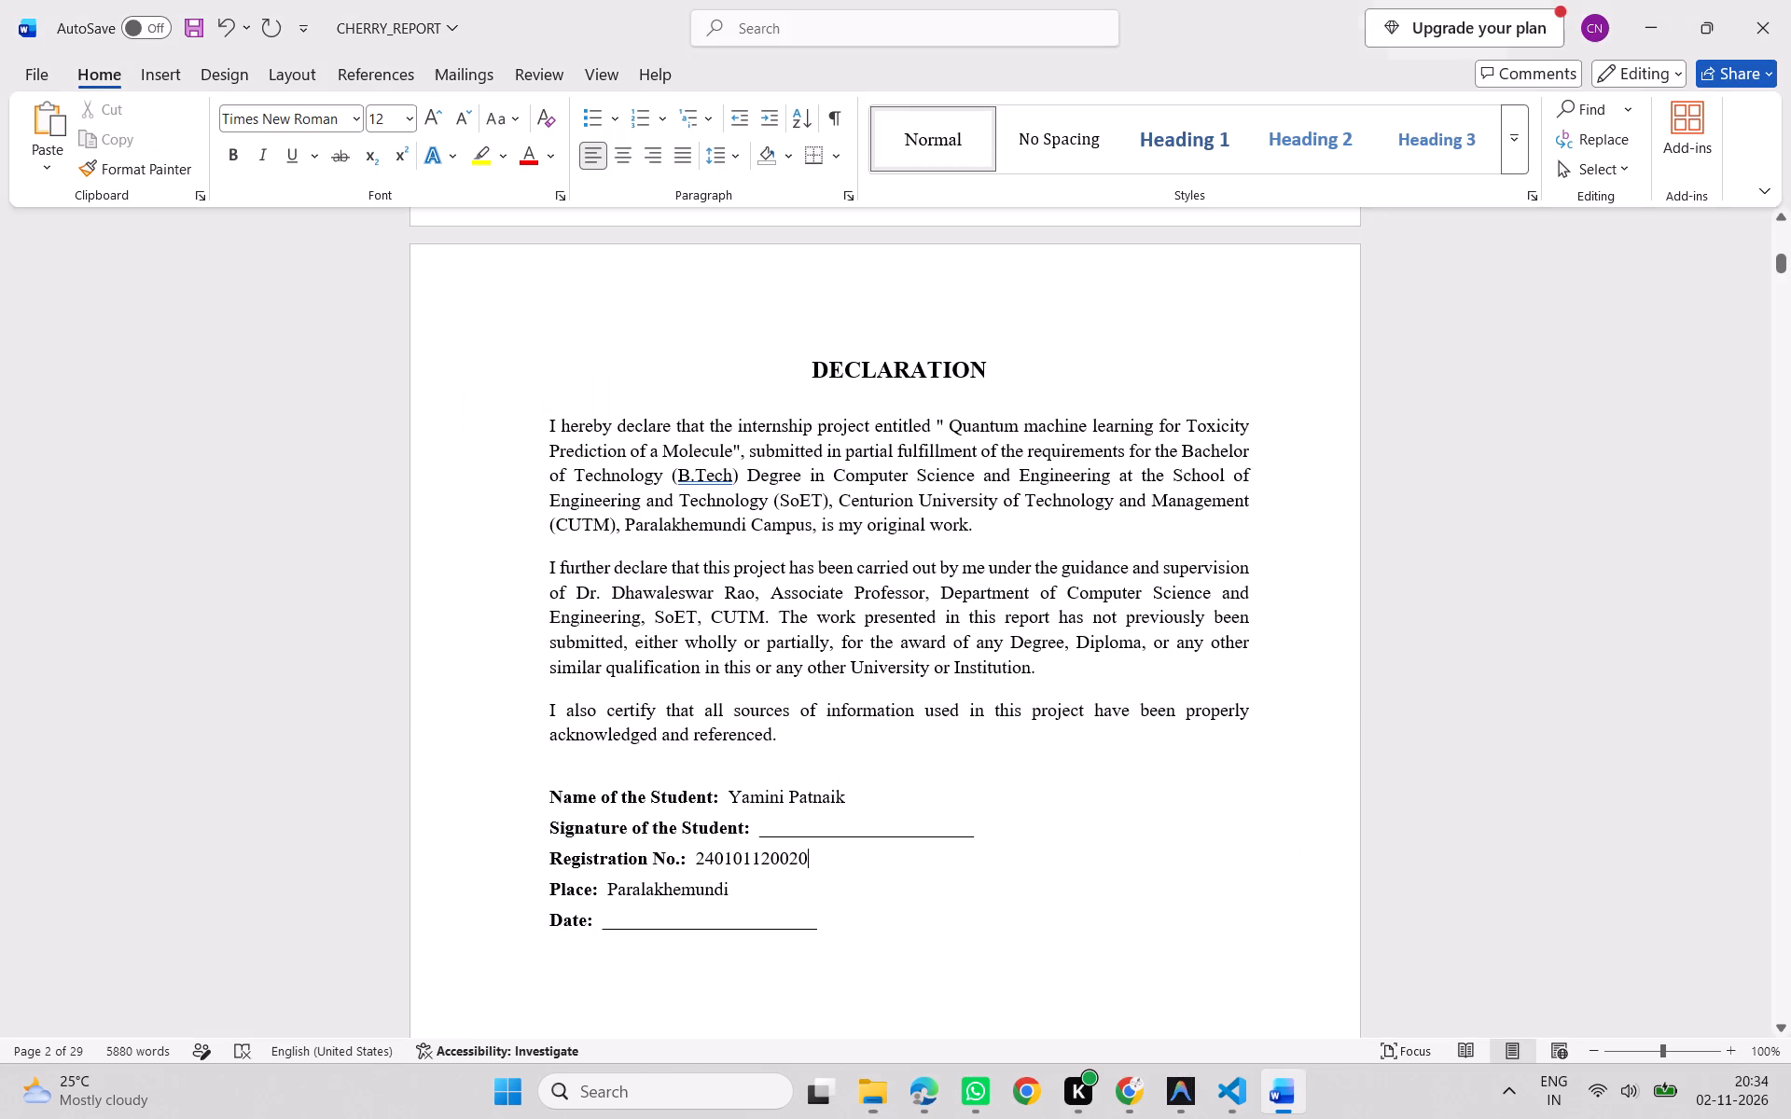
{"action": "key", "text": "alt+Tab"}
{"action": "left_click", "coordinate": [1761, 16]}
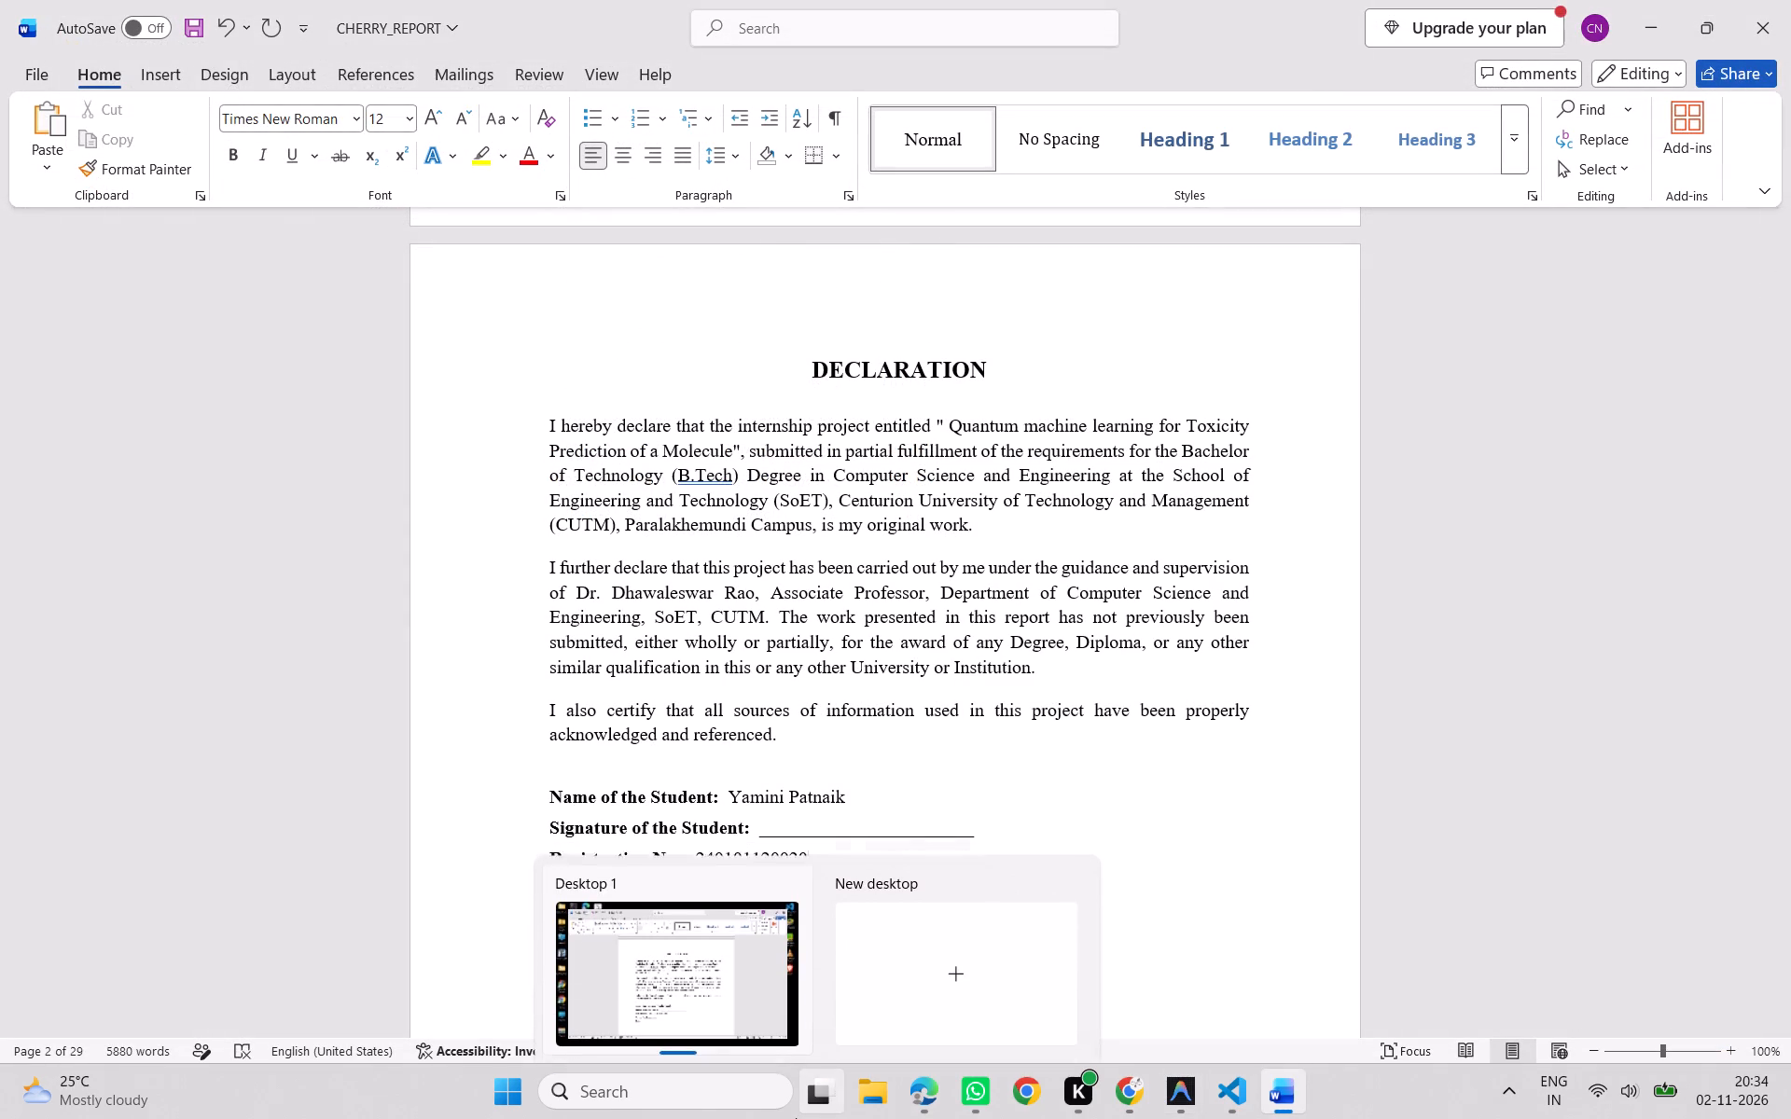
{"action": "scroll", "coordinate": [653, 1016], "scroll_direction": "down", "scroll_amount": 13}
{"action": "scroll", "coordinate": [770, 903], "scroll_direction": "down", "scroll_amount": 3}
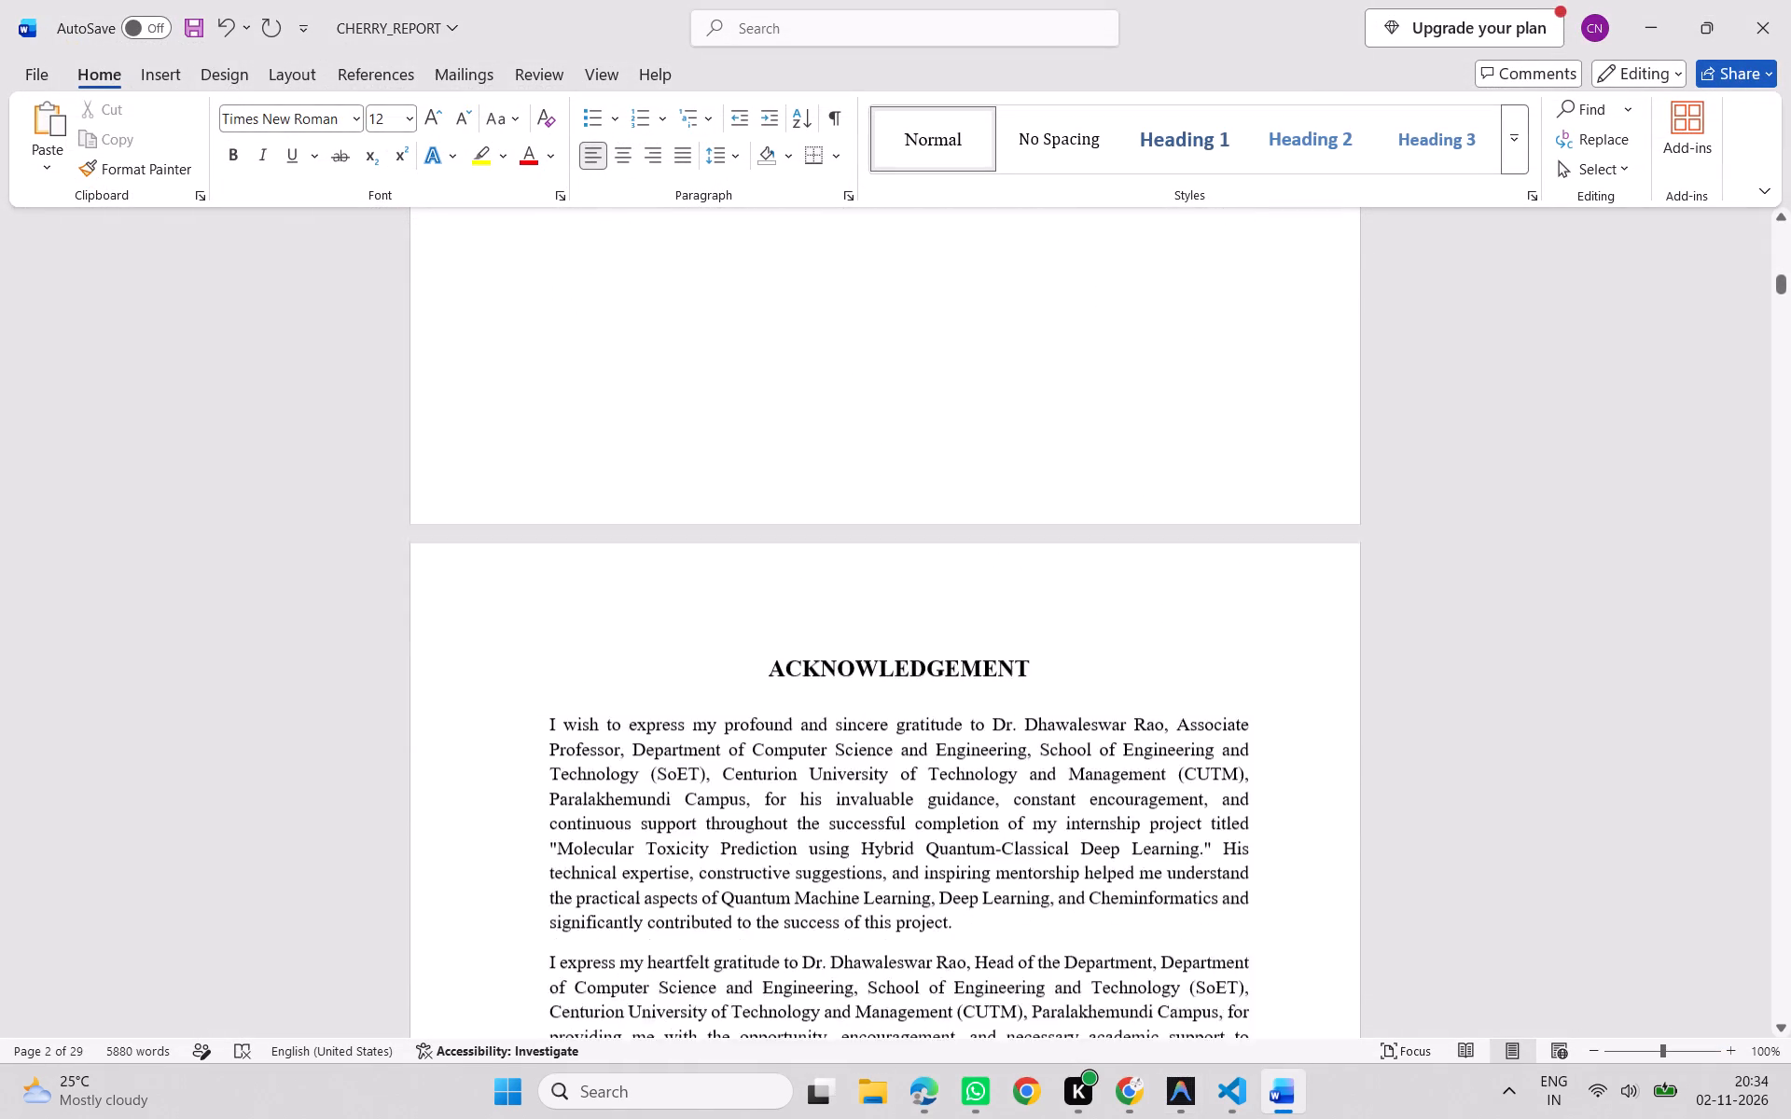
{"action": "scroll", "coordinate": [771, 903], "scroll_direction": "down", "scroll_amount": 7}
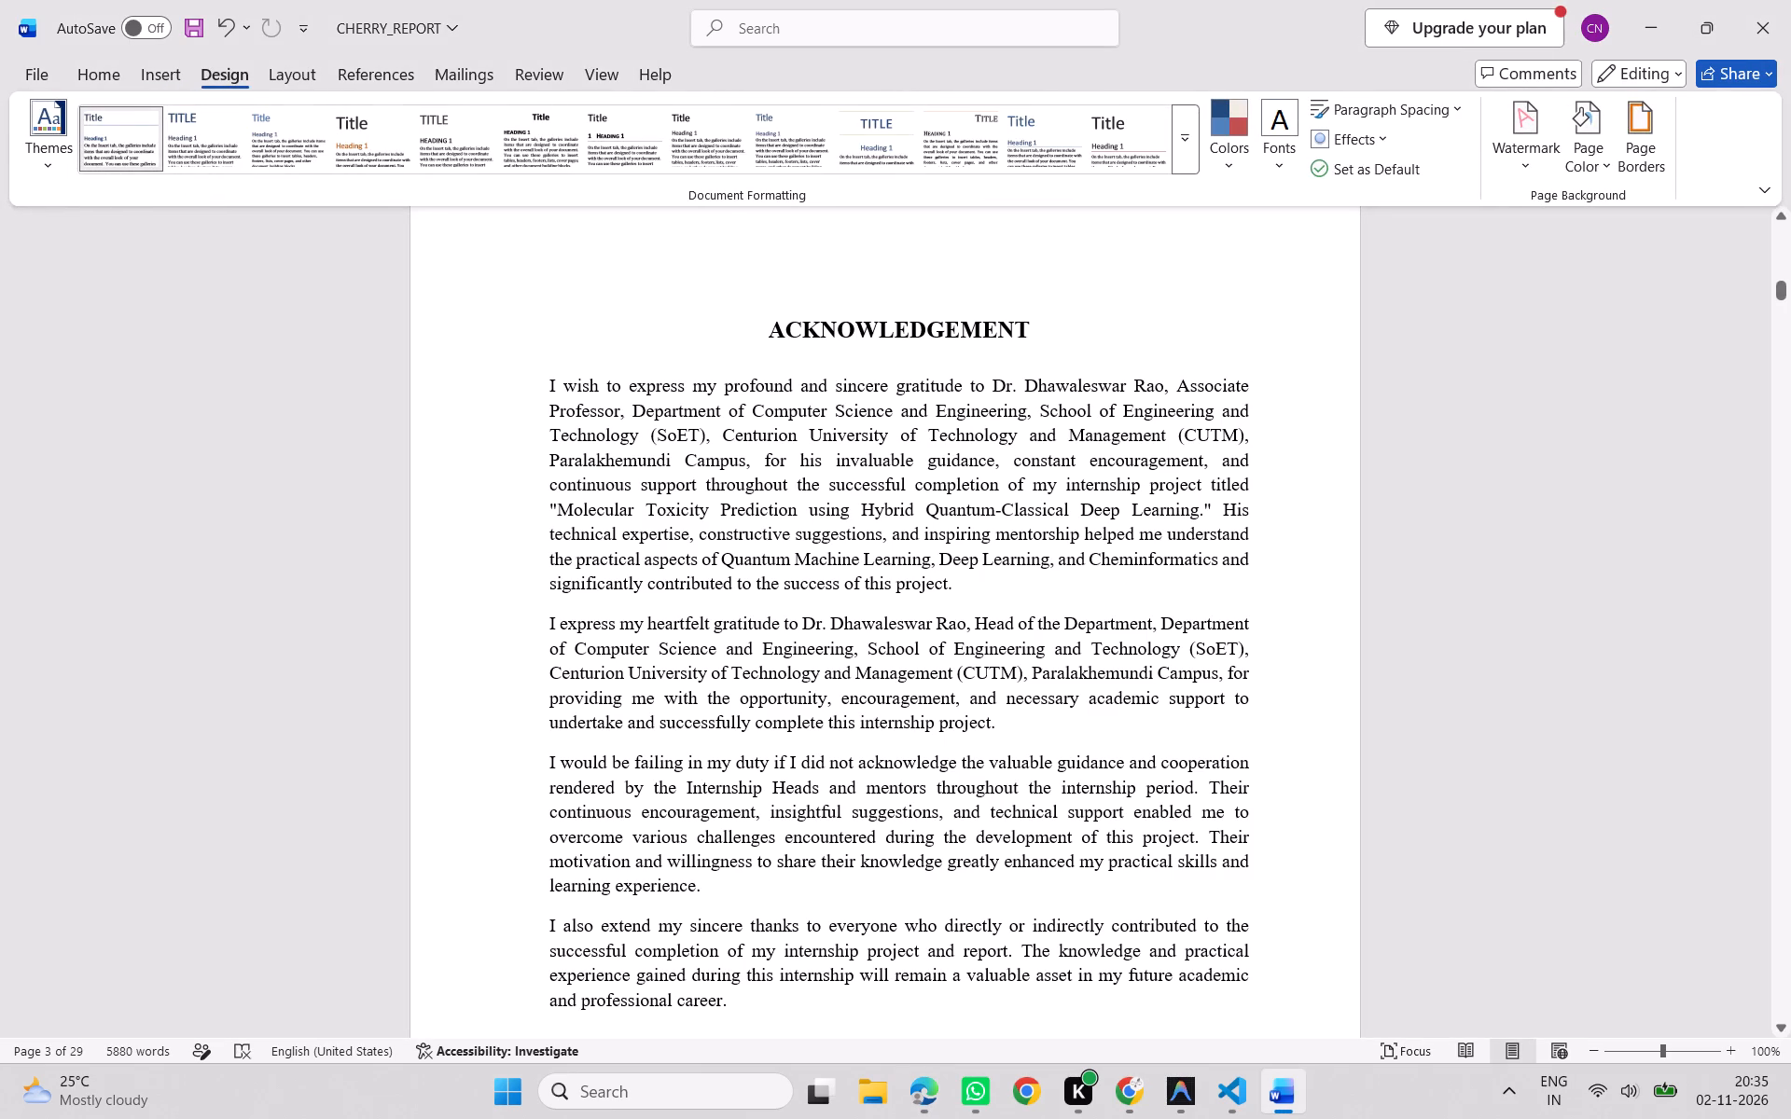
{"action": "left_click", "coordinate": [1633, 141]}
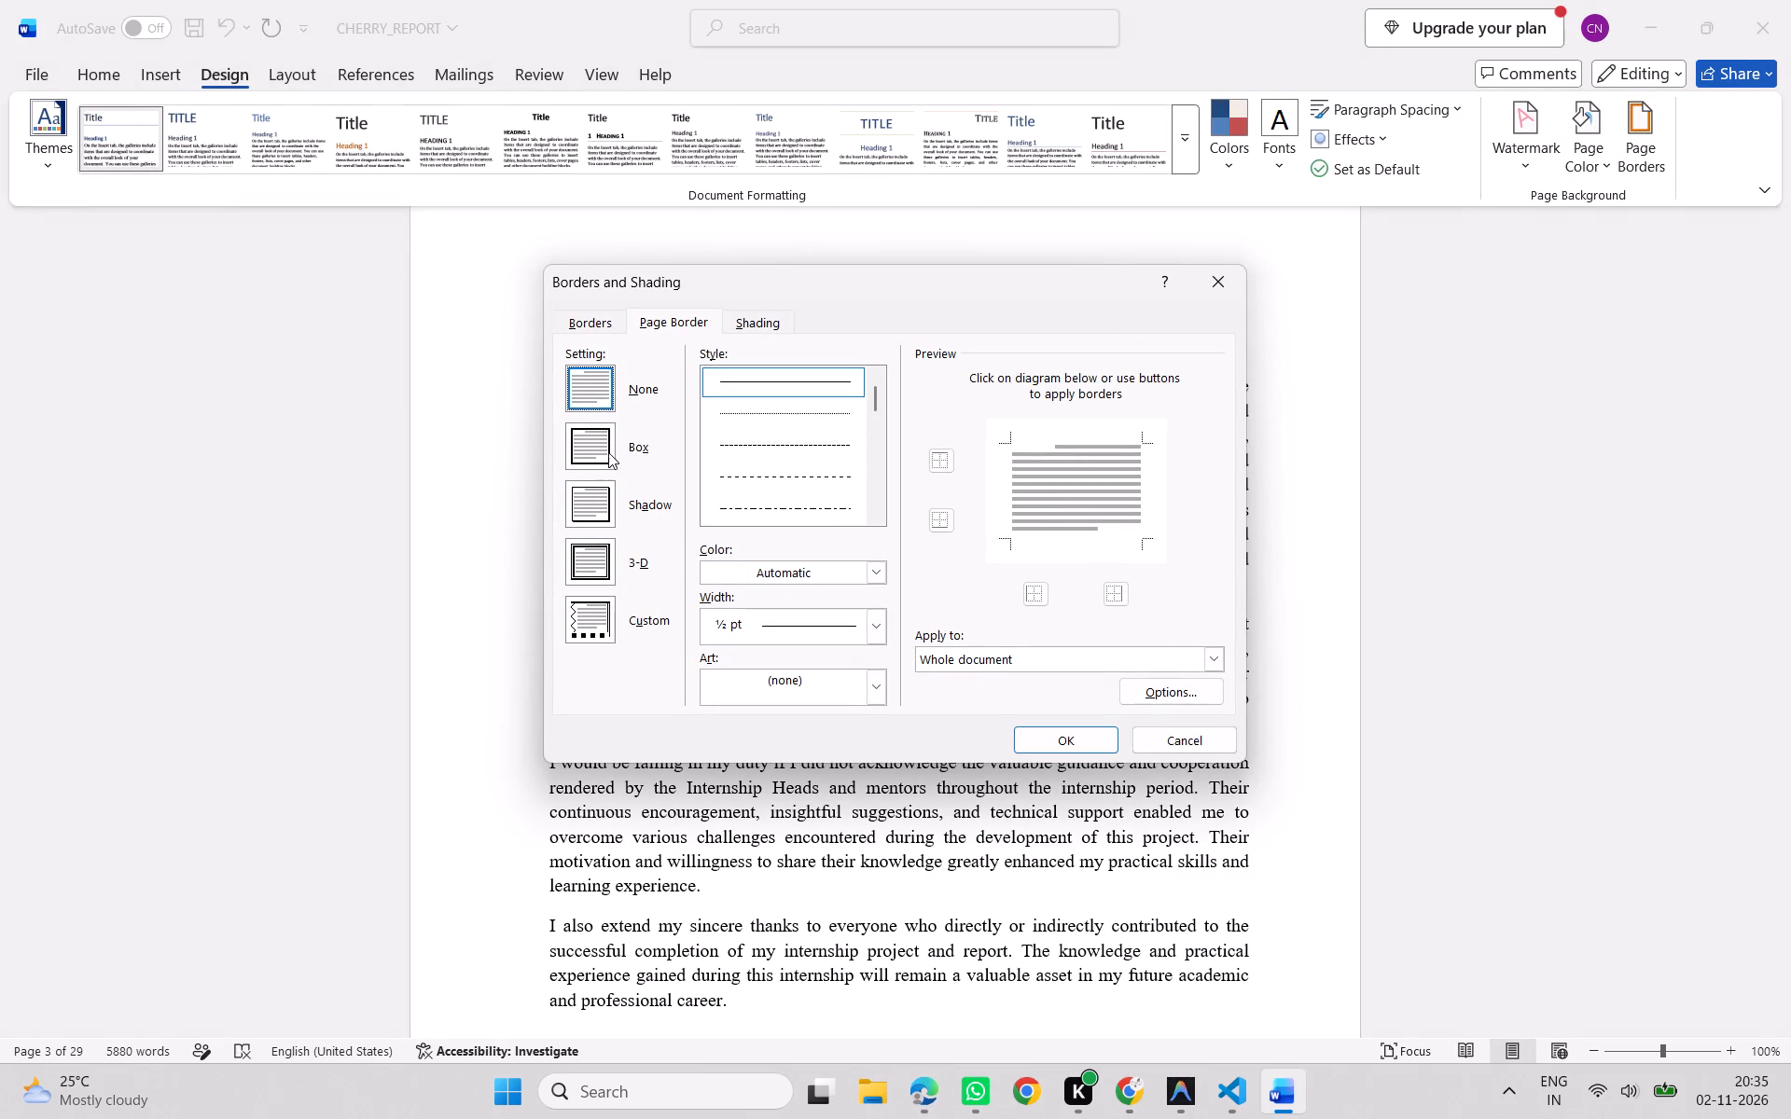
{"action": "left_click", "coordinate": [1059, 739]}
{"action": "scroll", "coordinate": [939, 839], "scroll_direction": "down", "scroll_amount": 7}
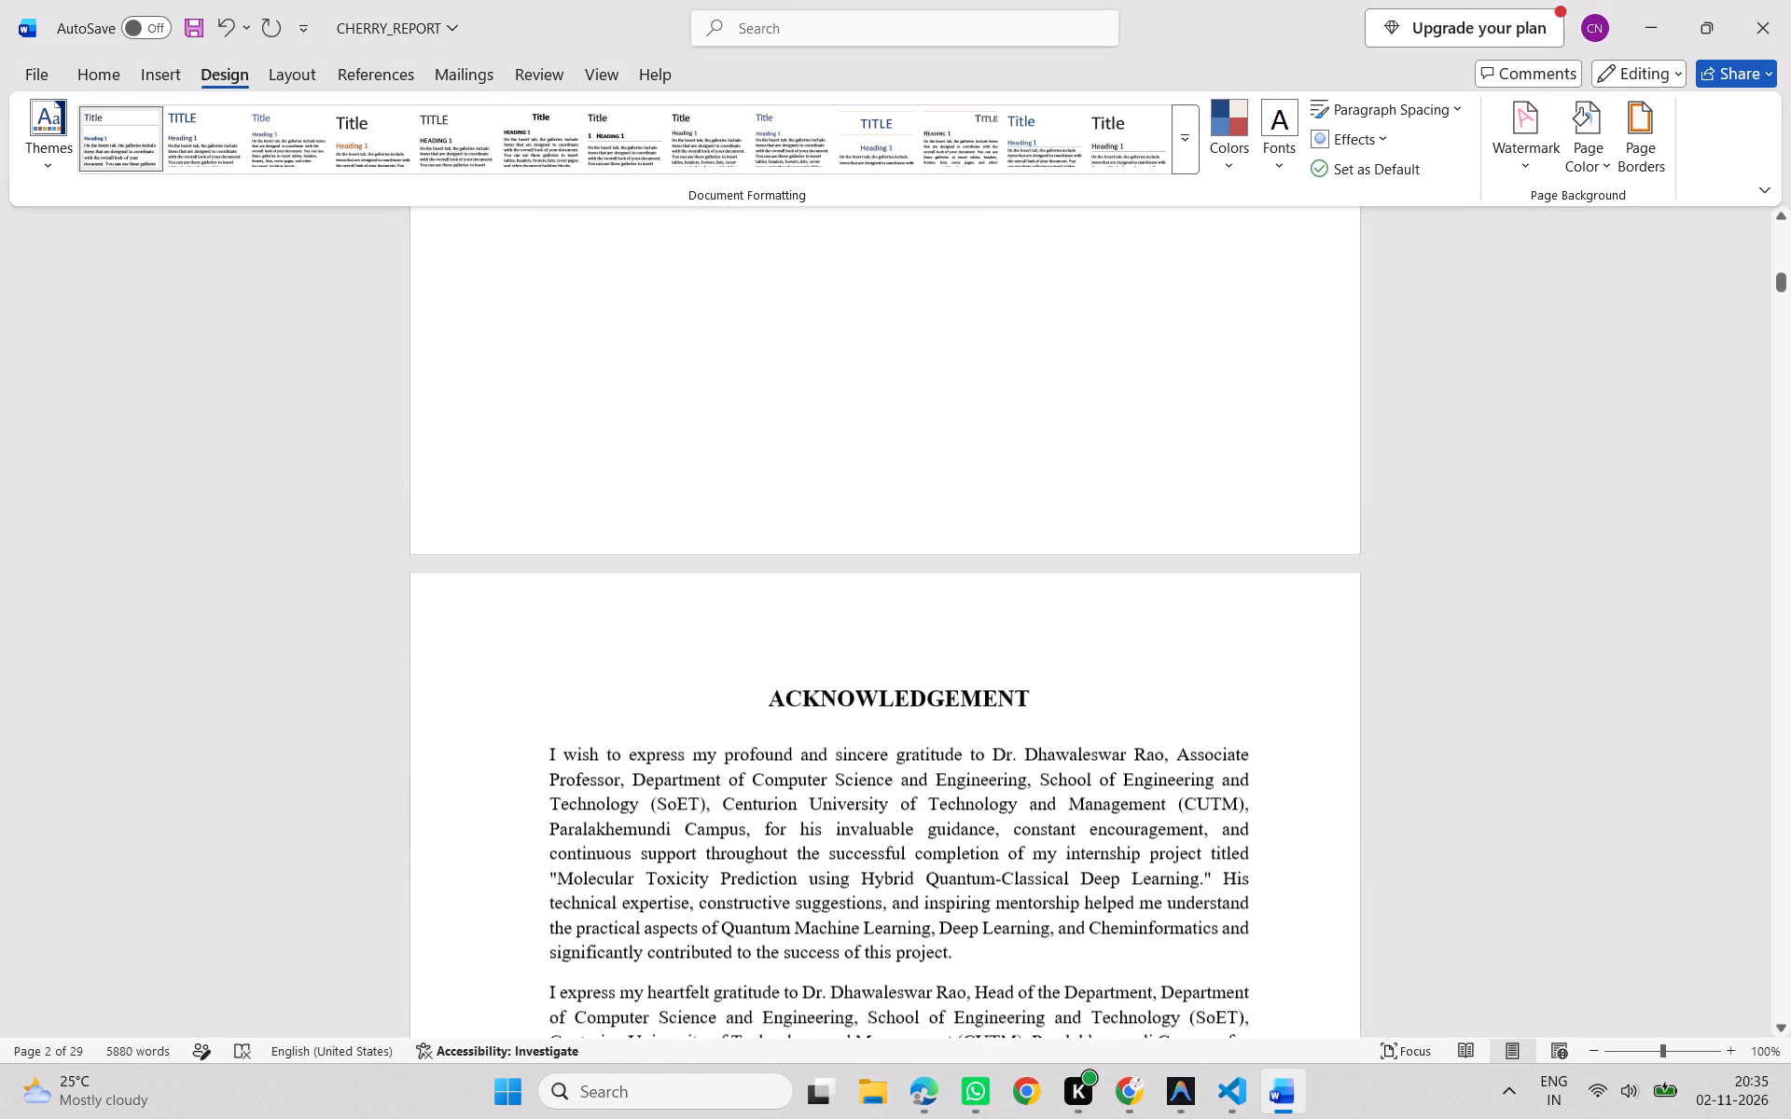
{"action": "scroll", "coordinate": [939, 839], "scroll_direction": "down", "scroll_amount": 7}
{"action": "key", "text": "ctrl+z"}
Apply a Box page border with a solid ½ pt line to the whole CHERRY_REPORT document and check its pages.
{"action": "scroll", "coordinate": [937, 851], "scroll_direction": "up", "scroll_amount": 6}
{"action": "scroll", "coordinate": [938, 853], "scroll_direction": "down", "scroll_amount": 1}
{"action": "scroll", "coordinate": [938, 853], "scroll_direction": "up", "scroll_amount": 2}
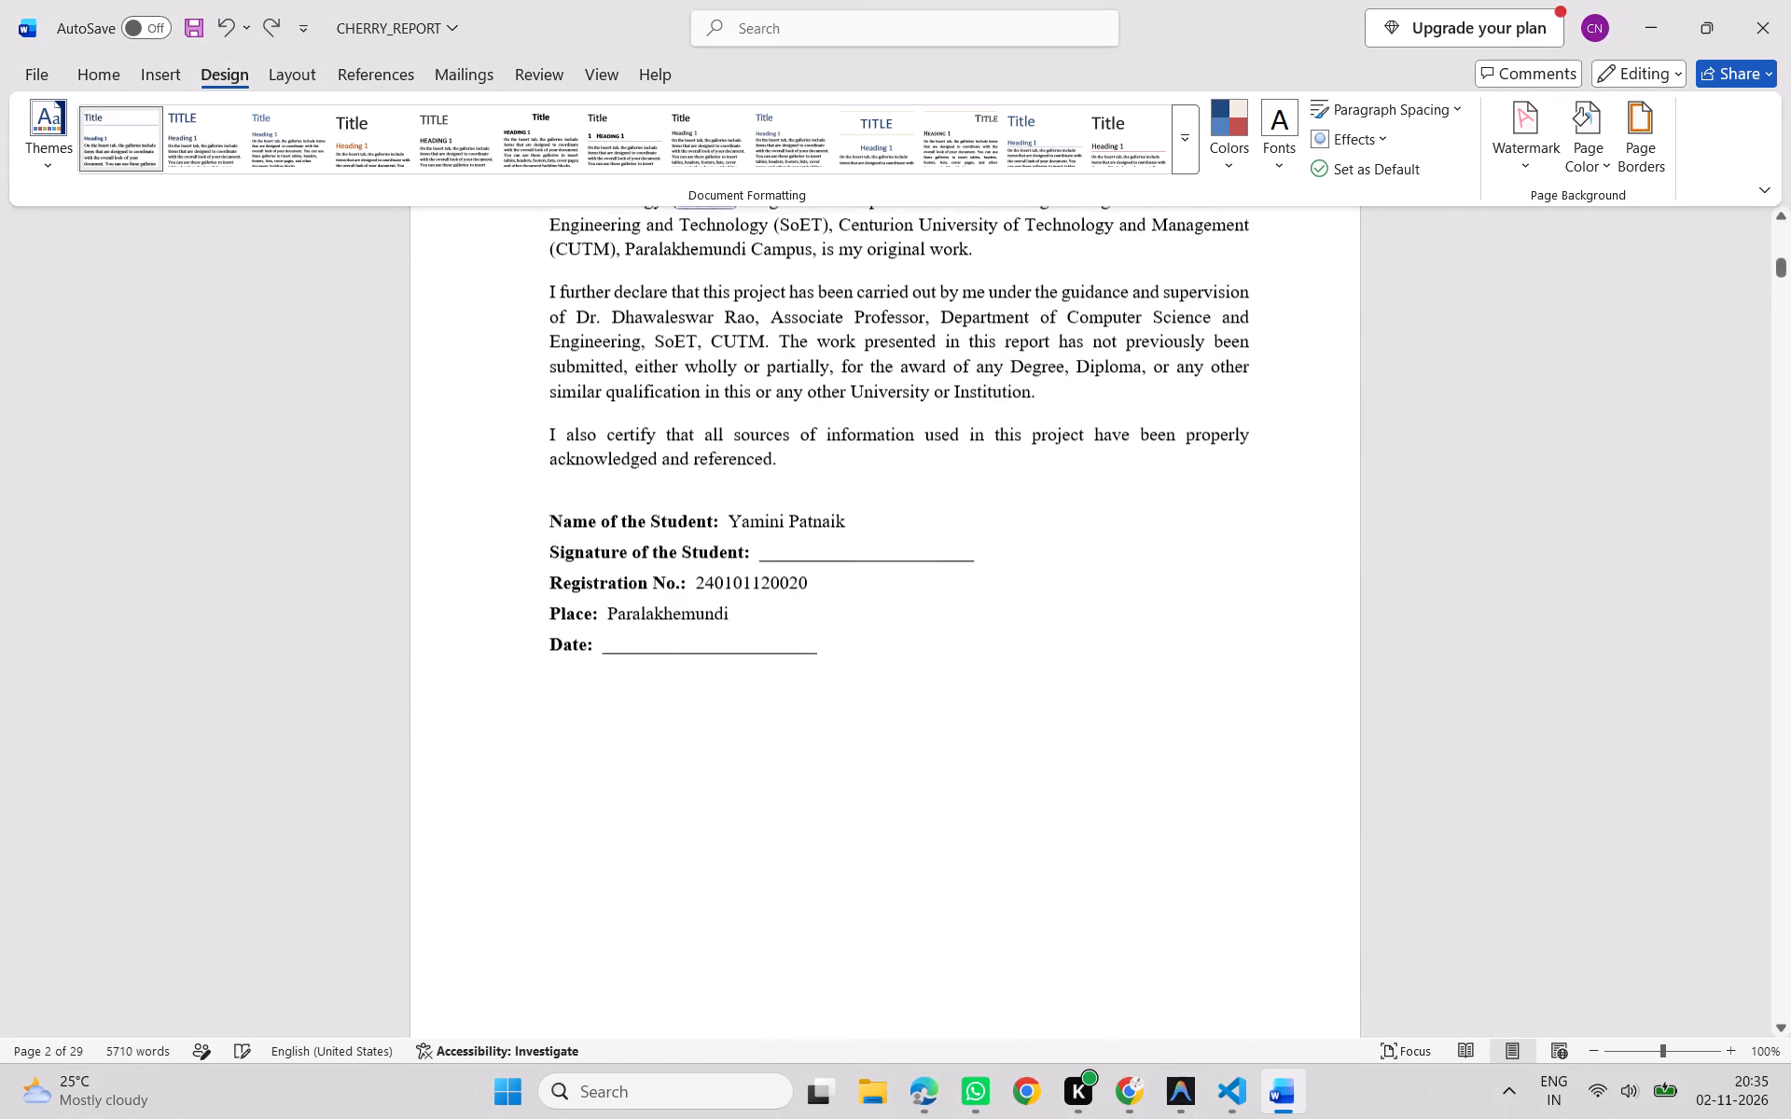
{"action": "scroll", "coordinate": [938, 853], "scroll_direction": "up", "scroll_amount": 18}
{"action": "scroll", "coordinate": [899, 867], "scroll_direction": "down", "scroll_amount": 1}
{"action": "scroll", "coordinate": [899, 867], "scroll_direction": "up", "scroll_amount": 13}
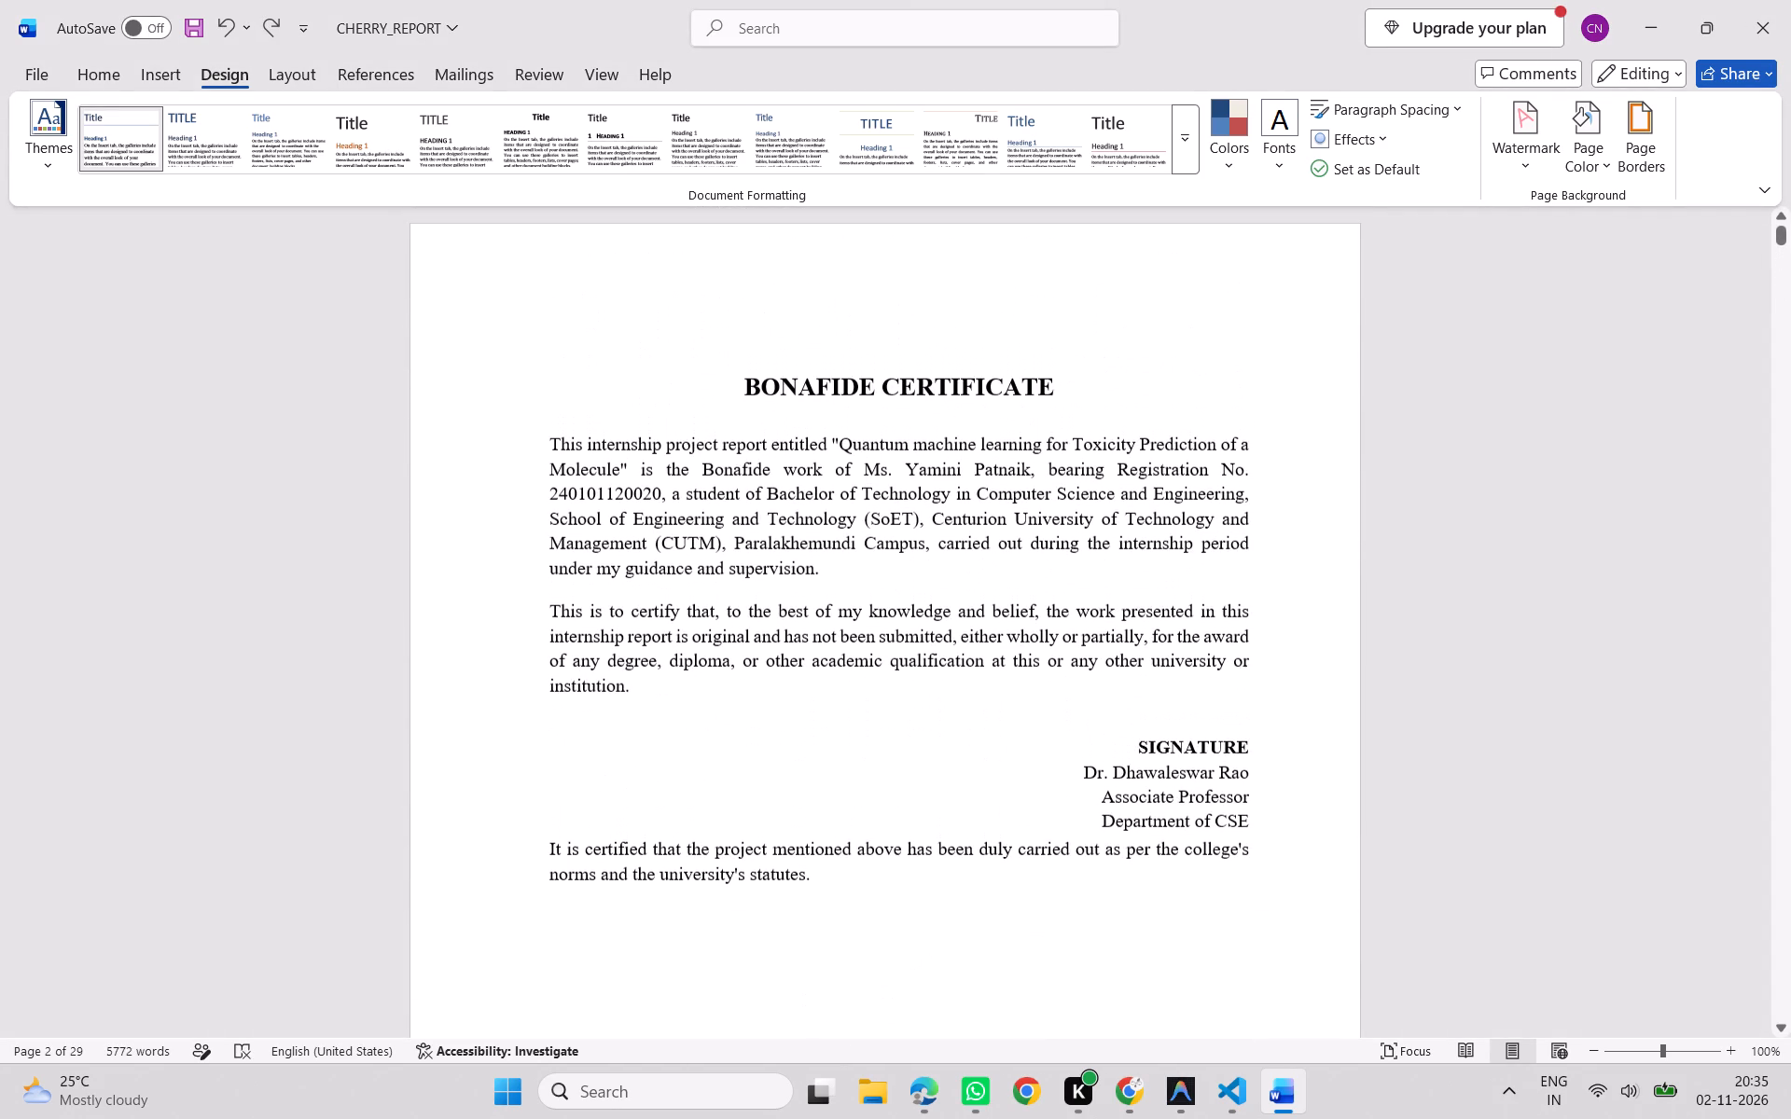
{"action": "scroll", "coordinate": [891, 870], "scroll_direction": "up", "scroll_amount": 2}
{"action": "left_click", "coordinate": [1633, 167]}
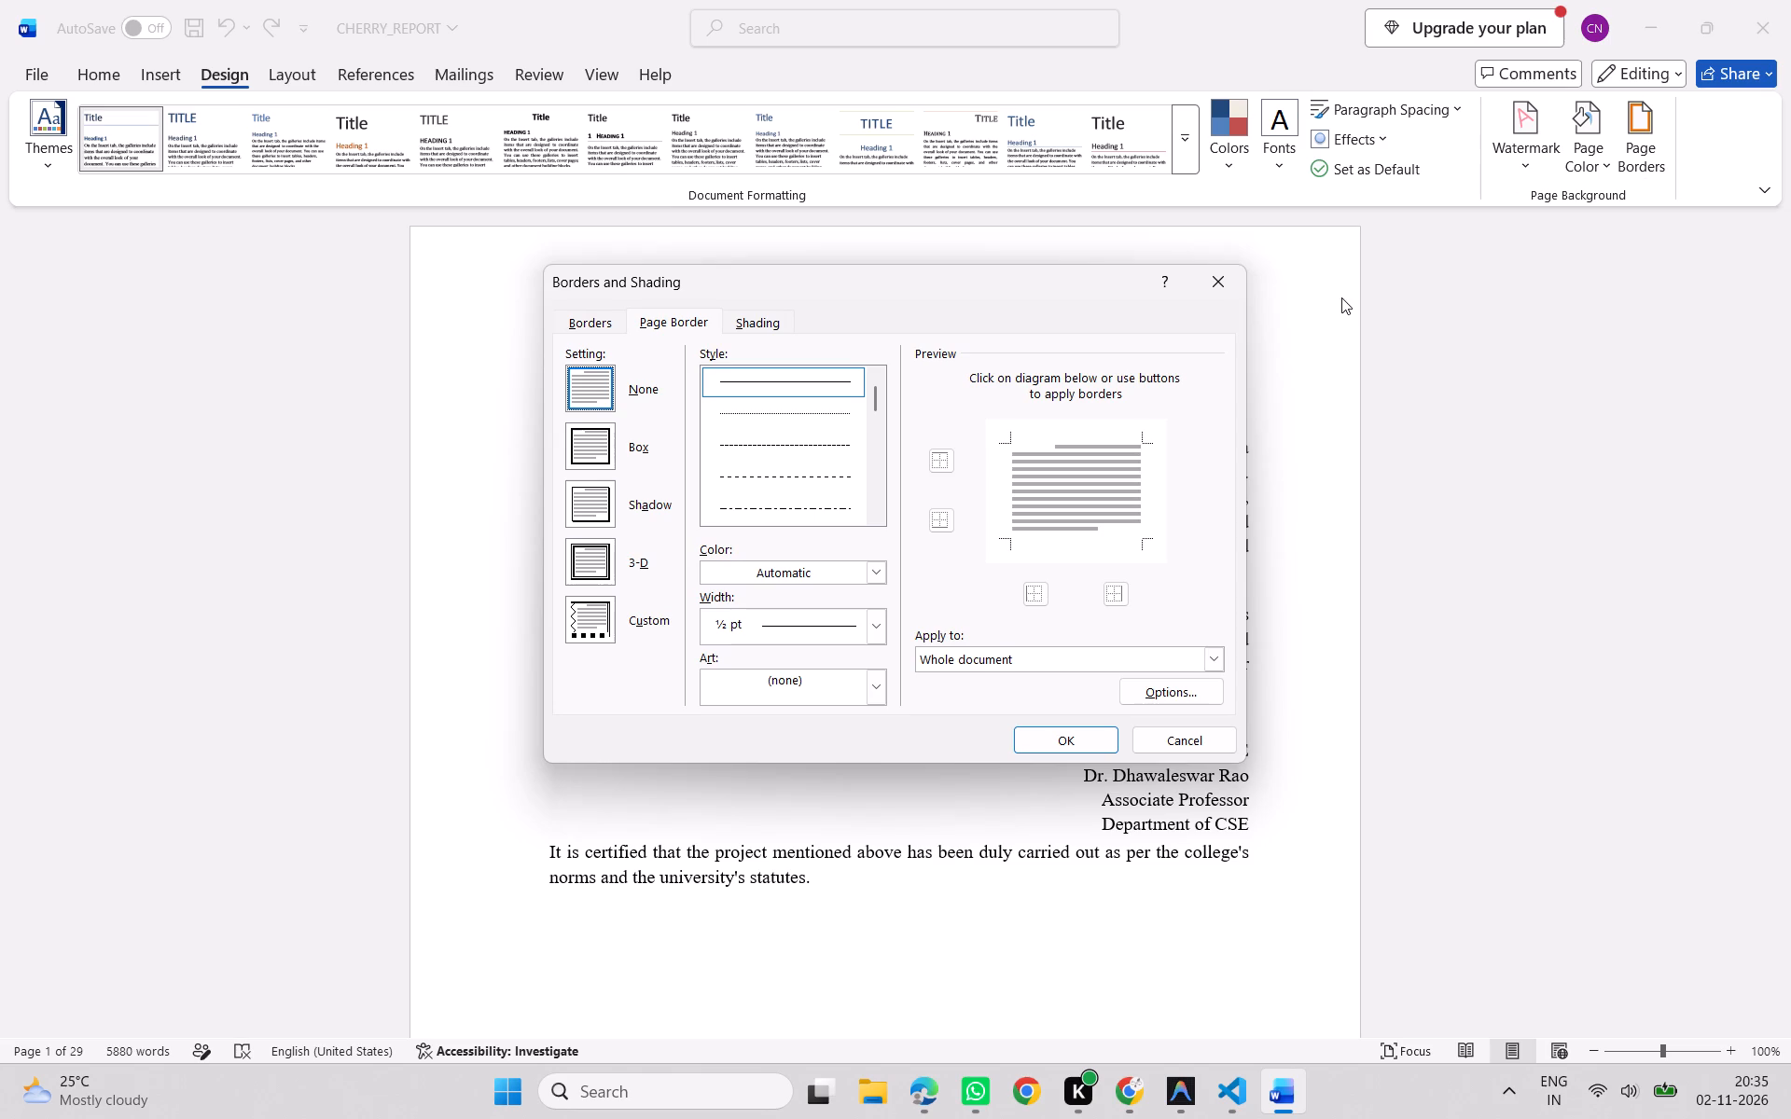
{"action": "left_click", "coordinate": [629, 444]}
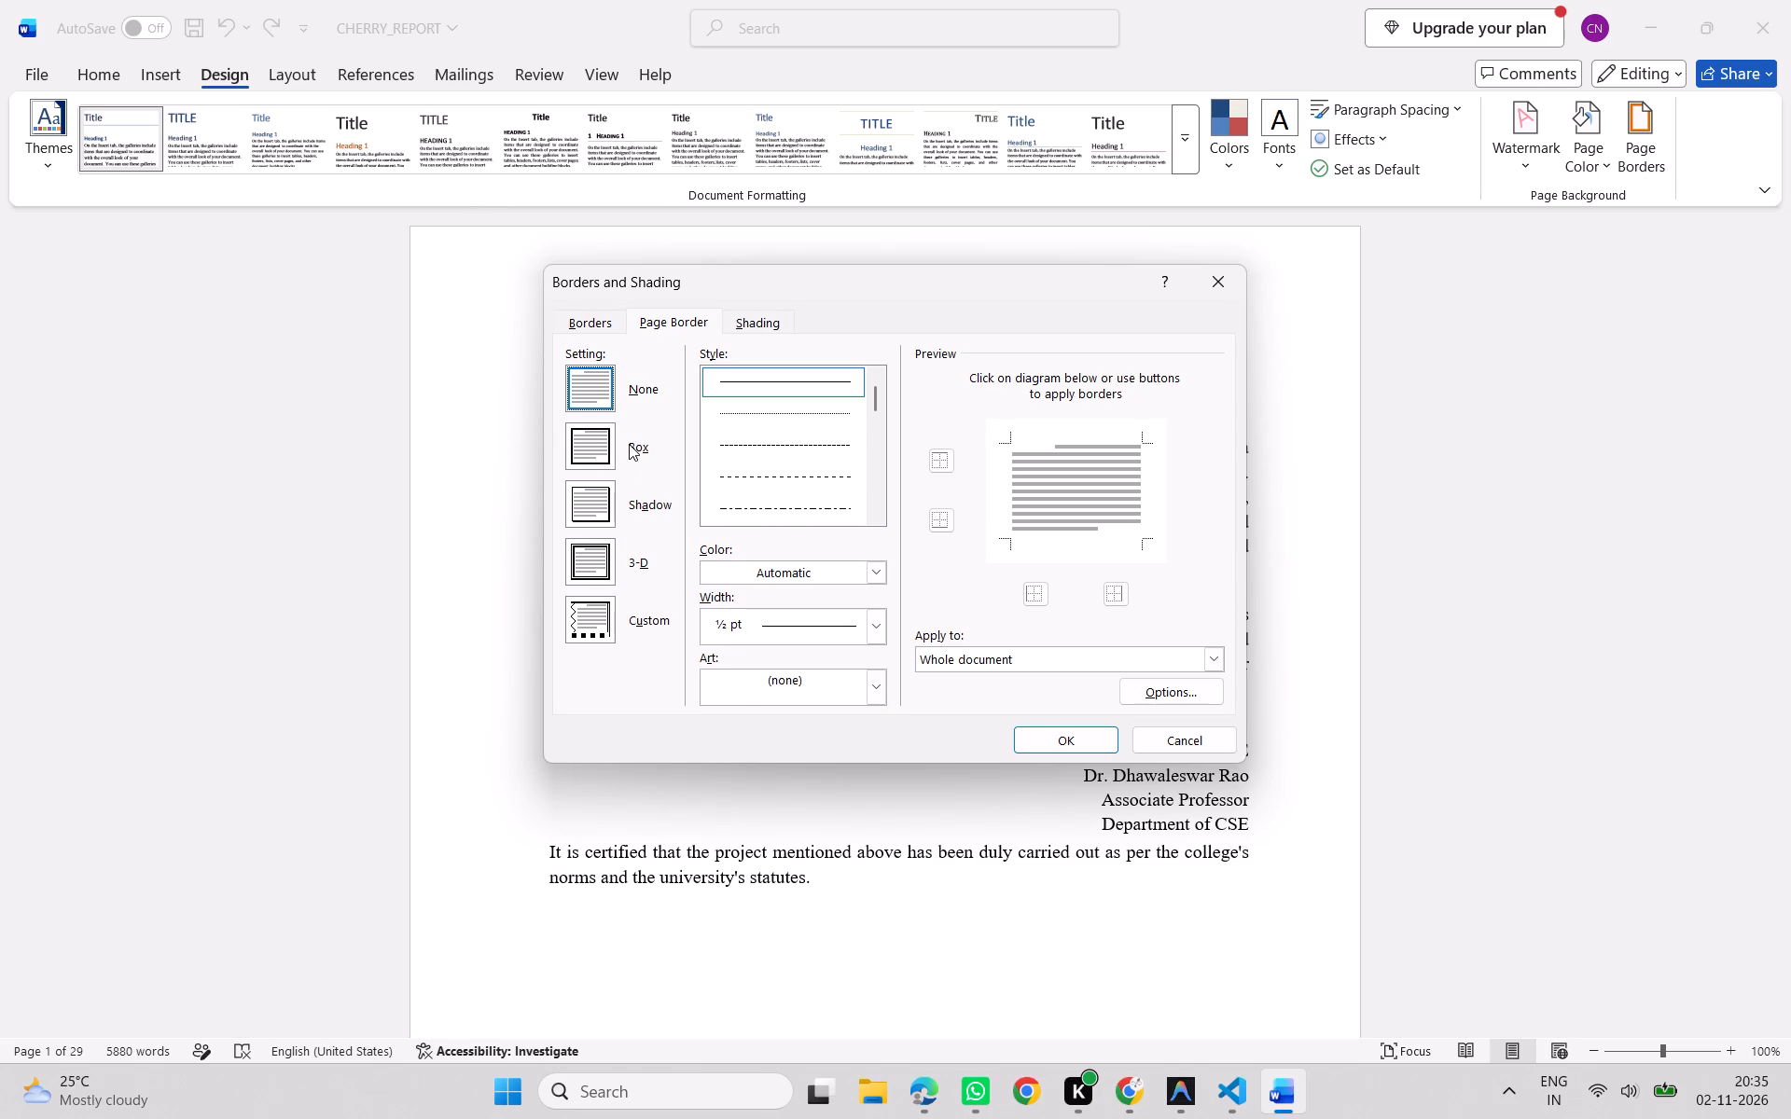
{"action": "left_click", "coordinate": [629, 444]}
{"action": "left_click", "coordinate": [587, 448]}
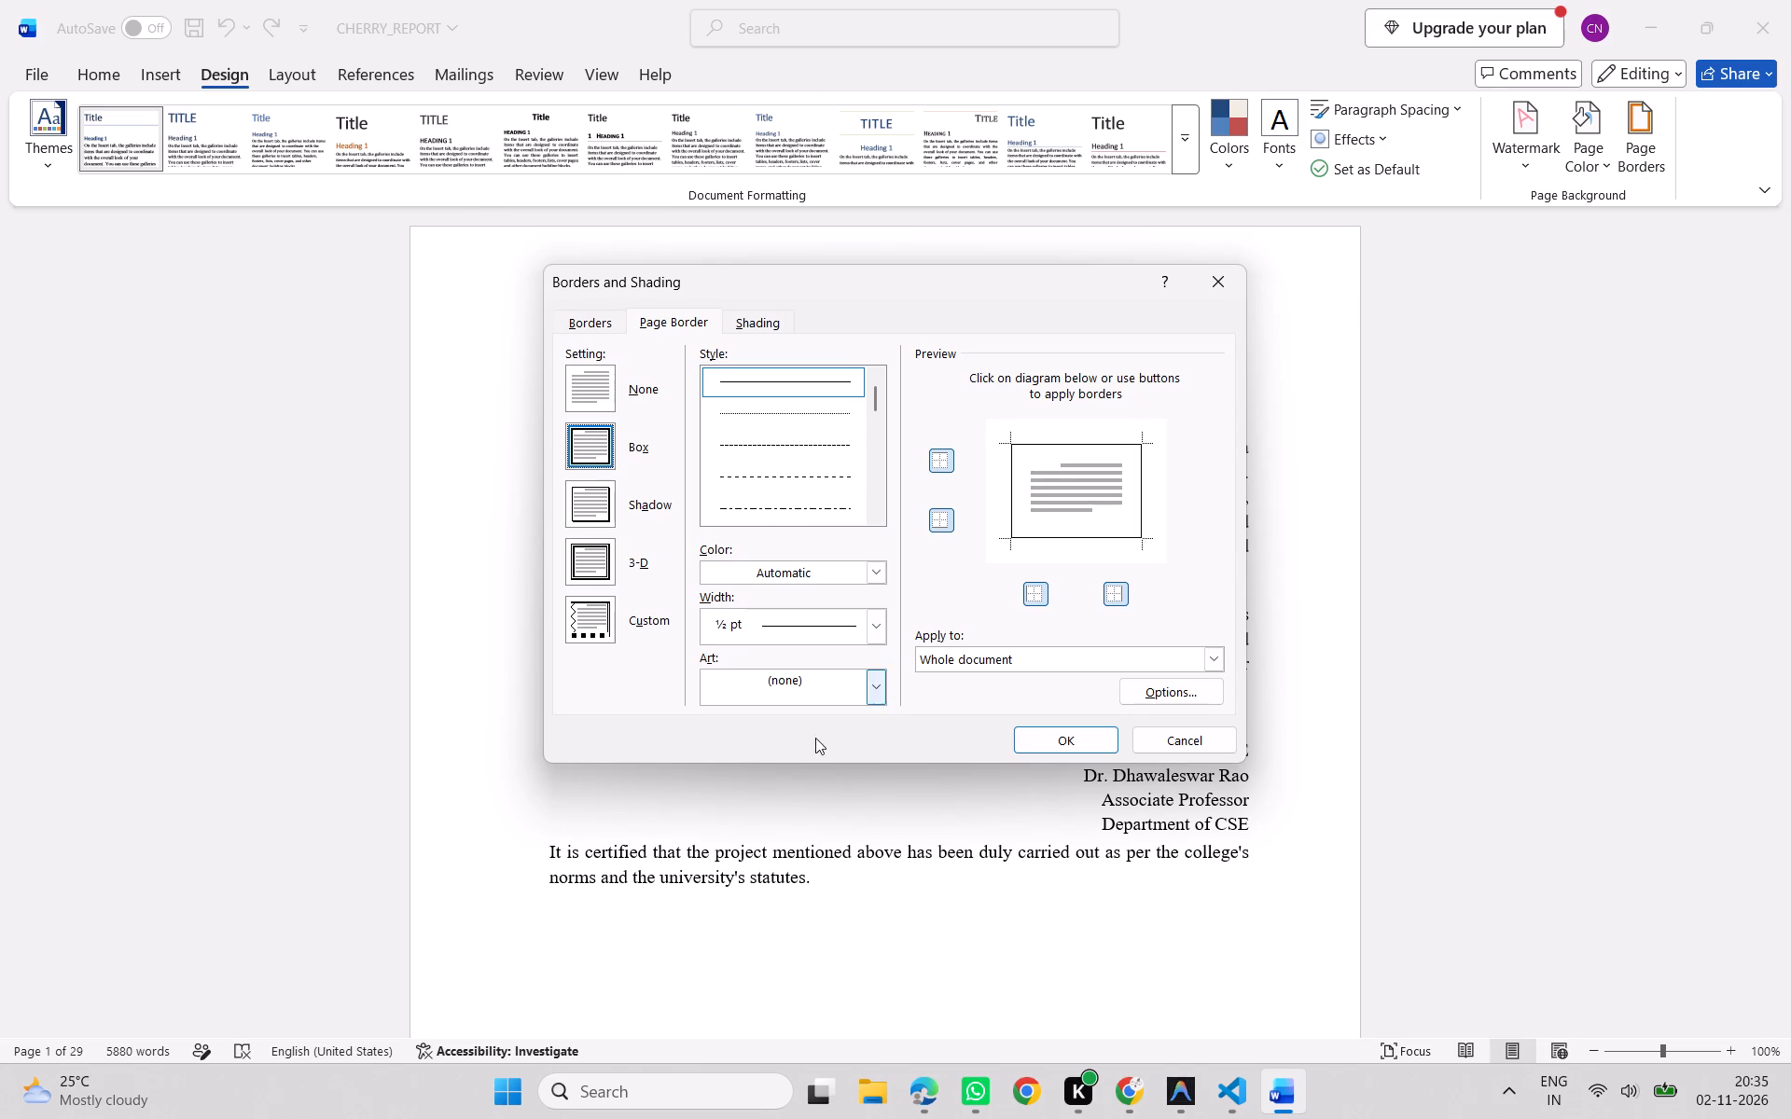
{"action": "left_click", "coordinate": [588, 501]}
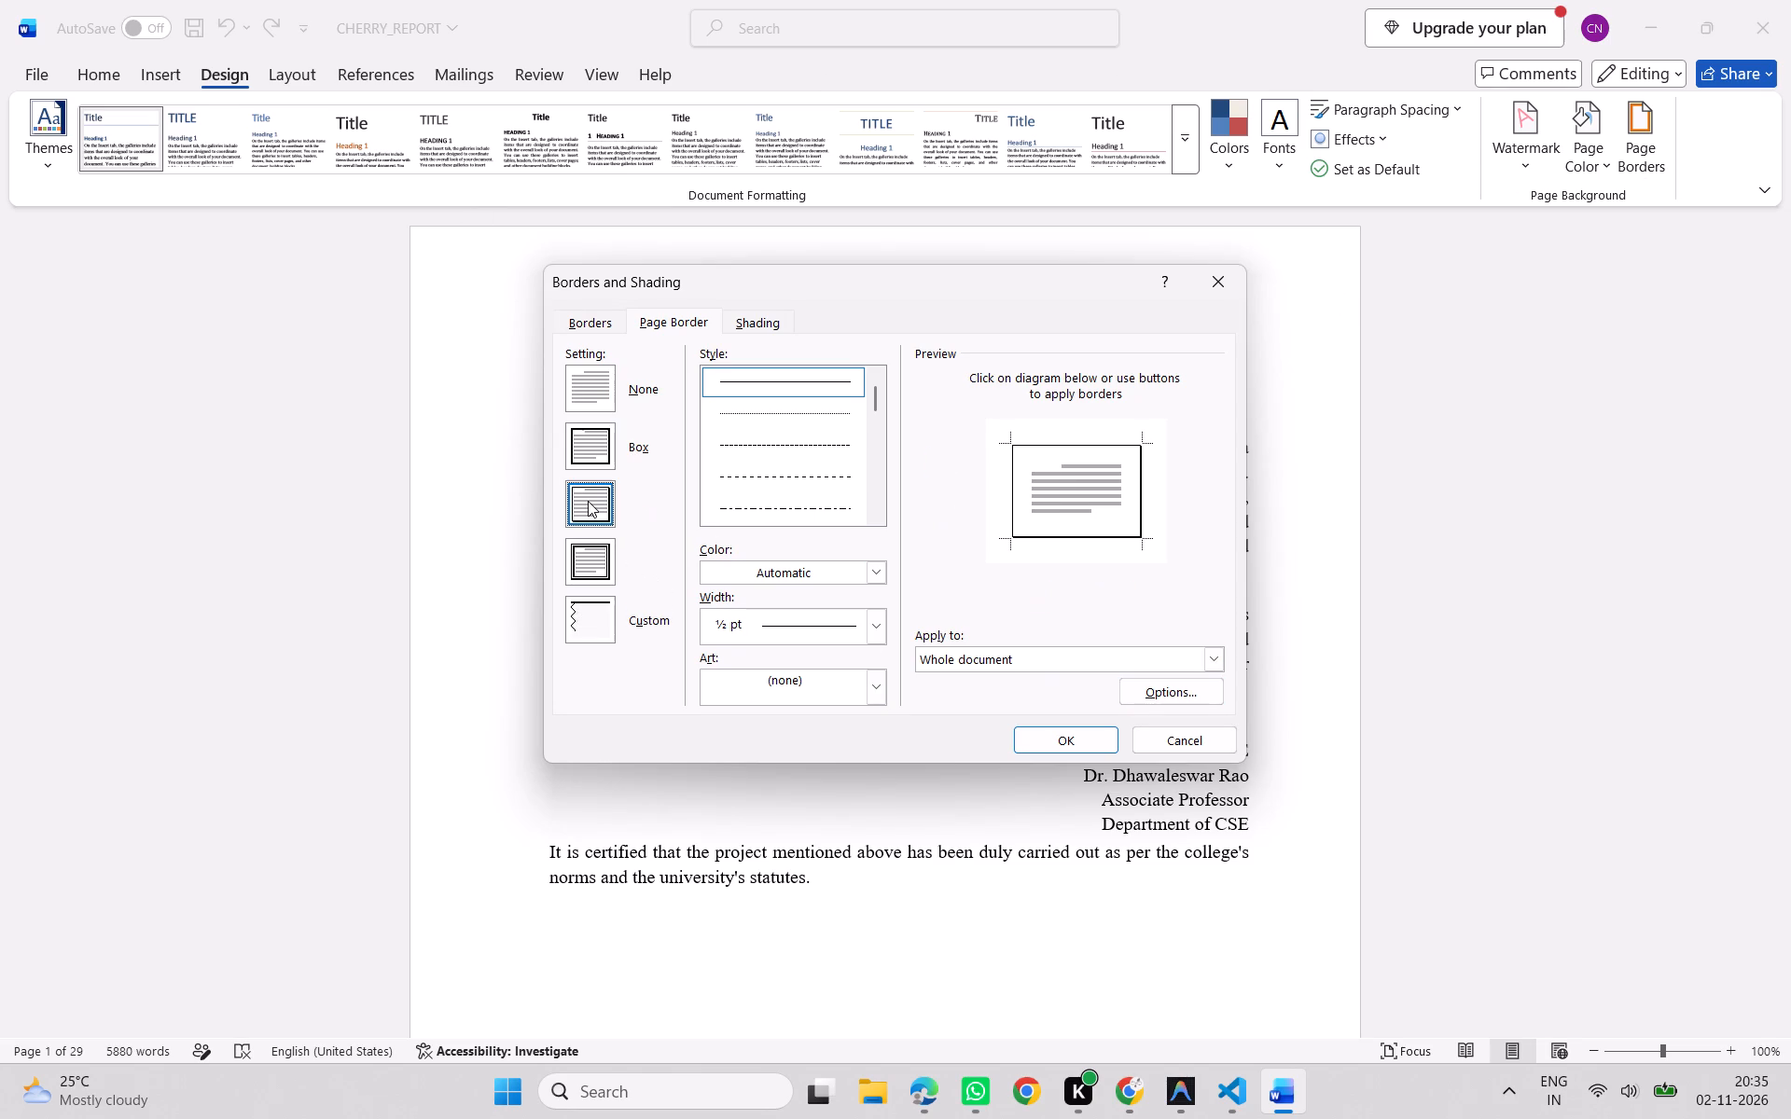
{"action": "left_click", "coordinate": [579, 553]}
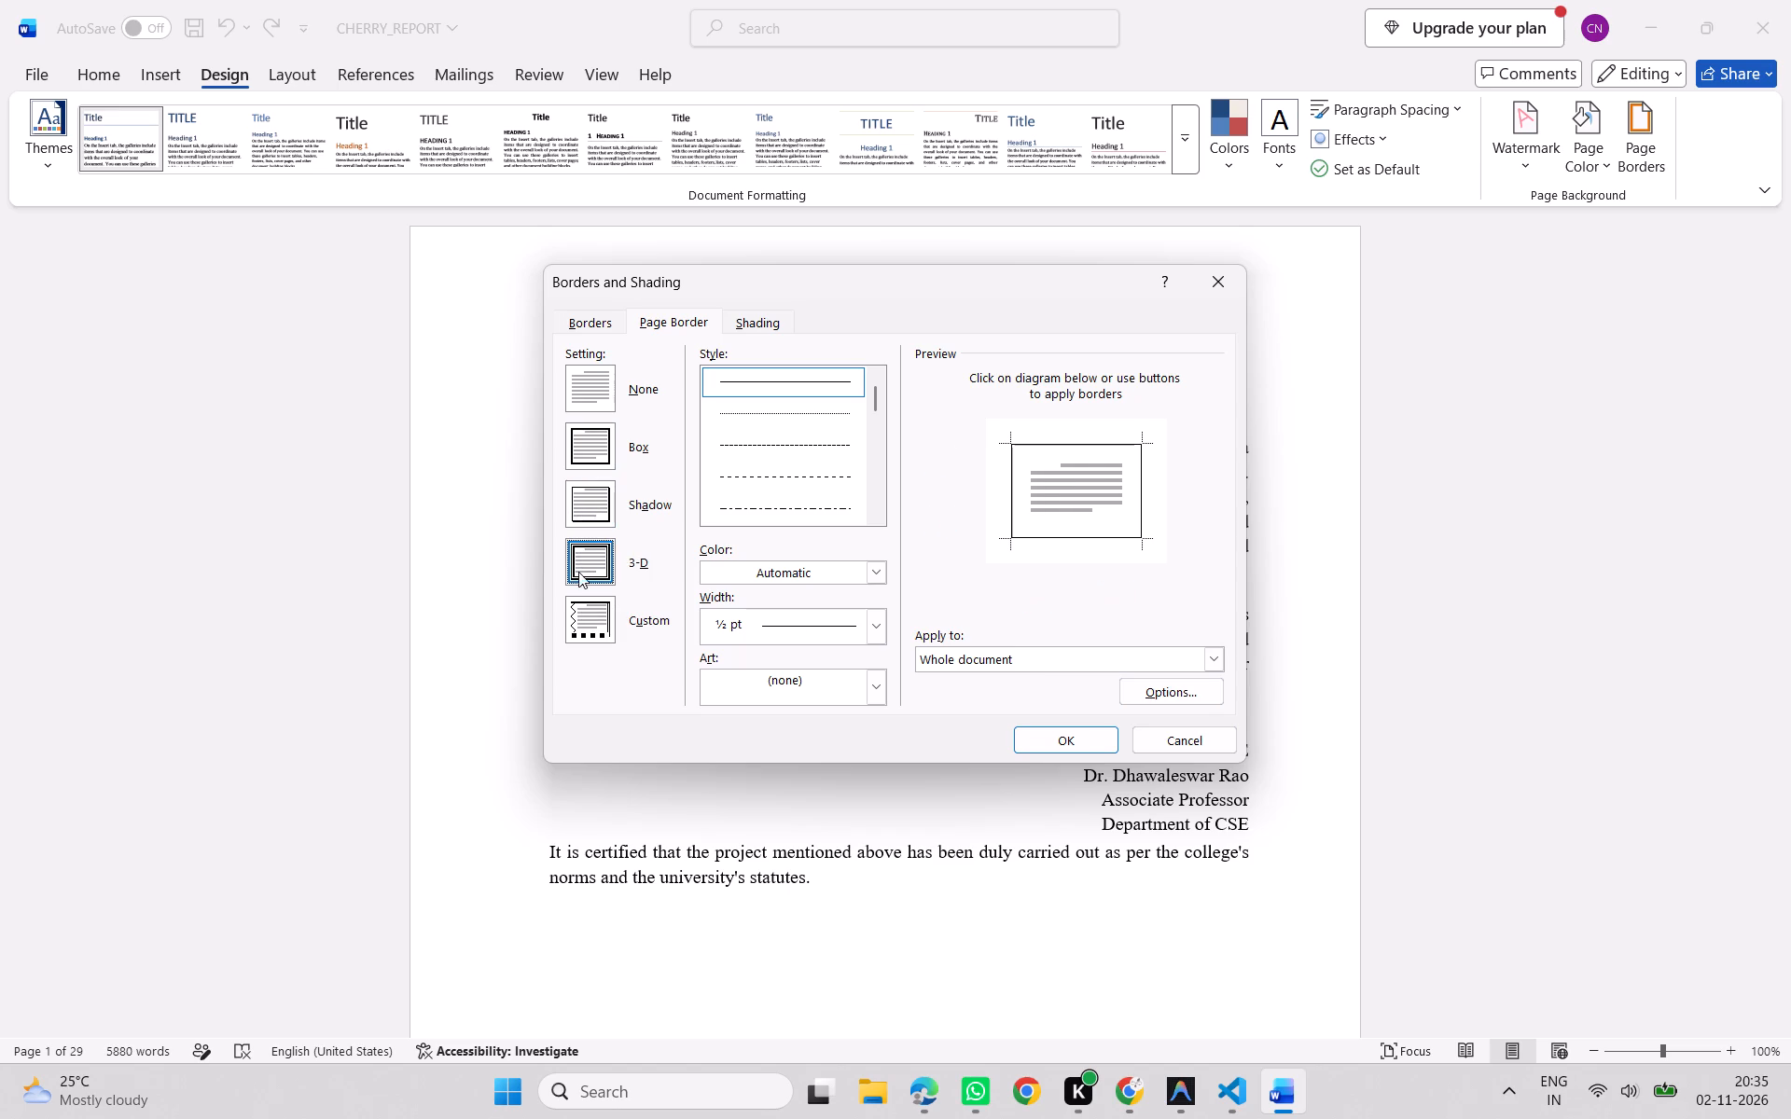
{"action": "left_click", "coordinate": [584, 446]}
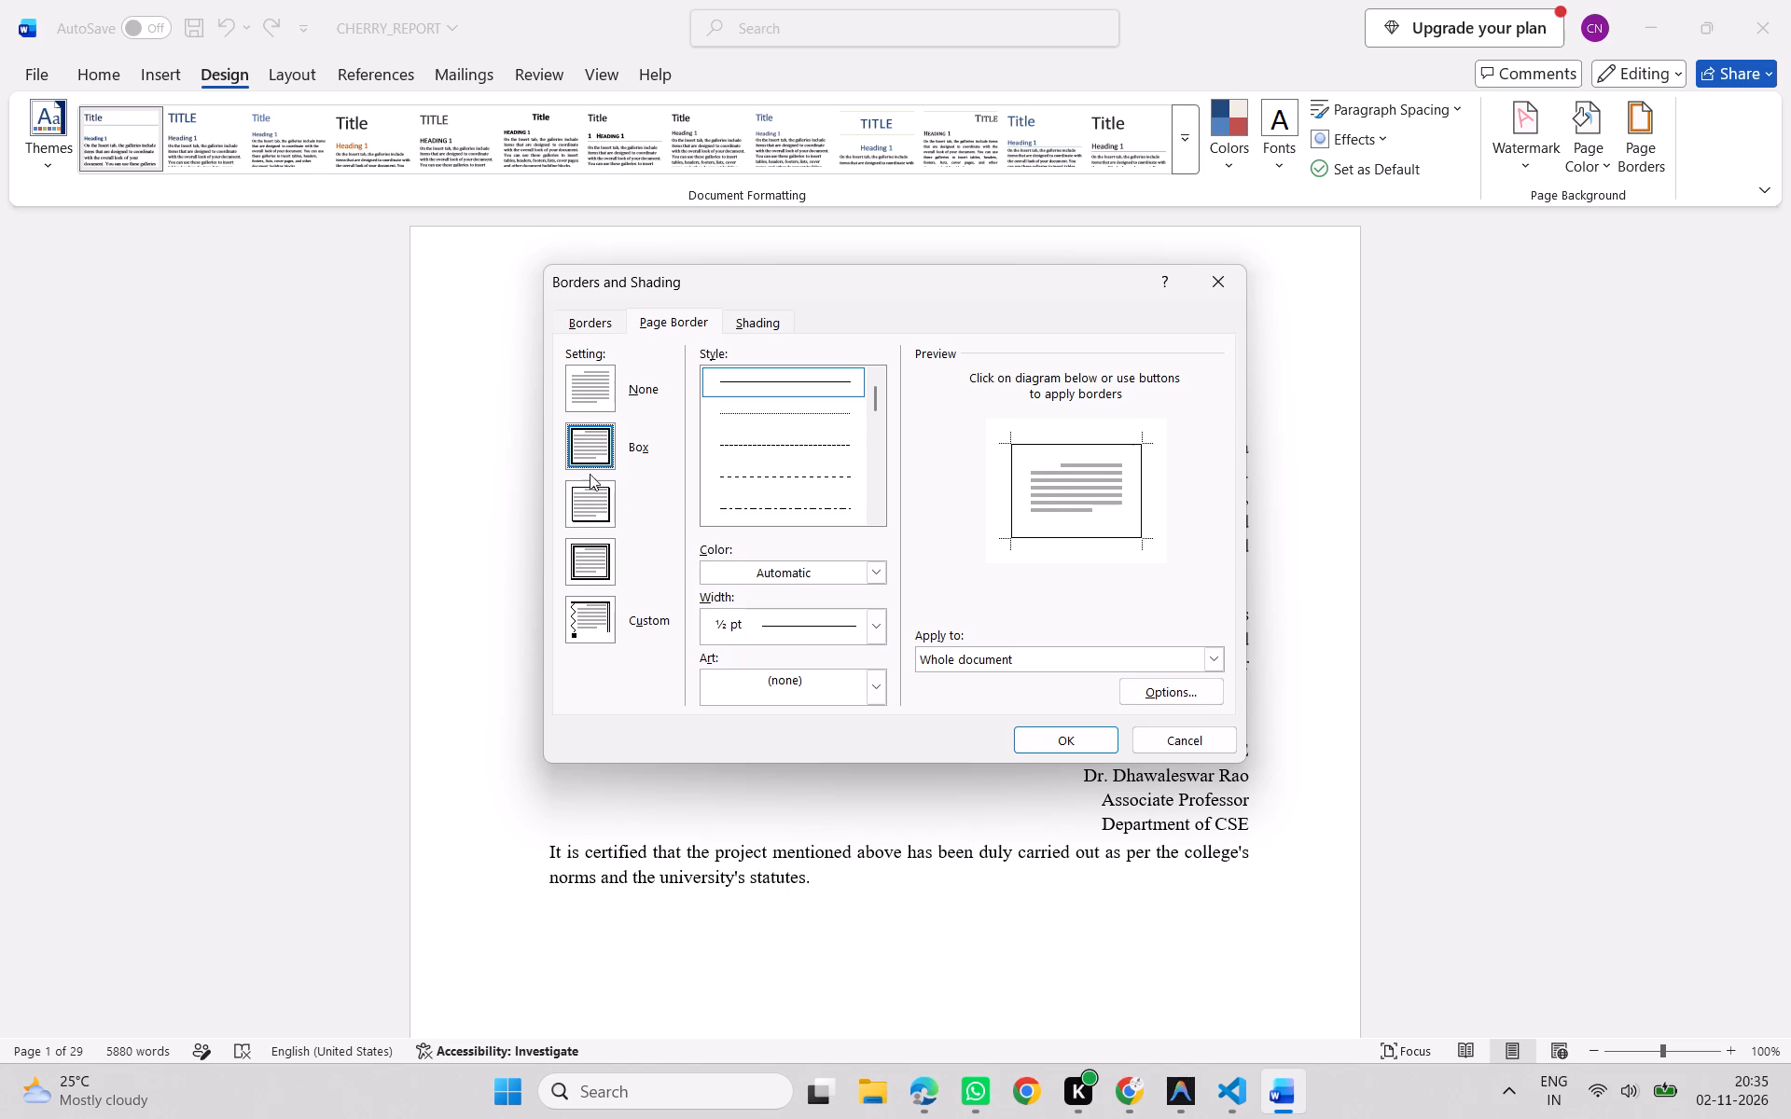
{"action": "left_click", "coordinate": [1080, 753]}
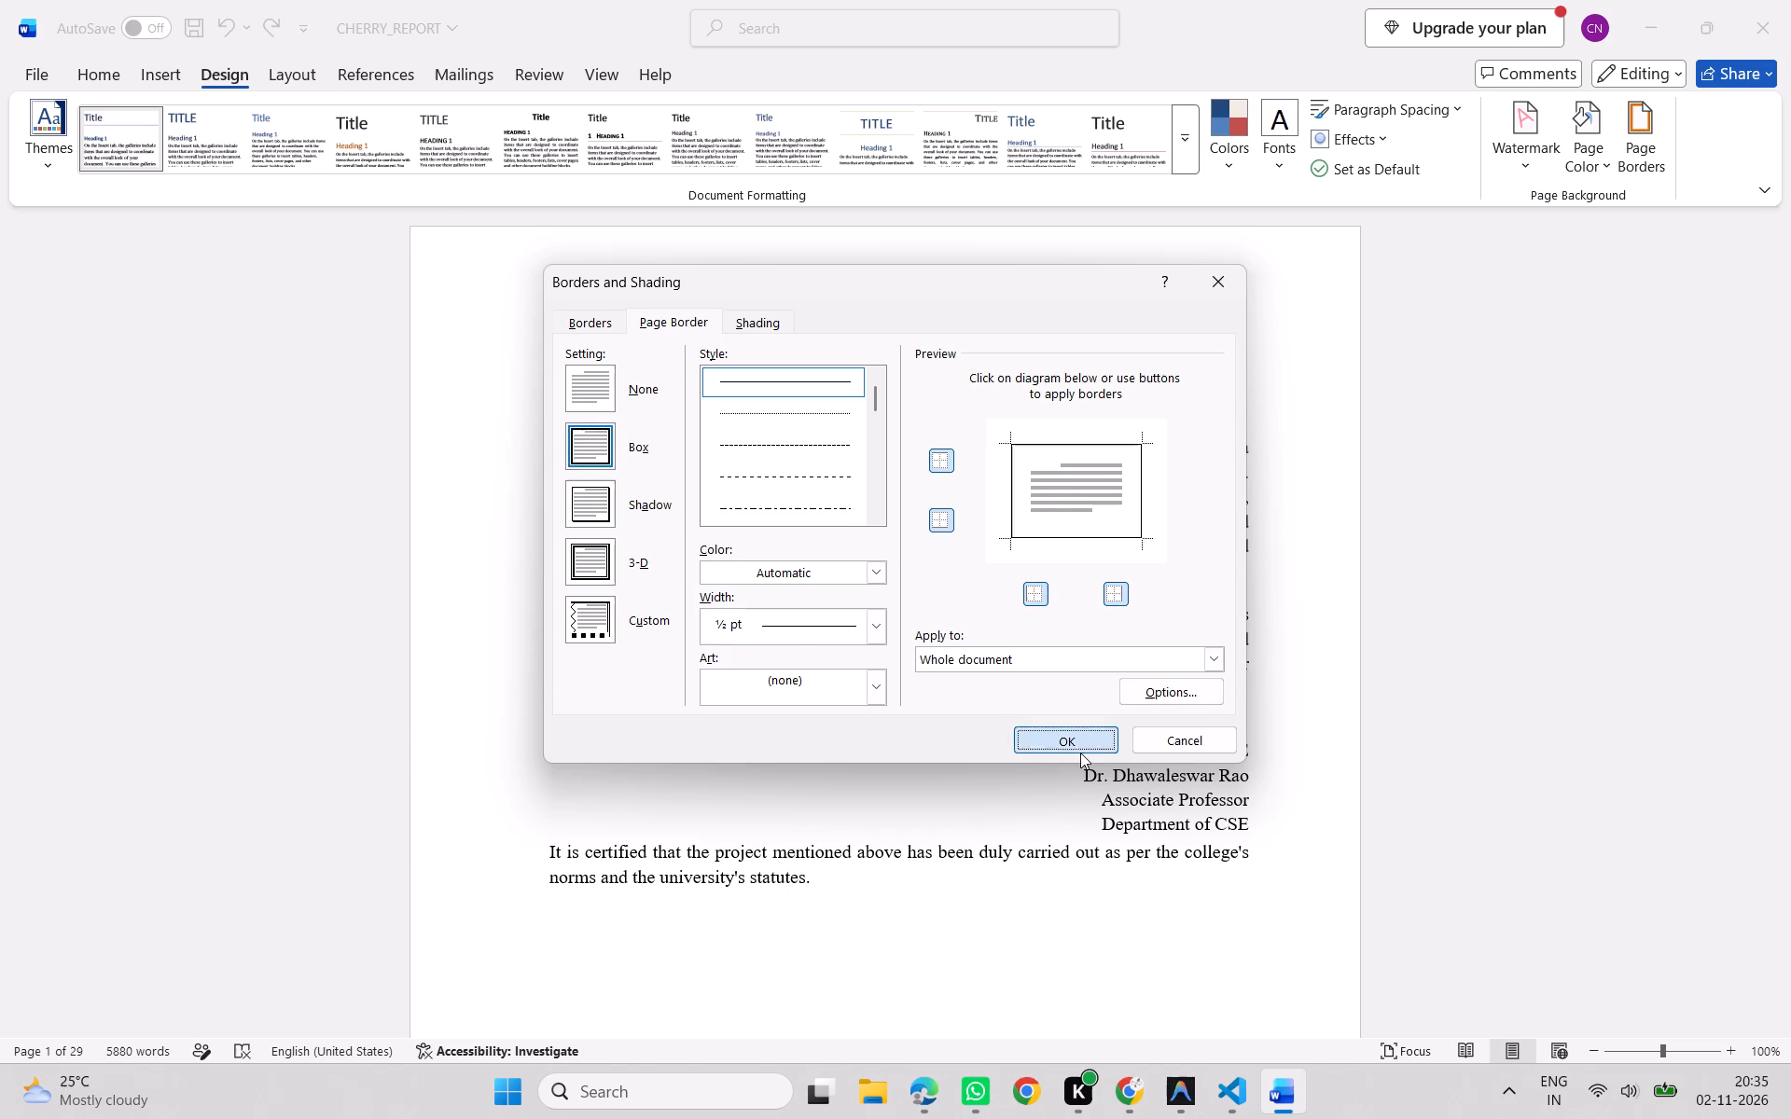
{"action": "scroll", "coordinate": [1069, 793], "scroll_direction": "down", "scroll_amount": 12}
{"action": "scroll", "coordinate": [1034, 781], "scroll_direction": "up", "scroll_amount": 1}
{"action": "scroll", "coordinate": [1034, 781], "scroll_direction": "down", "scroll_amount": 2}
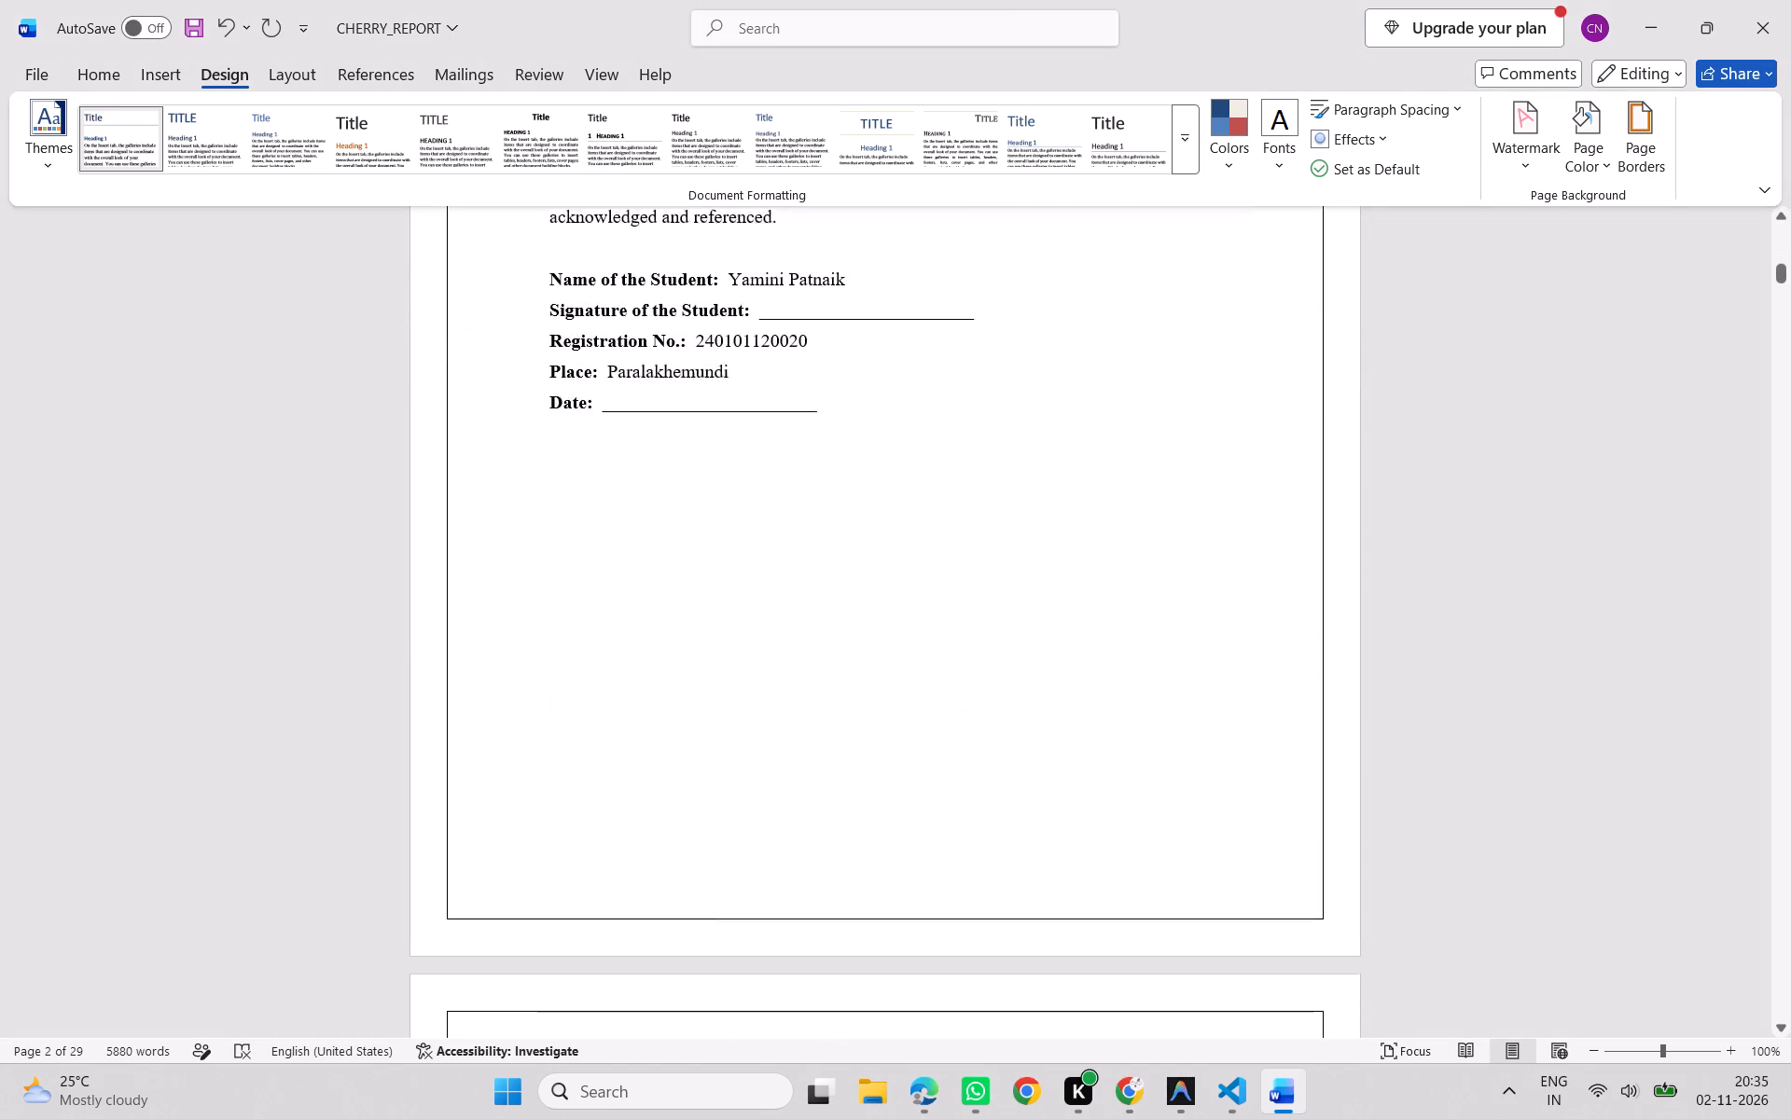
{"action": "scroll", "coordinate": [1034, 781], "scroll_direction": "down", "scroll_amount": 9}
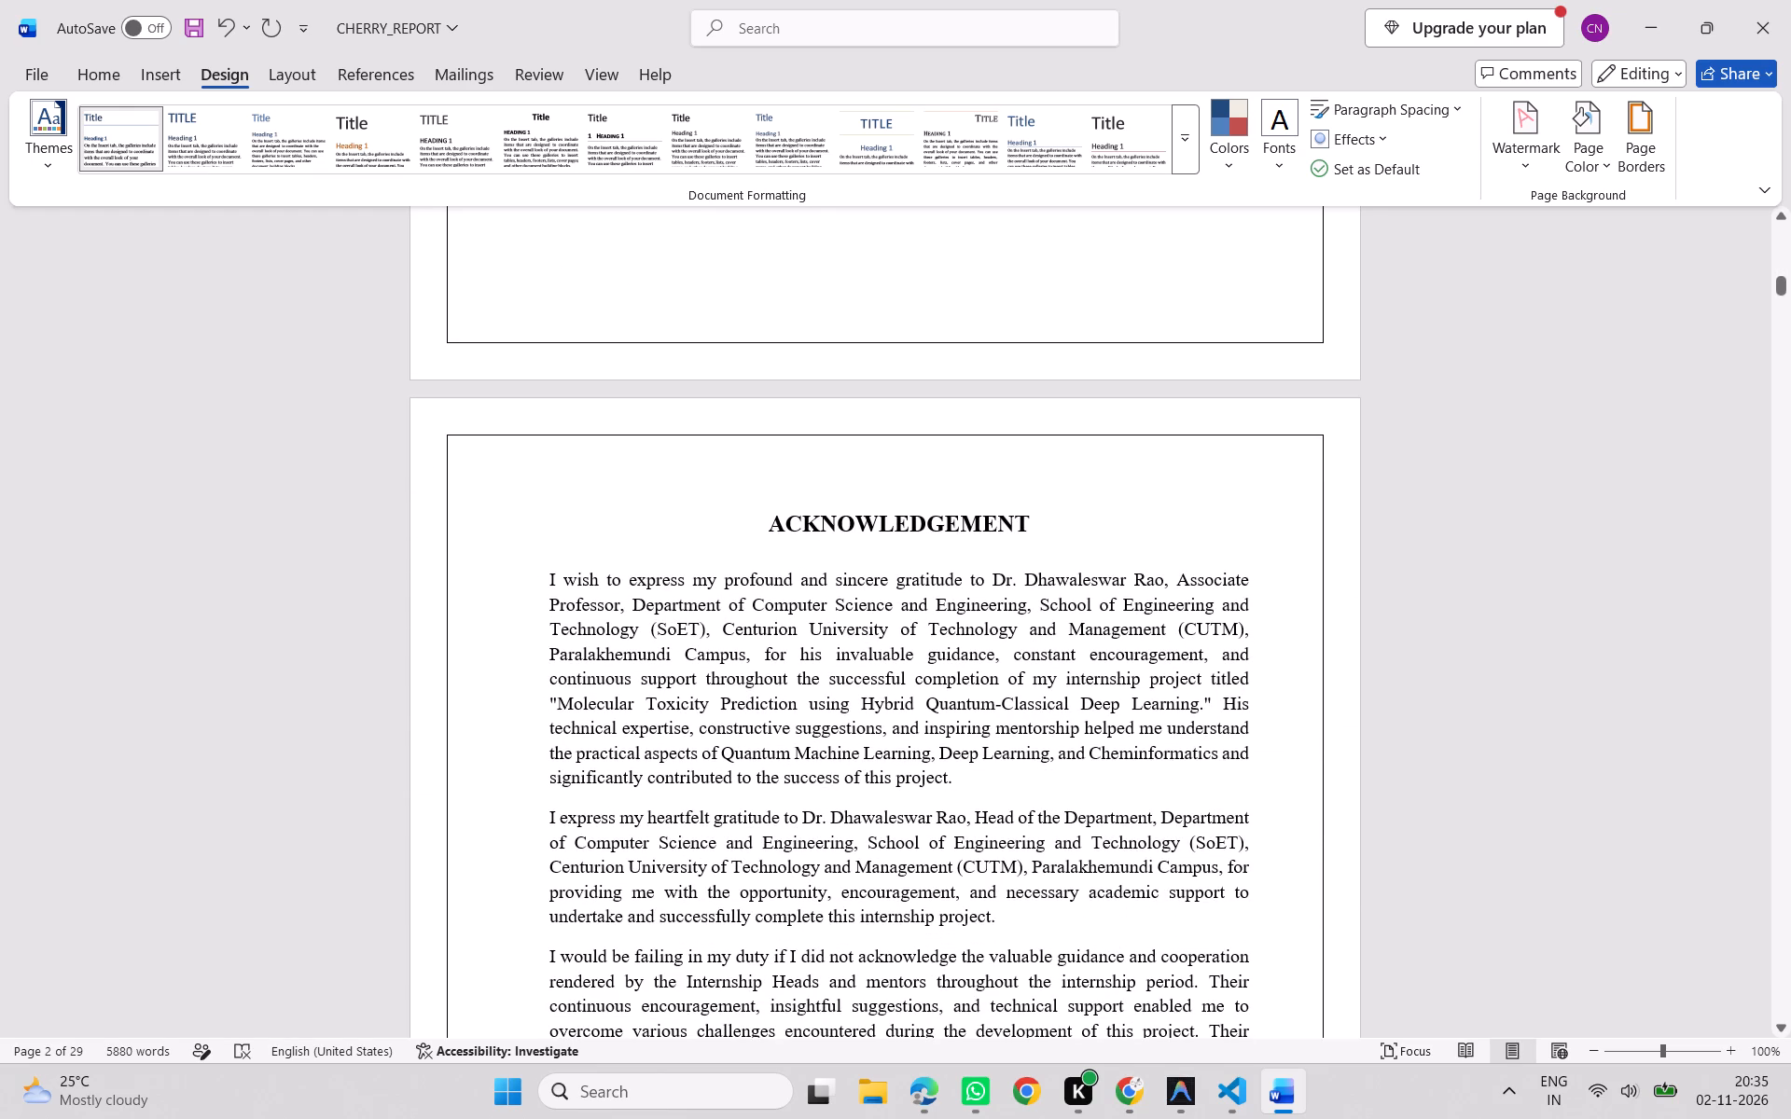
Review the bordered pages from the Acknowledgement back to the Bonafide Certificate at the start of the report.
{"action": "scroll", "coordinate": [811, 854], "scroll_direction": "down", "scroll_amount": 5}
{"action": "scroll", "coordinate": [896, 868], "scroll_direction": "up", "scroll_amount": 6}
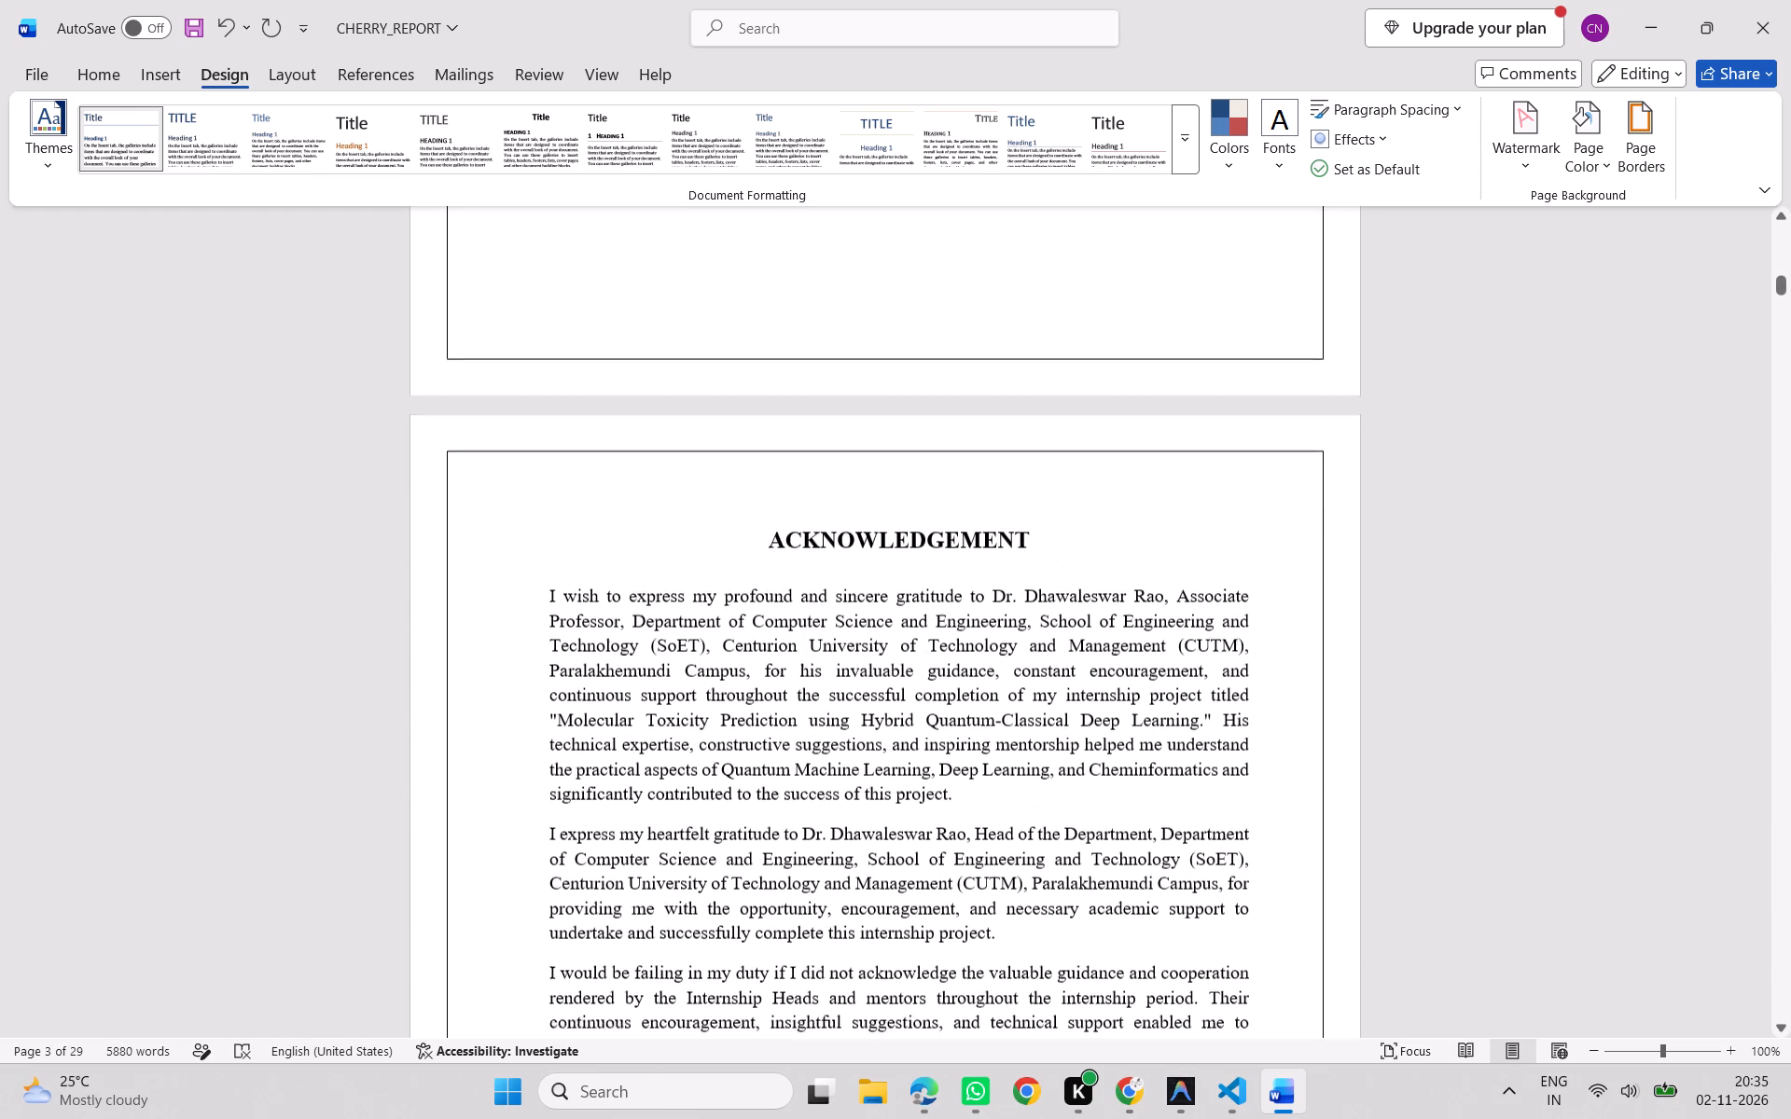
{"action": "scroll", "coordinate": [900, 868], "scroll_direction": "up", "scroll_amount": 19}
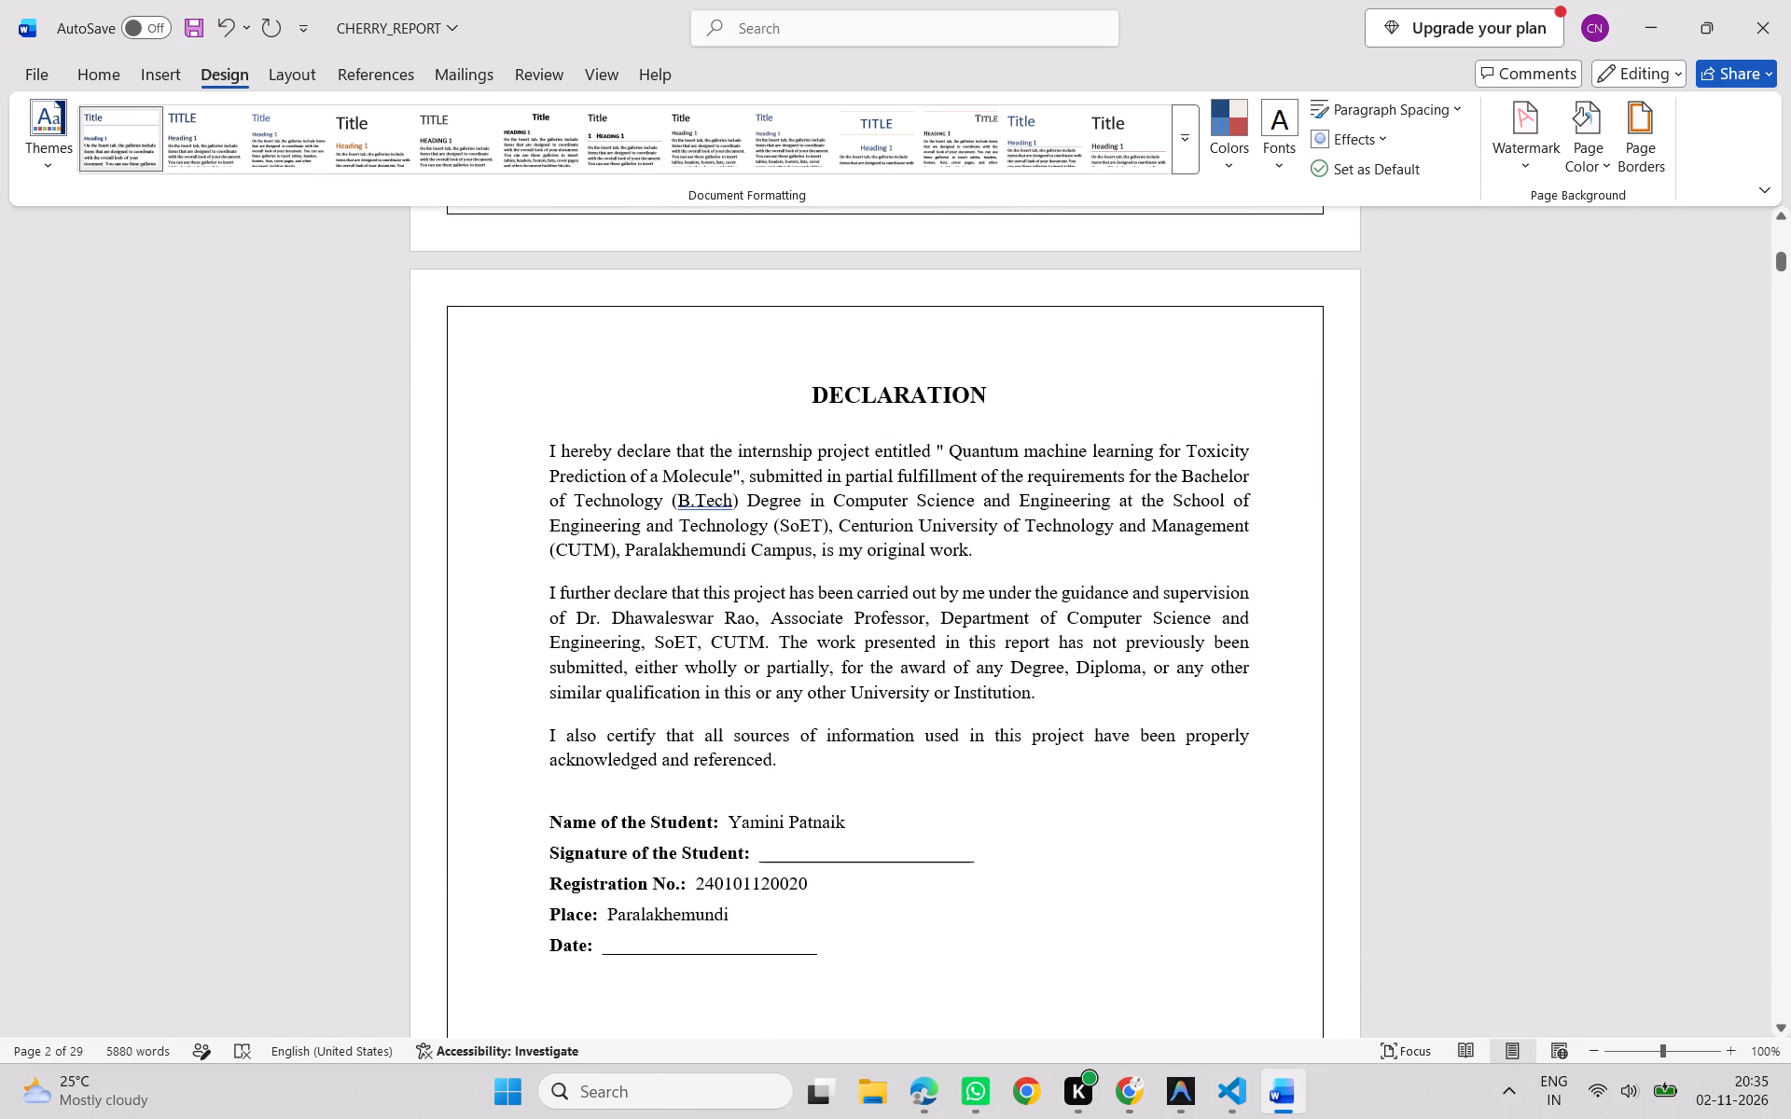
{"action": "scroll", "coordinate": [980, 853], "scroll_direction": "up", "scroll_amount": 3}
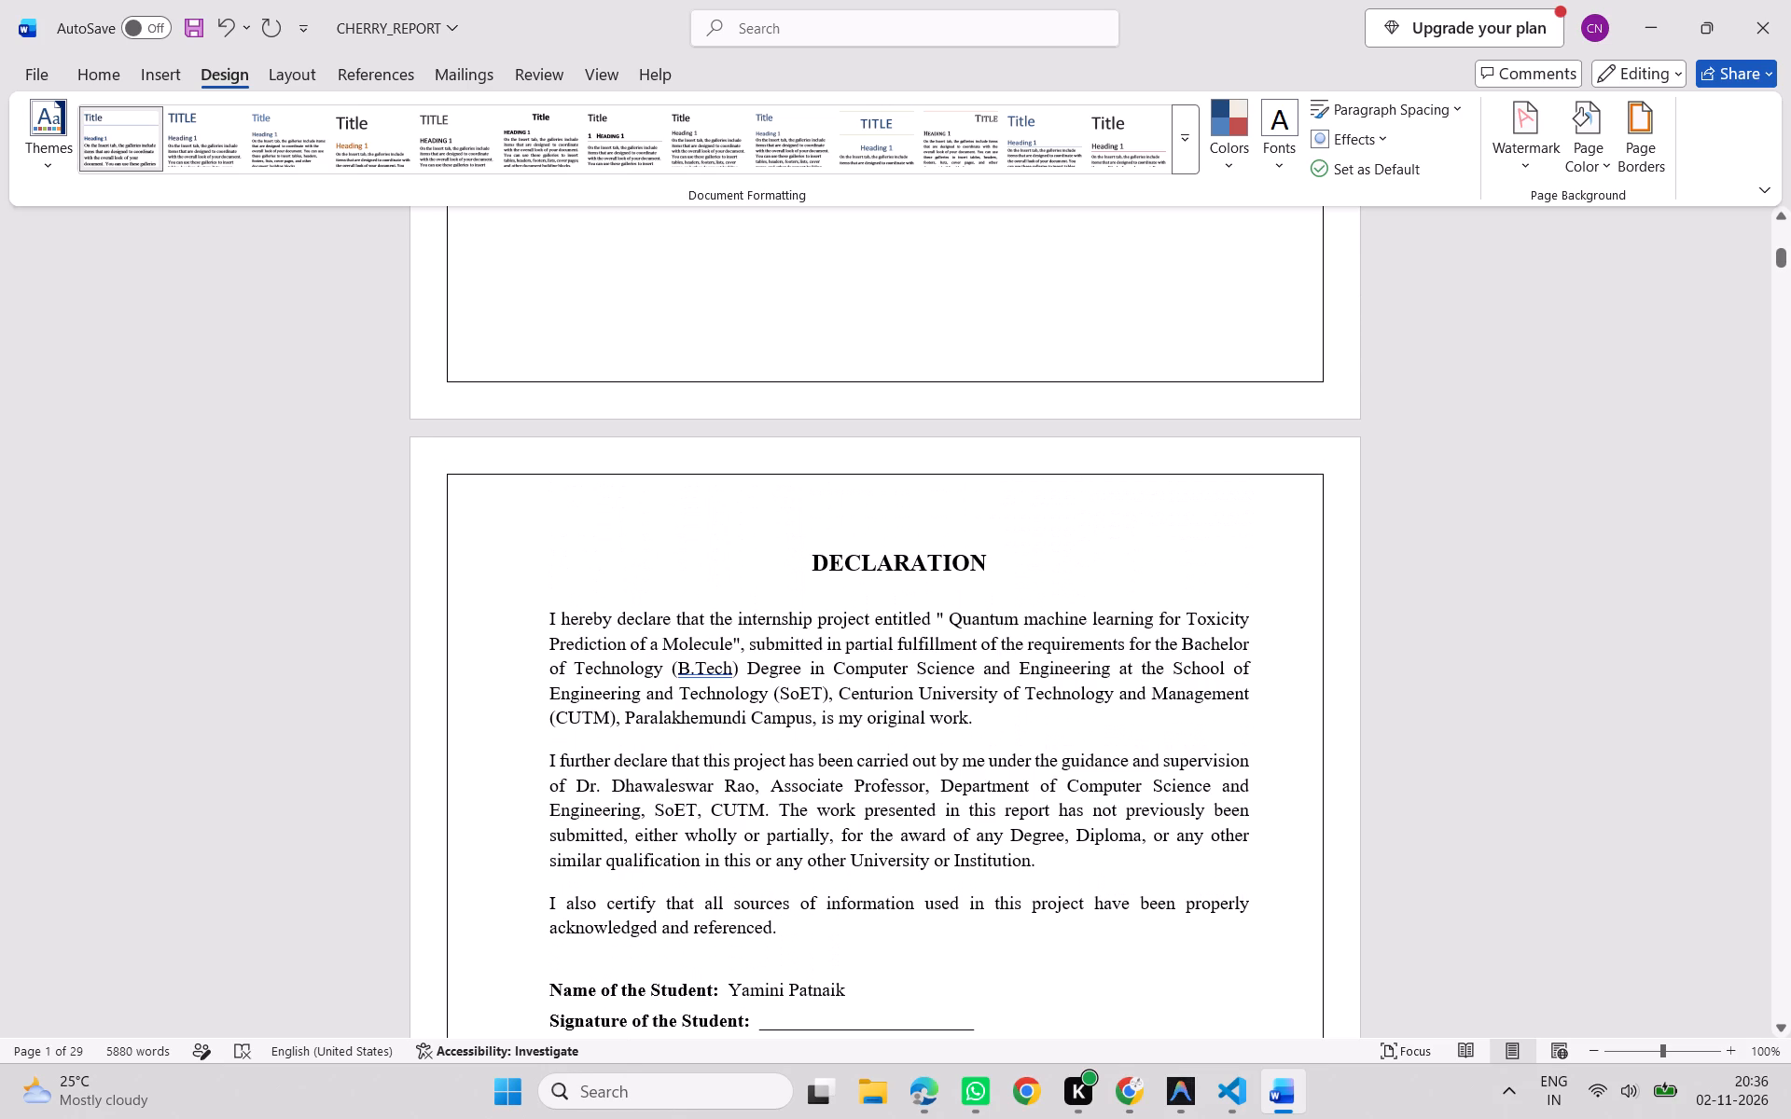
{"action": "scroll", "coordinate": [991, 850], "scroll_direction": "up", "scroll_amount": 14}
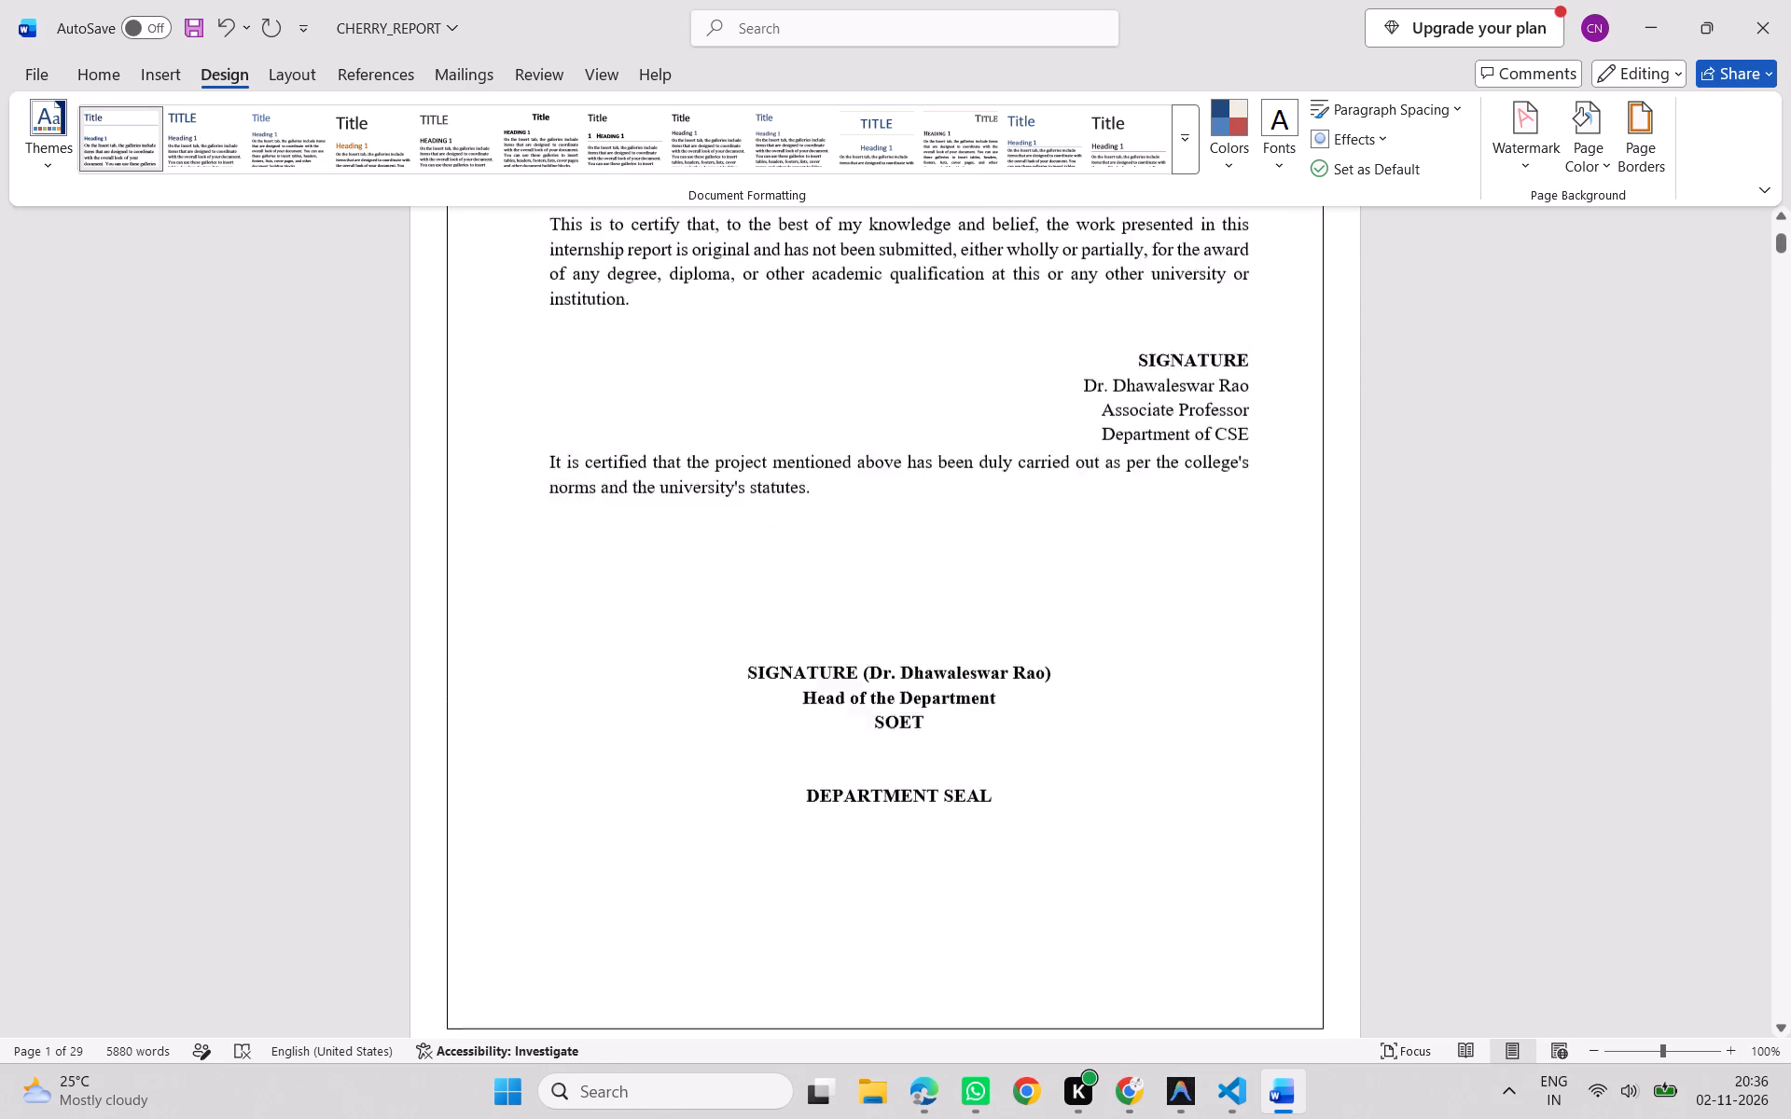
{"action": "scroll", "coordinate": [982, 842], "scroll_direction": "up", "scroll_amount": 3}
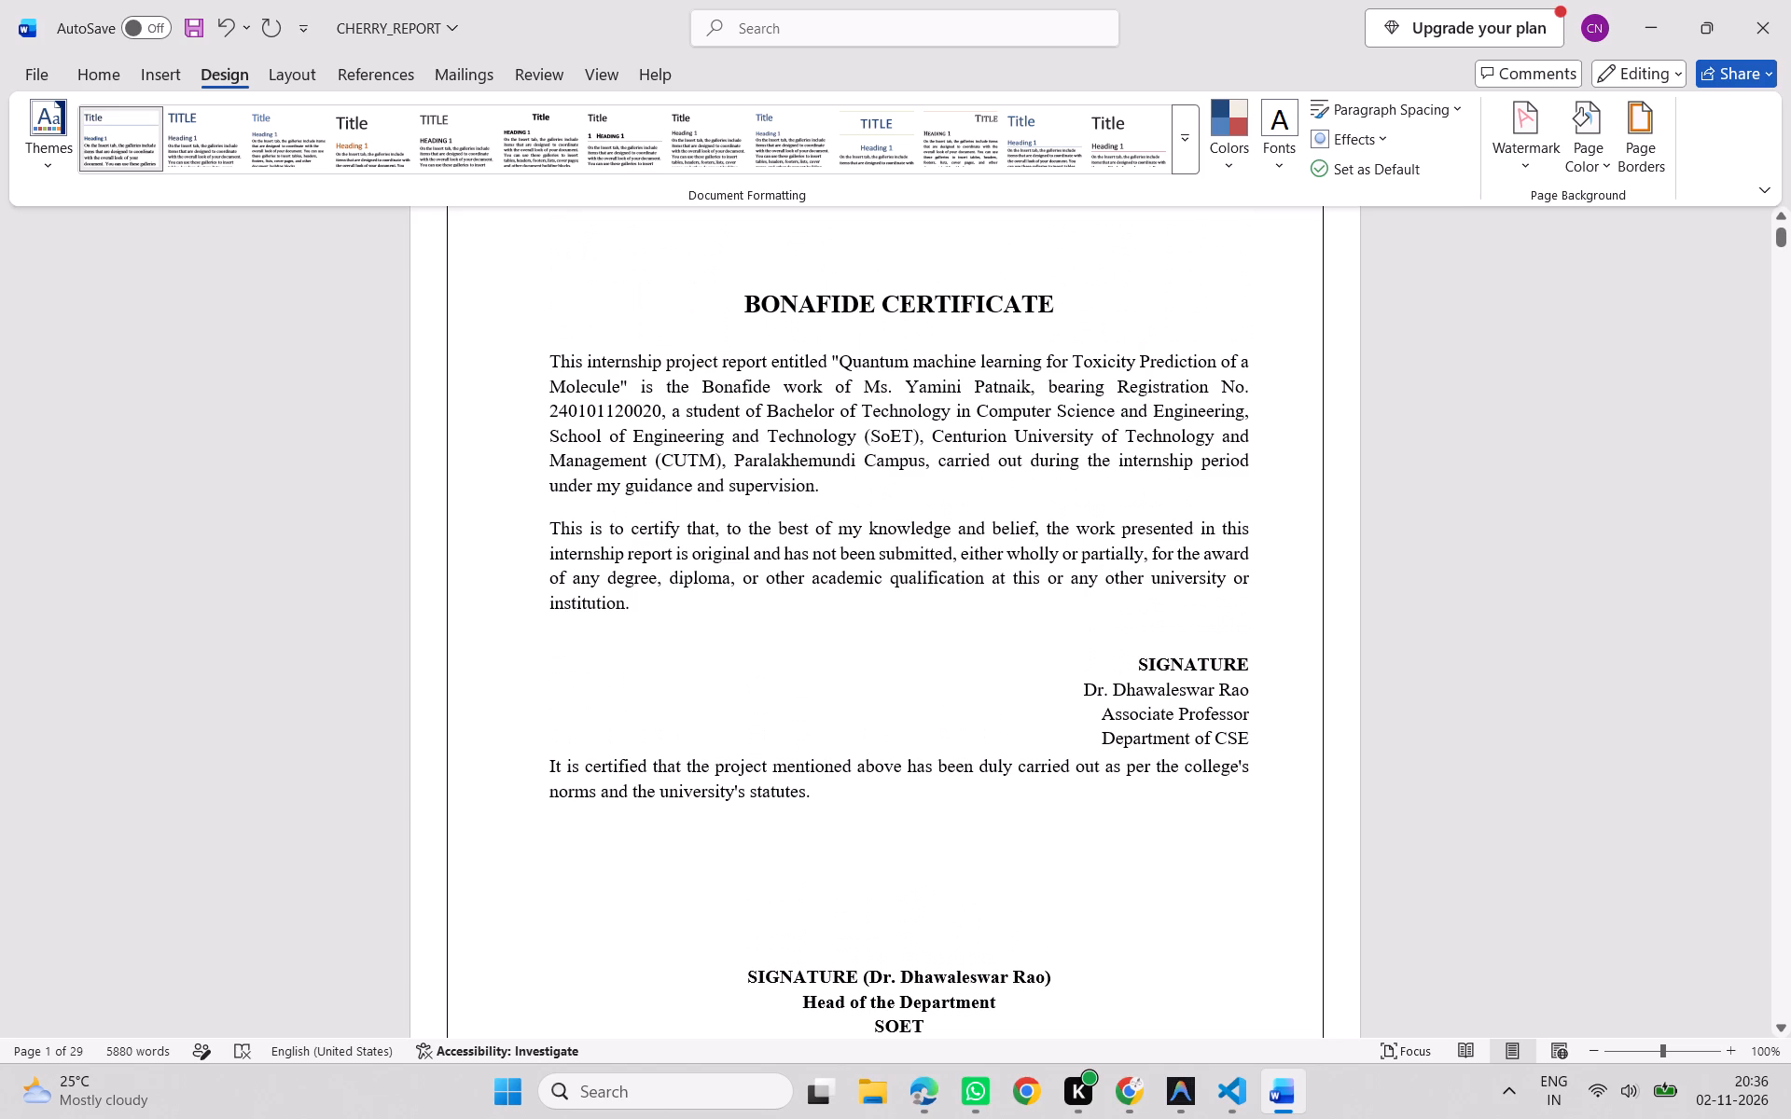
{"action": "scroll", "coordinate": [982, 842], "scroll_direction": "up", "scroll_amount": 1}
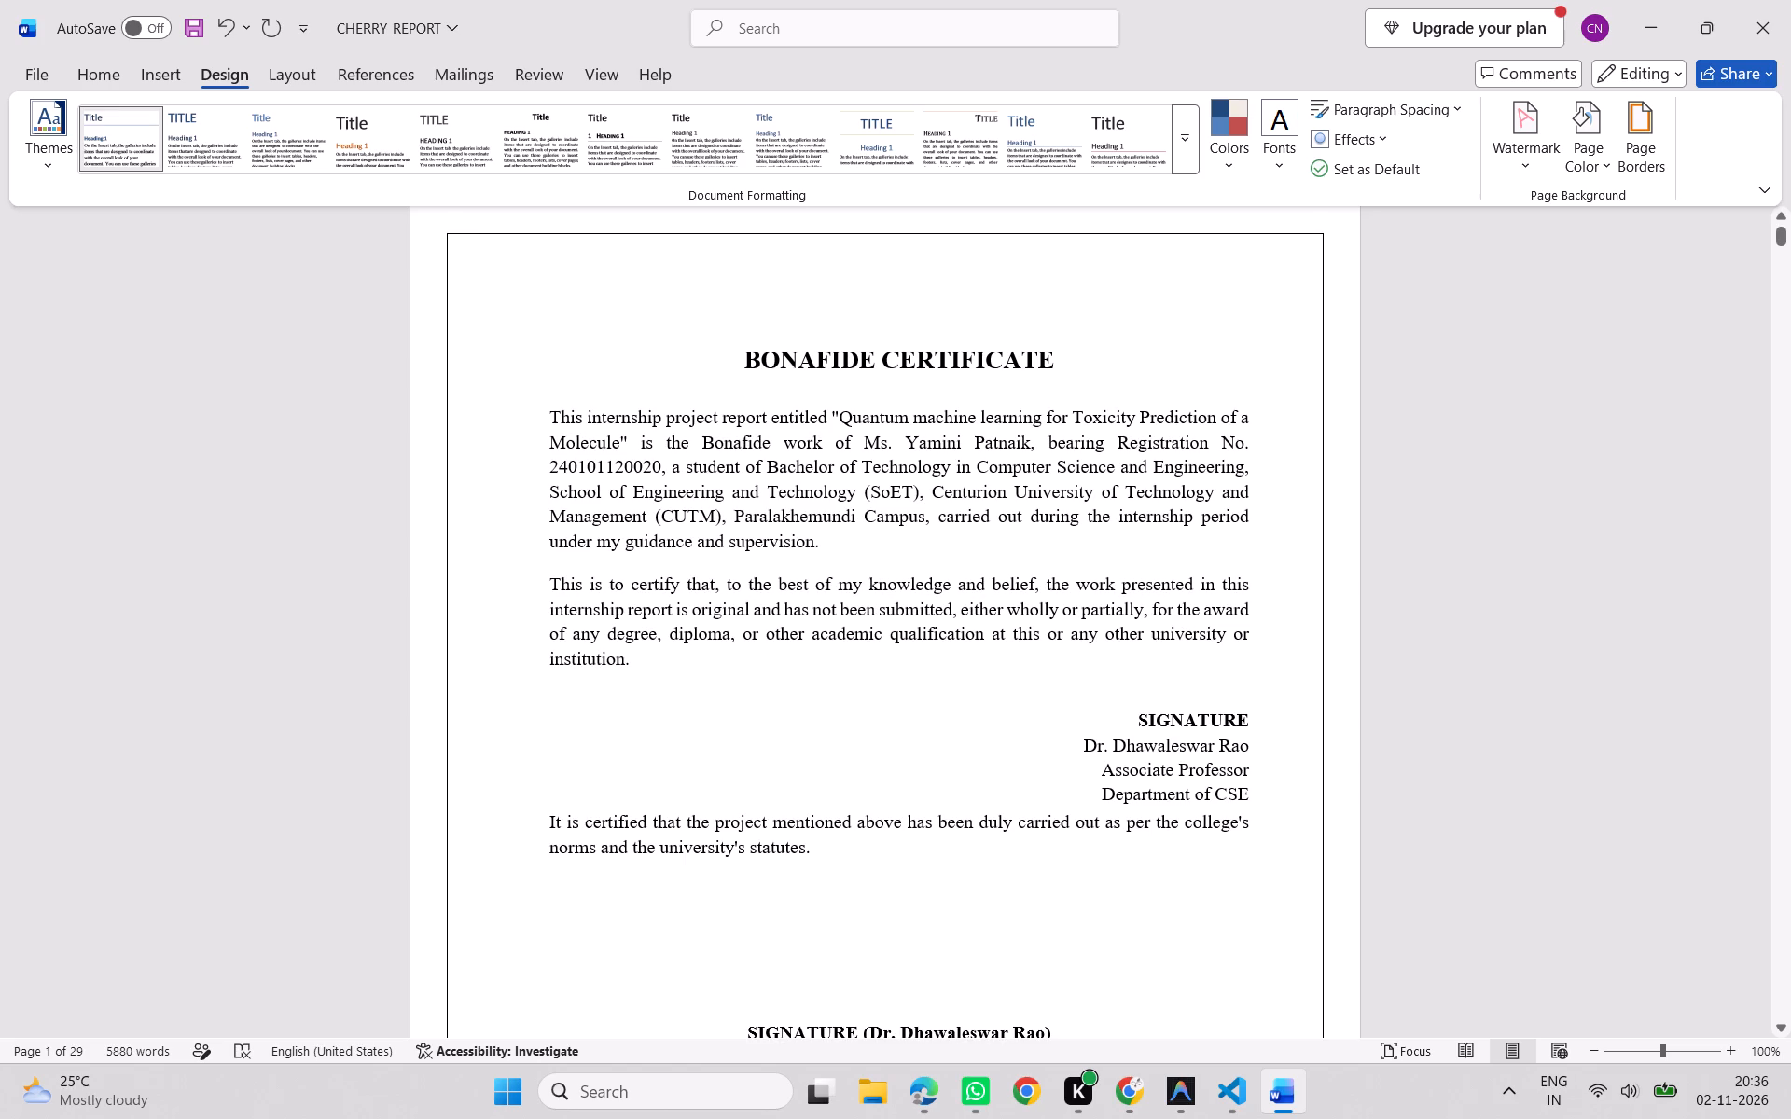
Examine the front pages from the Bonafide Certificate through the Table of Contents to the start of the Abstract.
{"action": "scroll", "coordinate": [931, 823], "scroll_direction": "down", "scroll_amount": 1}
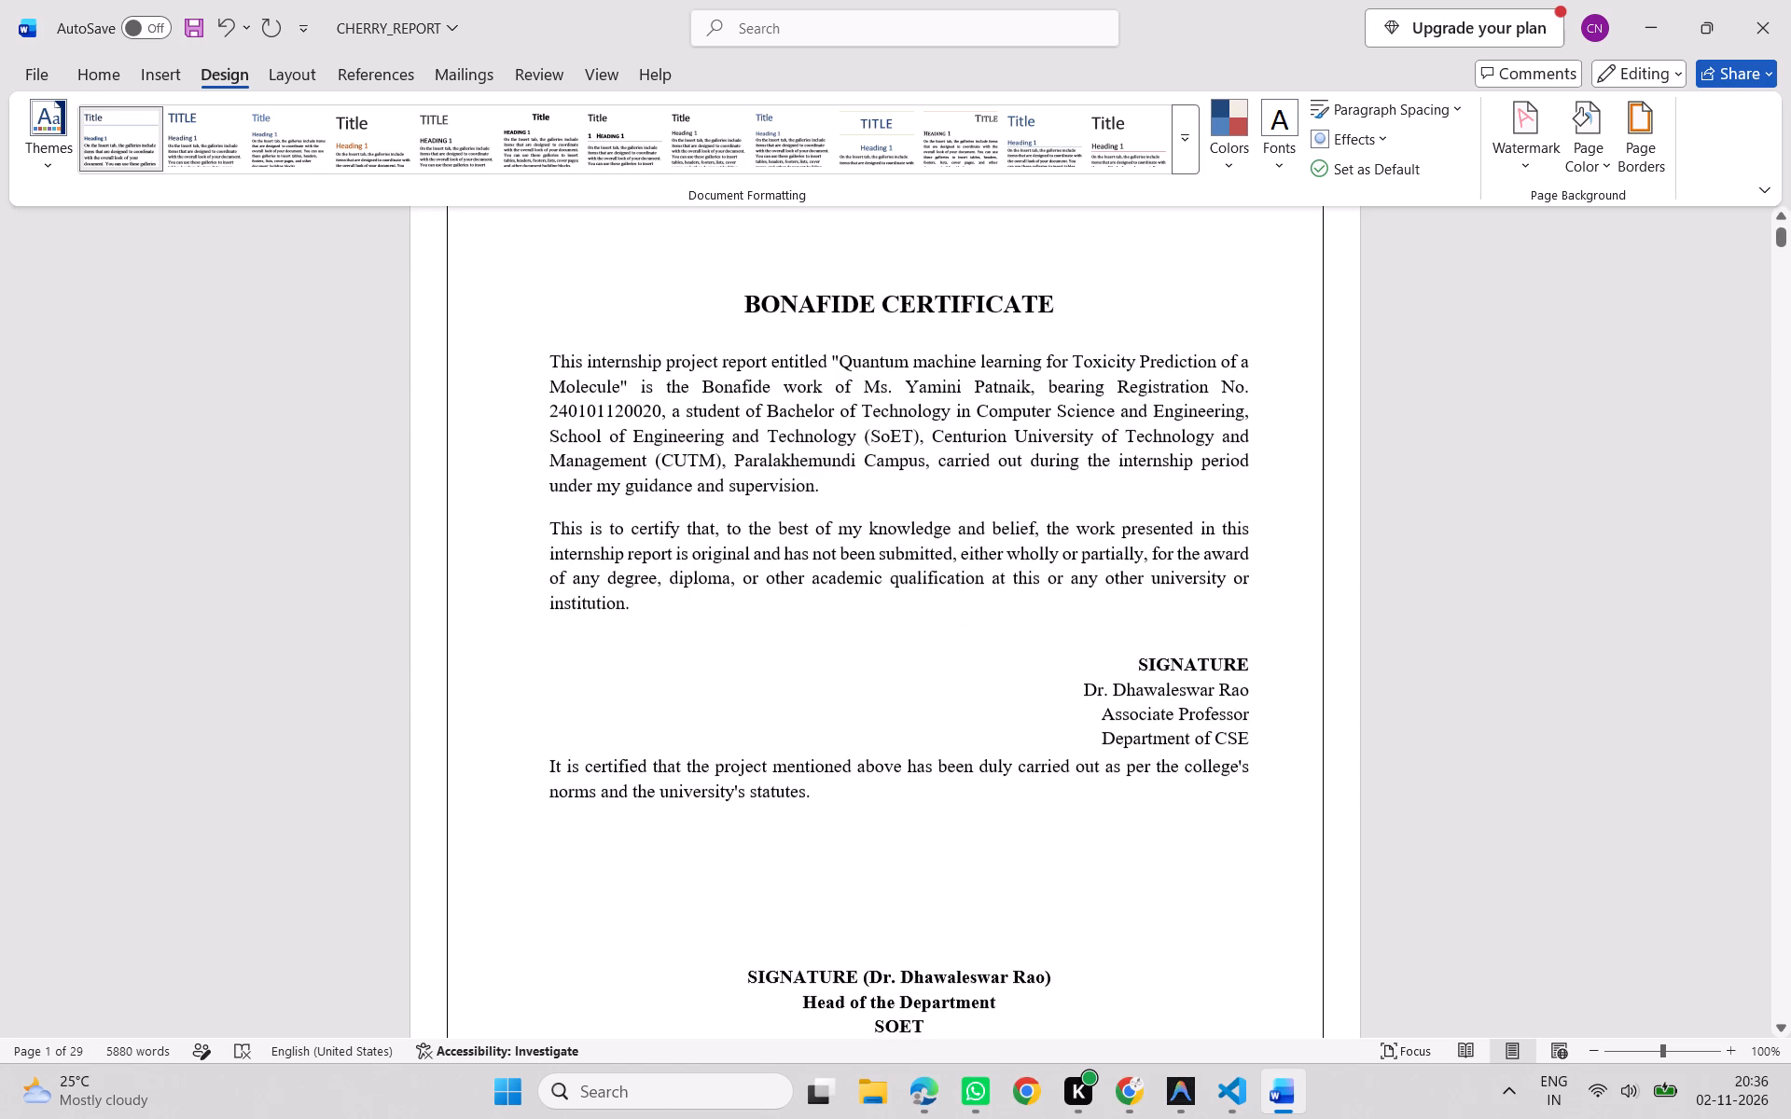
{"action": "scroll", "coordinate": [879, 689], "scroll_direction": "down", "scroll_amount": 8}
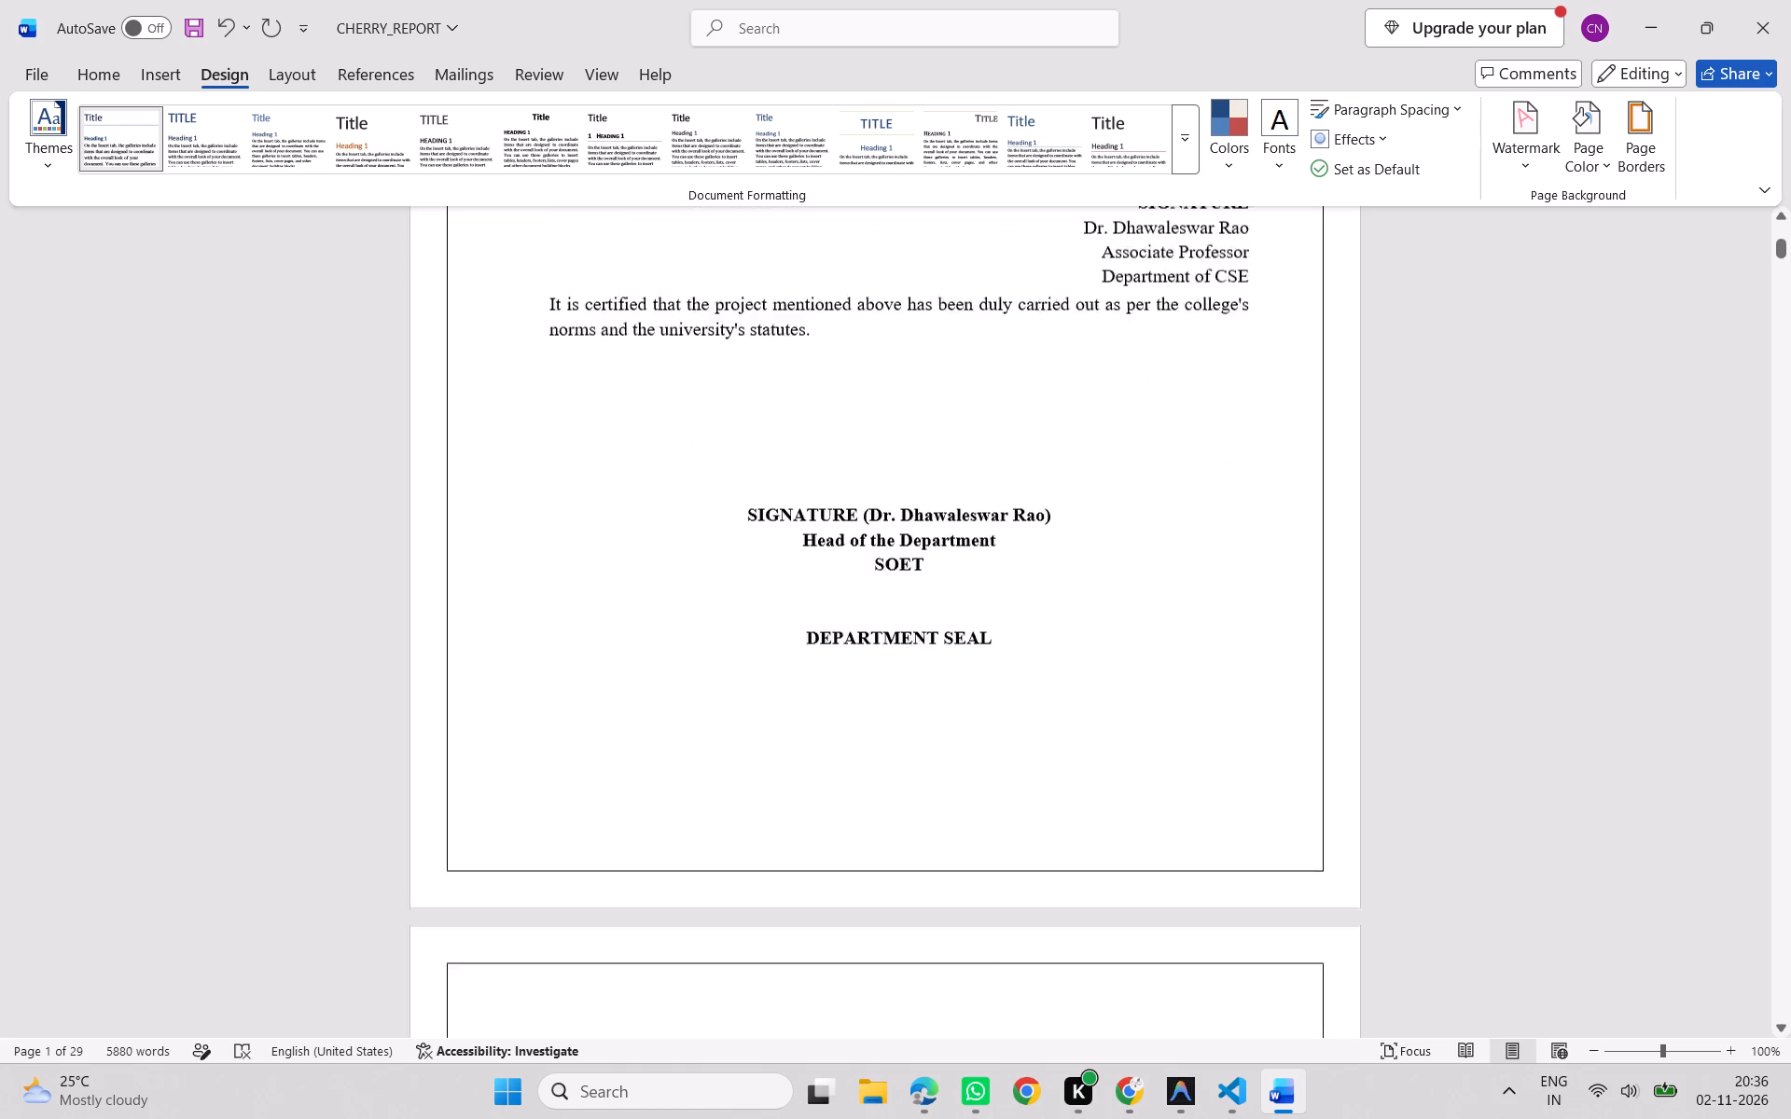
{"action": "scroll", "coordinate": [879, 692], "scroll_direction": "down", "scroll_amount": 4}
{"action": "scroll", "coordinate": [879, 692], "scroll_direction": "up", "scroll_amount": 1}
{"action": "scroll", "coordinate": [879, 692], "scroll_direction": "down", "scroll_amount": 20}
{"action": "scroll", "coordinate": [879, 692], "scroll_direction": "down", "scroll_amount": 5}
{"action": "scroll", "coordinate": [874, 660], "scroll_direction": "up", "scroll_amount": 1}
{"action": "scroll", "coordinate": [874, 660], "scroll_direction": "down", "scroll_amount": 1}
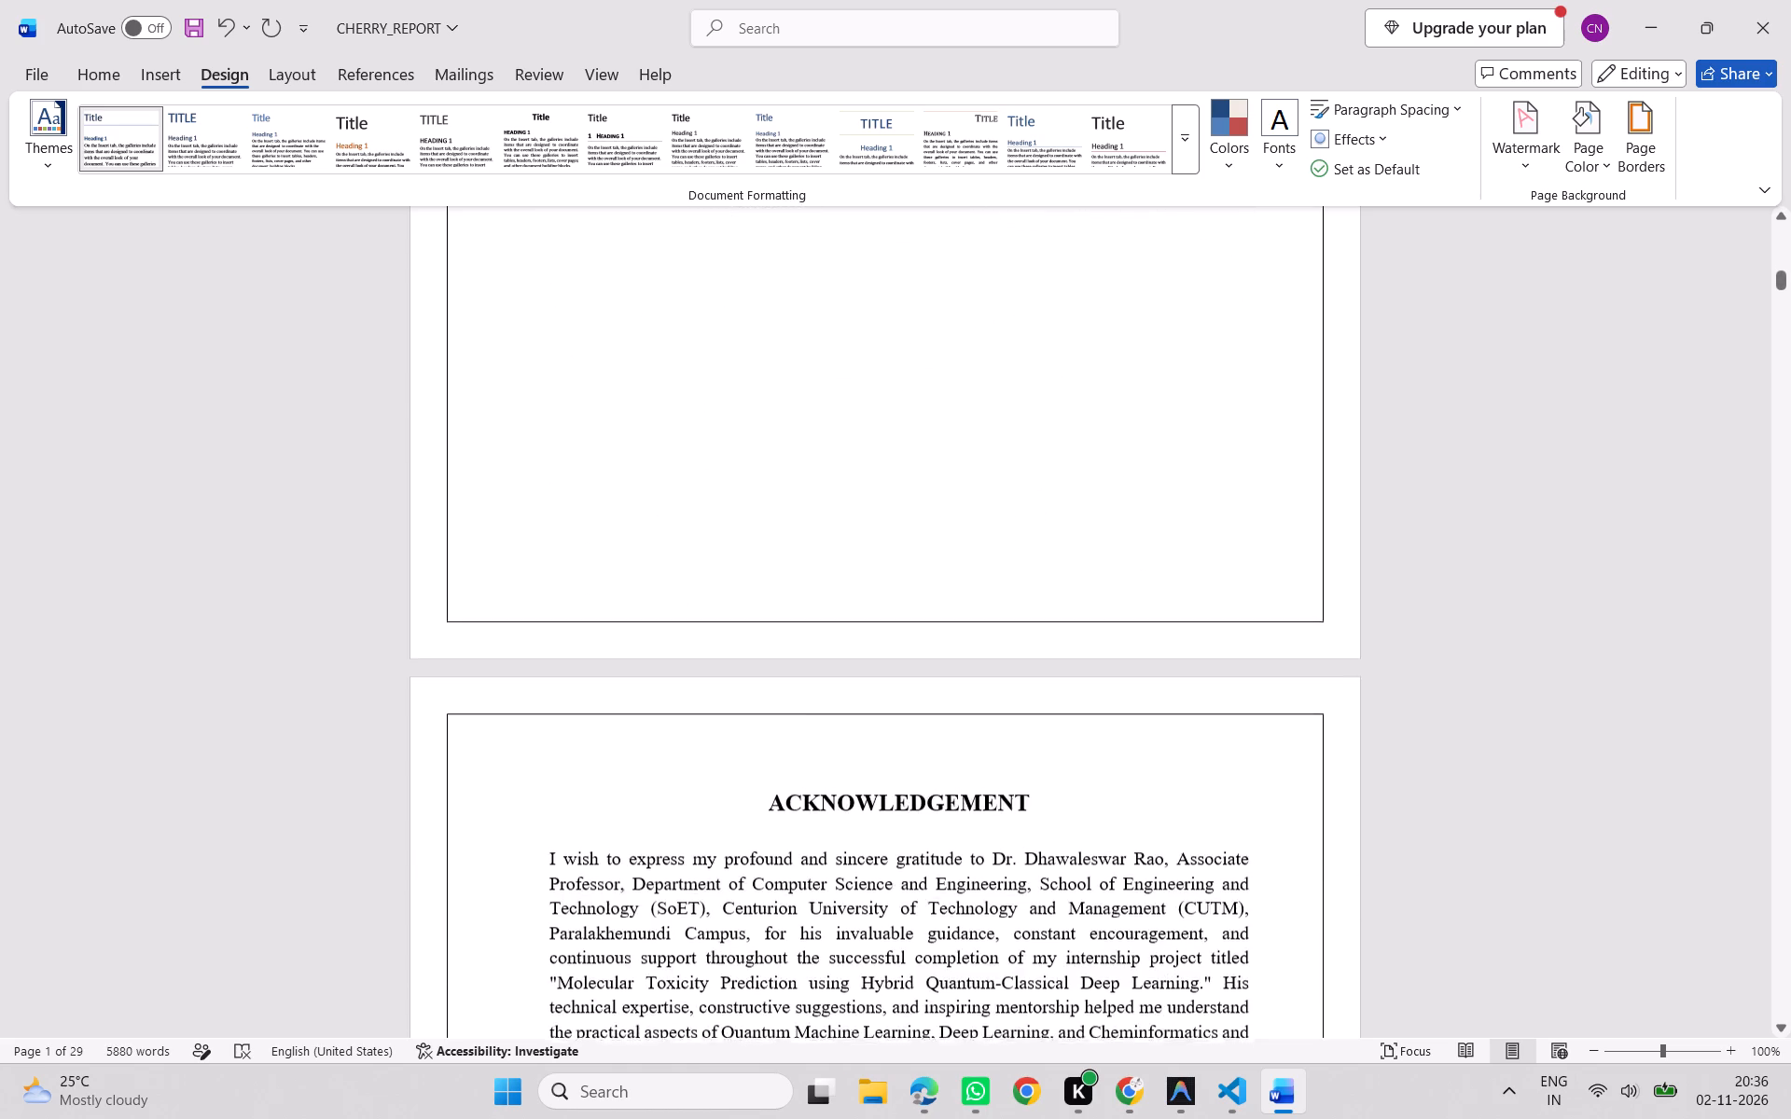
{"action": "scroll", "coordinate": [874, 660], "scroll_direction": "down", "scroll_amount": 17}
{"action": "scroll", "coordinate": [867, 679], "scroll_direction": "up", "scroll_amount": 1}
{"action": "scroll", "coordinate": [867, 679], "scroll_direction": "down", "scroll_amount": 5}
{"action": "scroll", "coordinate": [864, 683], "scroll_direction": "up", "scroll_amount": 1}
{"action": "scroll", "coordinate": [864, 683], "scroll_direction": "down", "scroll_amount": 5}
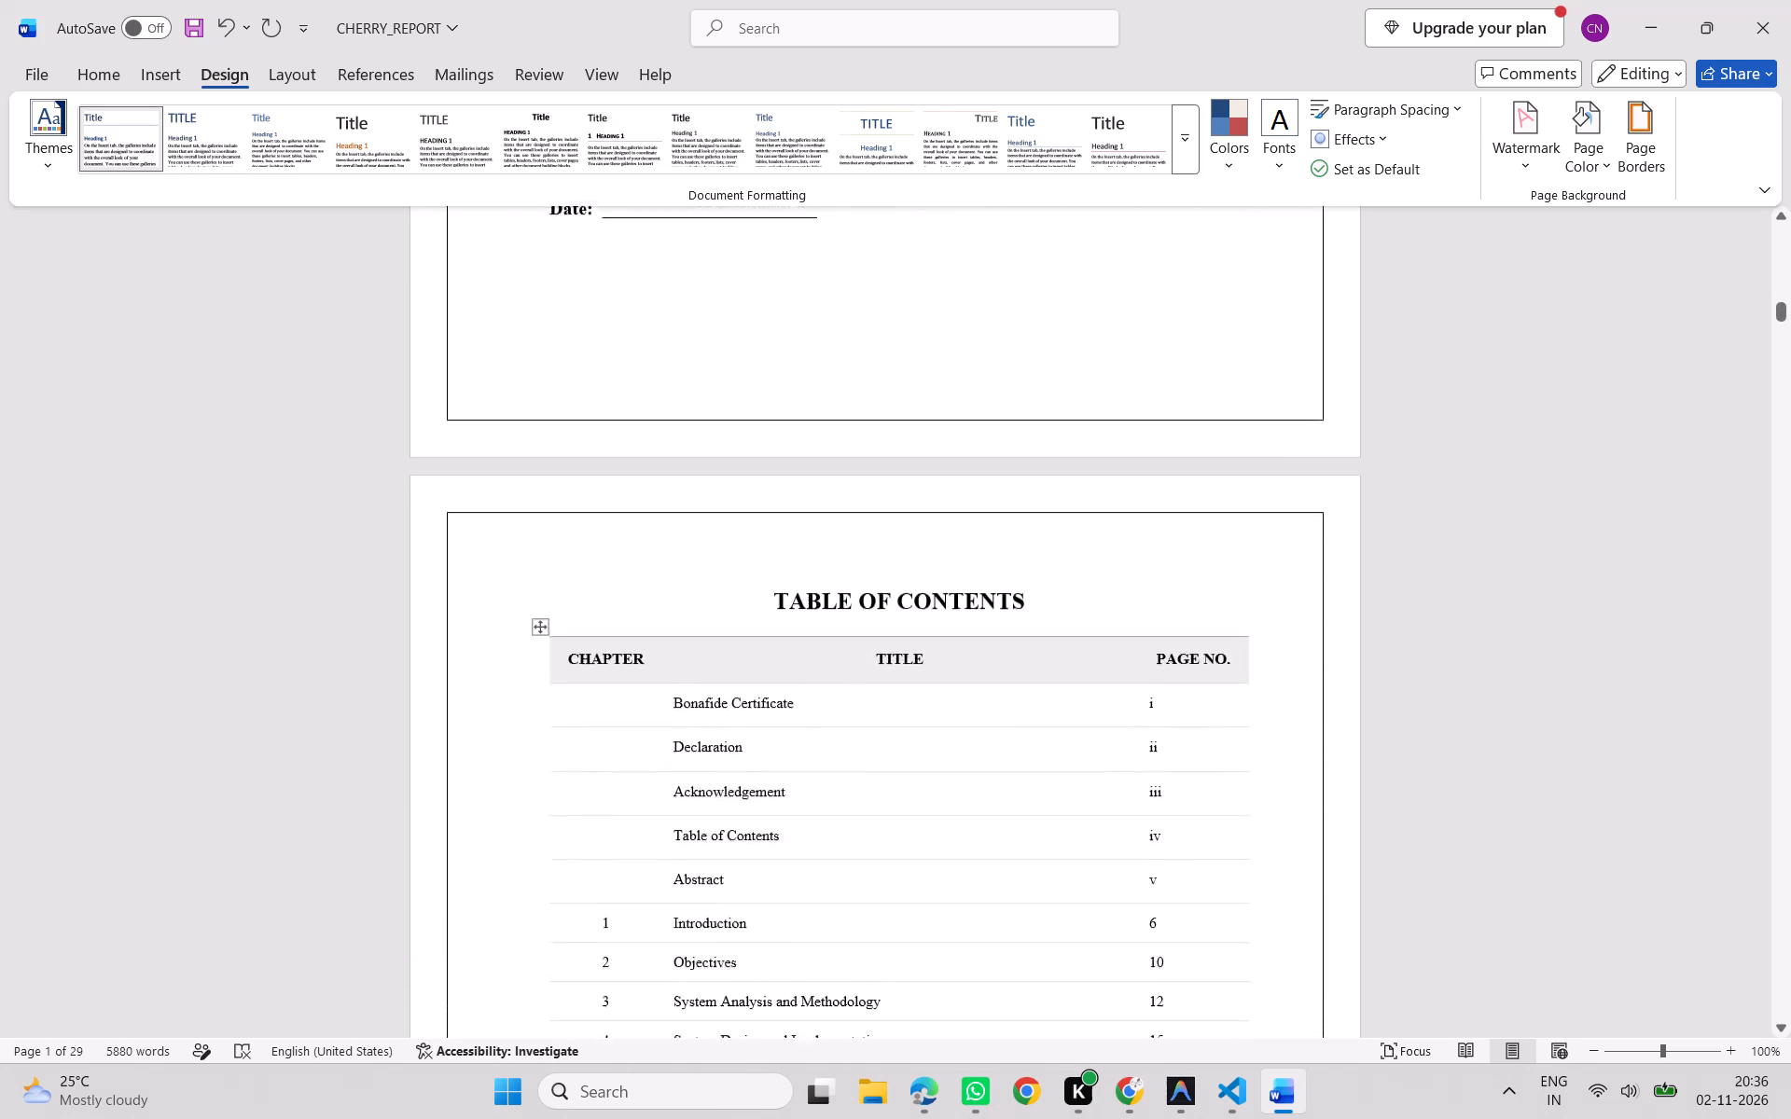
{"action": "scroll", "coordinate": [859, 692], "scroll_direction": "down", "scroll_amount": 2}
{"action": "scroll", "coordinate": [858, 697], "scroll_direction": "up", "scroll_amount": 1}
{"action": "scroll", "coordinate": [858, 697], "scroll_direction": "down", "scroll_amount": 20}
{"action": "scroll", "coordinate": [858, 697], "scroll_direction": "down", "scroll_amount": 1}
{"action": "scroll", "coordinate": [851, 744], "scroll_direction": "up", "scroll_amount": 4}
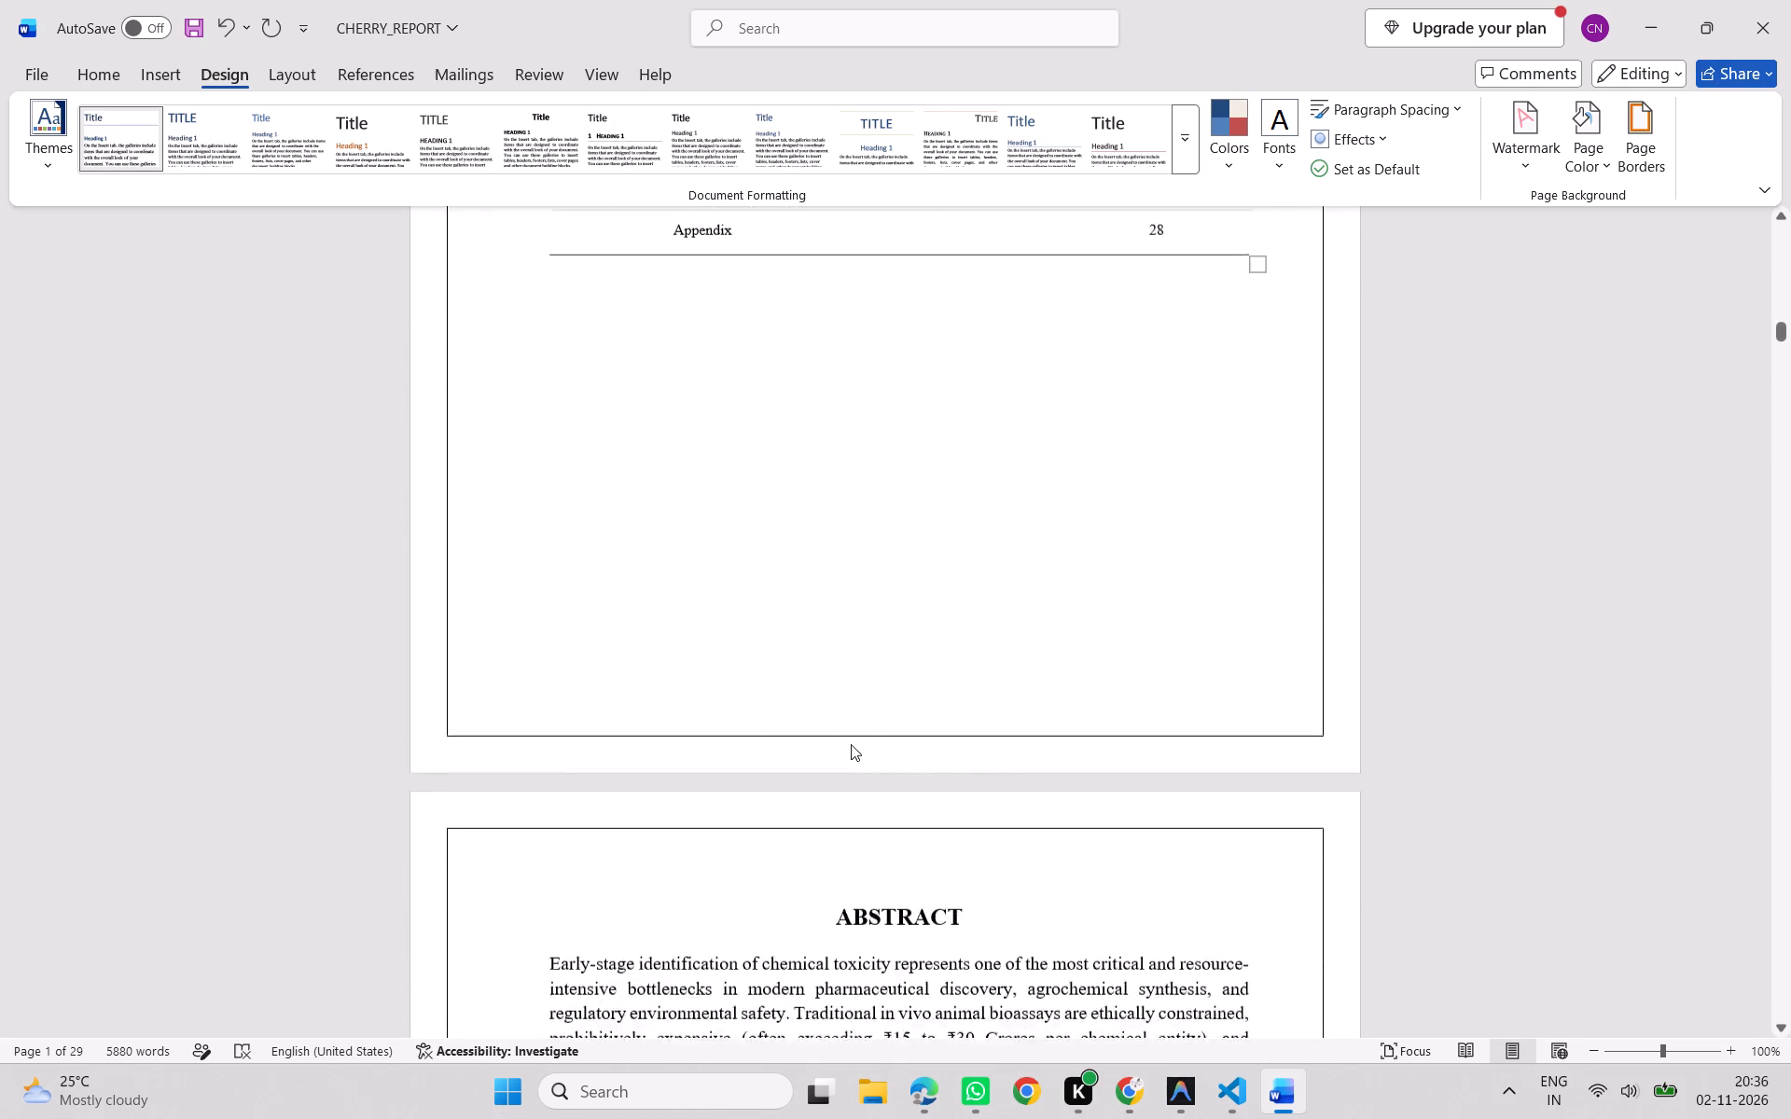
{"action": "scroll", "coordinate": [851, 744], "scroll_direction": "up", "scroll_amount": 6}
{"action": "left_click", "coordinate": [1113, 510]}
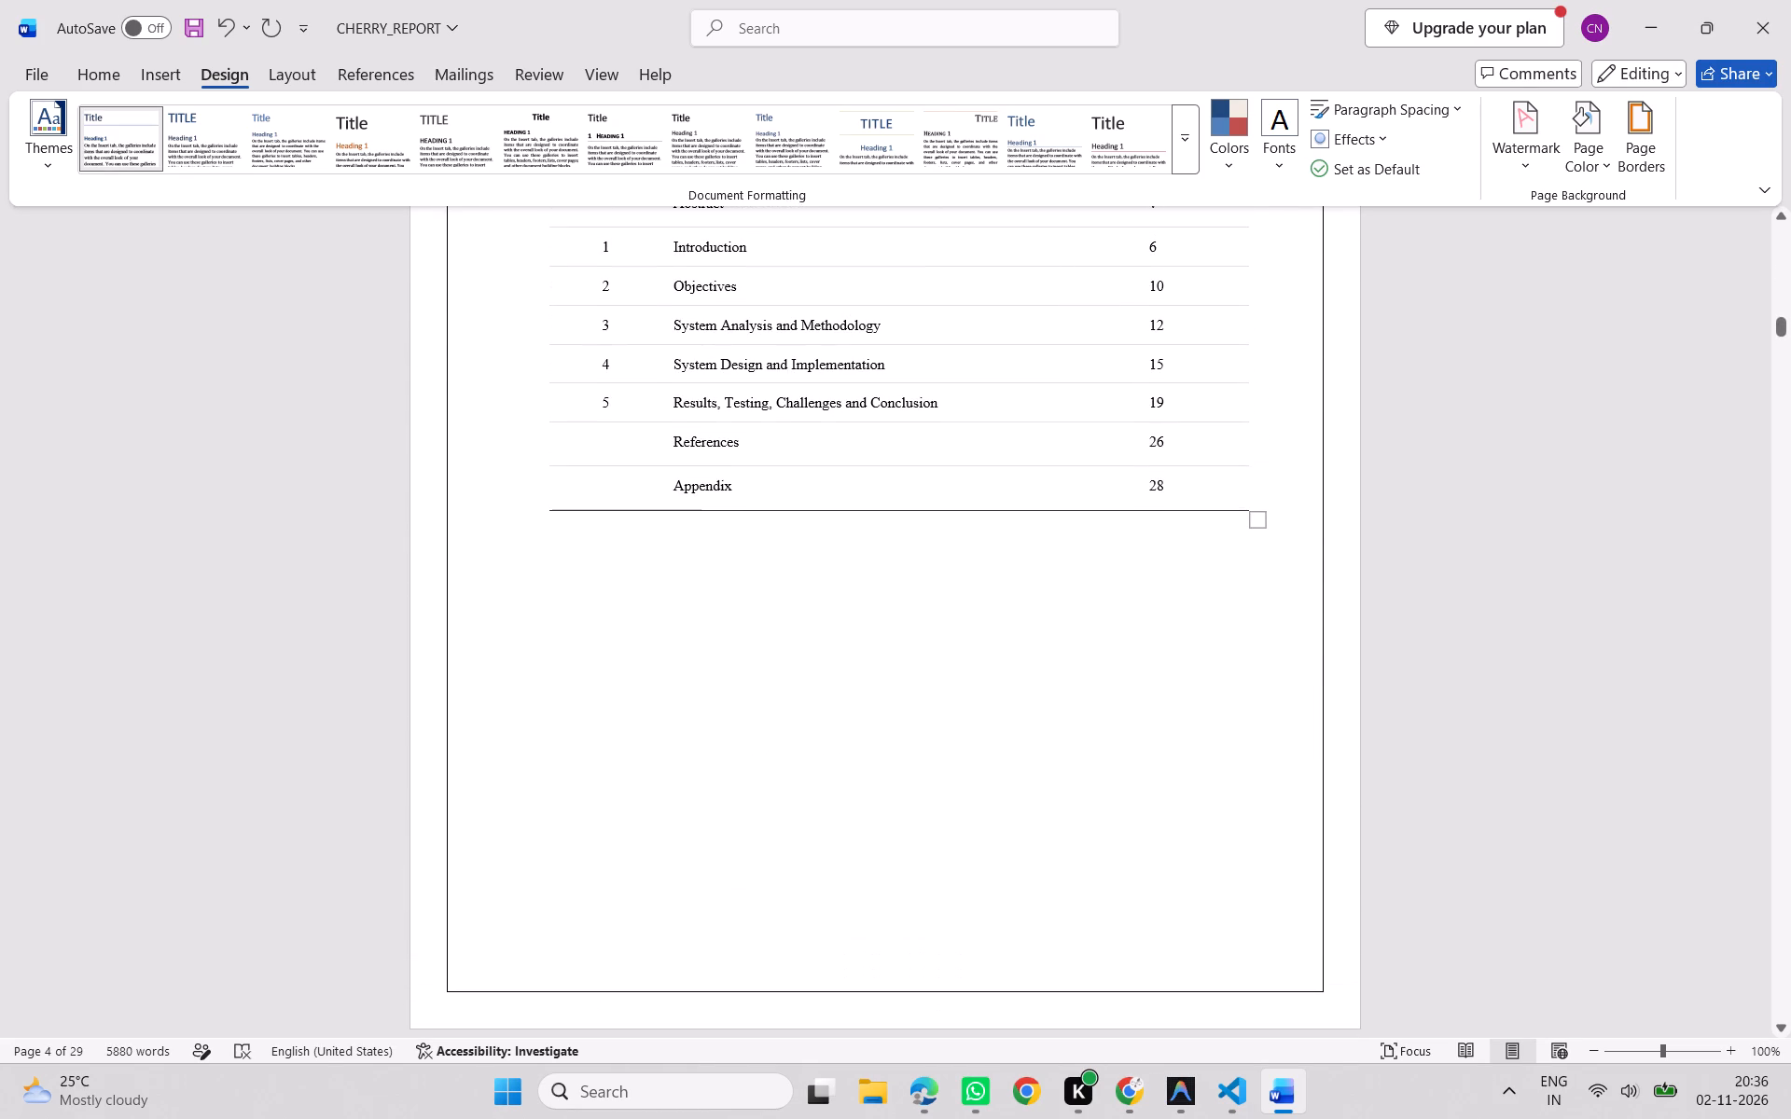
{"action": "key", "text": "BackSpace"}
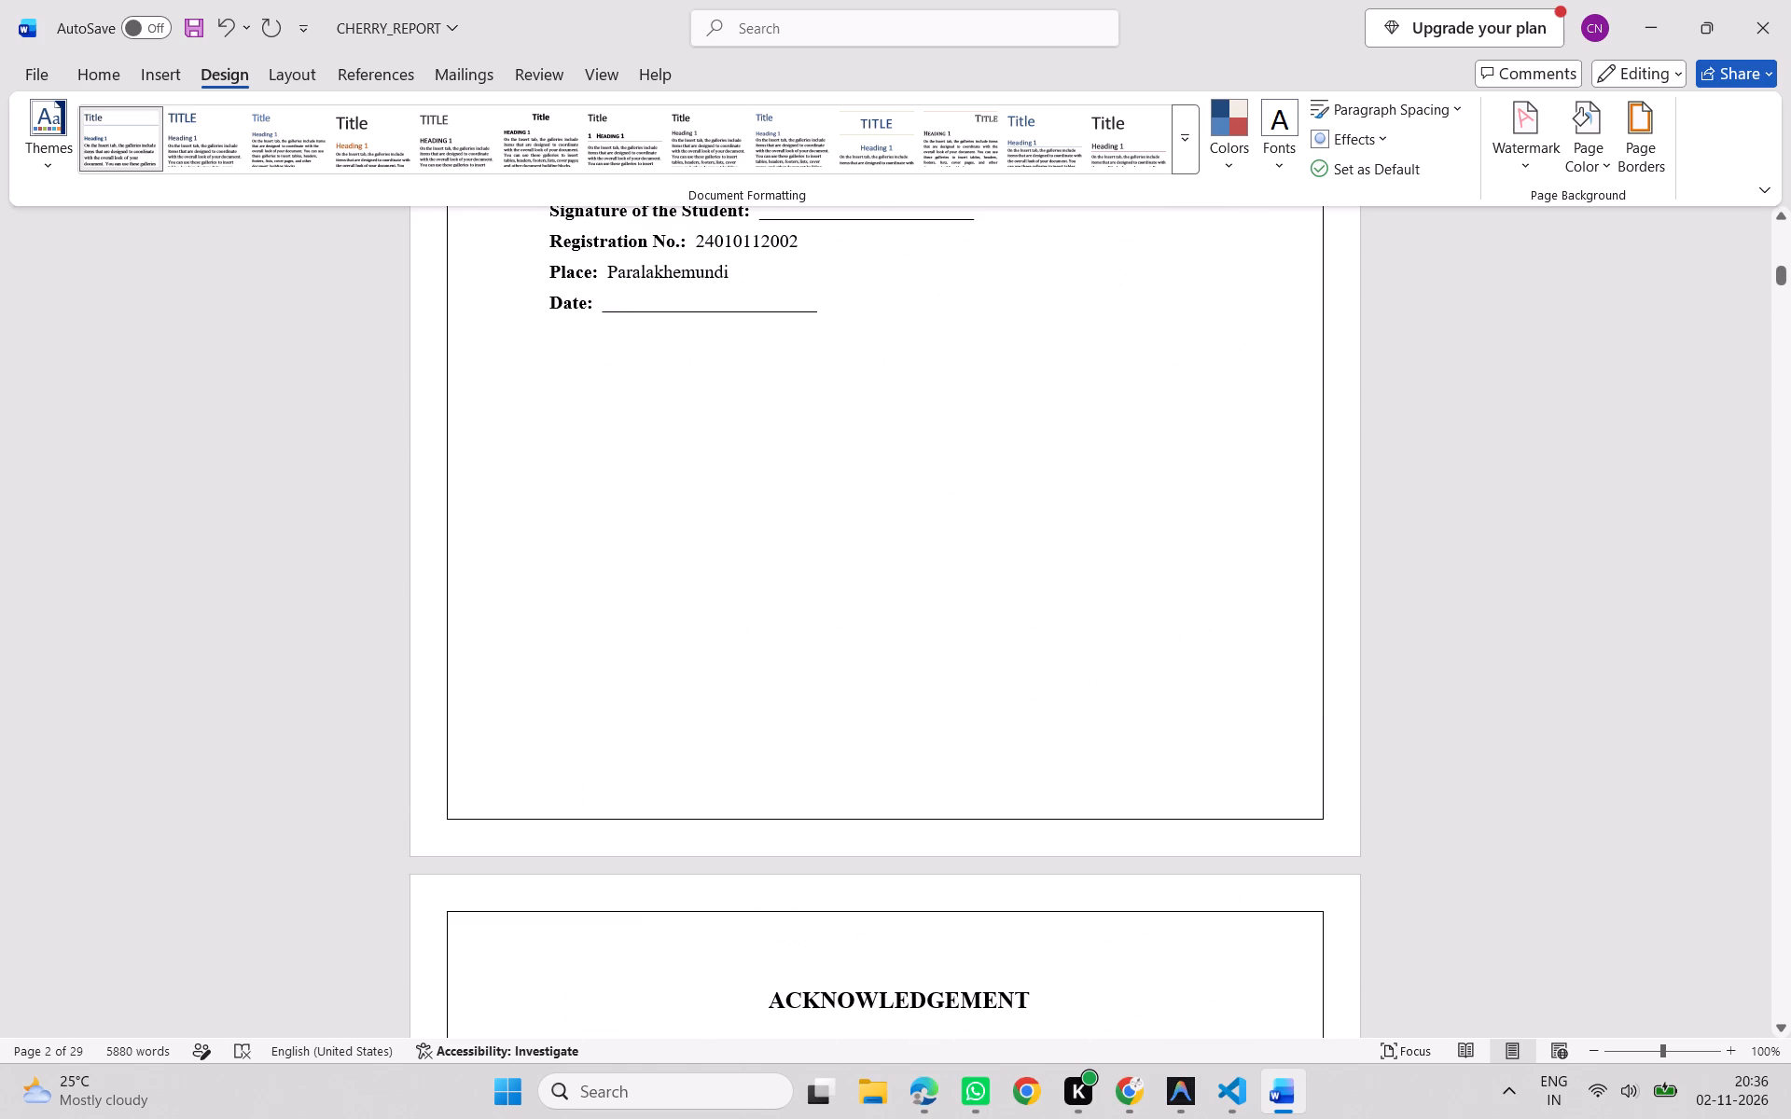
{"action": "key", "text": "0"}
Examine the pages from the Acknowledgement through the Abstract to section 1.2 Problem Statement in Chapter 1.
{"action": "scroll", "coordinate": [1160, 856], "scroll_direction": "down", "scroll_amount": 12}
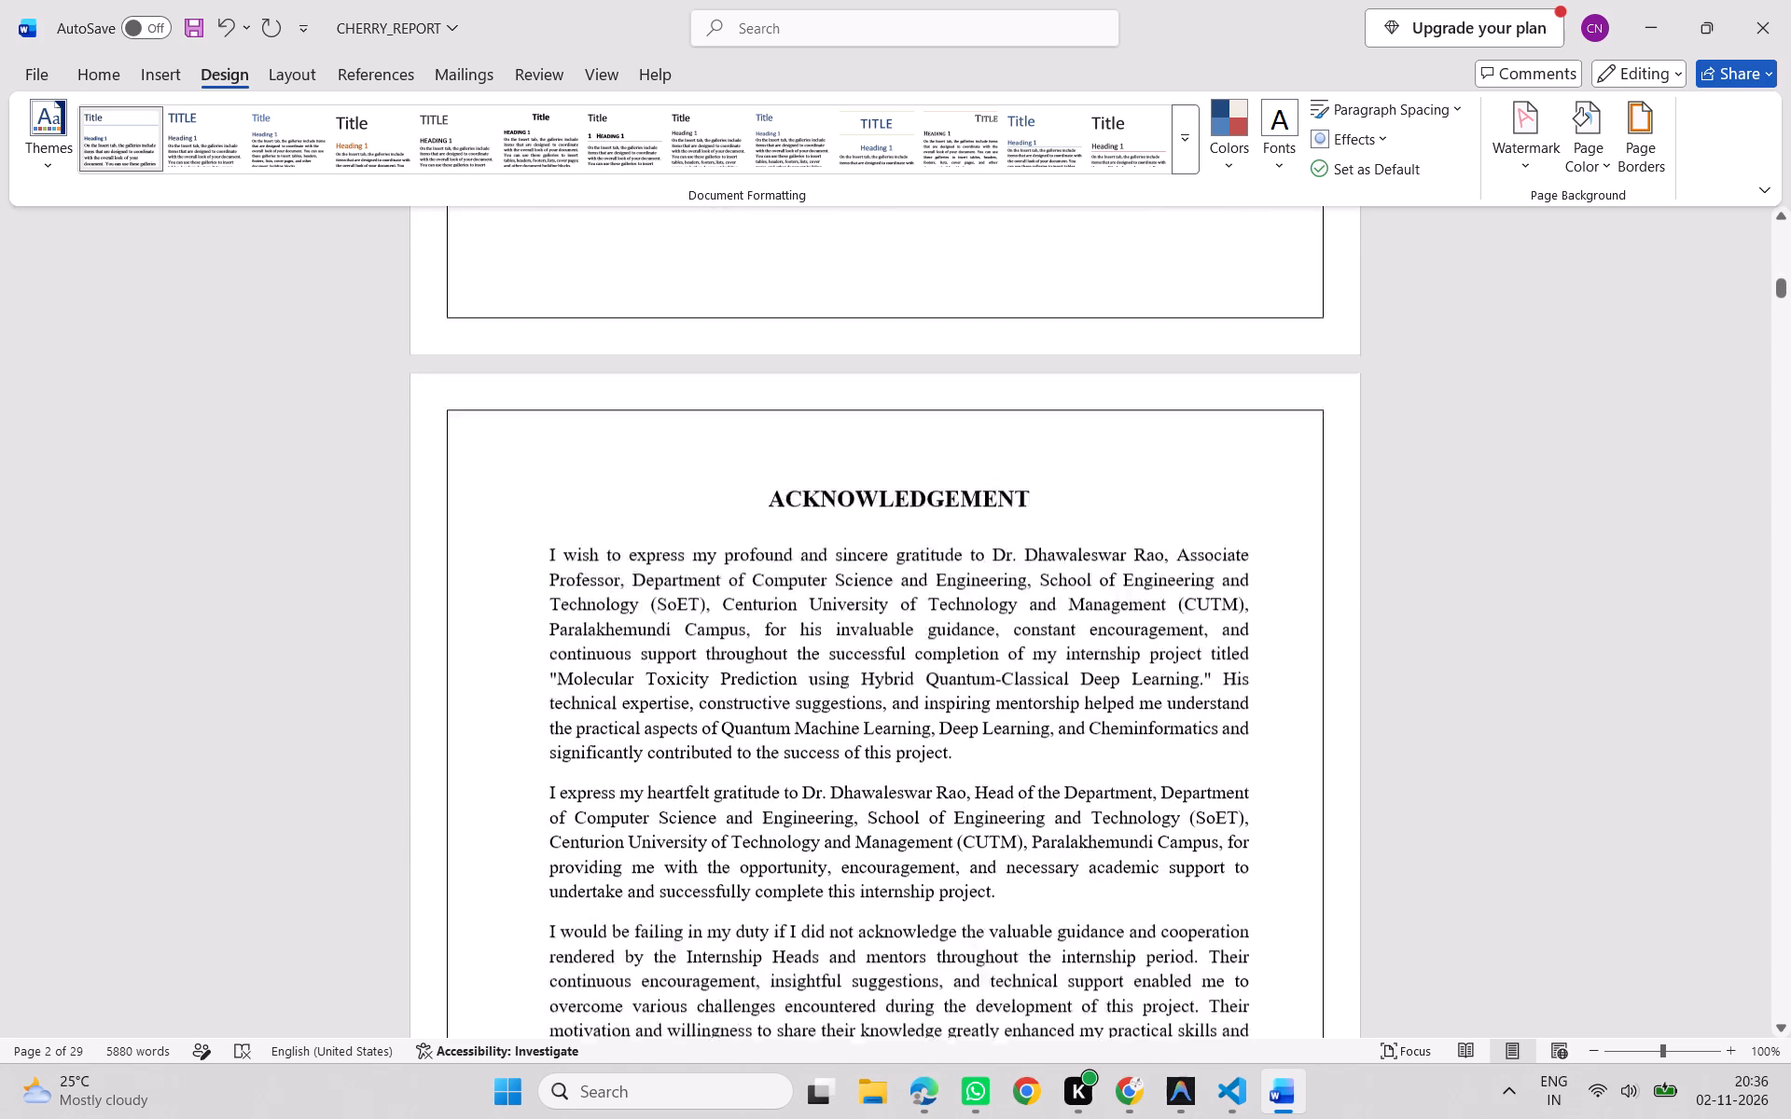
{"action": "scroll", "coordinate": [1132, 952], "scroll_direction": "down", "scroll_amount": 20}
{"action": "scroll", "coordinate": [1132, 952], "scroll_direction": "down", "scroll_amount": 10}
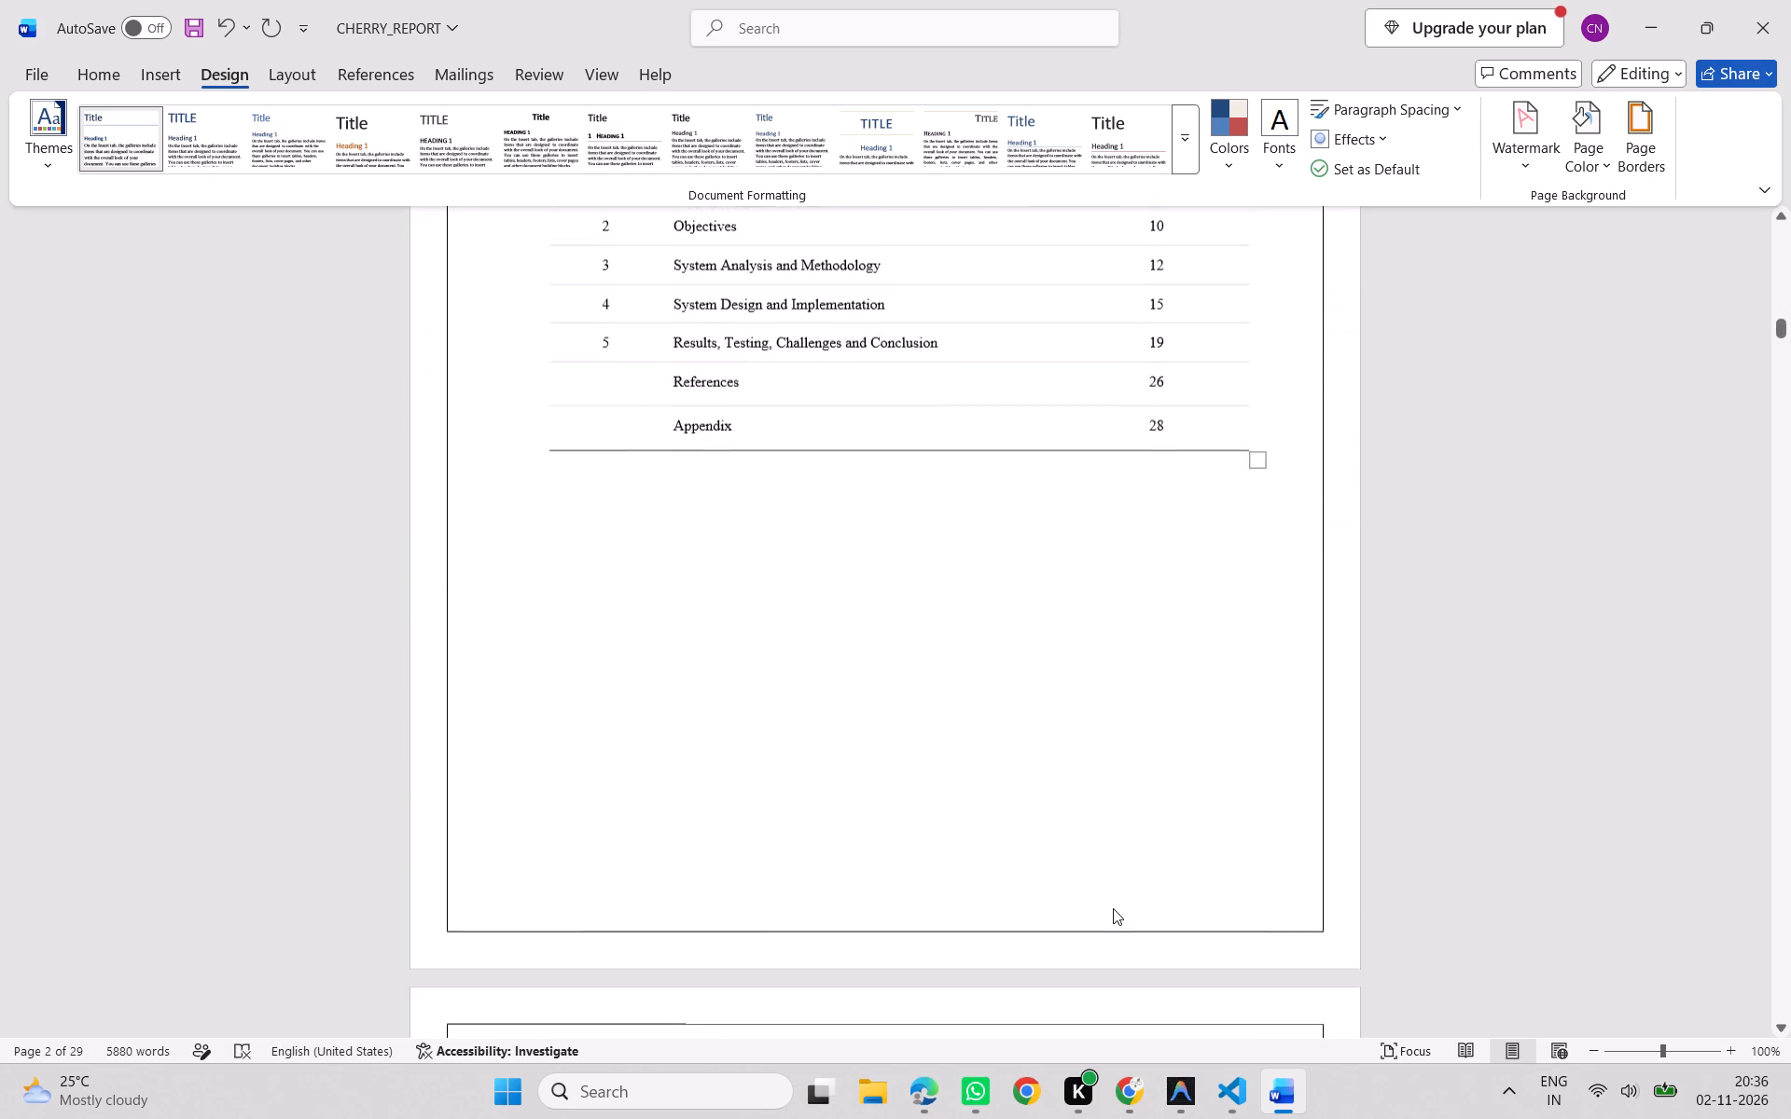
{"action": "scroll", "coordinate": [1113, 908], "scroll_direction": "down", "scroll_amount": 20}
{"action": "scroll", "coordinate": [1113, 908], "scroll_direction": "down", "scroll_amount": 2}
{"action": "scroll", "coordinate": [1113, 908], "scroll_direction": "up", "scroll_amount": 1}
{"action": "scroll", "coordinate": [1113, 908], "scroll_direction": "down", "scroll_amount": 4}
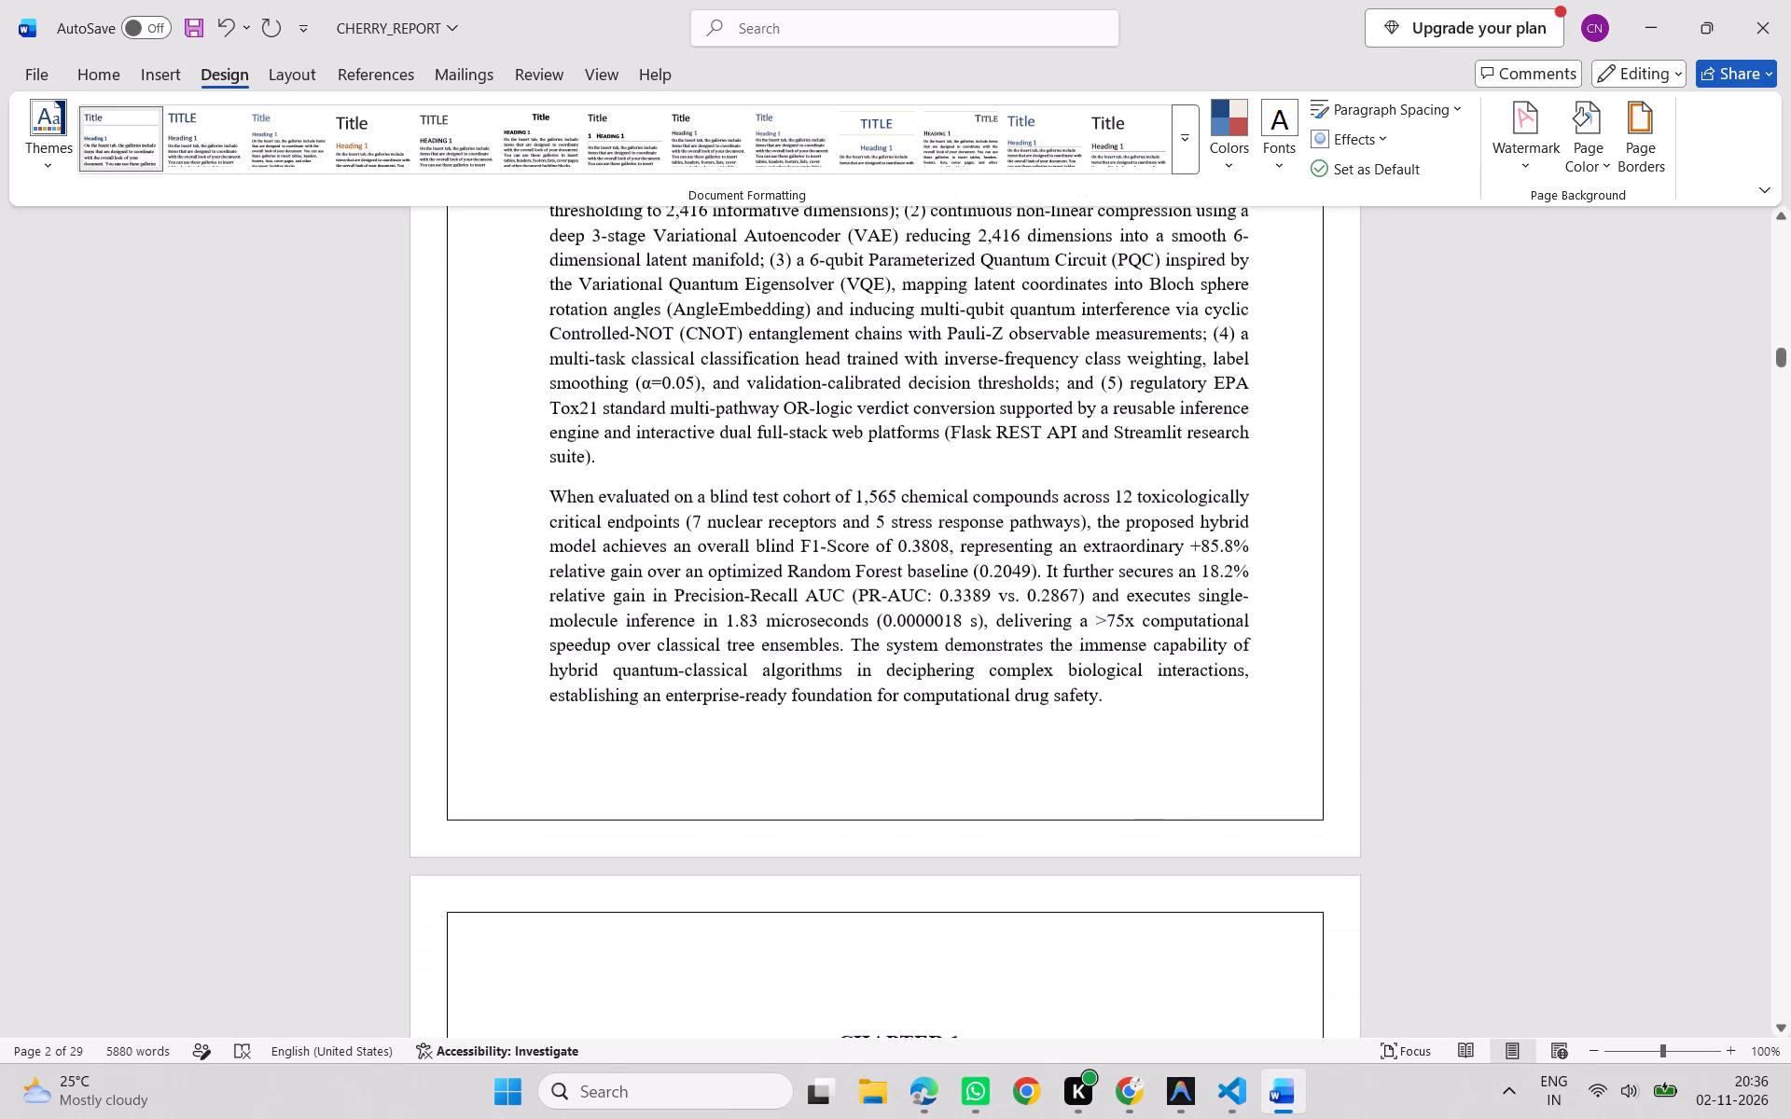
{"action": "scroll", "coordinate": [1159, 931], "scroll_direction": "up", "scroll_amount": 17}
{"action": "scroll", "coordinate": [1040, 969], "scroll_direction": "up", "scroll_amount": 4}
{"action": "left_click", "coordinate": [887, 679]}
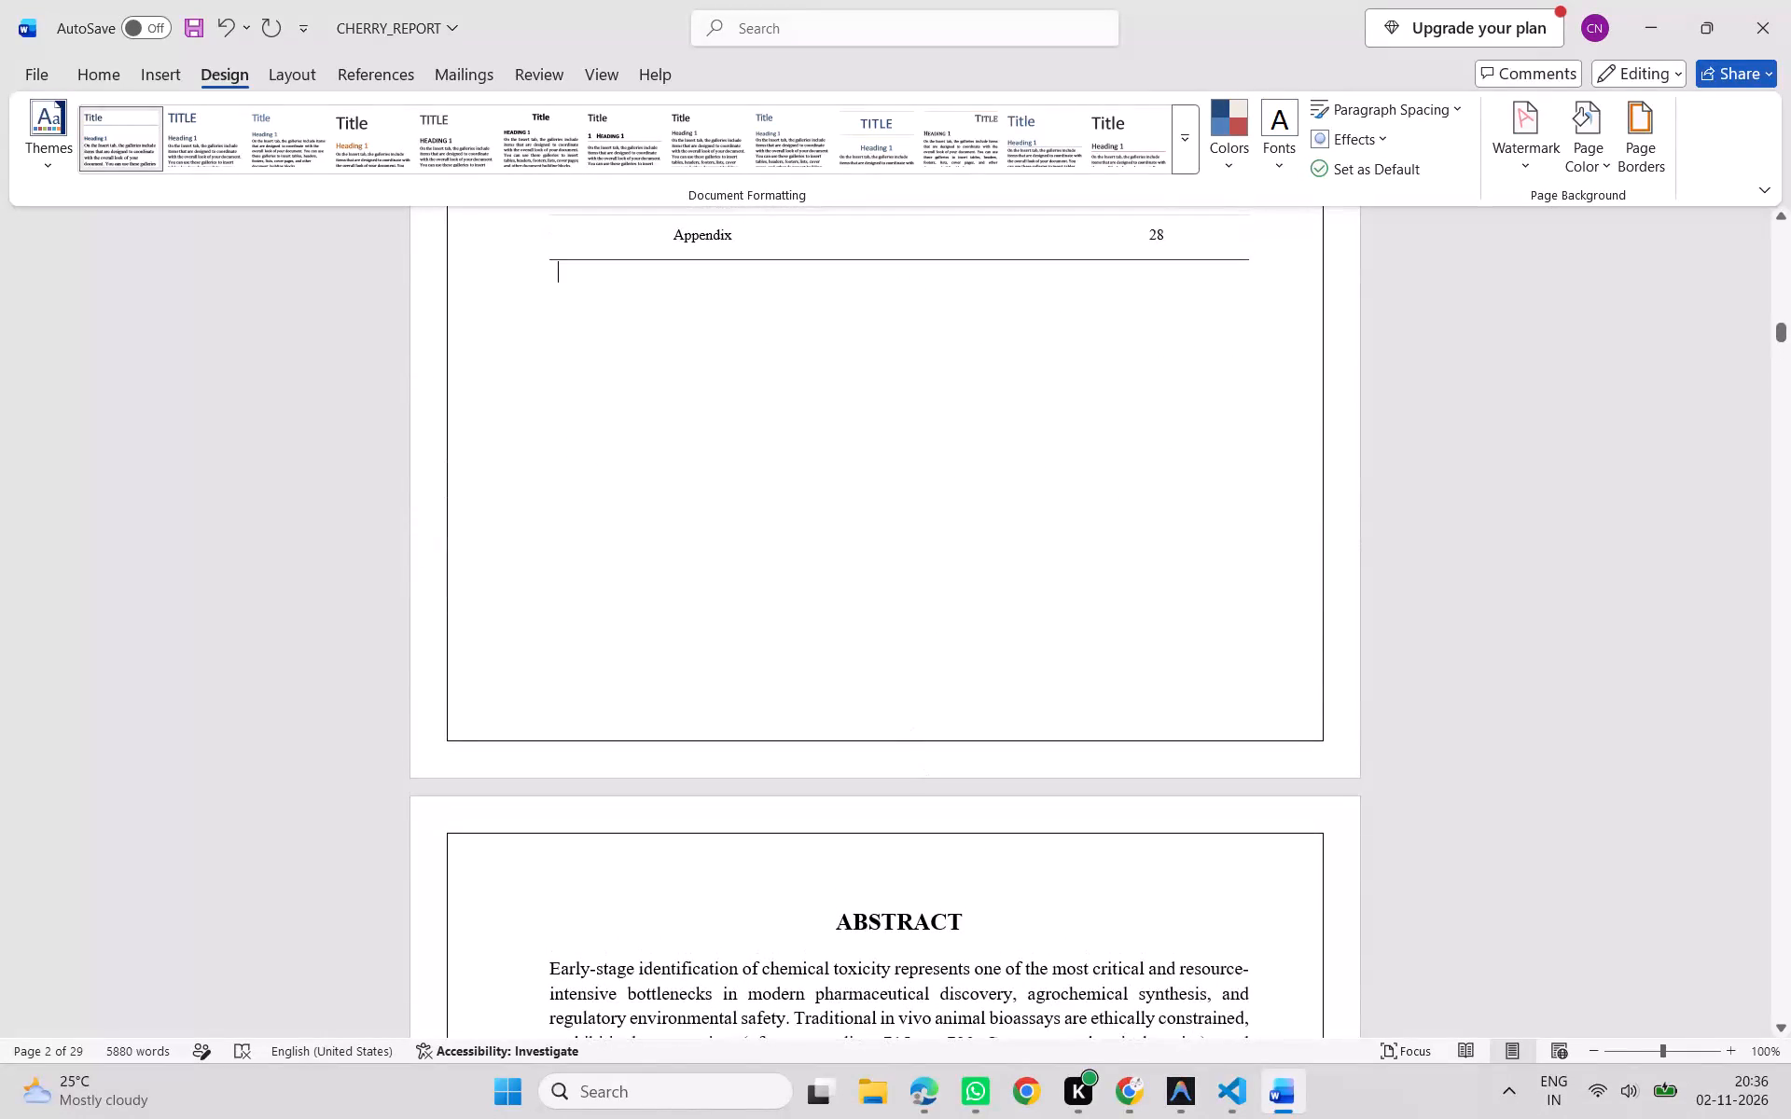
{"action": "scroll", "coordinate": [968, 676], "scroll_direction": "up", "scroll_amount": 4}
{"action": "scroll", "coordinate": [1020, 929], "scroll_direction": "down", "scroll_amount": 7}
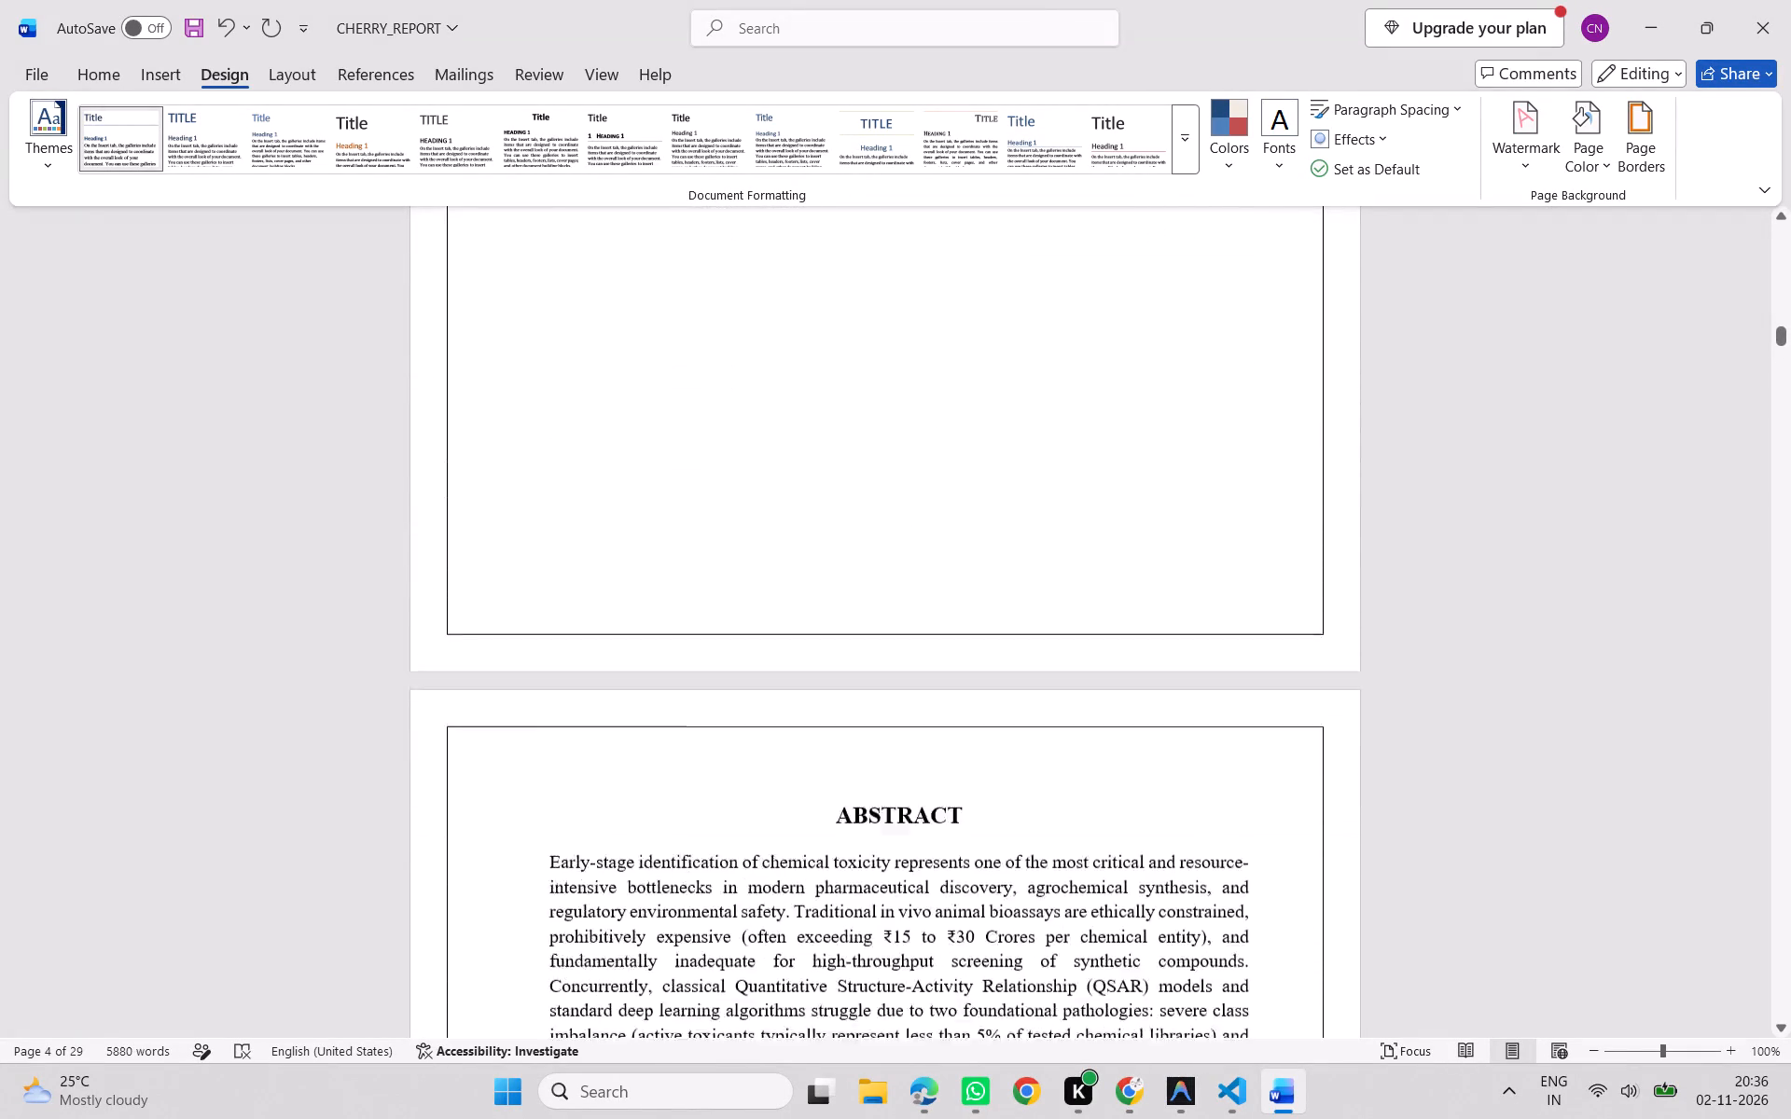
{"action": "scroll", "coordinate": [1016, 927], "scroll_direction": "down", "scroll_amount": 17}
{"action": "scroll", "coordinate": [1006, 912], "scroll_direction": "down", "scroll_amount": 5}
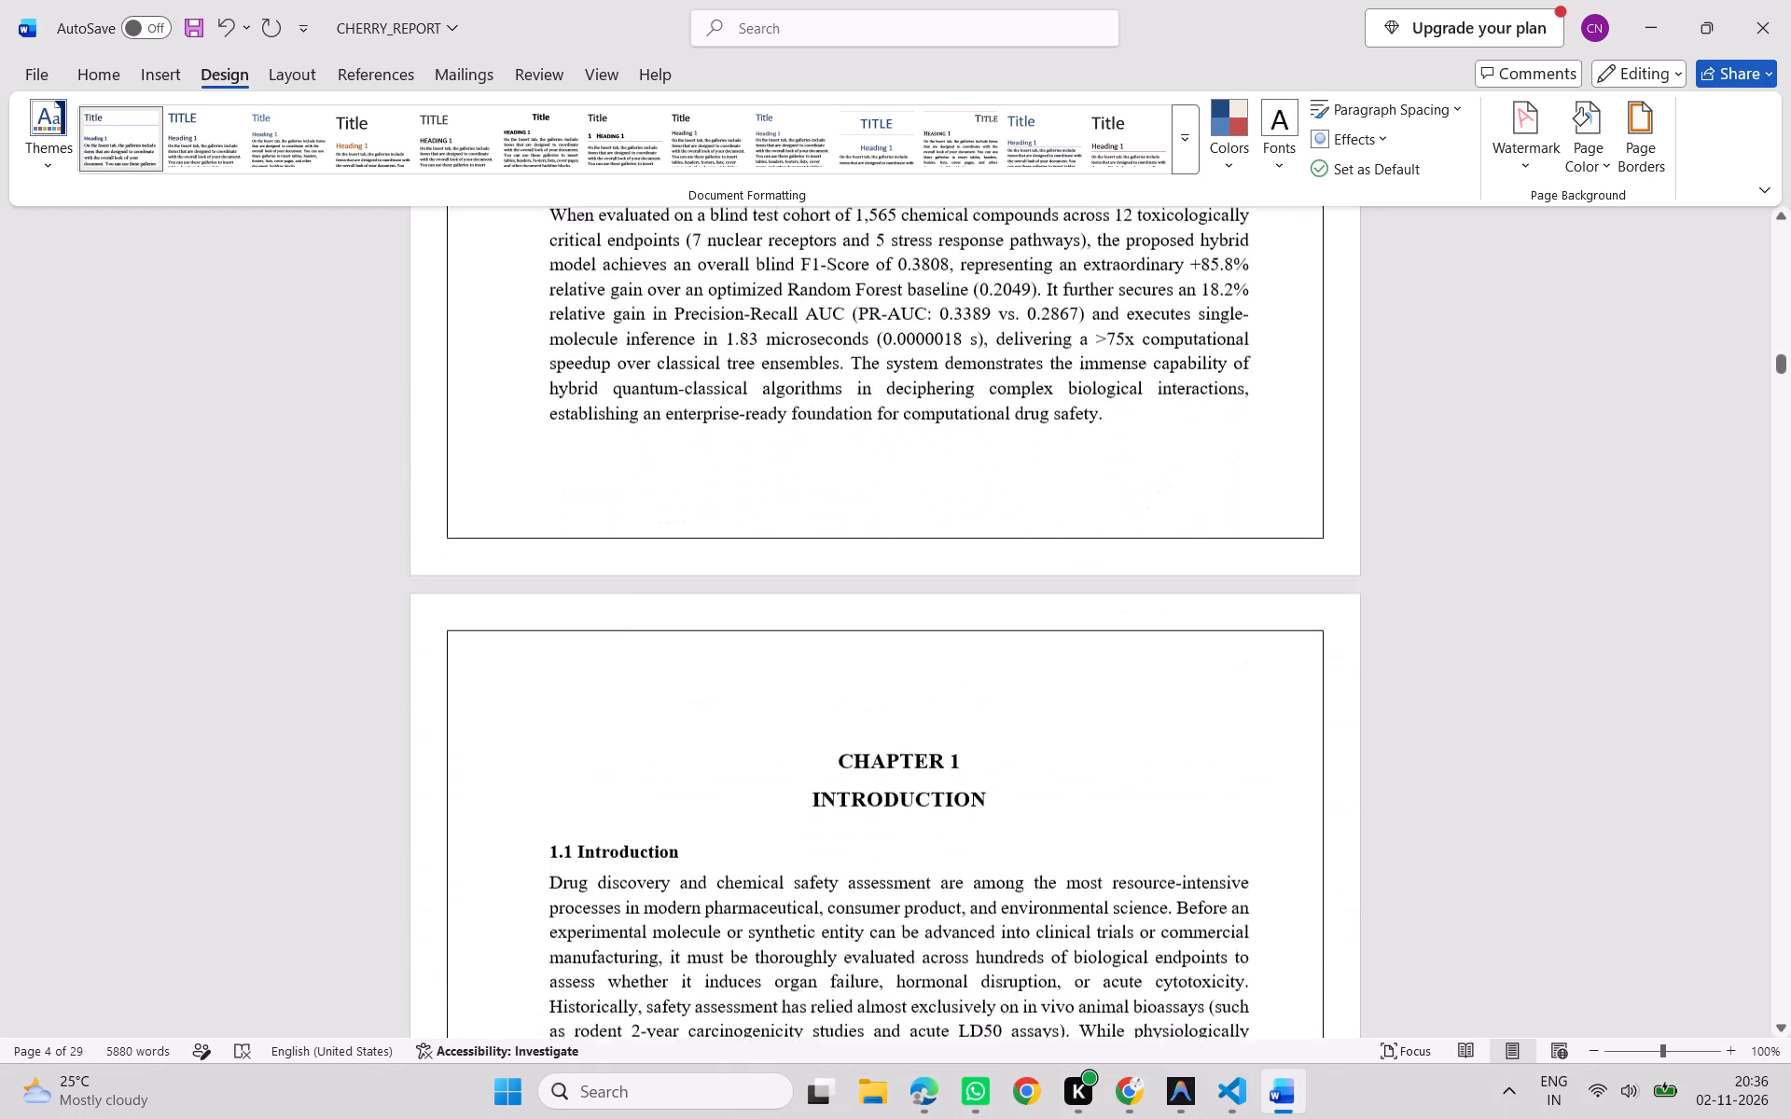
{"action": "scroll", "coordinate": [1006, 912], "scroll_direction": "down", "scroll_amount": 6}
{"action": "scroll", "coordinate": [1006, 911], "scroll_direction": "up", "scroll_amount": 1}
{"action": "scroll", "coordinate": [1006, 911], "scroll_direction": "down", "scroll_amount": 12}
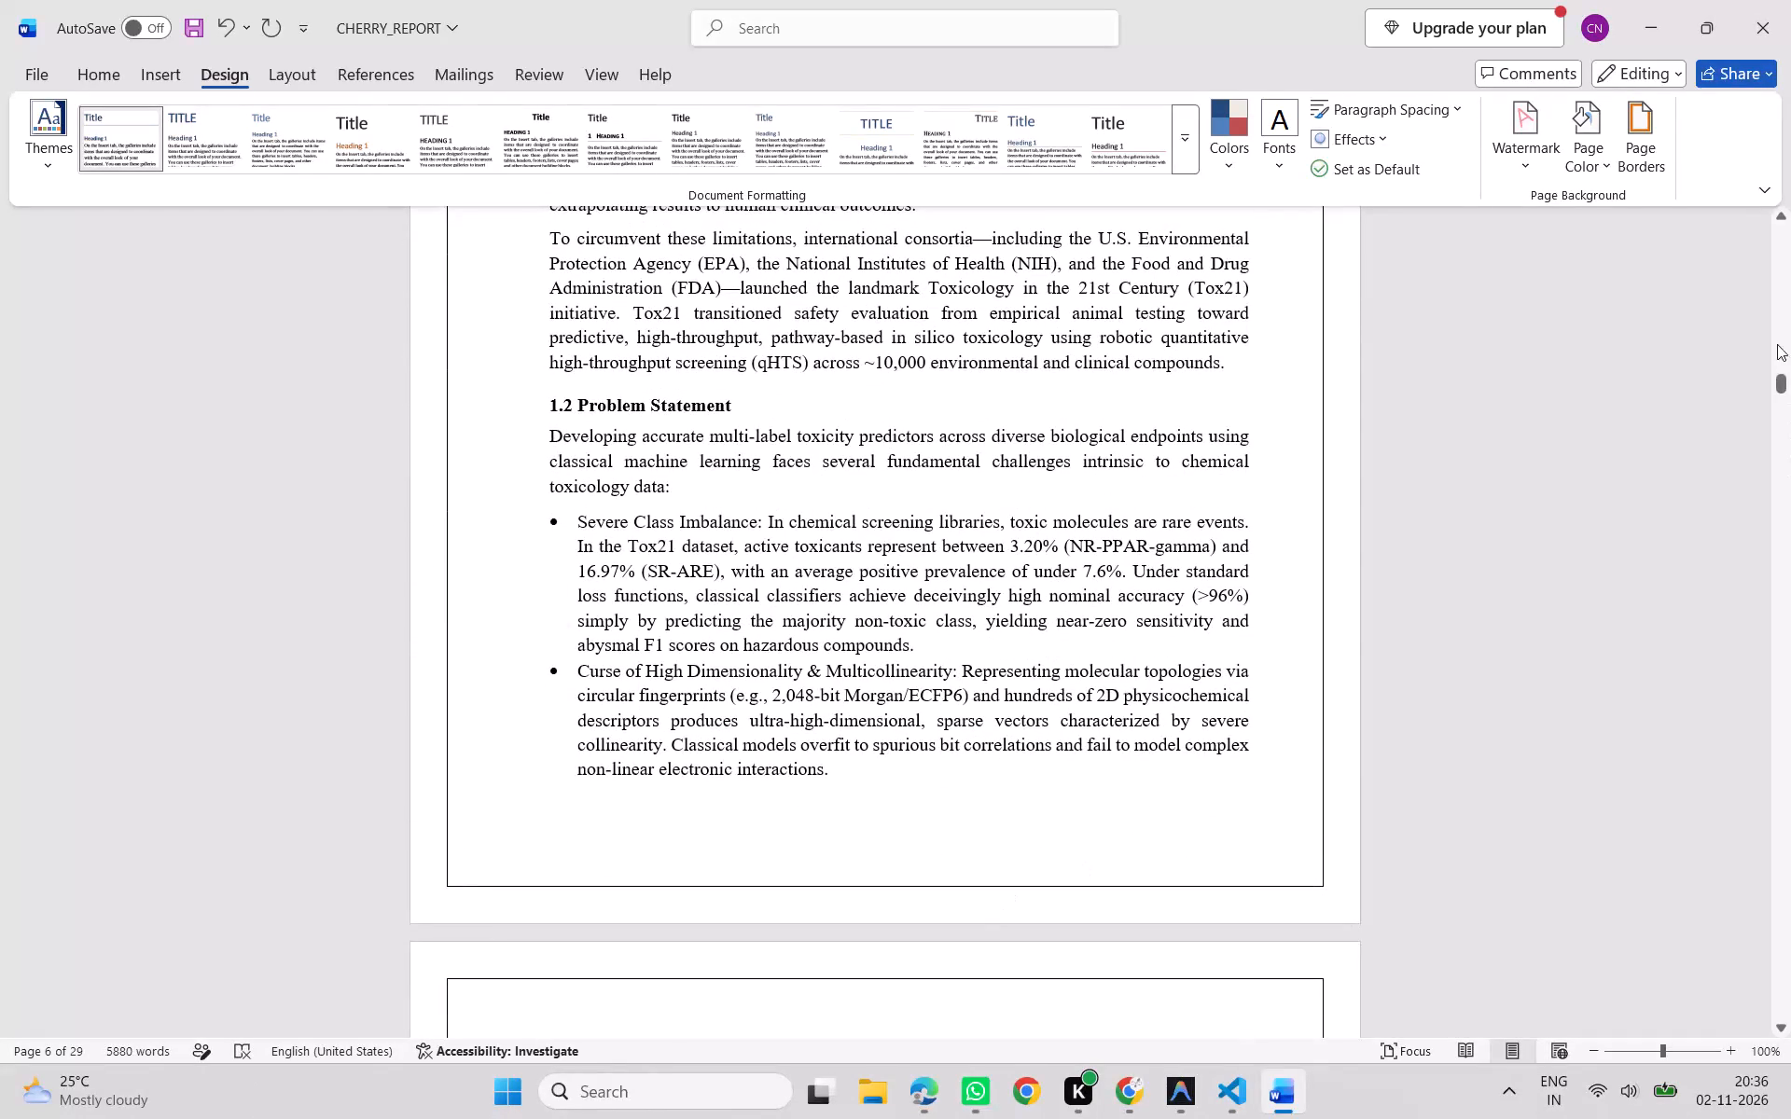
Return to the Bonafide Certificate page and set the page number format to 1, 2, 3, … for its section.
{"action": "left_click_drag", "start_coordinate": [1777, 380], "coordinate": [1777, 416]}
{"action": "left_click_drag", "start_coordinate": [1783, 414], "coordinate": [1742, 208]}
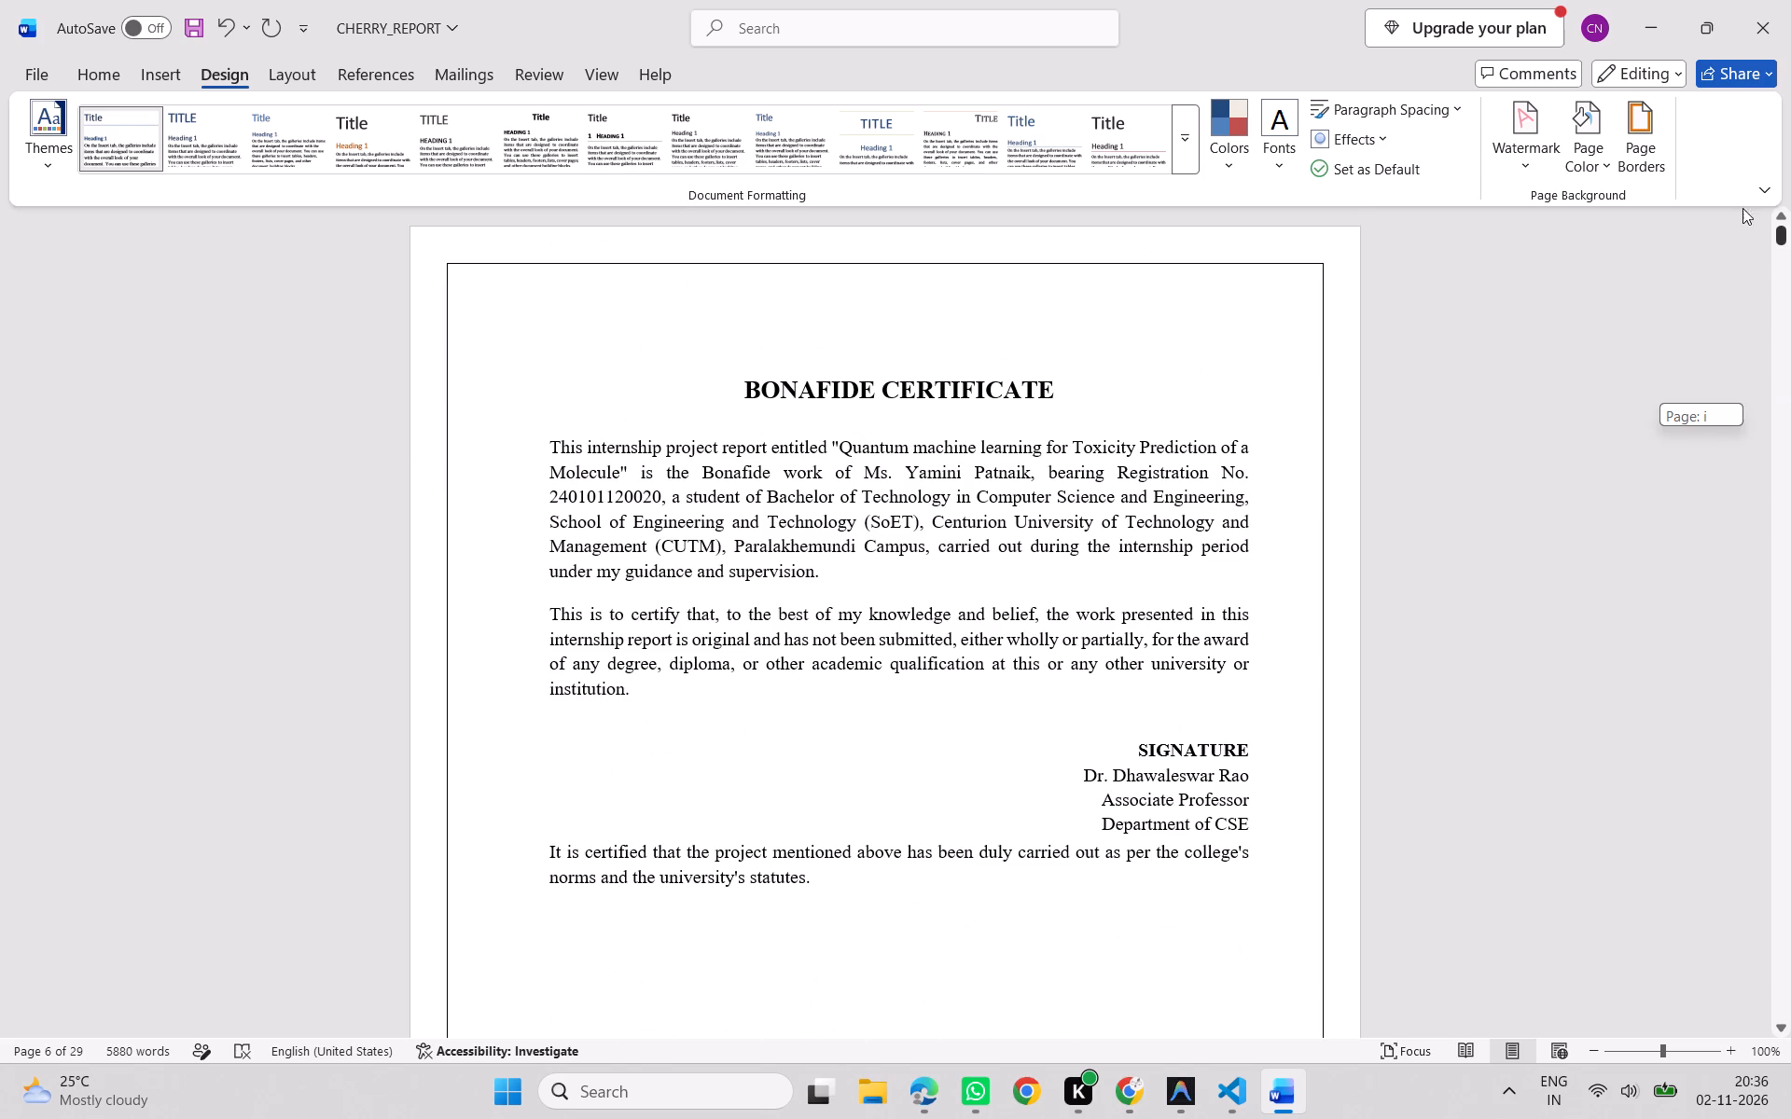
{"action": "left_click_drag", "start_coordinate": [1742, 208], "coordinate": [1732, 183]}
{"action": "left_click", "coordinate": [822, 322]}
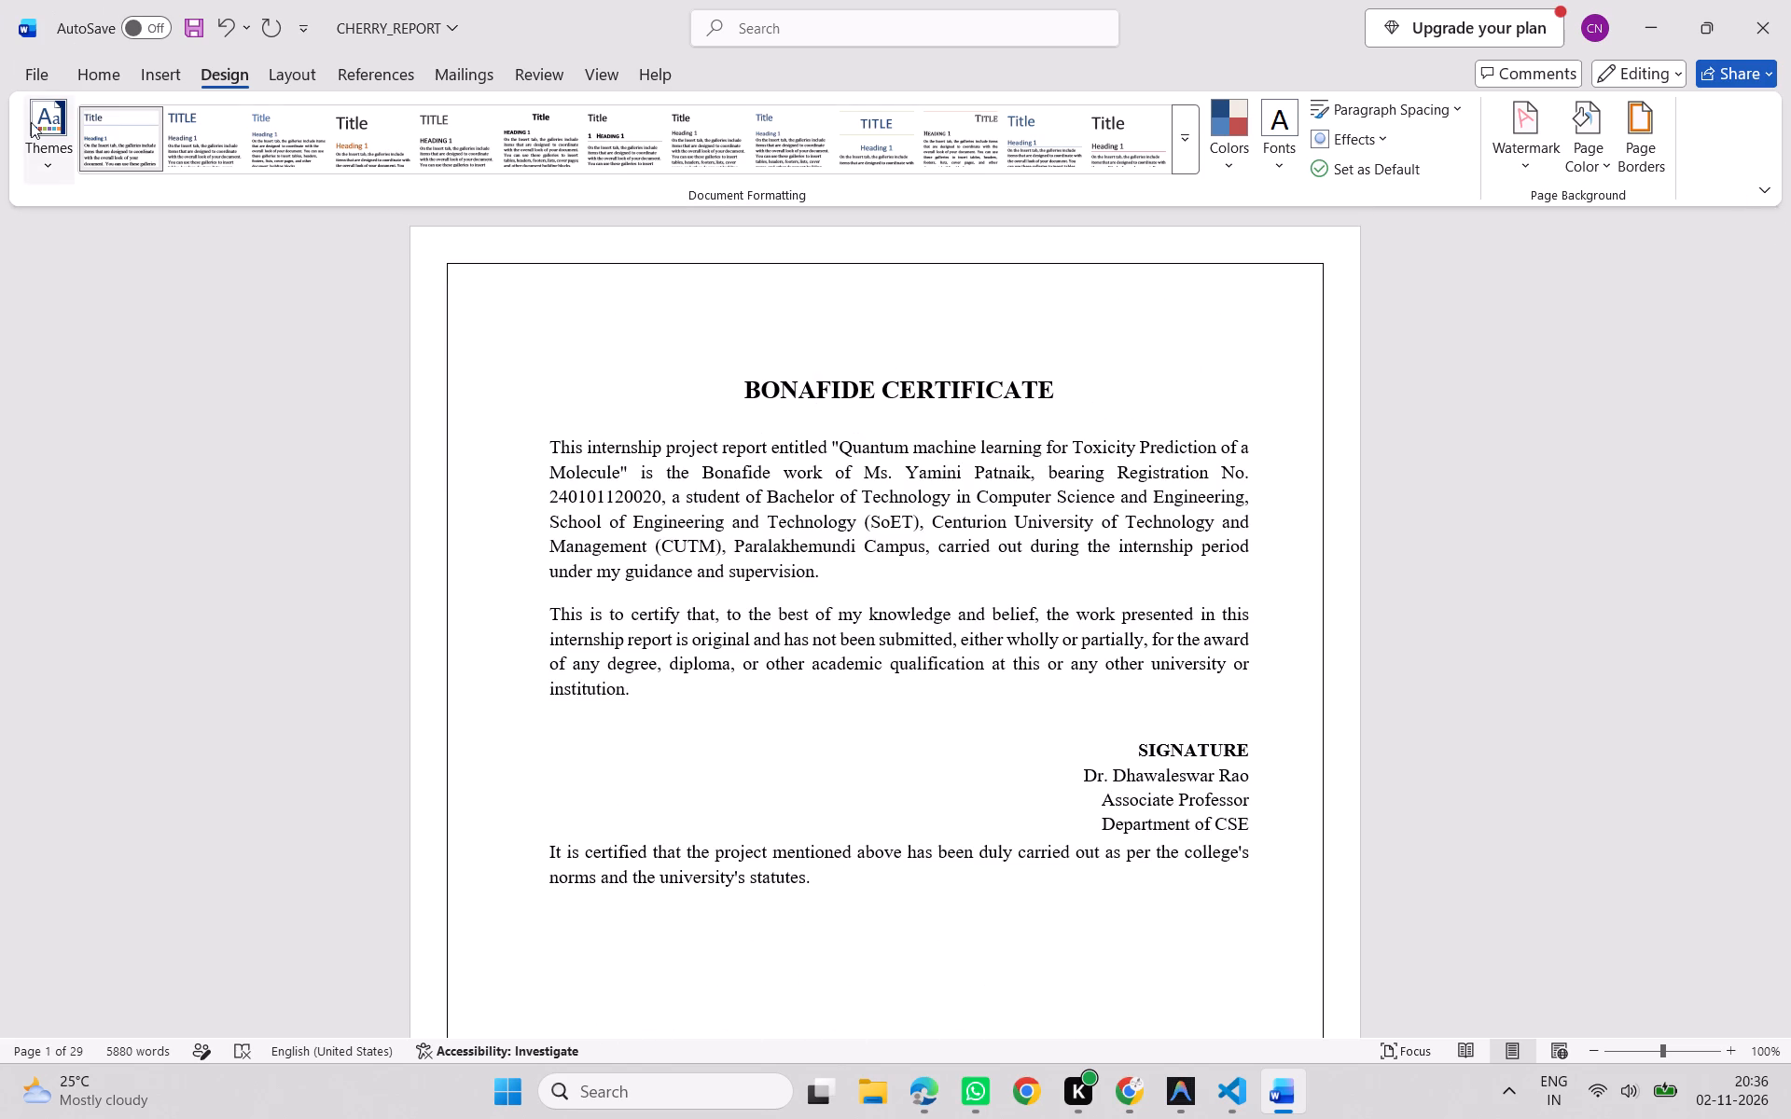
{"action": "left_click", "coordinate": [49, 83]}
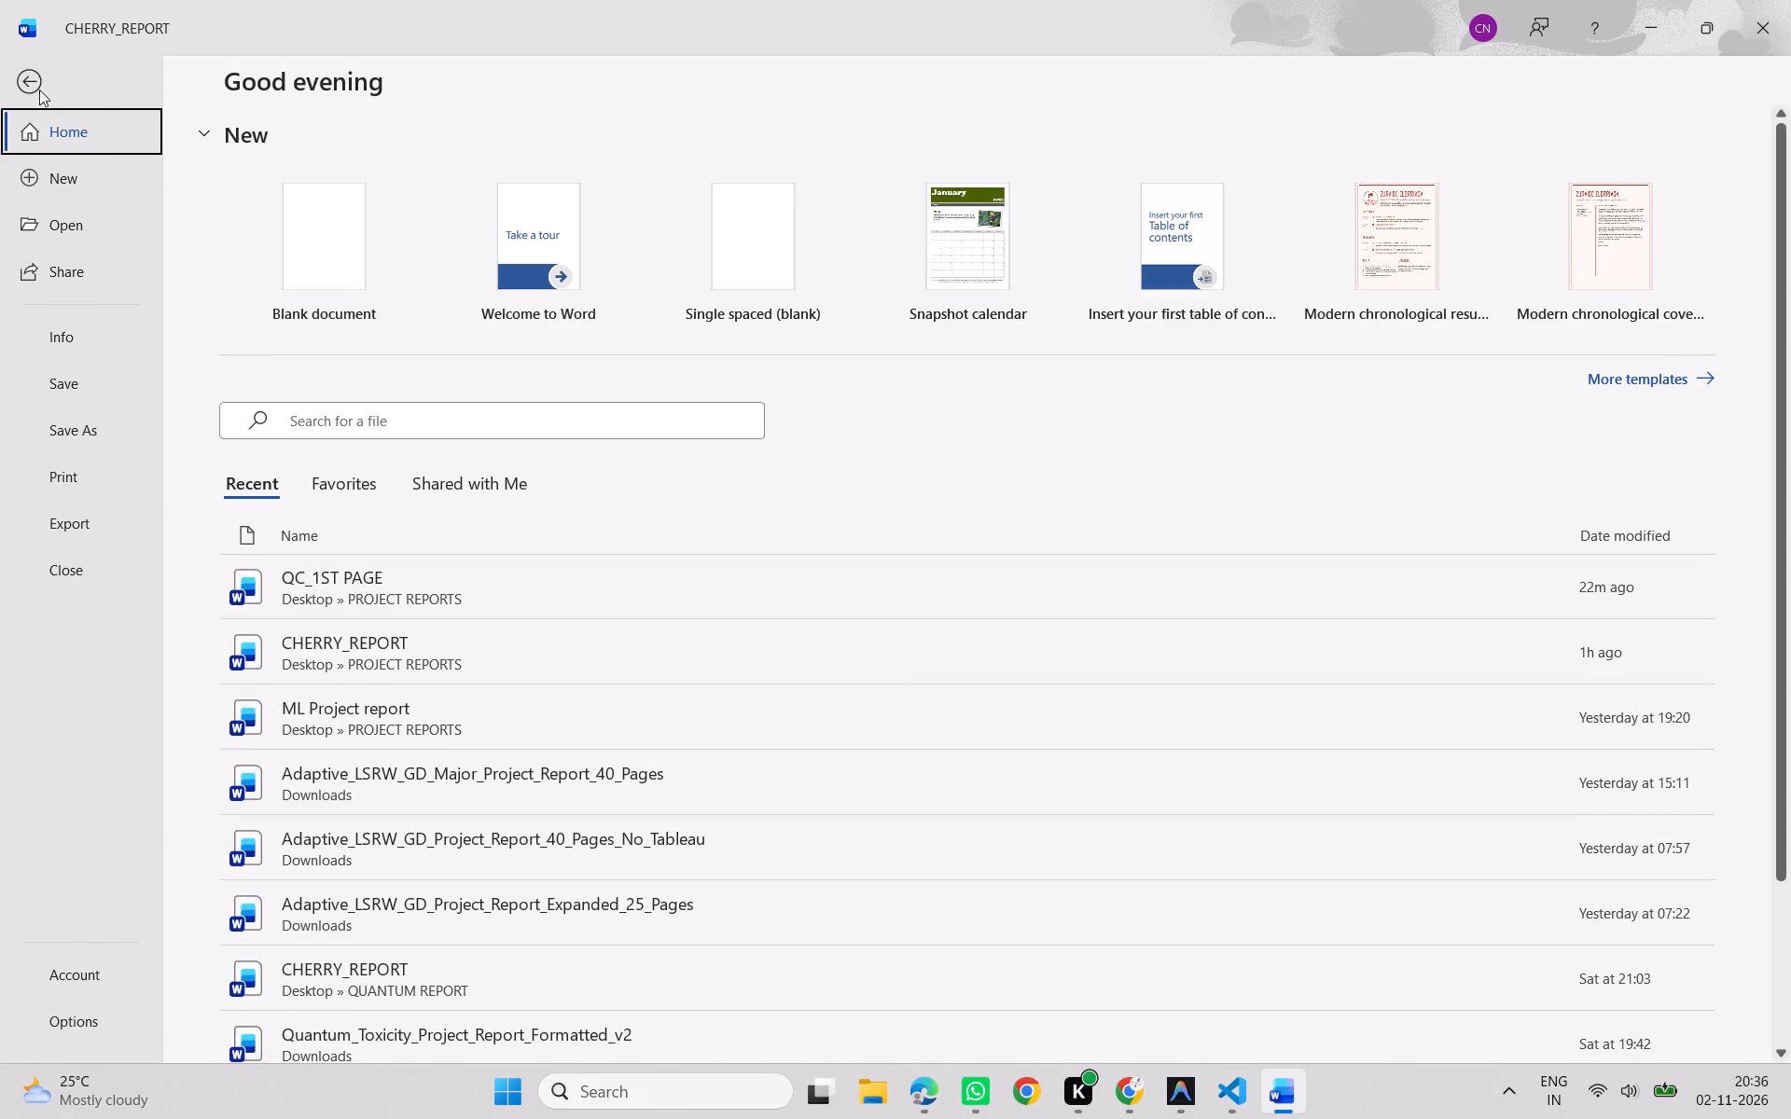
{"action": "left_click", "coordinate": [39, 79]}
{"action": "left_click", "coordinate": [103, 76]}
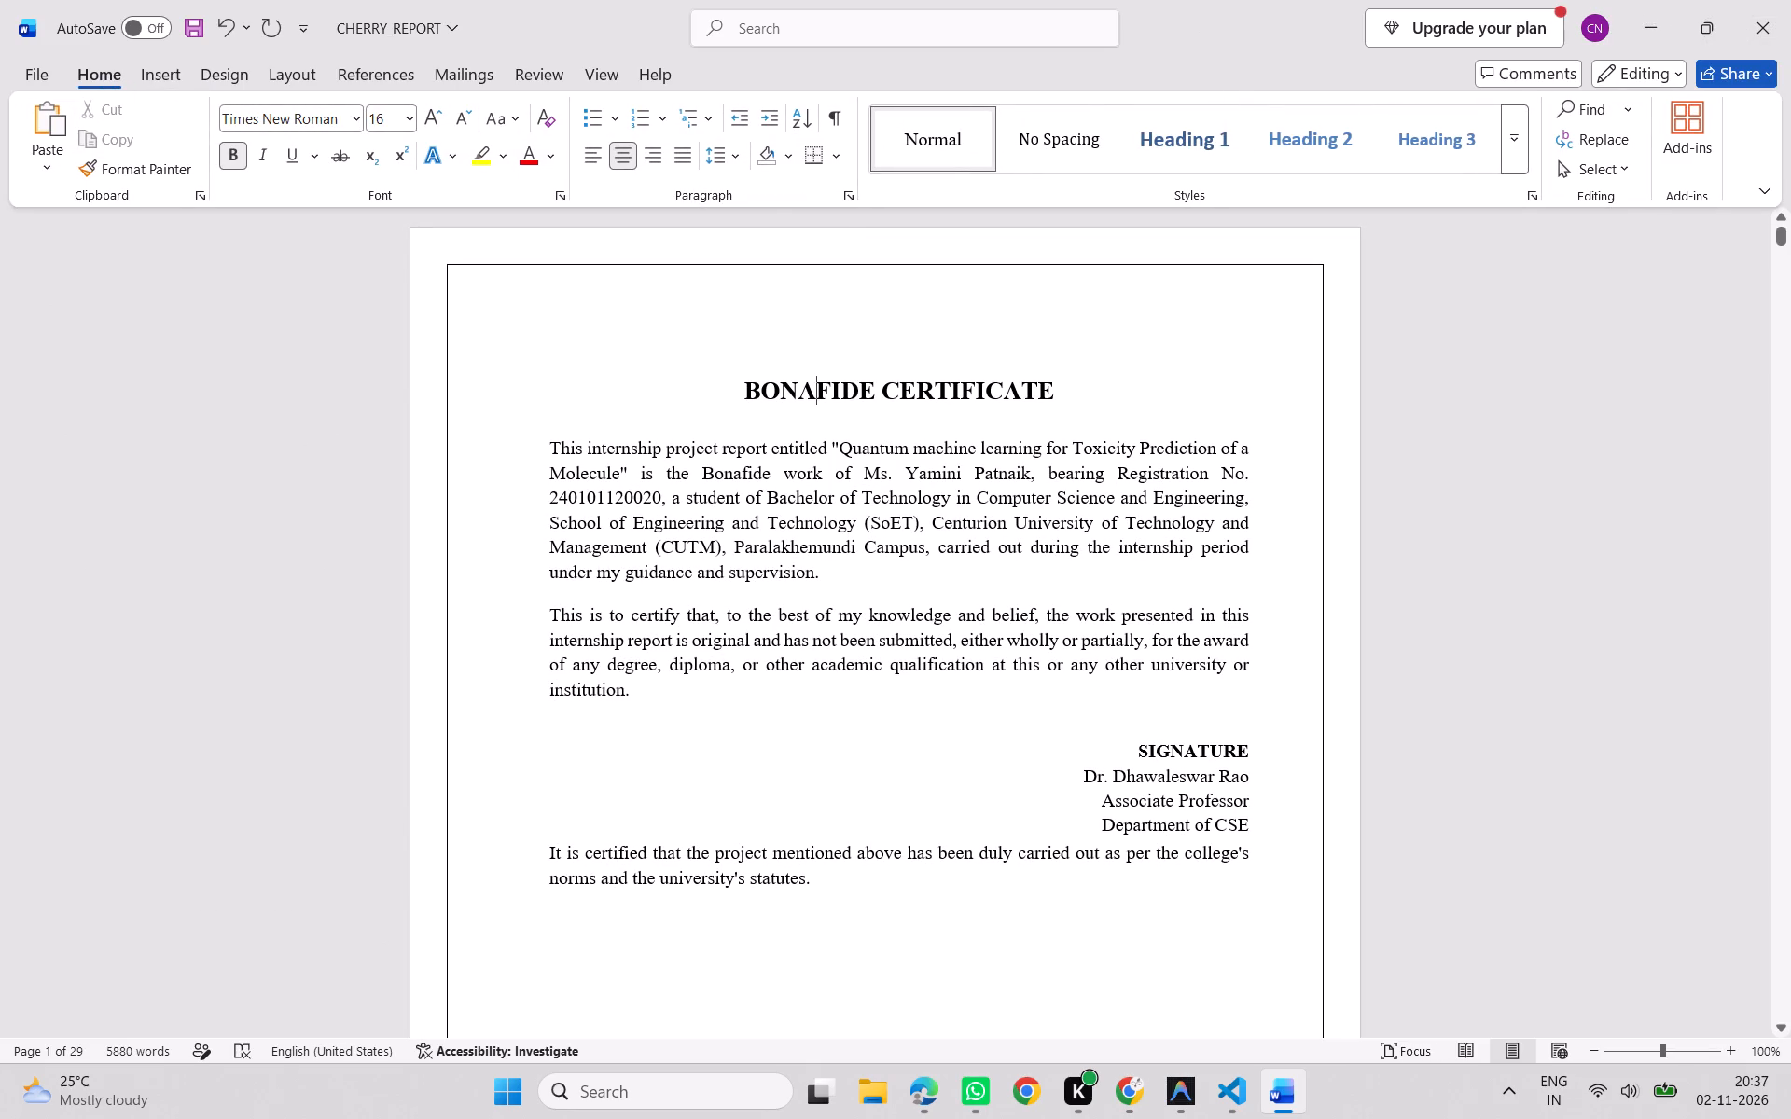
{"action": "left_click", "coordinate": [161, 69]}
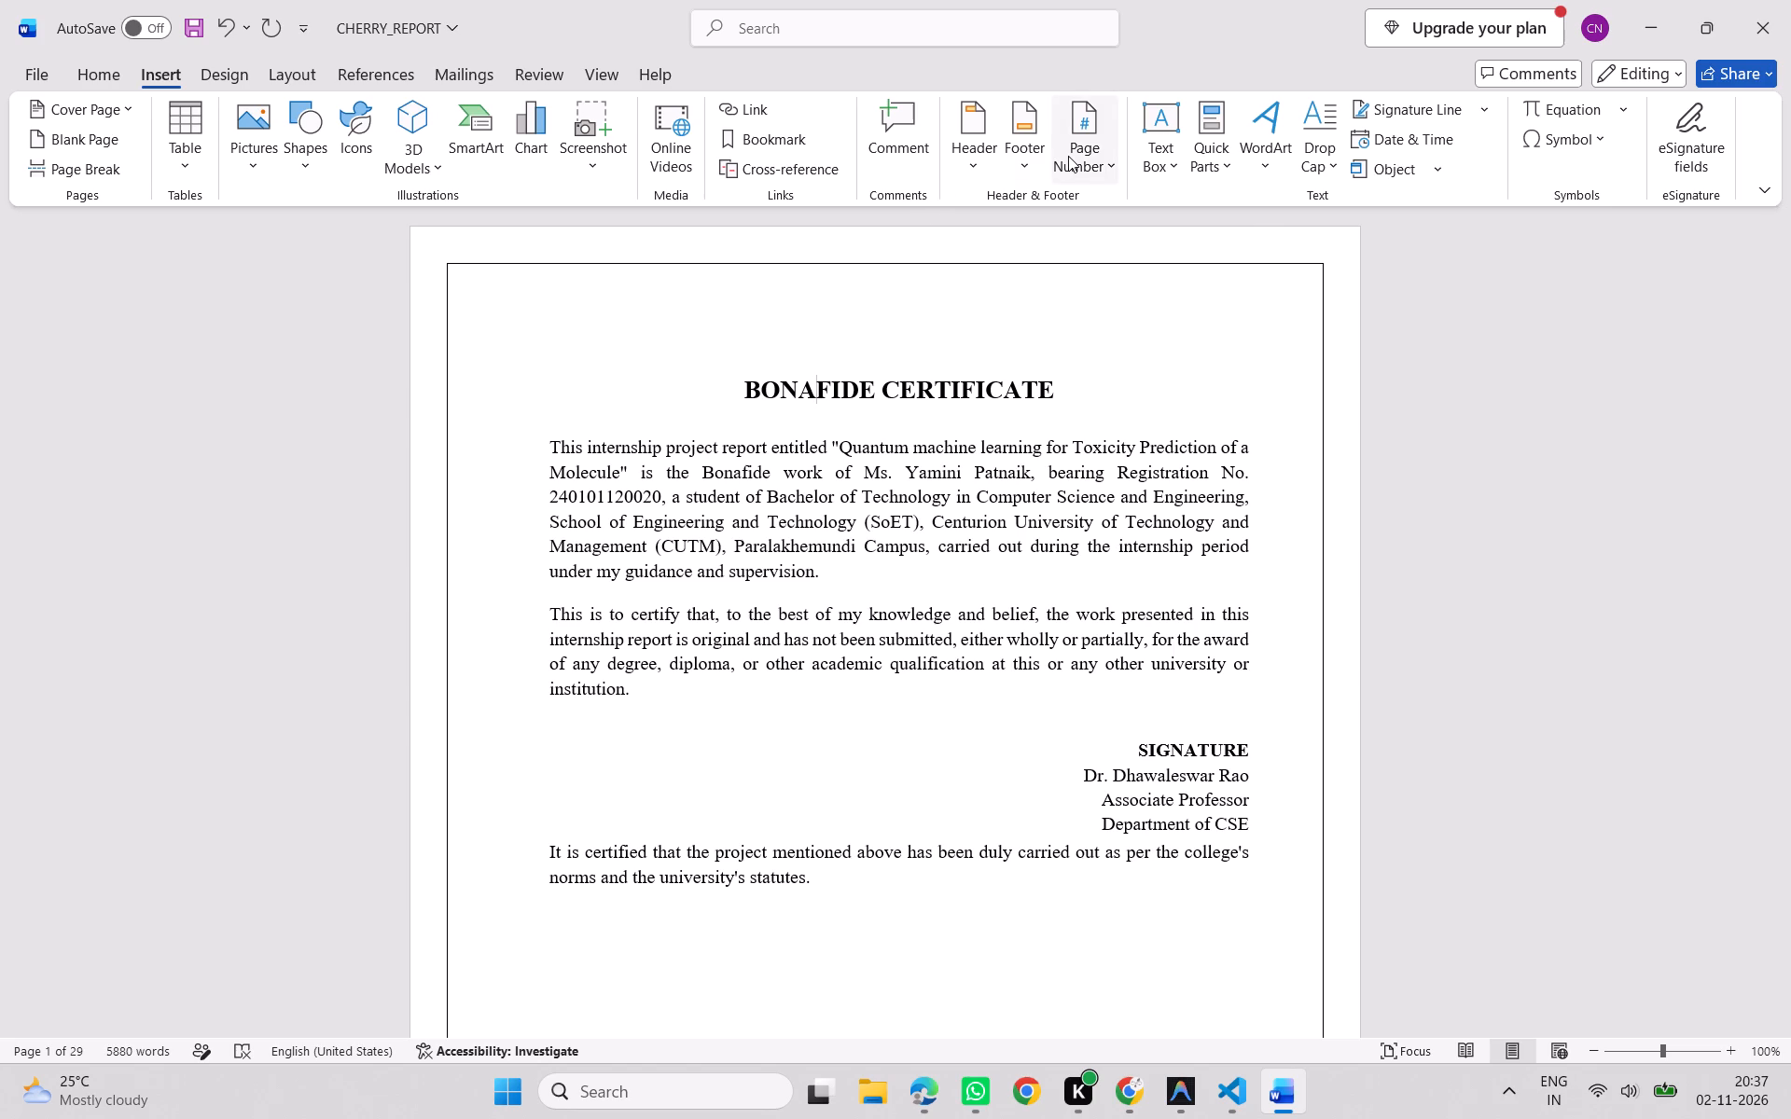
{"action": "left_click", "coordinate": [1068, 156]}
{"action": "left_click", "coordinate": [1157, 238]}
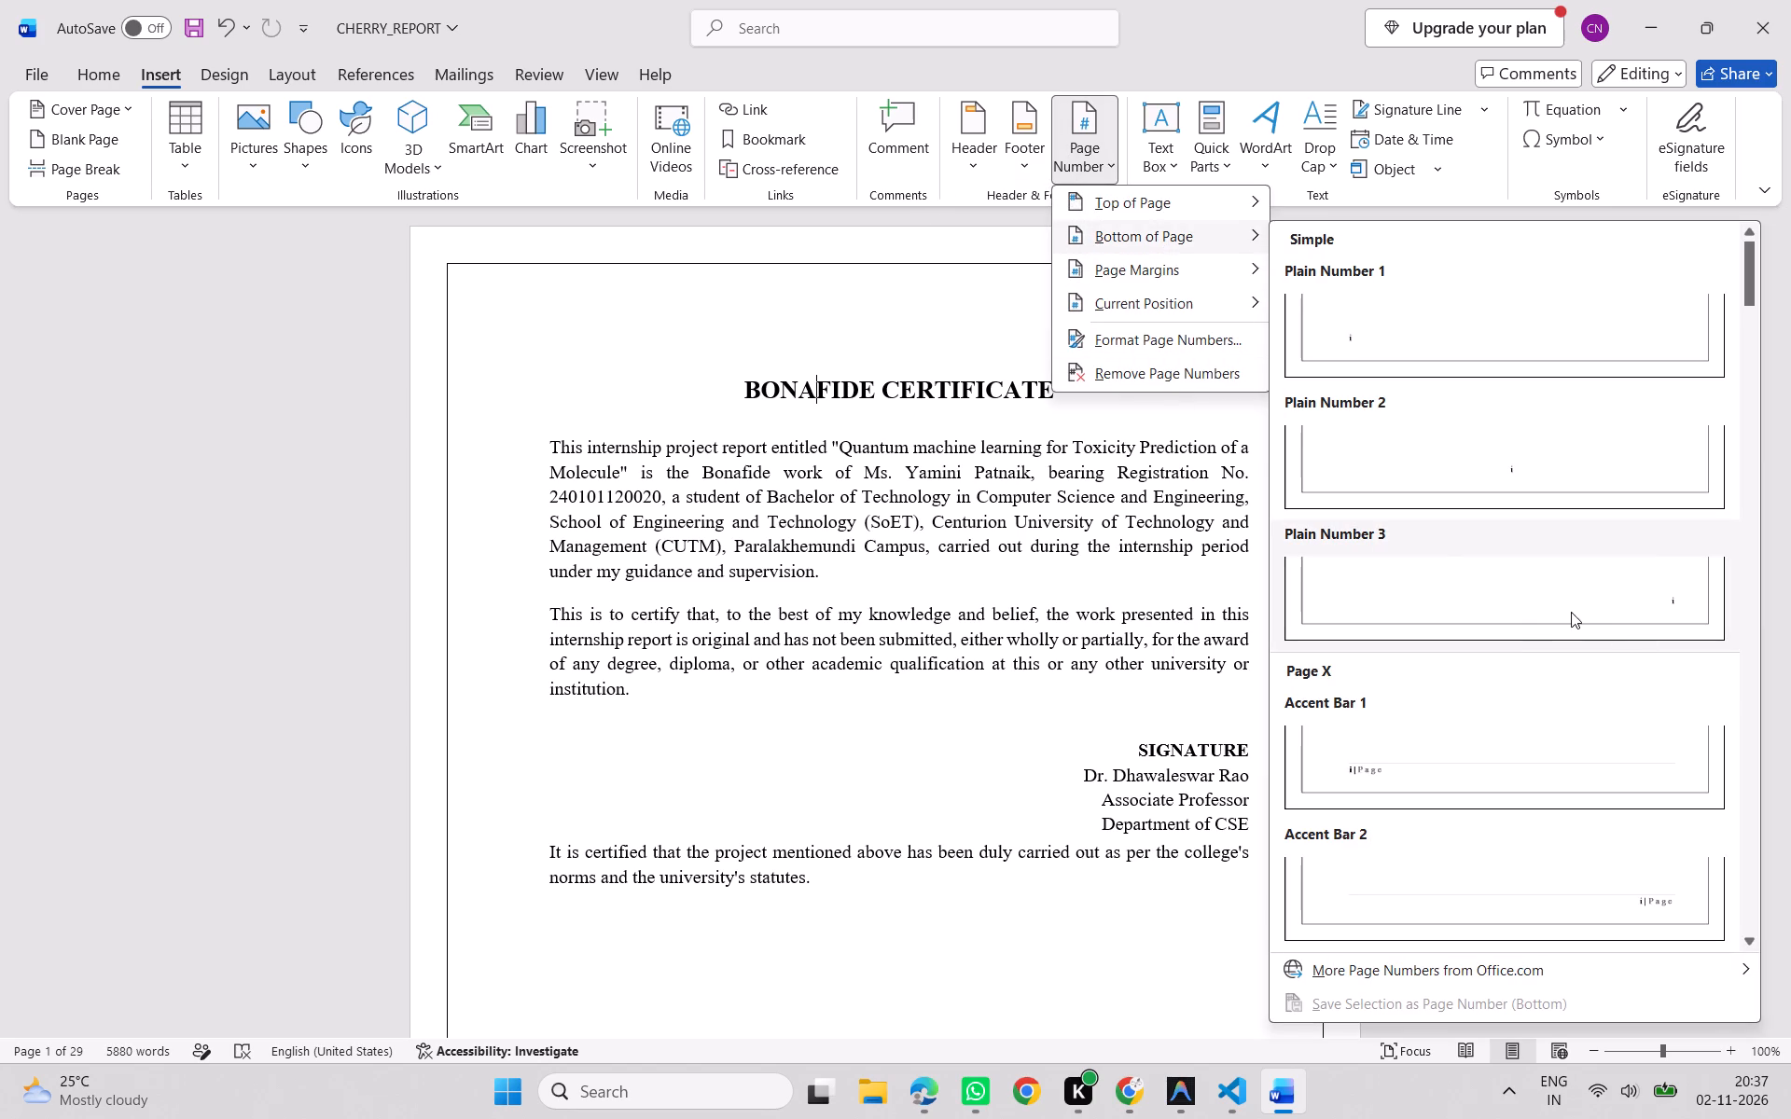
{"action": "left_click", "coordinate": [1153, 338]}
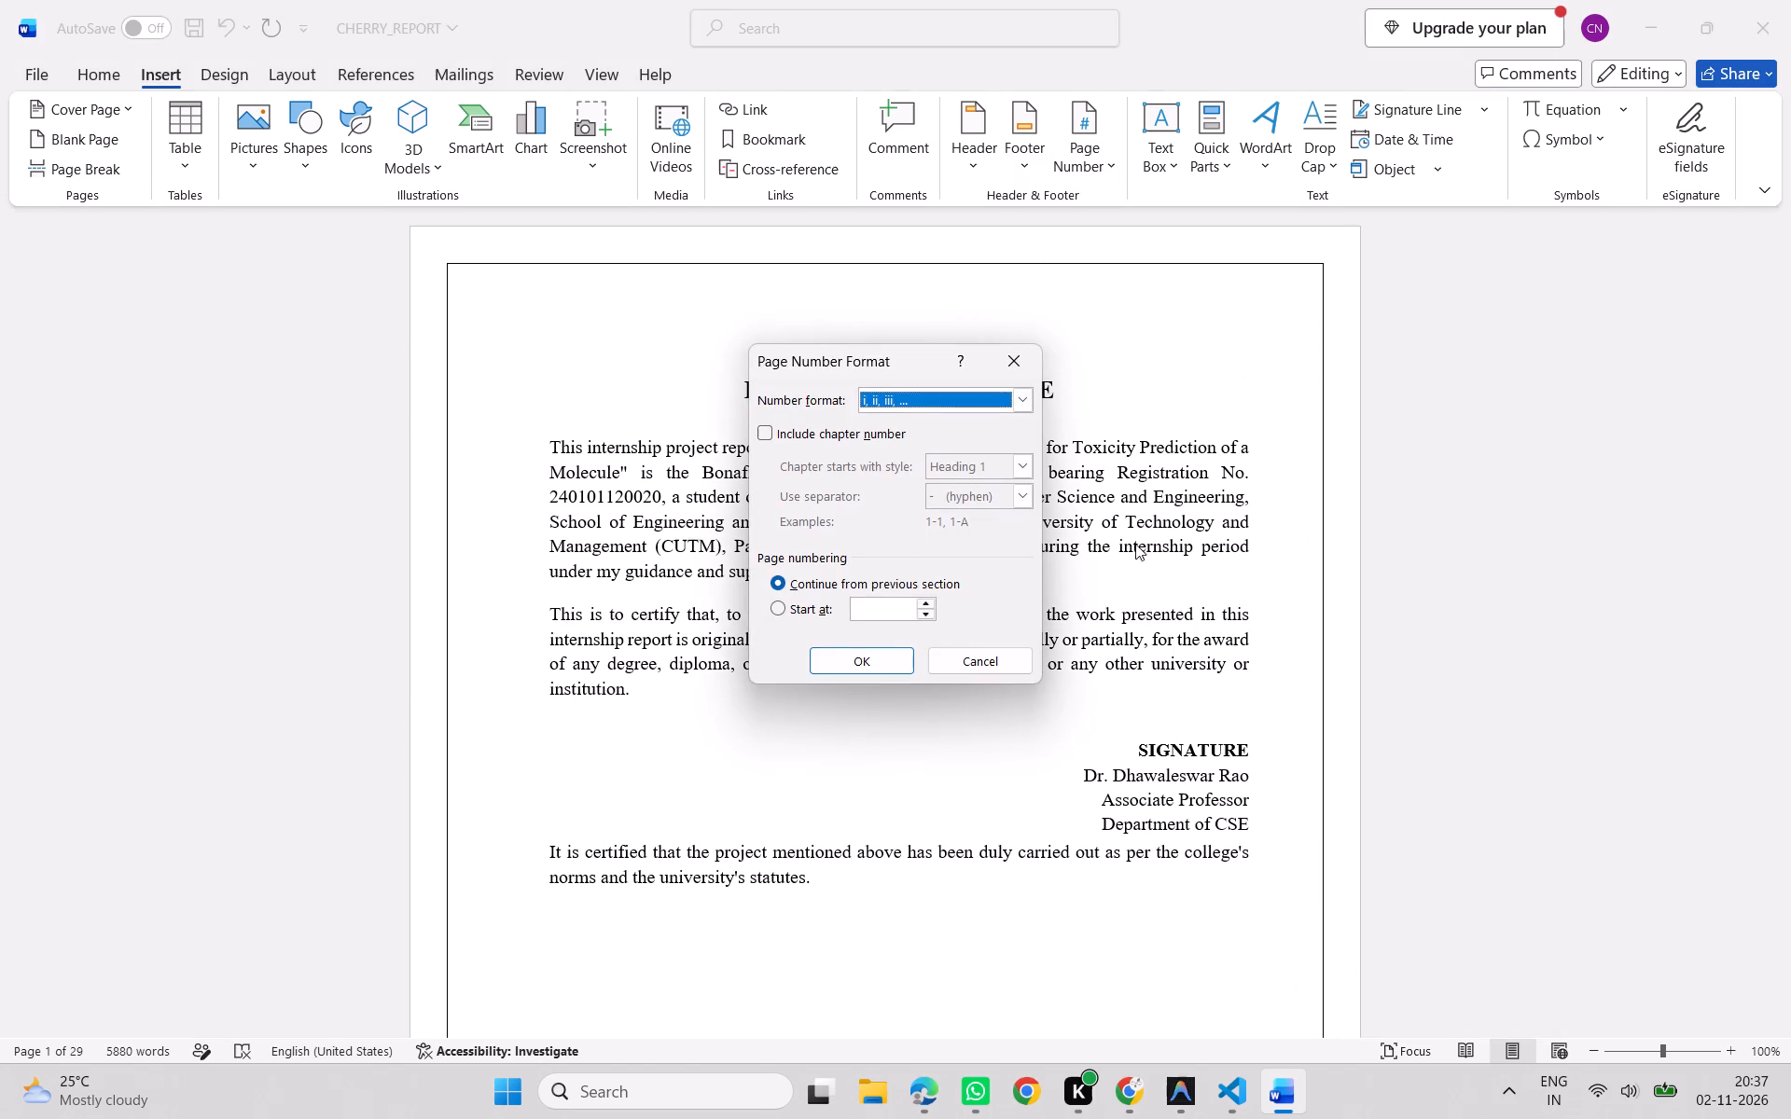
{"action": "left_click", "coordinate": [932, 401]}
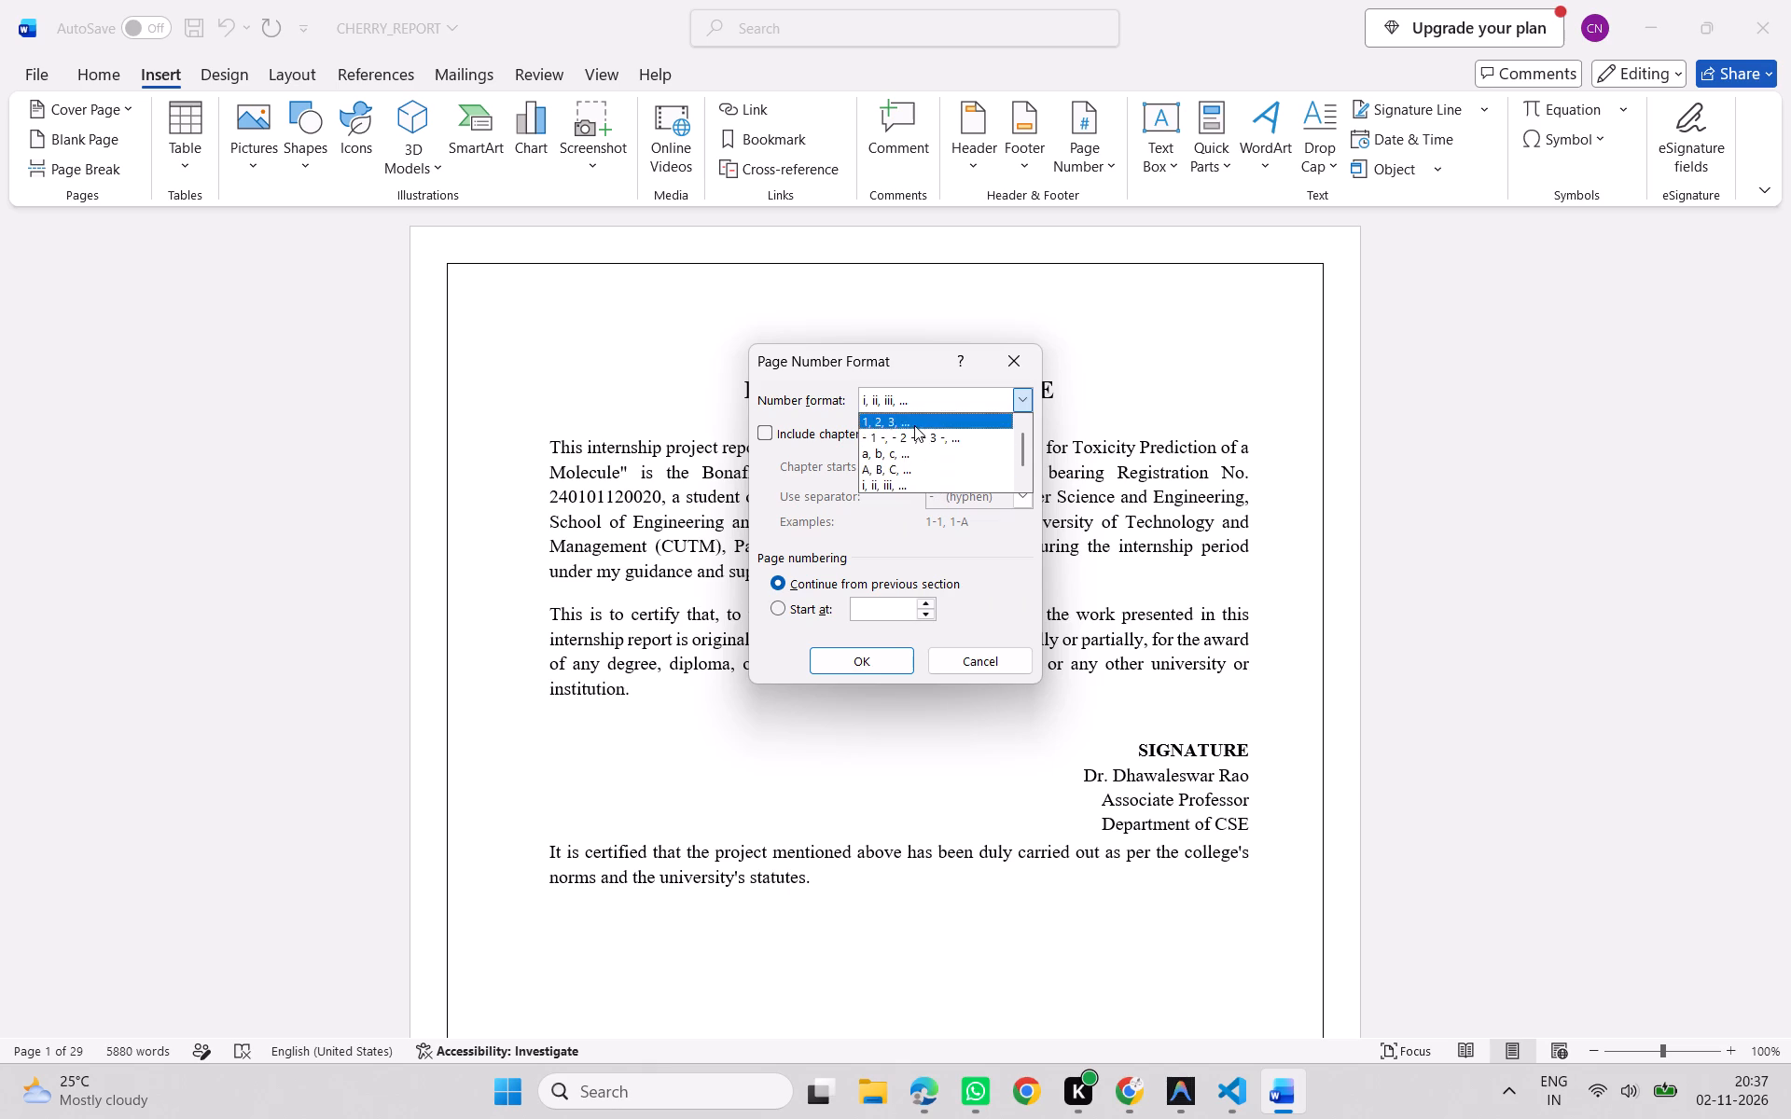
{"action": "left_click", "coordinate": [914, 426]}
{"action": "left_click", "coordinate": [873, 663]}
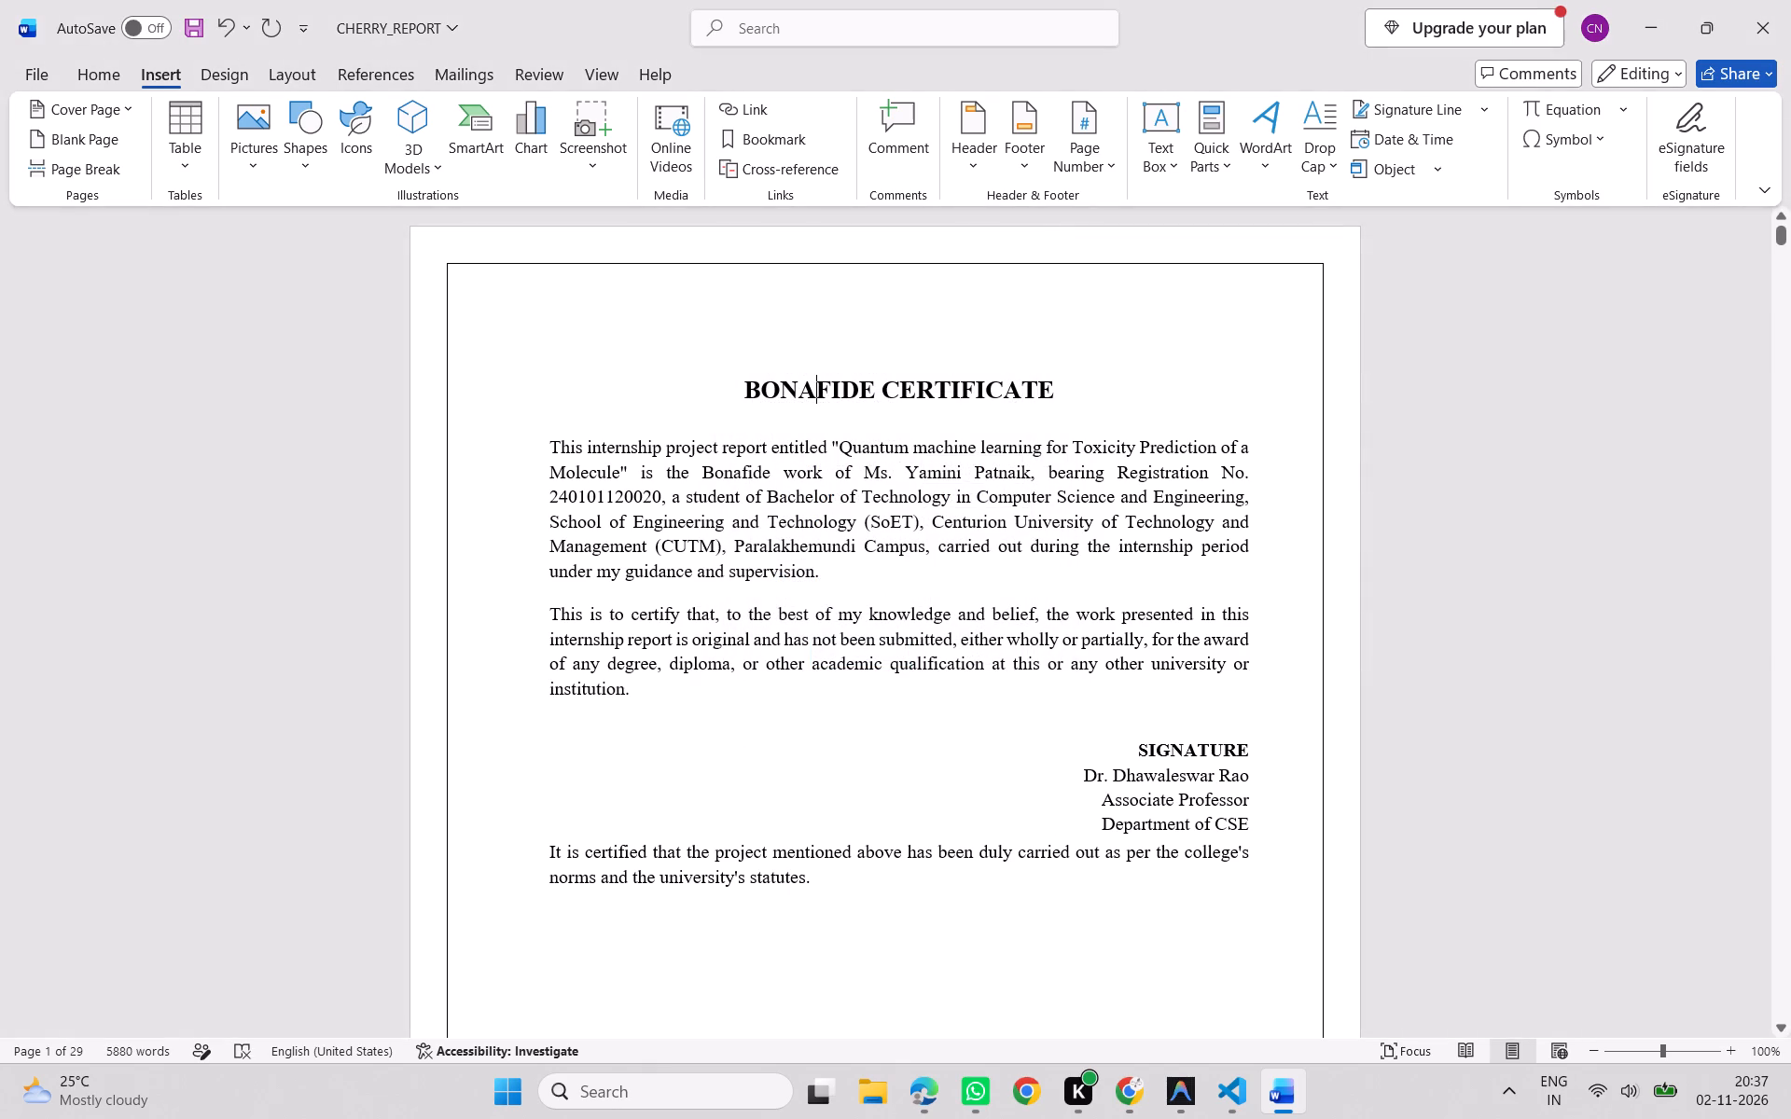
Insert Plain Number 2 page numbers at the bottom of the page and check the footers through the Table of Contents.
{"action": "scroll", "coordinate": [1216, 592], "scroll_direction": "down", "scroll_amount": 14}
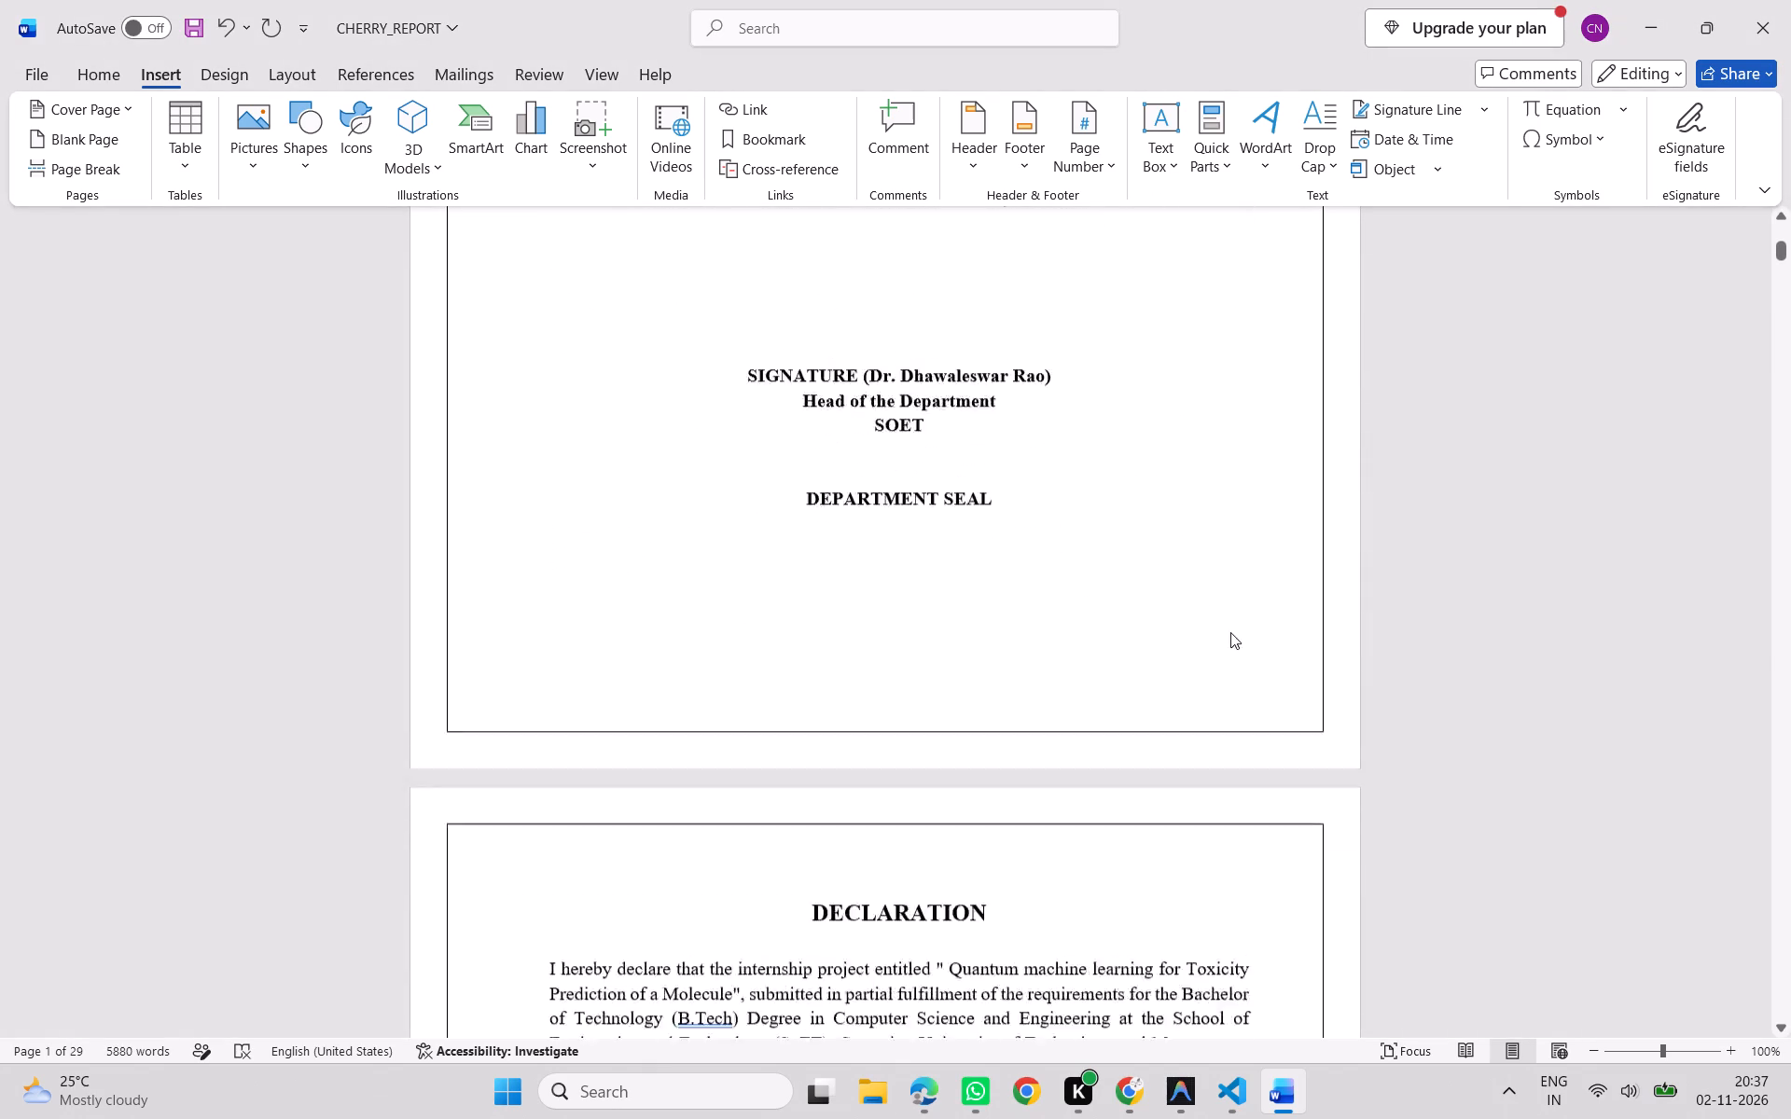
{"action": "scroll", "coordinate": [1145, 474], "scroll_direction": "up", "scroll_amount": 1}
{"action": "left_click", "coordinate": [1083, 163]}
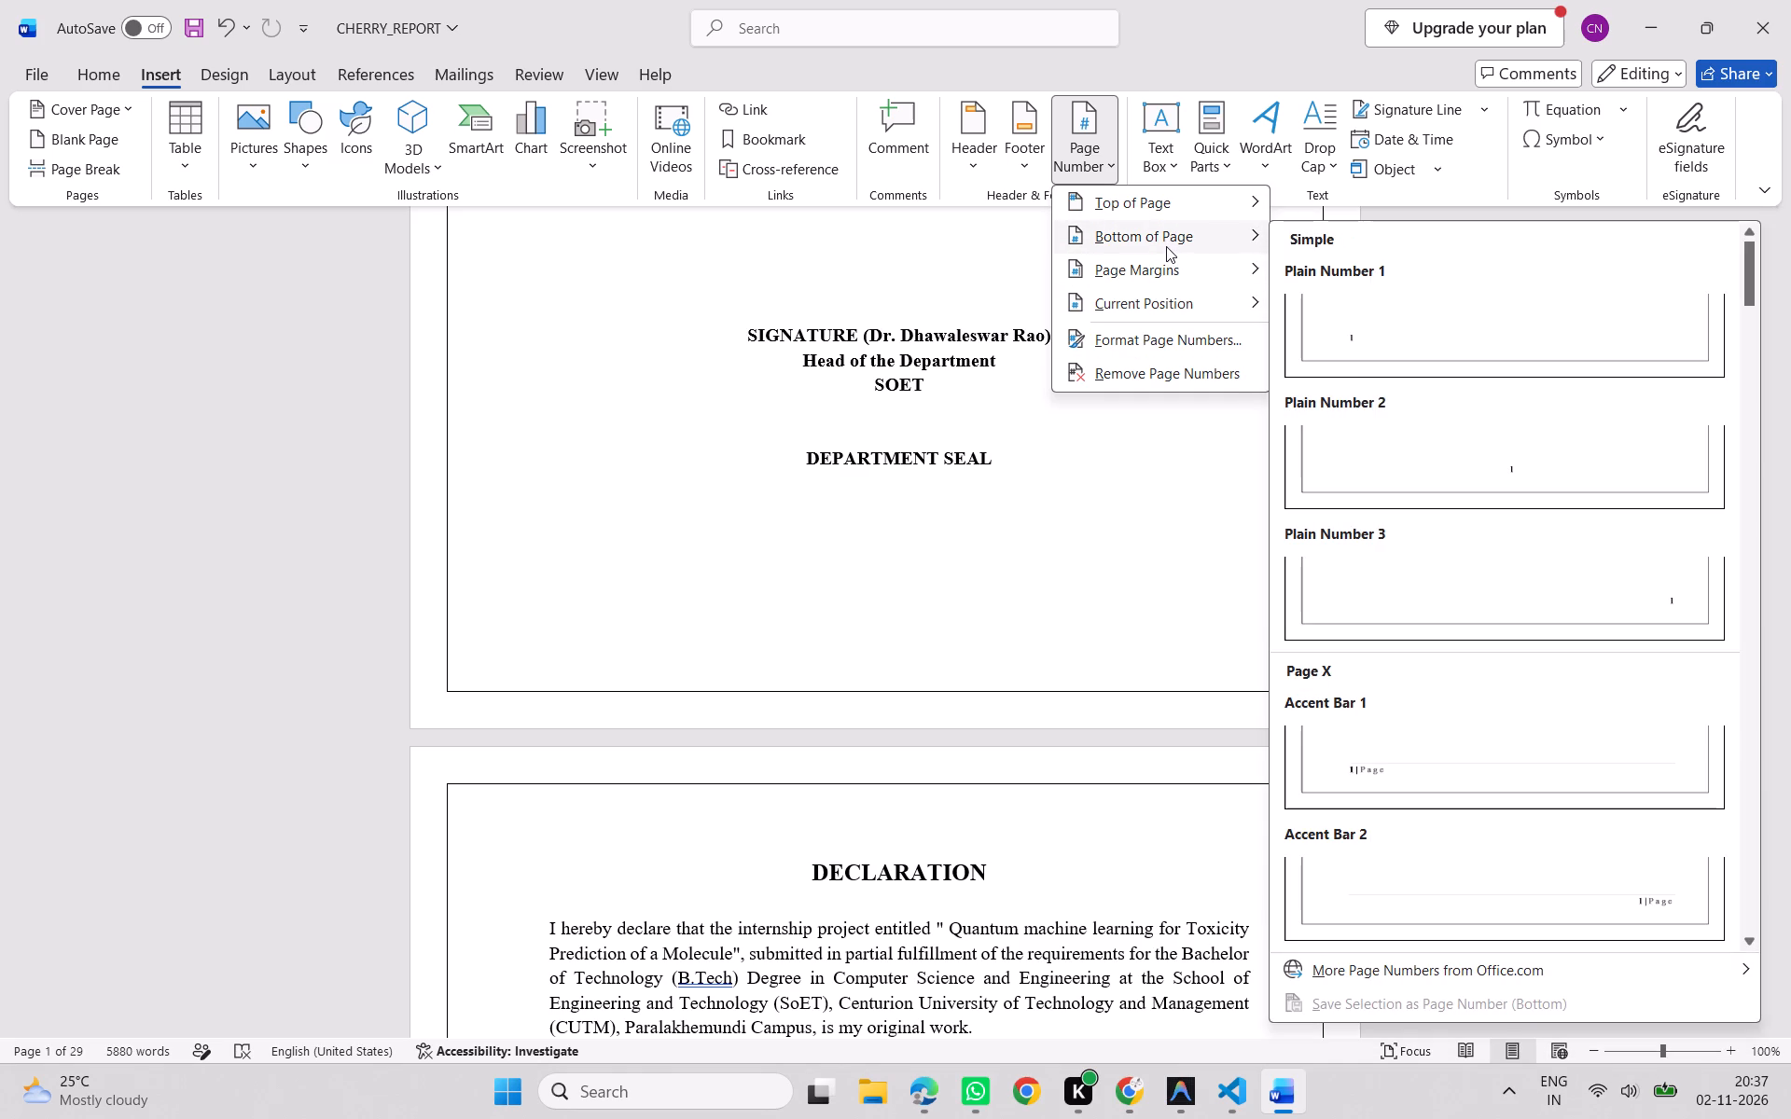
{"action": "left_click", "coordinate": [1166, 246]}
{"action": "left_click", "coordinate": [1548, 463]}
{"action": "scroll", "coordinate": [1147, 858], "scroll_direction": "down", "scroll_amount": 5}
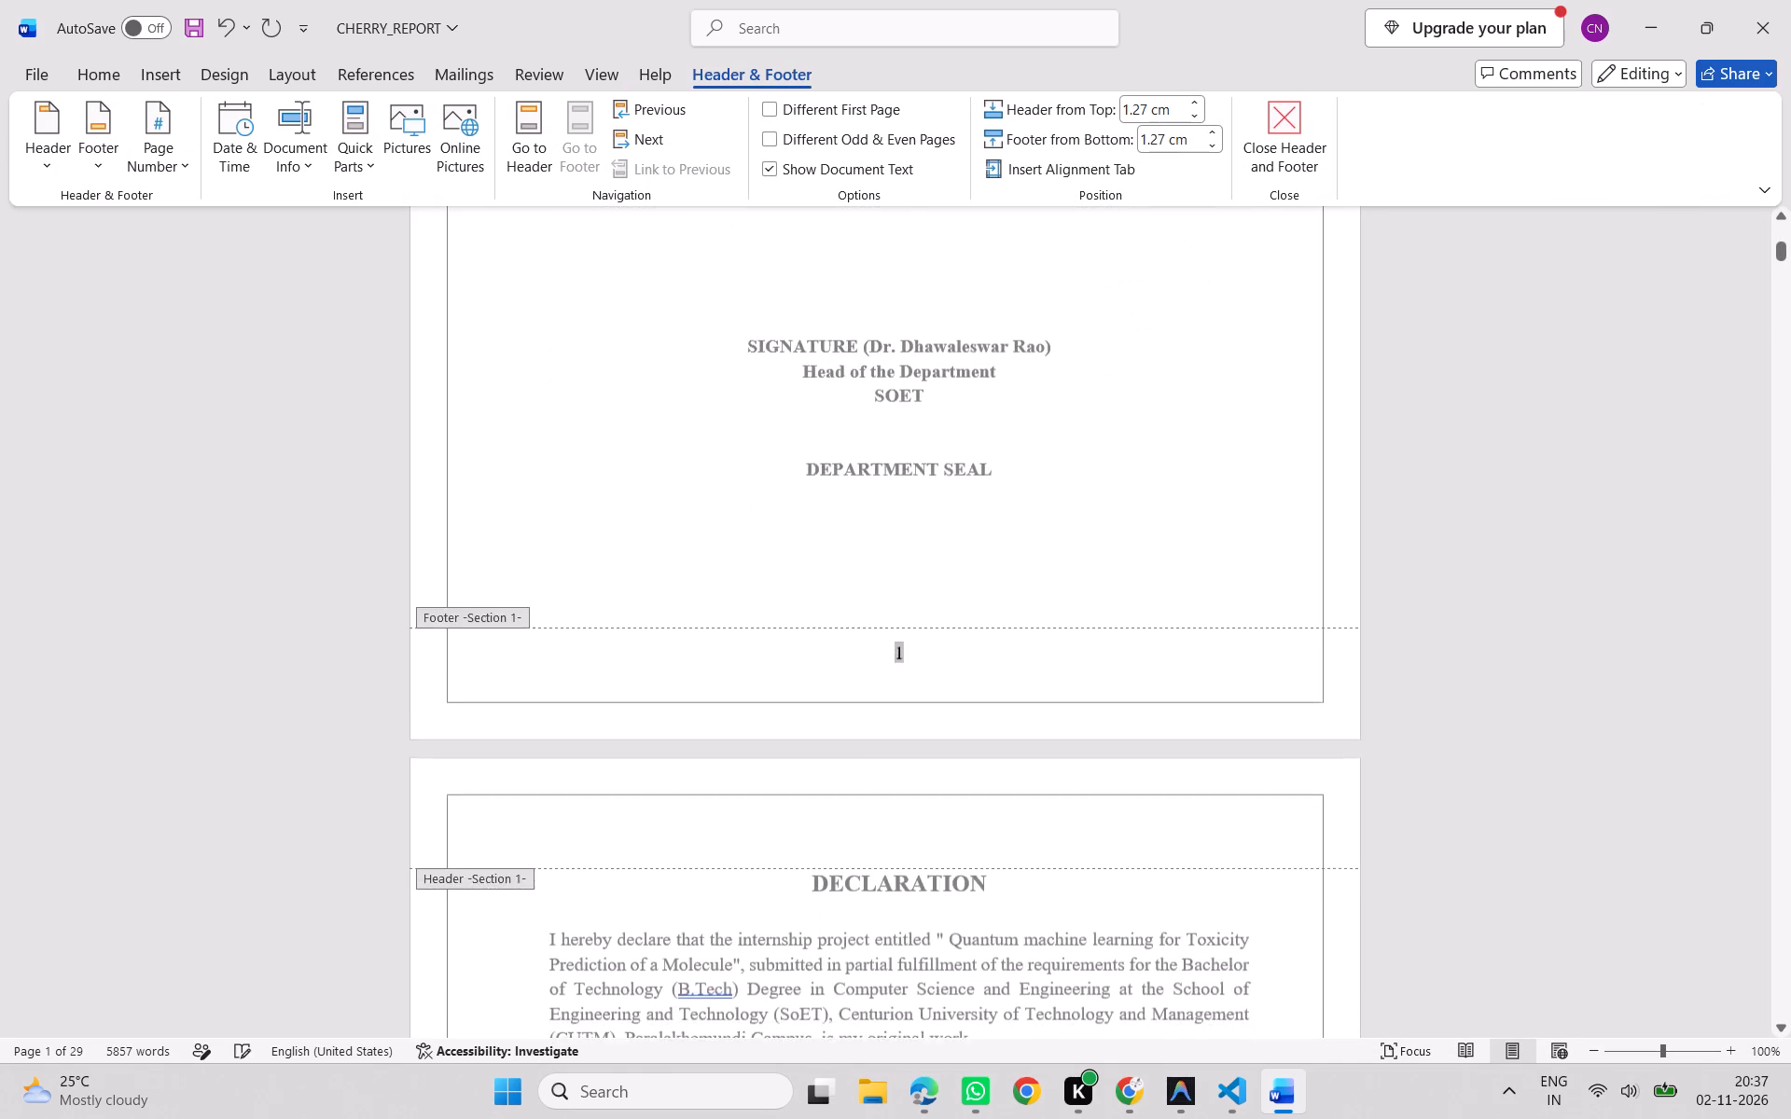
{"action": "scroll", "coordinate": [1076, 858], "scroll_direction": "down", "scroll_amount": 20}
{"action": "scroll", "coordinate": [1076, 858], "scroll_direction": "down", "scroll_amount": 2}
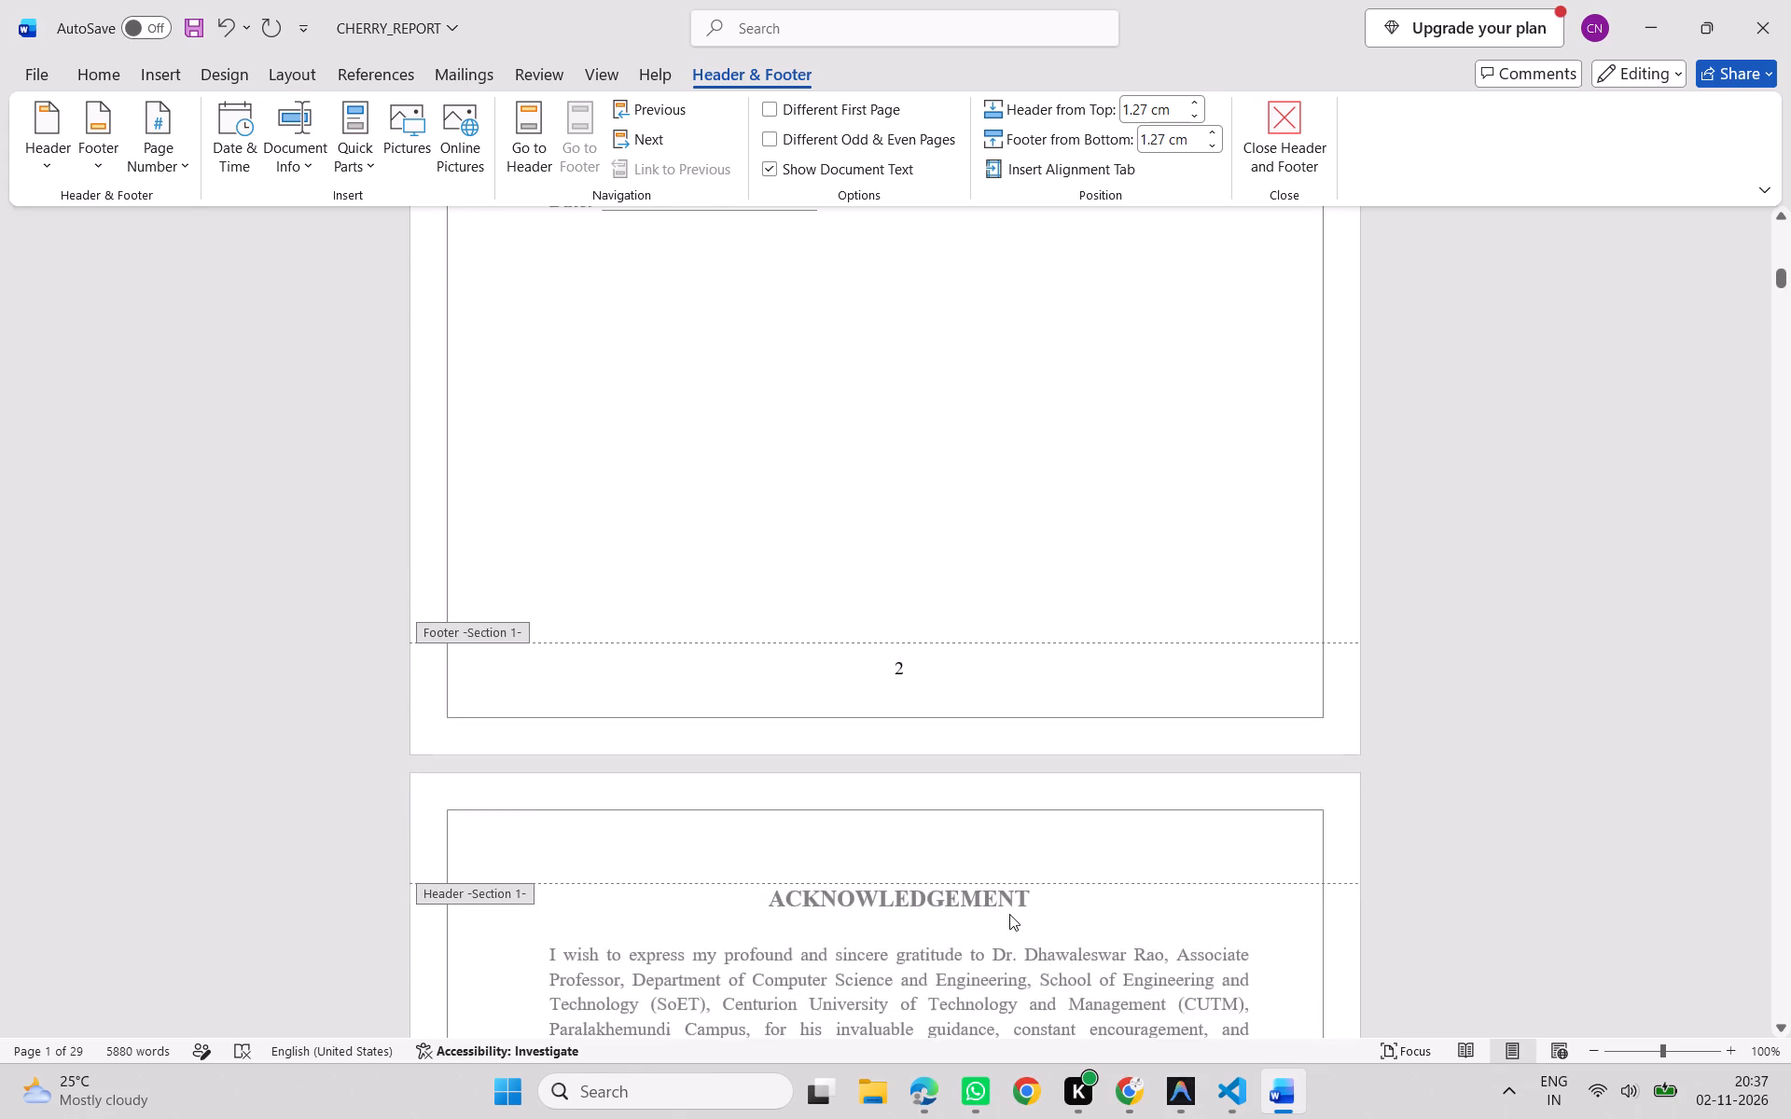
{"action": "scroll", "coordinate": [1010, 913], "scroll_direction": "down", "scroll_amount": 2}
{"action": "scroll", "coordinate": [1010, 913], "scroll_direction": "down", "scroll_amount": 20}
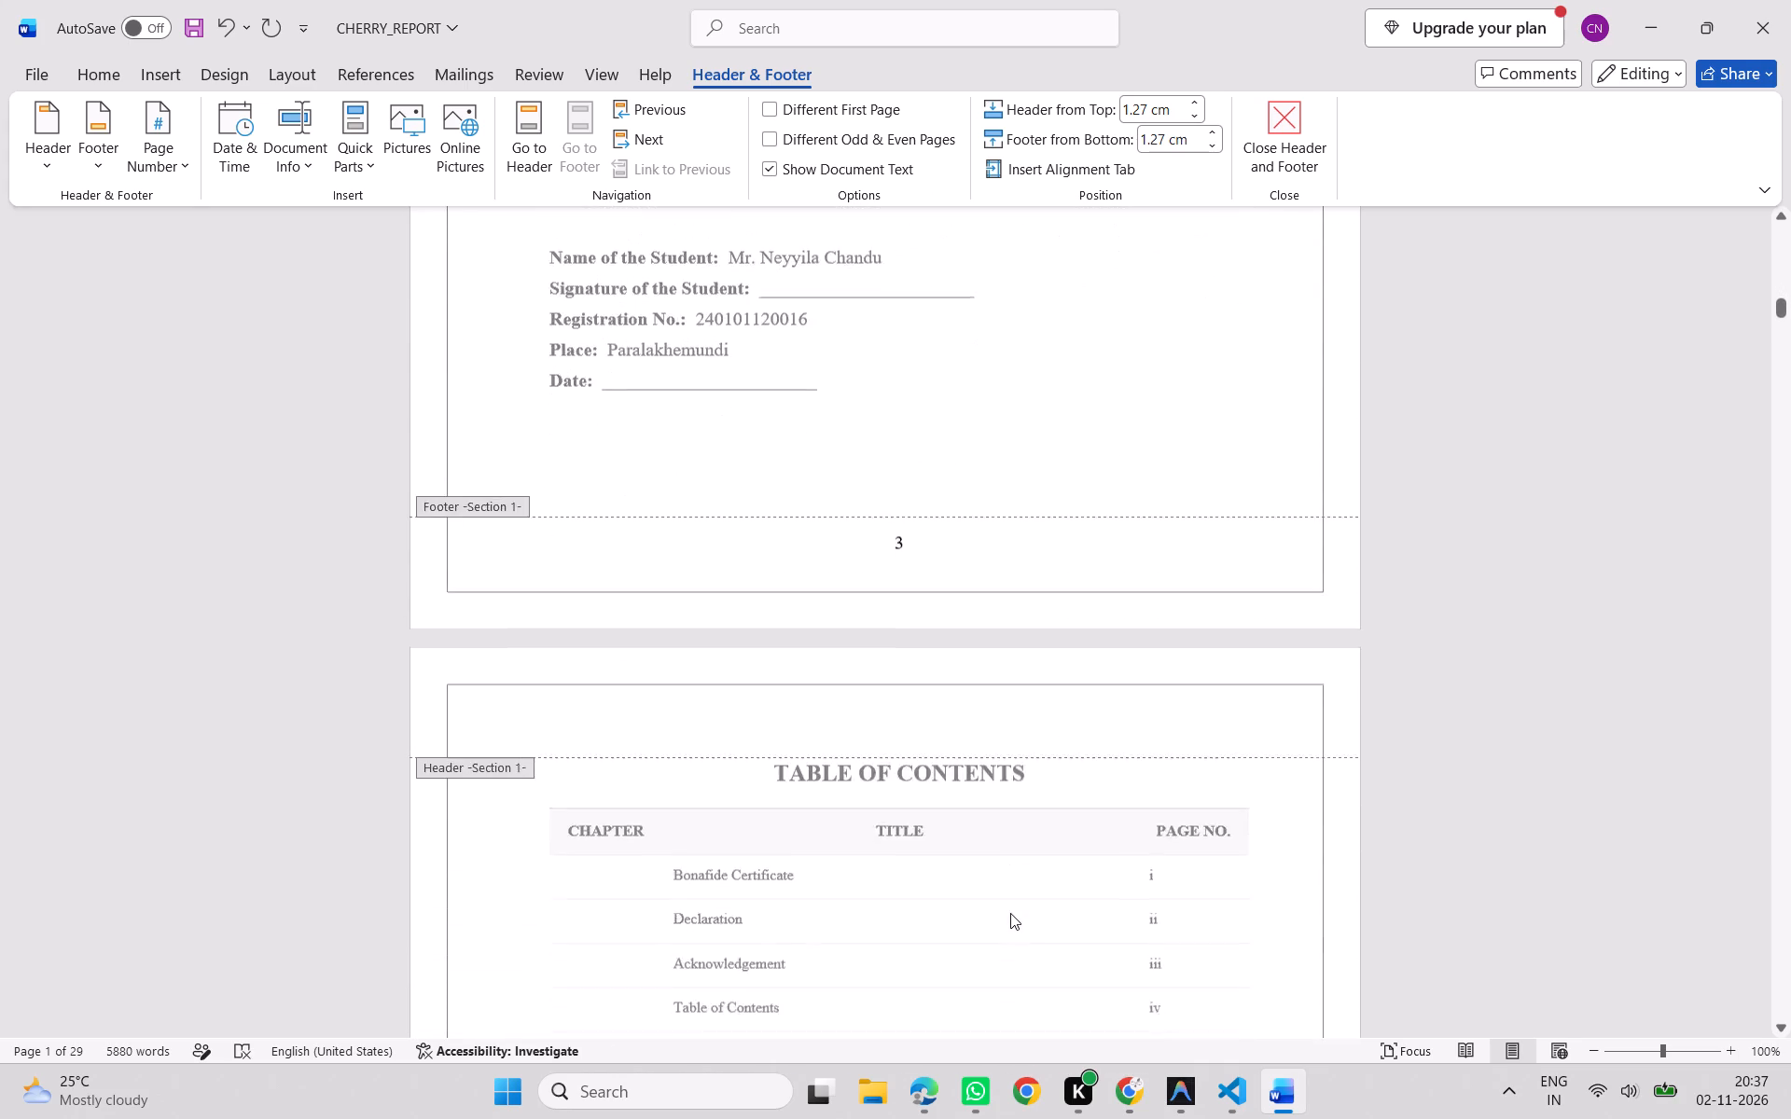
{"action": "scroll", "coordinate": [1010, 913], "scroll_direction": "down", "scroll_amount": 20}
{"action": "scroll", "coordinate": [1010, 913], "scroll_direction": "down", "scroll_amount": 6}
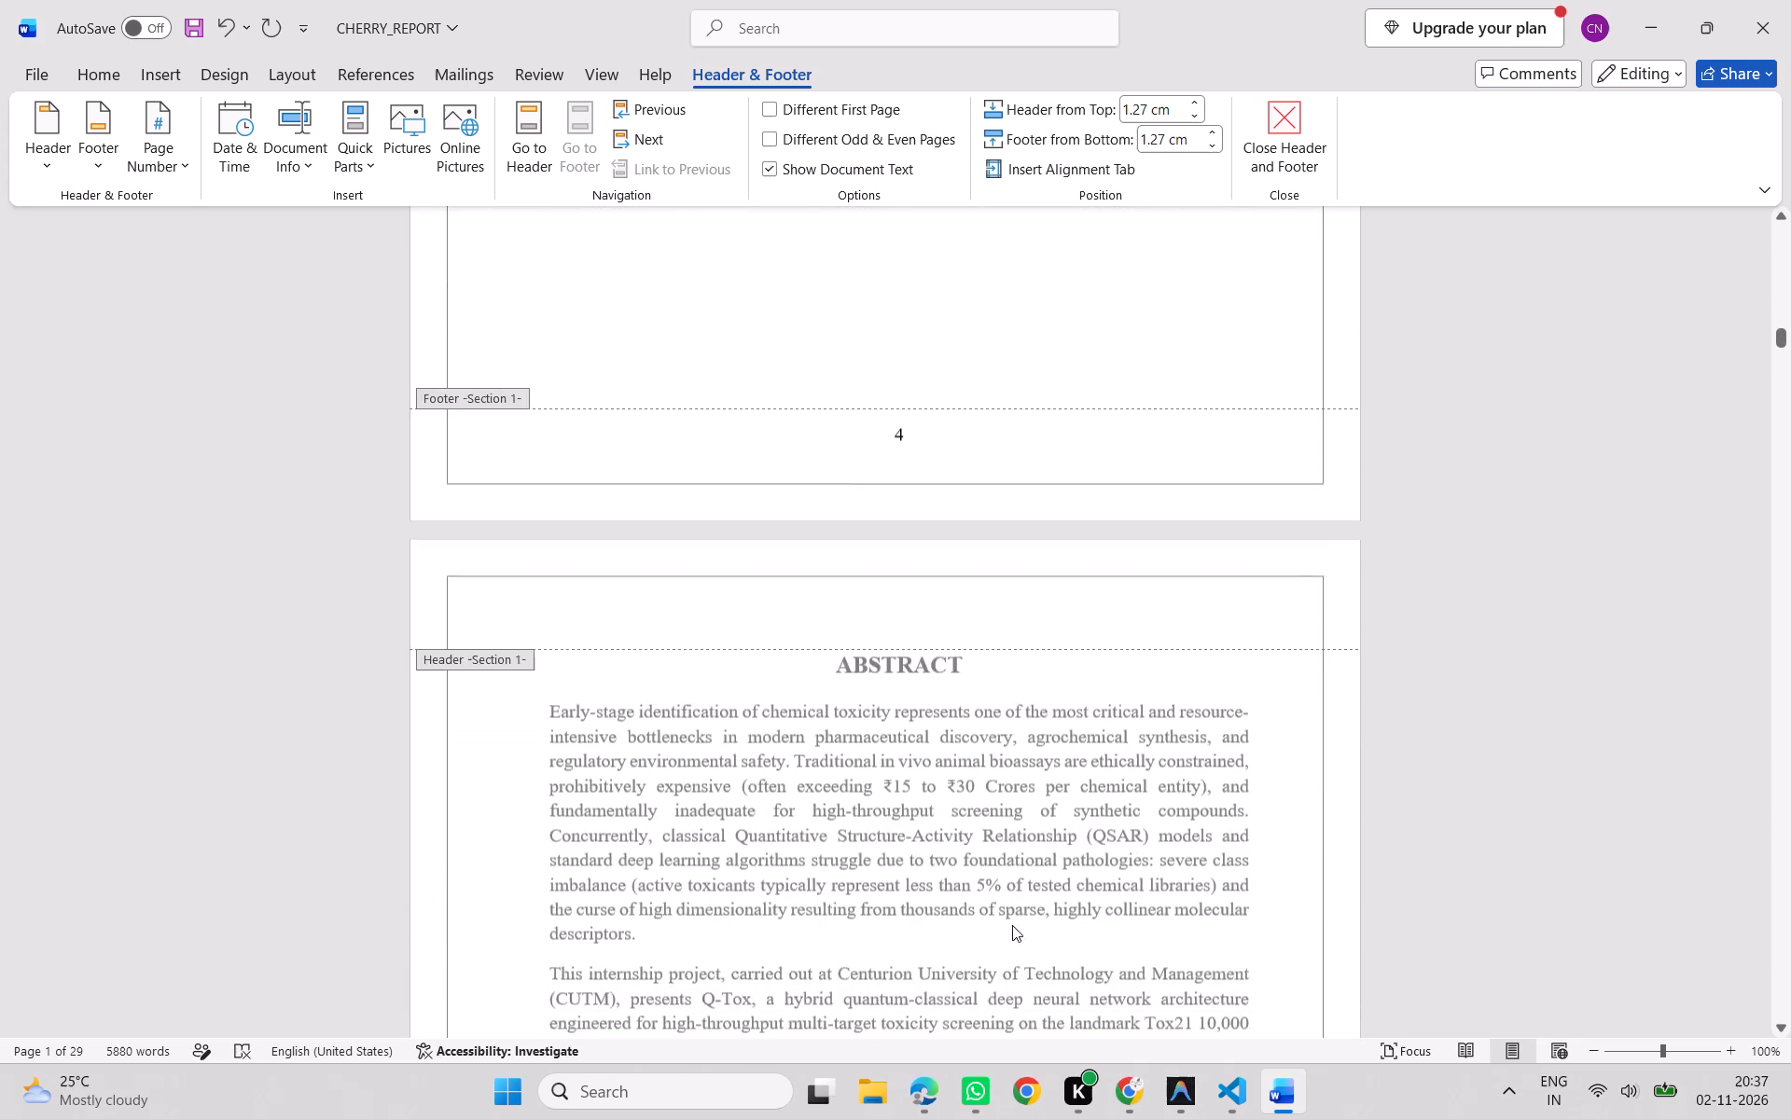
Examine the page footers from the Abstract through section 1.4 Scope of the Project in Chapter 1.
{"action": "scroll", "coordinate": [1012, 925], "scroll_direction": "down", "scroll_amount": 16}
{"action": "scroll", "coordinate": [1012, 925], "scroll_direction": "down", "scroll_amount": 7}
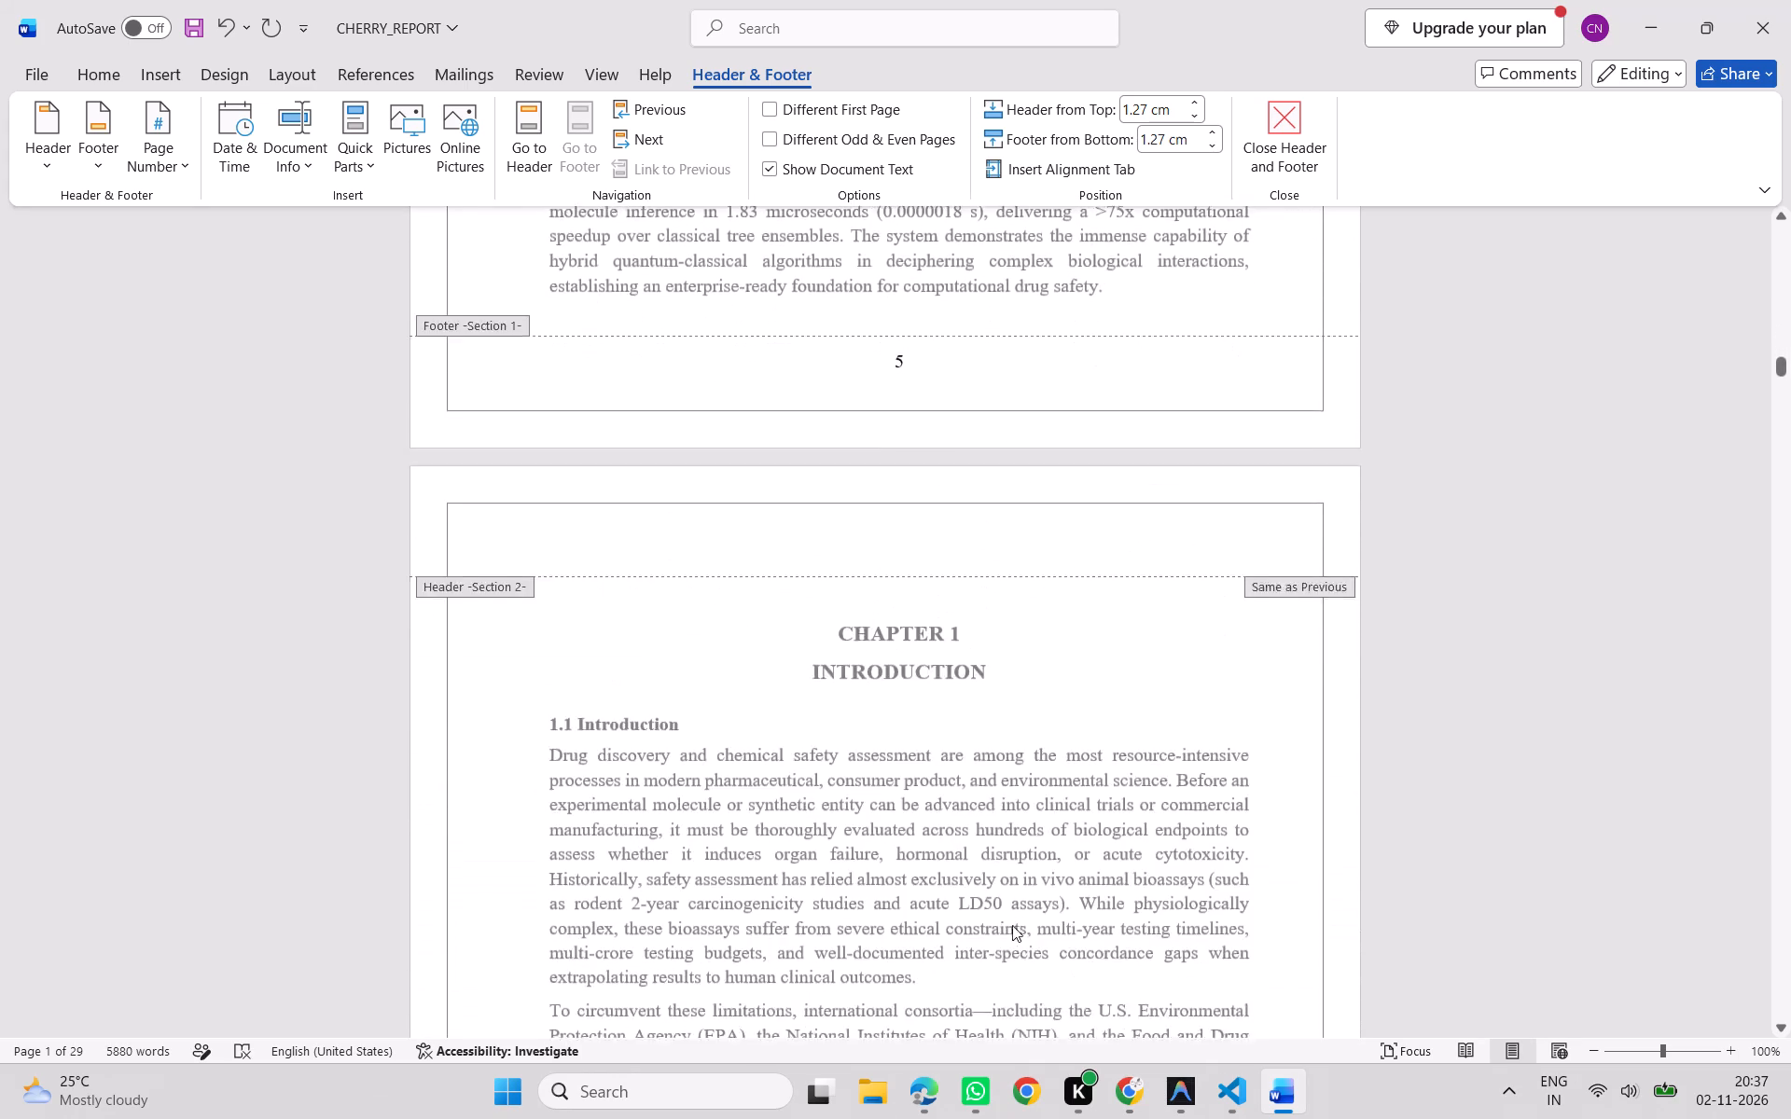
{"action": "scroll", "coordinate": [1012, 925], "scroll_direction": "down", "scroll_amount": 18}
{"action": "scroll", "coordinate": [1012, 925], "scroll_direction": "up", "scroll_amount": 1}
{"action": "scroll", "coordinate": [1012, 925], "scroll_direction": "down", "scroll_amount": 7}
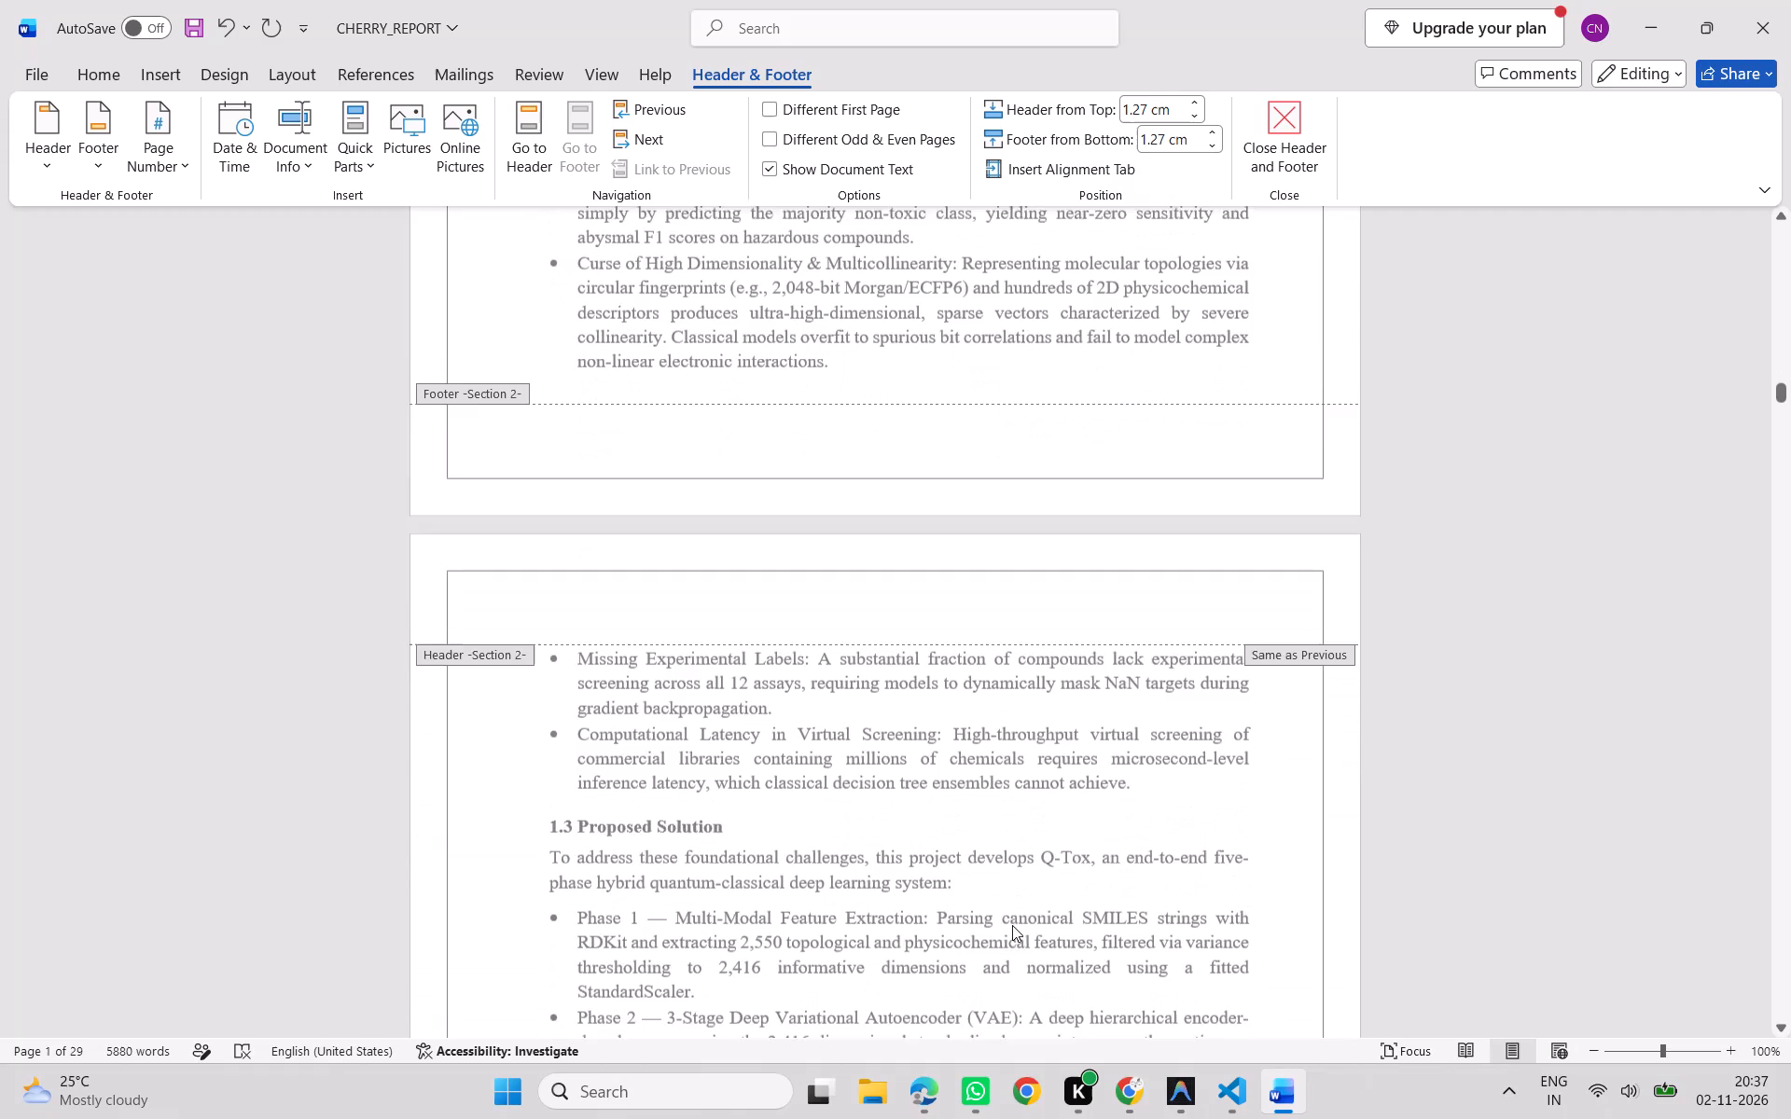
{"action": "scroll", "coordinate": [1012, 925], "scroll_direction": "down", "scroll_amount": 18}
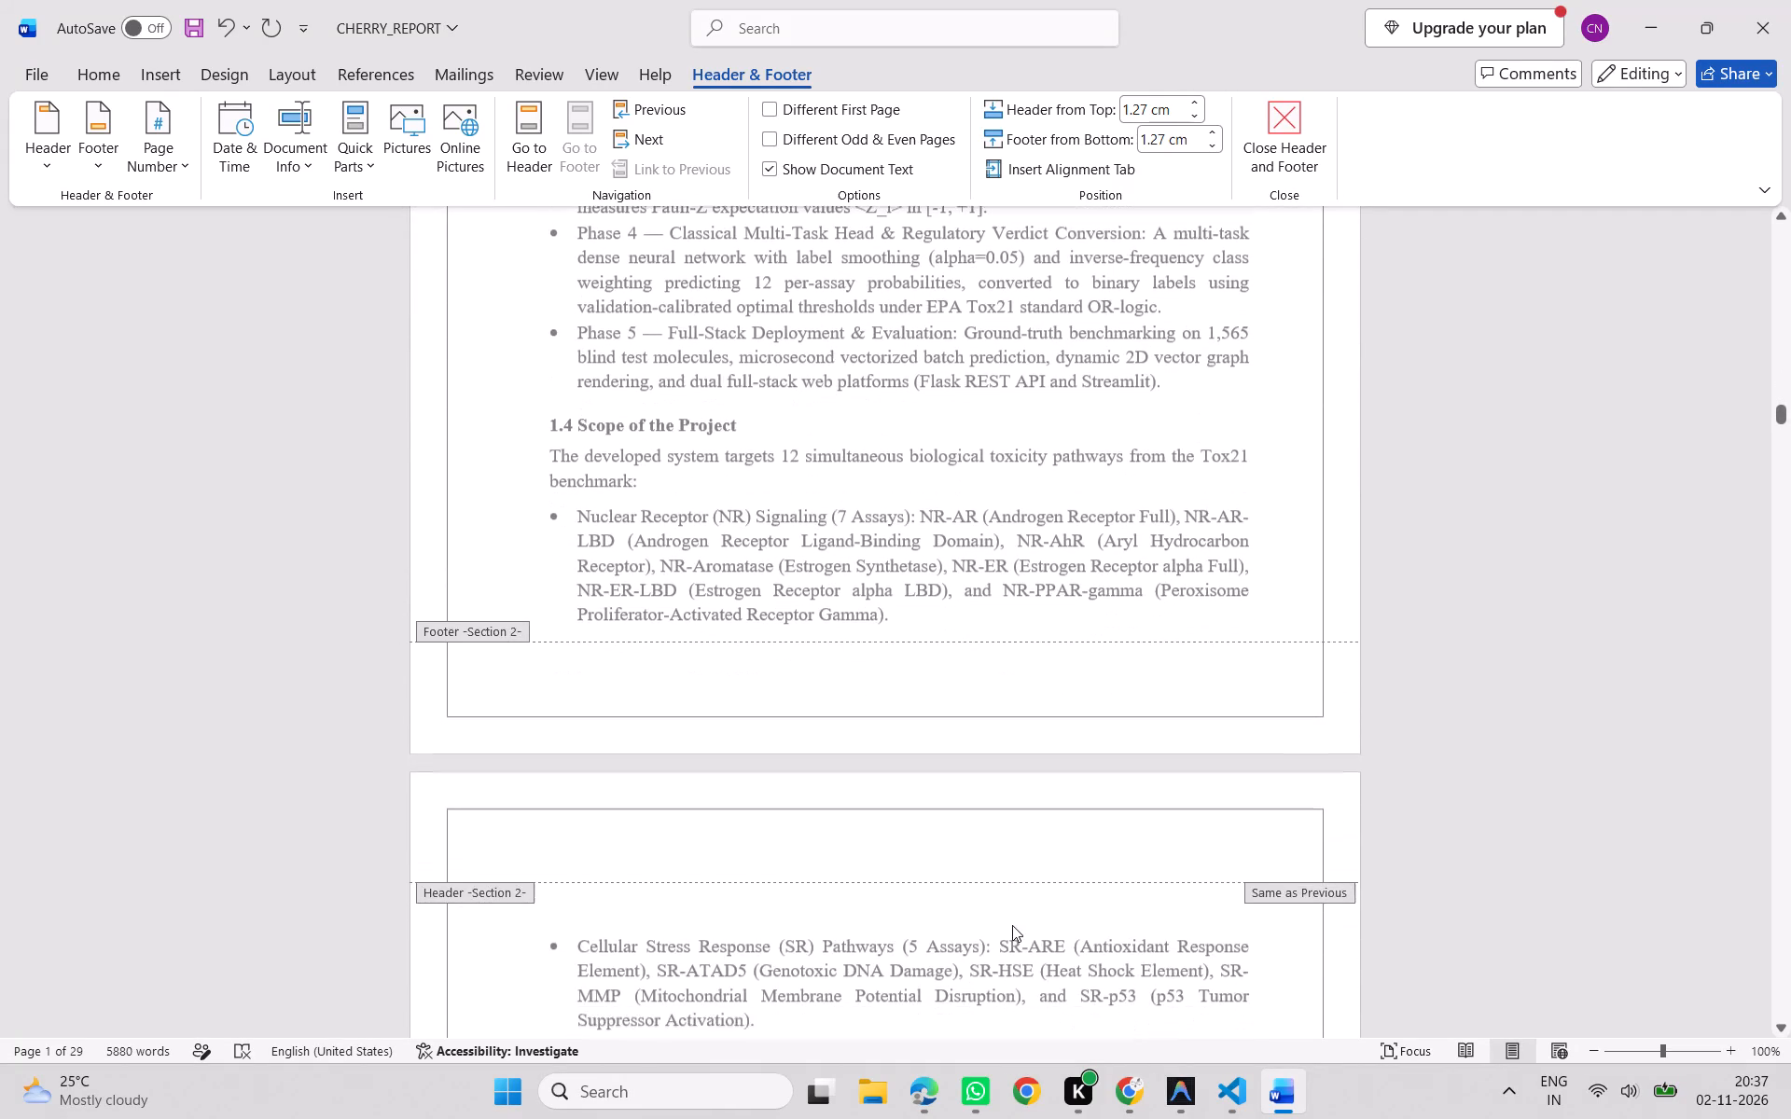
{"action": "scroll", "coordinate": [1010, 928], "scroll_direction": "up", "scroll_amount": 19}
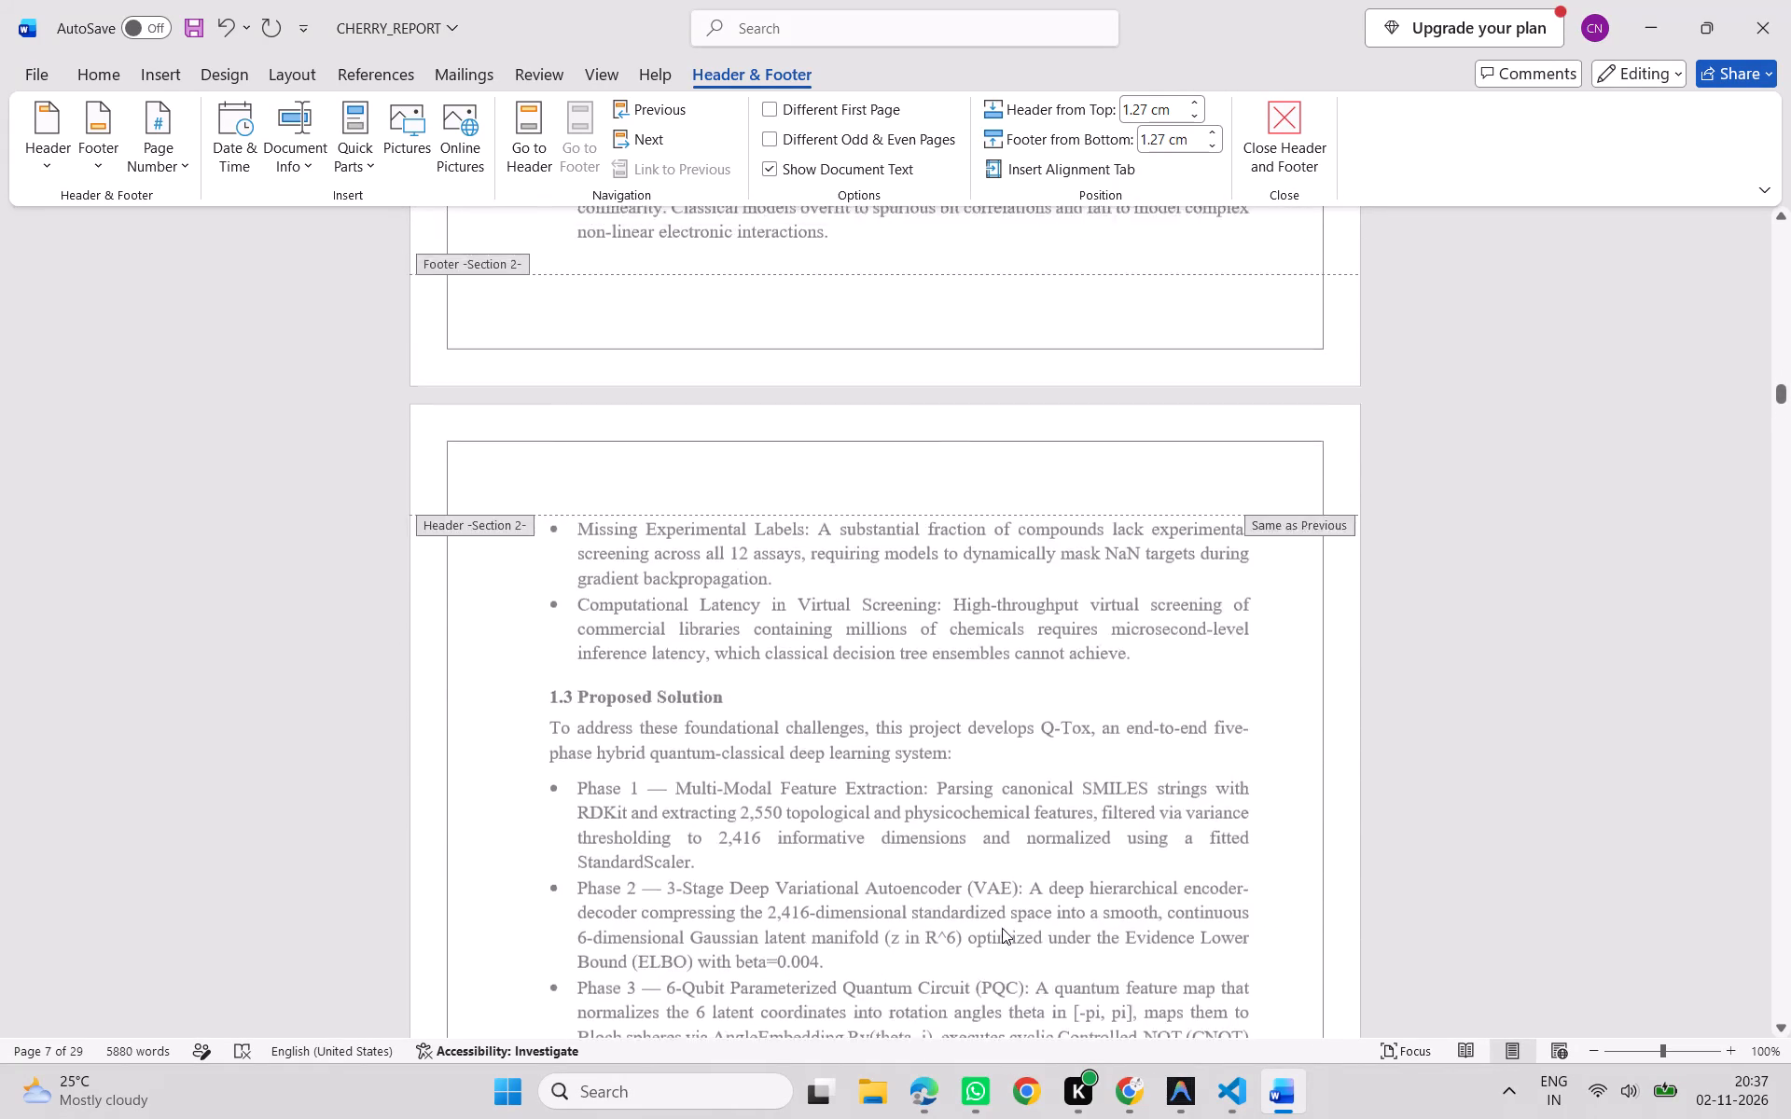
{"action": "scroll", "coordinate": [1002, 928], "scroll_direction": "up", "scroll_amount": 20}
{"action": "scroll", "coordinate": [1002, 928], "scroll_direction": "up", "scroll_amount": 9}
{"action": "scroll", "coordinate": [1000, 931], "scroll_direction": "down", "scroll_amount": 1}
{"action": "scroll", "coordinate": [1000, 931], "scroll_direction": "up", "scroll_amount": 2}
Undo the page number insertion and leave footer editing.
{"action": "key", "text": "ctrl+z"}
{"action": "double_click", "coordinate": [1549, 711]}
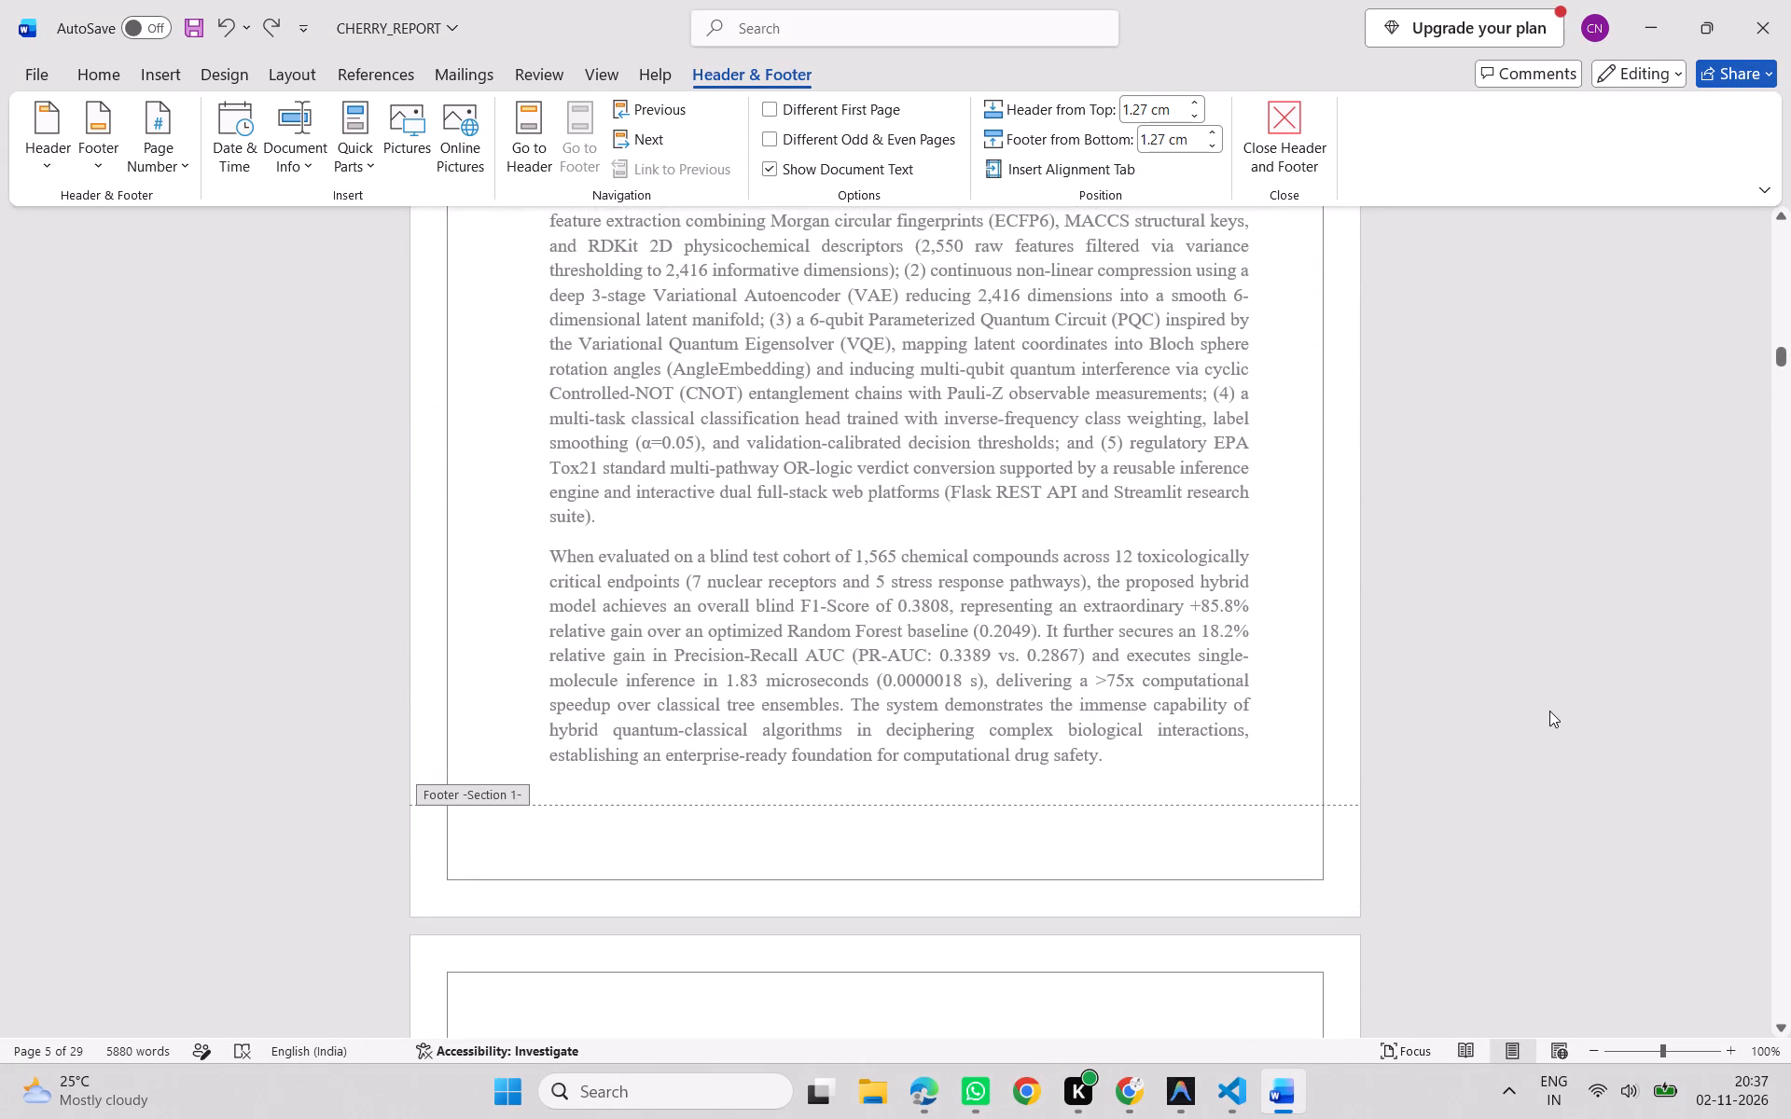
Examine the pages from the Abstract through section 1.3 Proposed Solution for their layout without page numbers.
{"action": "scroll", "coordinate": [832, 796], "scroll_direction": "up", "scroll_amount": 4}
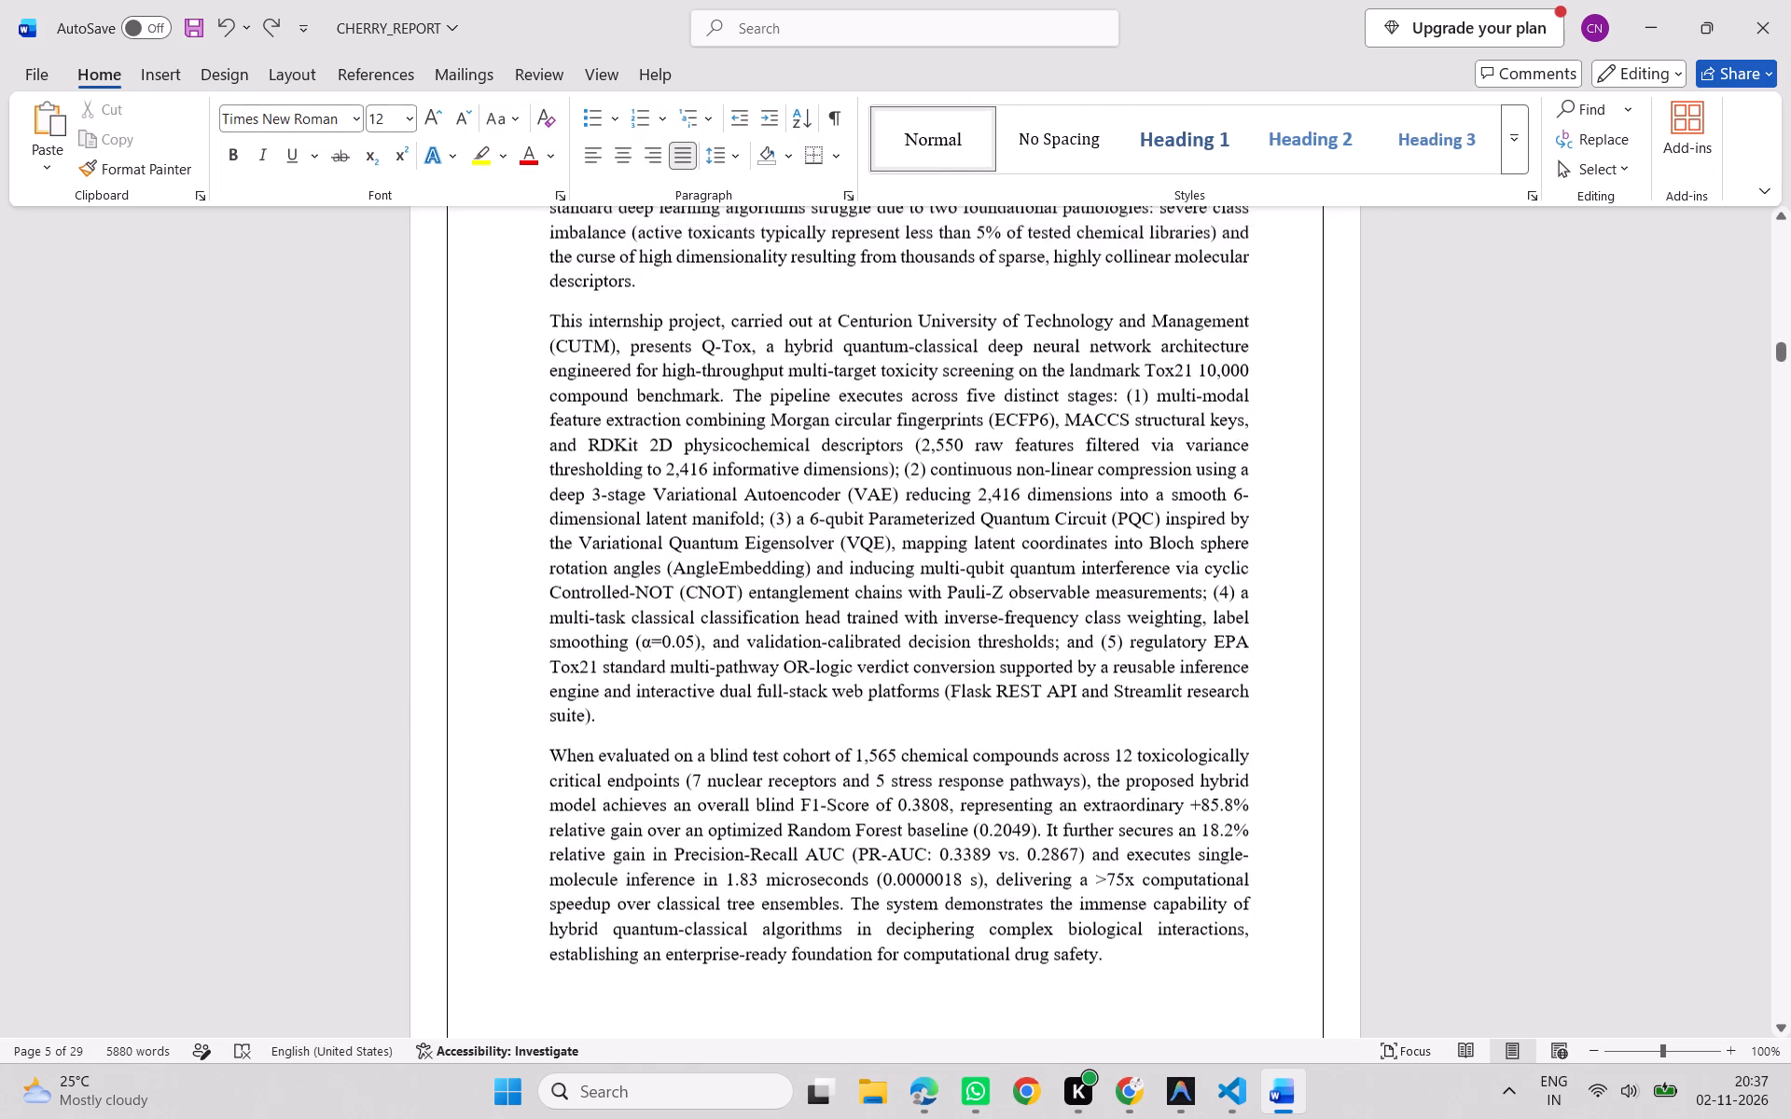
{"action": "scroll", "coordinate": [832, 796], "scroll_direction": "up", "scroll_amount": 2}
{"action": "scroll", "coordinate": [832, 796], "scroll_direction": "down", "scroll_amount": 20}
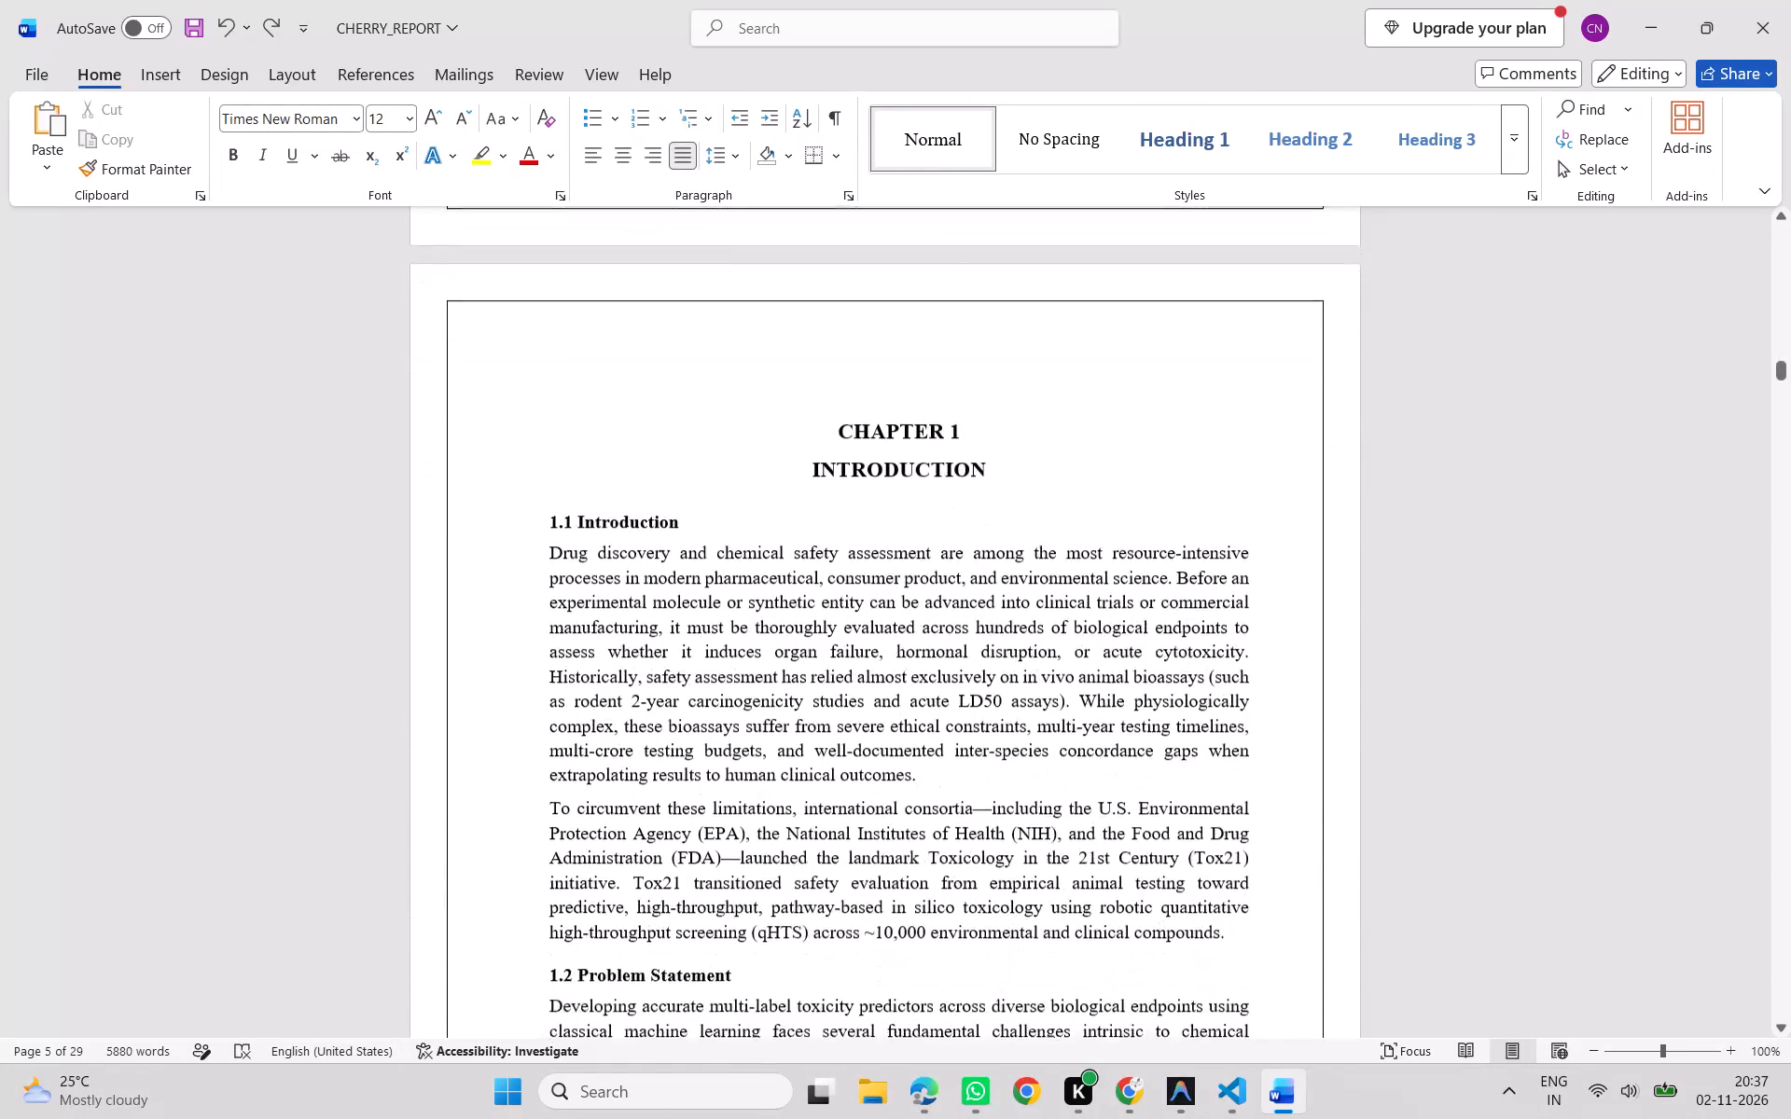
{"action": "scroll", "coordinate": [1112, 816], "scroll_direction": "down", "scroll_amount": 6}
{"action": "scroll", "coordinate": [1114, 806], "scroll_direction": "up", "scroll_amount": 2}
{"action": "scroll", "coordinate": [1114, 806], "scroll_direction": "down", "scroll_amount": 15}
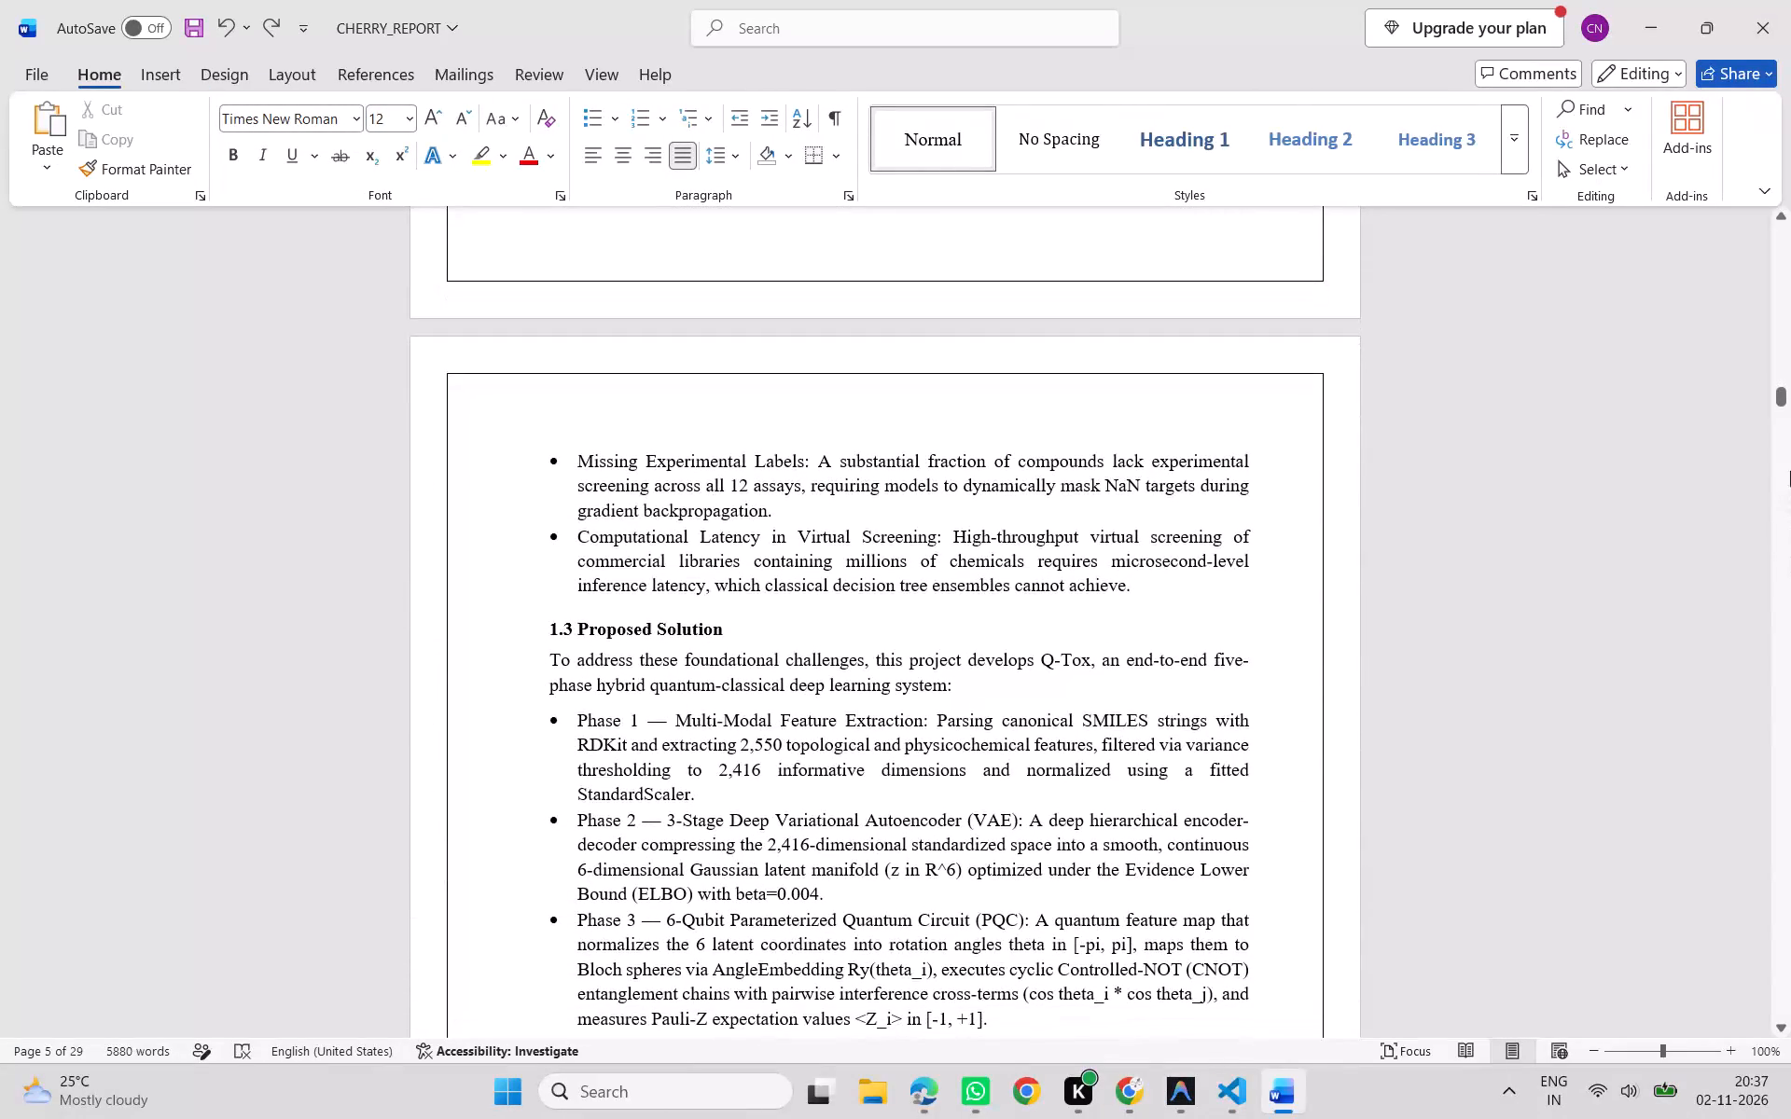
Go to the end of the report and examine its pages backwards from Appendix D through the References to section 5.6.
{"action": "left_click_drag", "start_coordinate": [1779, 402], "coordinate": [1727, 1118]}
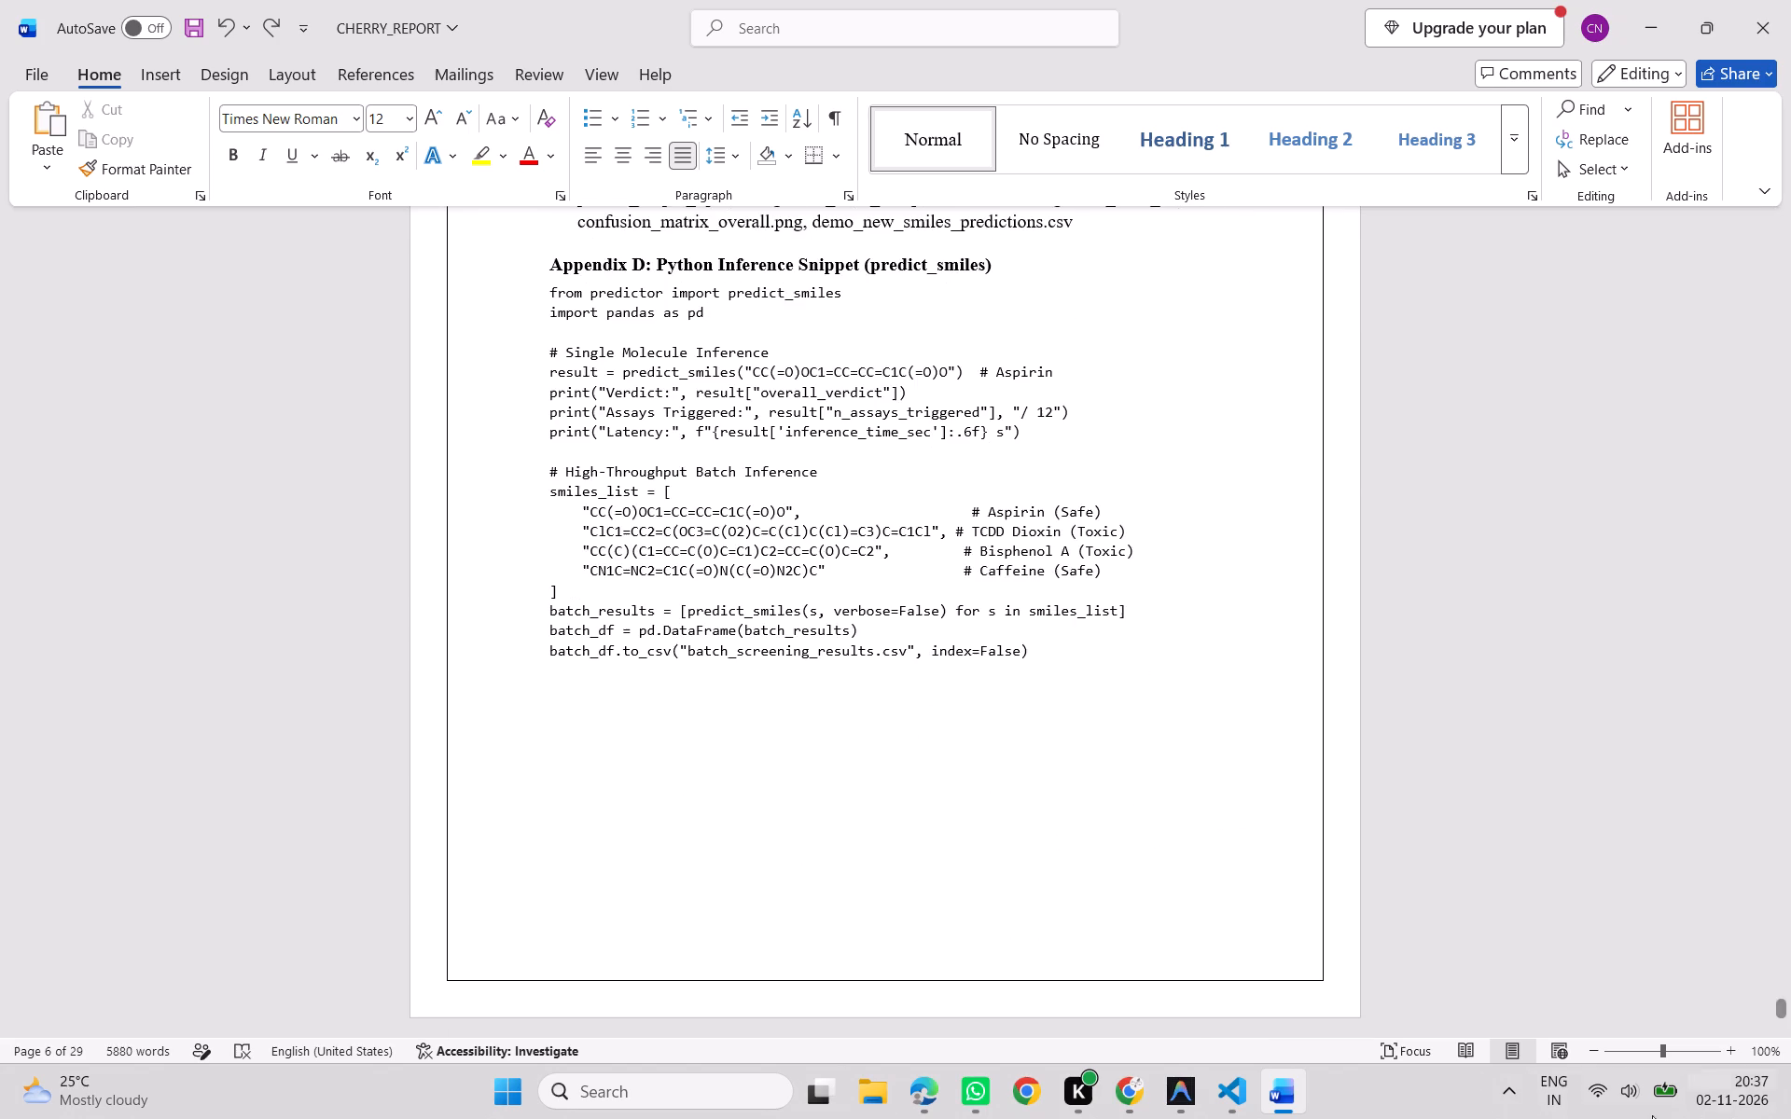
{"action": "scroll", "coordinate": [966, 812], "scroll_direction": "up", "scroll_amount": 9}
{"action": "scroll", "coordinate": [989, 796], "scroll_direction": "down", "scroll_amount": 1}
{"action": "scroll", "coordinate": [989, 796], "scroll_direction": "up", "scroll_amount": 12}
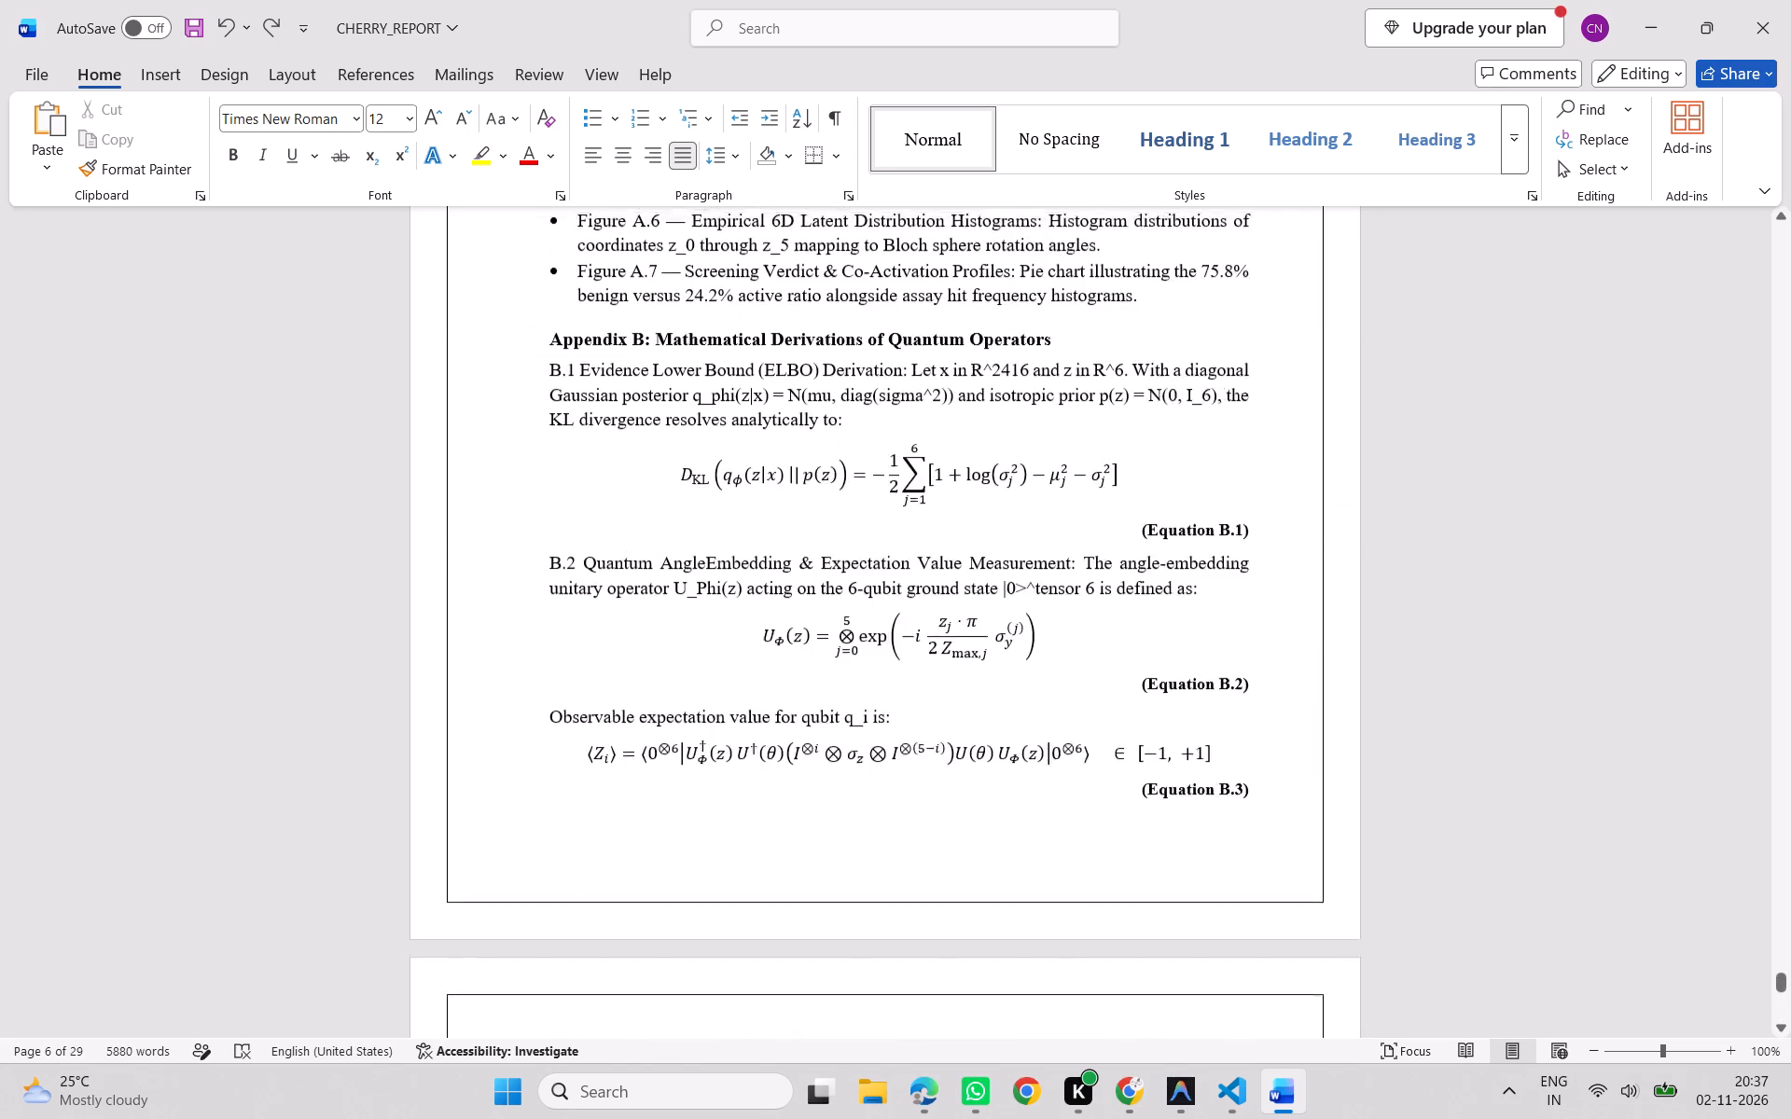
{"action": "scroll", "coordinate": [975, 816], "scroll_direction": "up", "scroll_amount": 20}
{"action": "scroll", "coordinate": [975, 816], "scroll_direction": "up", "scroll_amount": 7}
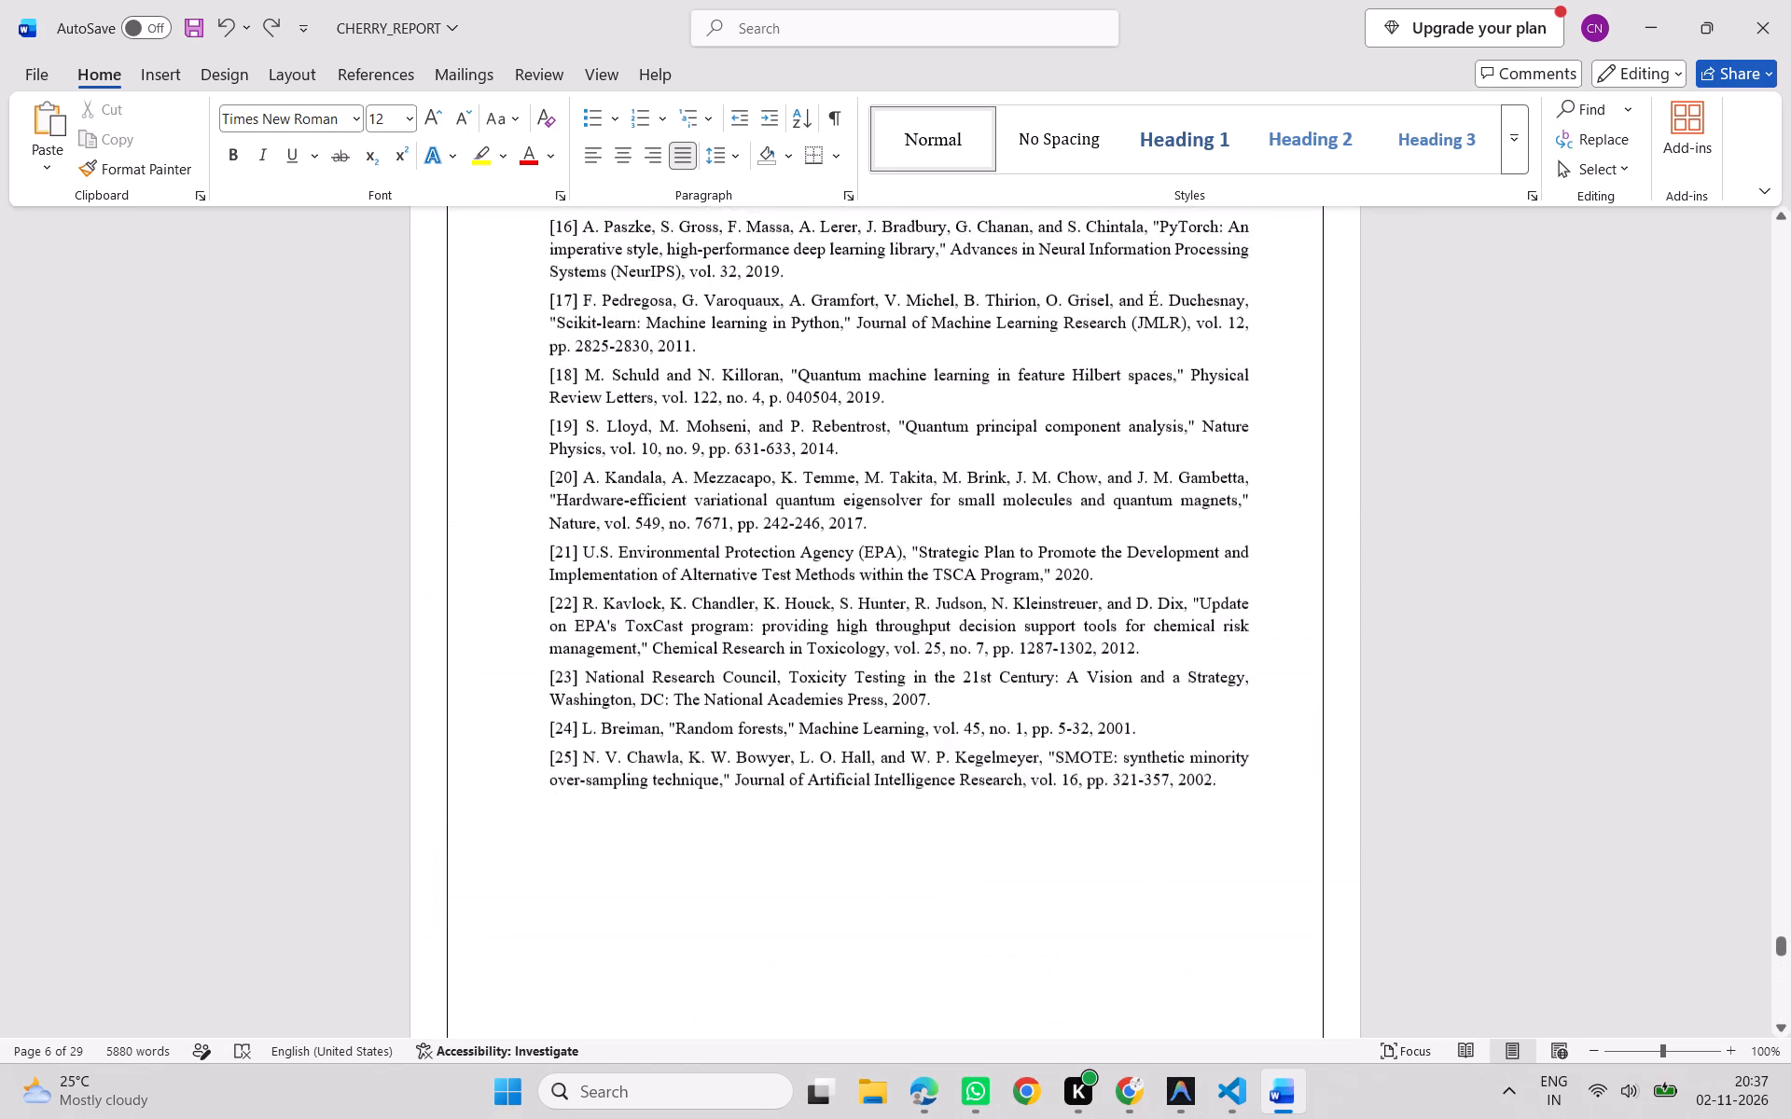
{"action": "scroll", "coordinate": [952, 836], "scroll_direction": "up", "scroll_amount": 20}
{"action": "scroll", "coordinate": [952, 836], "scroll_direction": "up", "scroll_amount": 7}
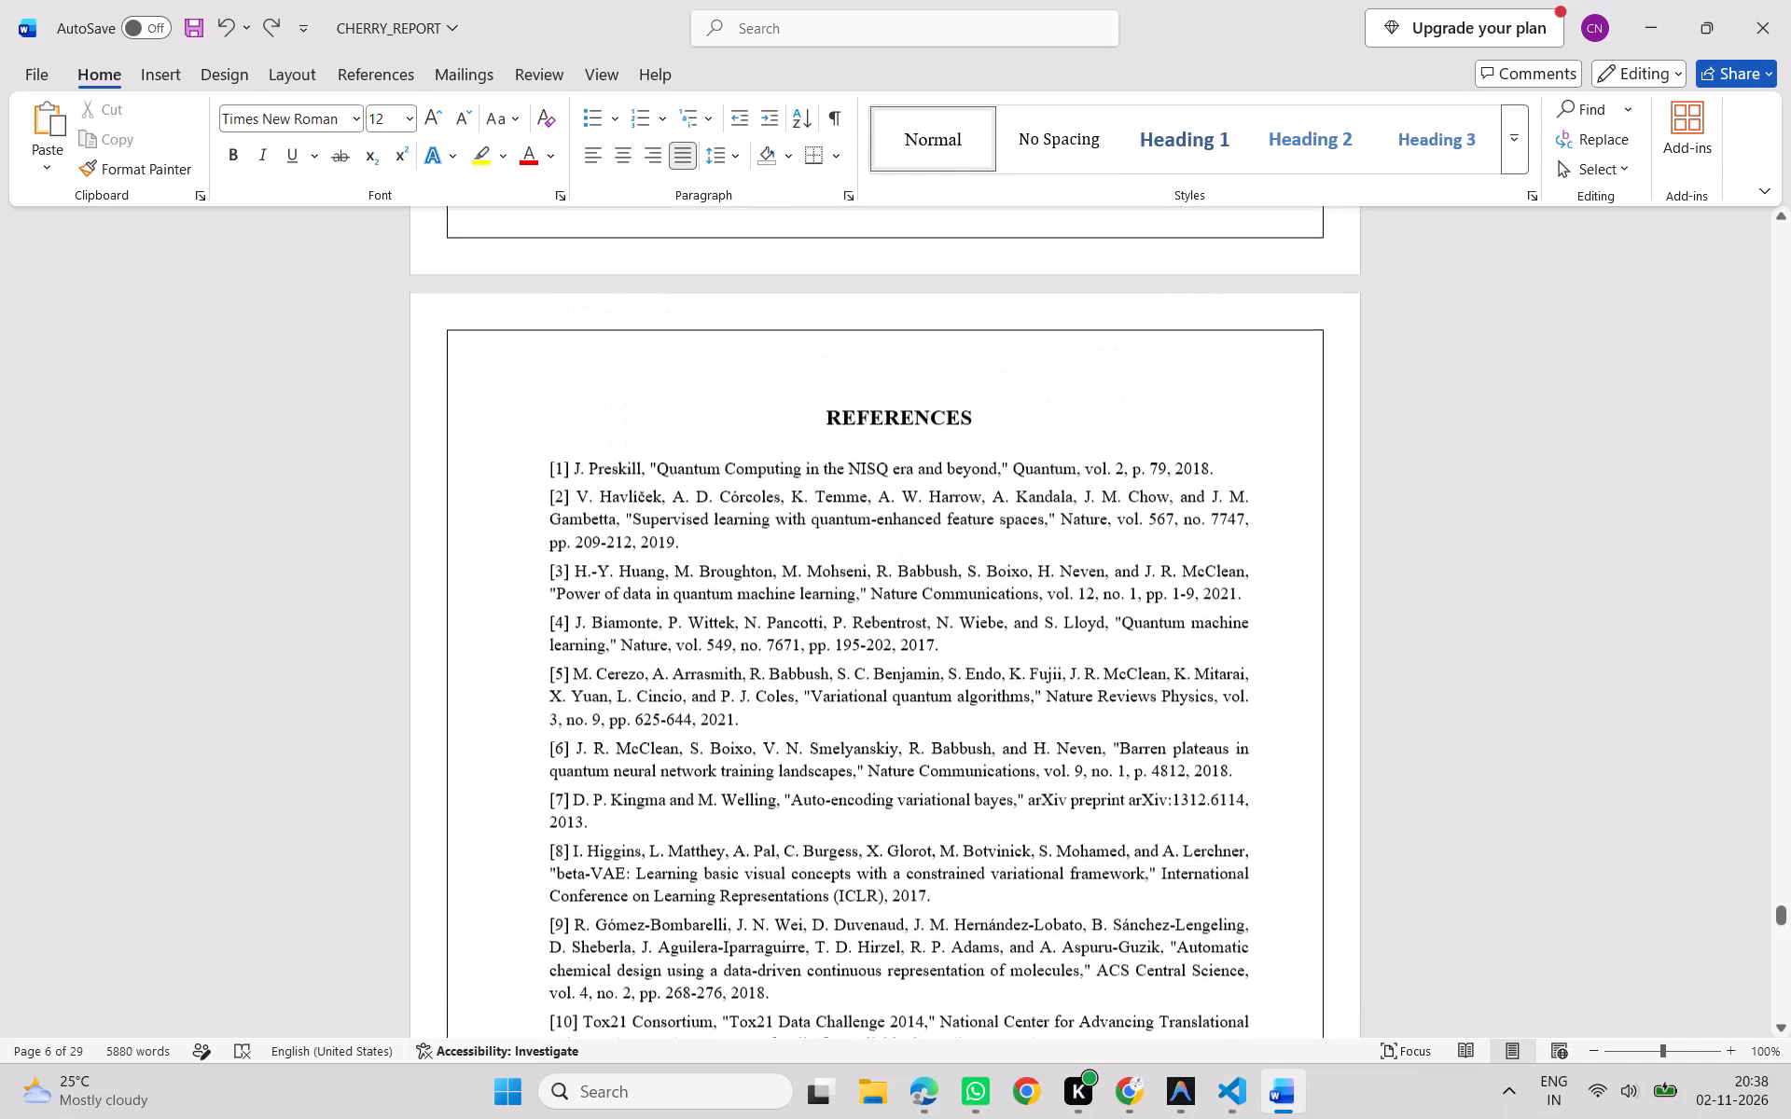
{"action": "scroll", "coordinate": [939, 848], "scroll_direction": "up", "scroll_amount": 18}
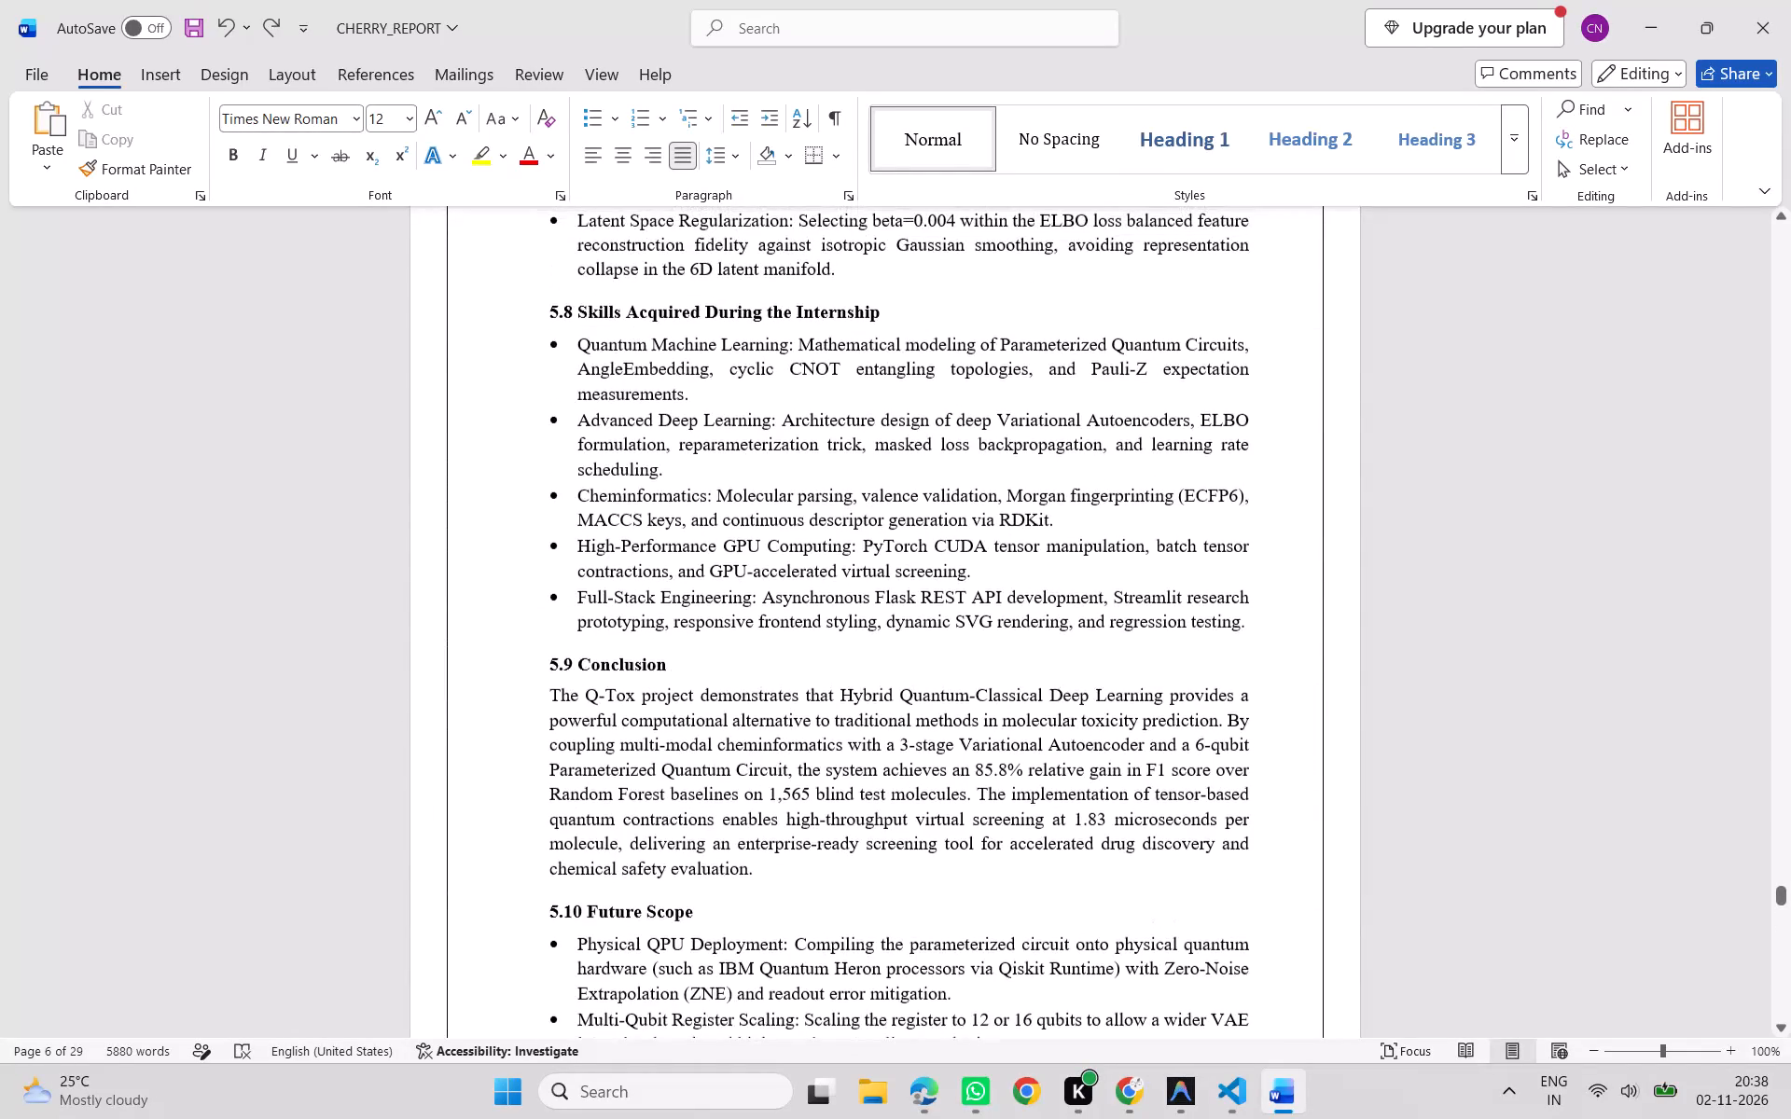
{"action": "scroll", "coordinate": [936, 854], "scroll_direction": "down", "scroll_amount": 9}
{"action": "scroll", "coordinate": [941, 863], "scroll_direction": "up", "scroll_amount": 14}
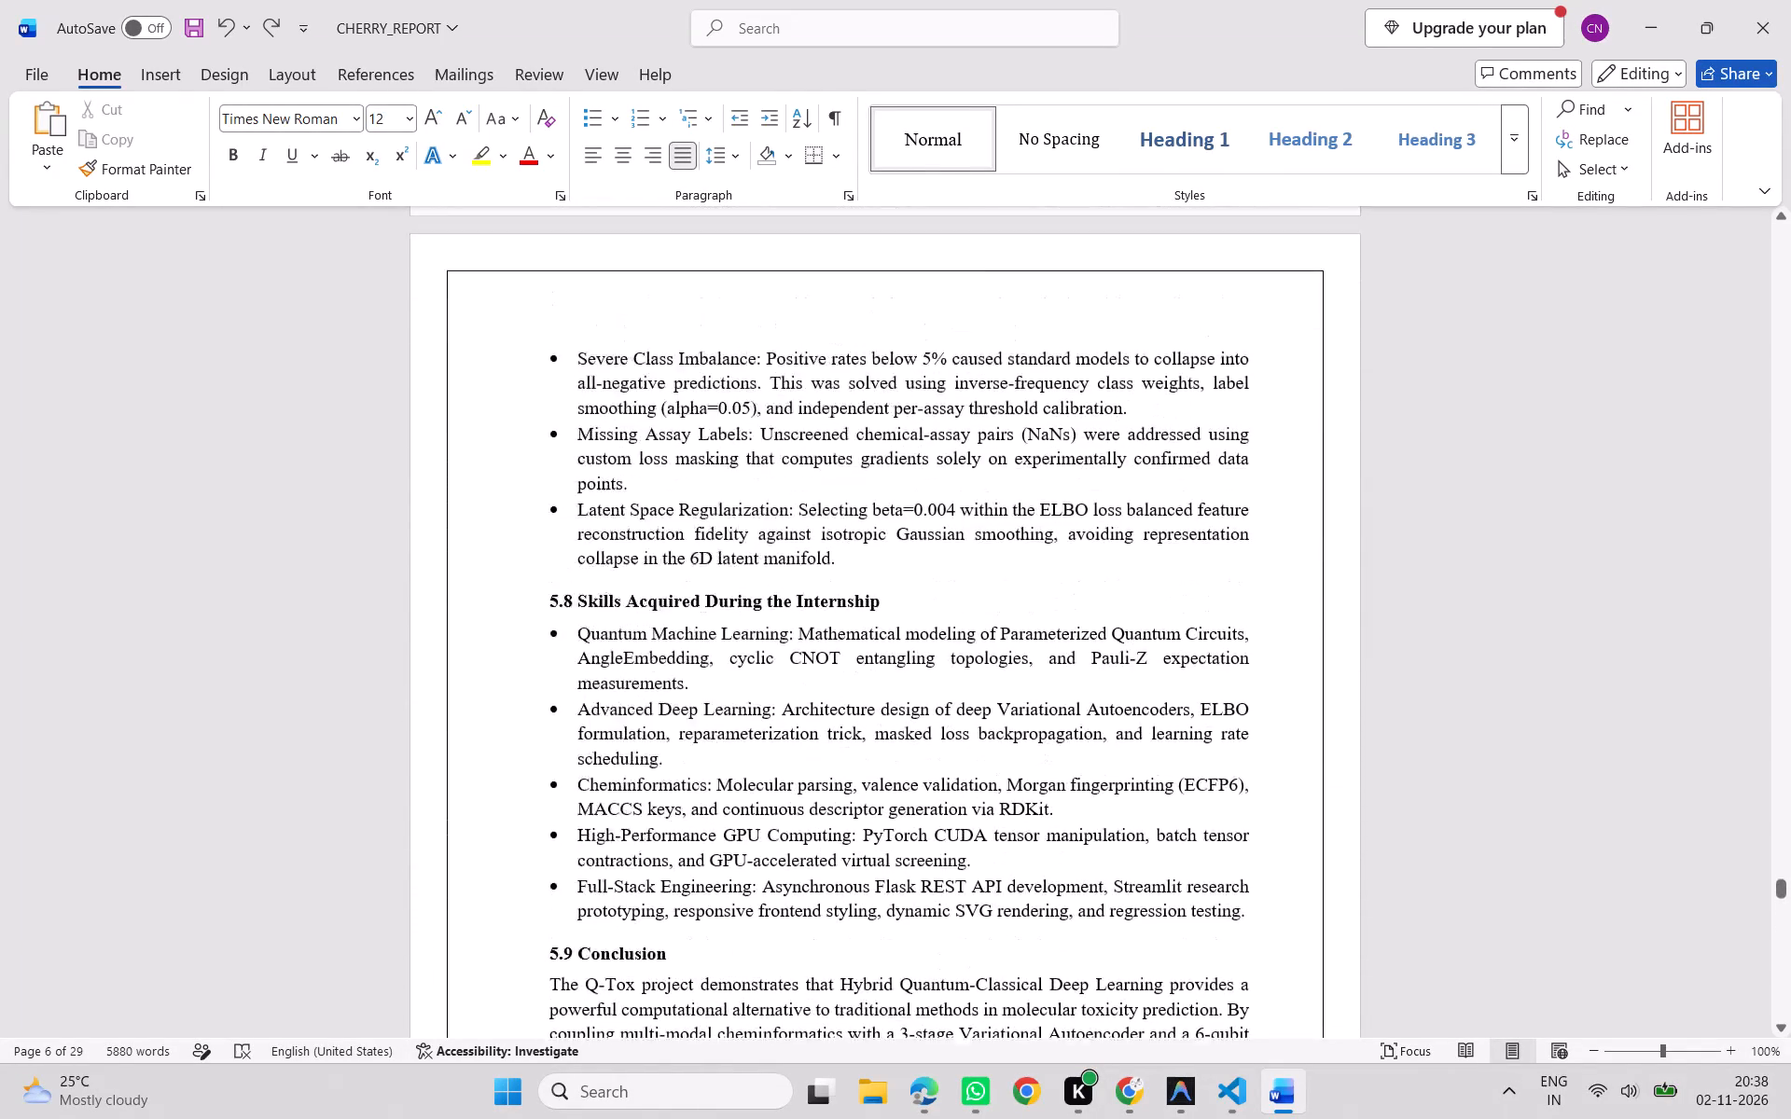
{"action": "scroll", "coordinate": [942, 870], "scroll_direction": "up", "scroll_amount": 18}
{"action": "scroll", "coordinate": [933, 873], "scroll_direction": "up", "scroll_amount": 4}
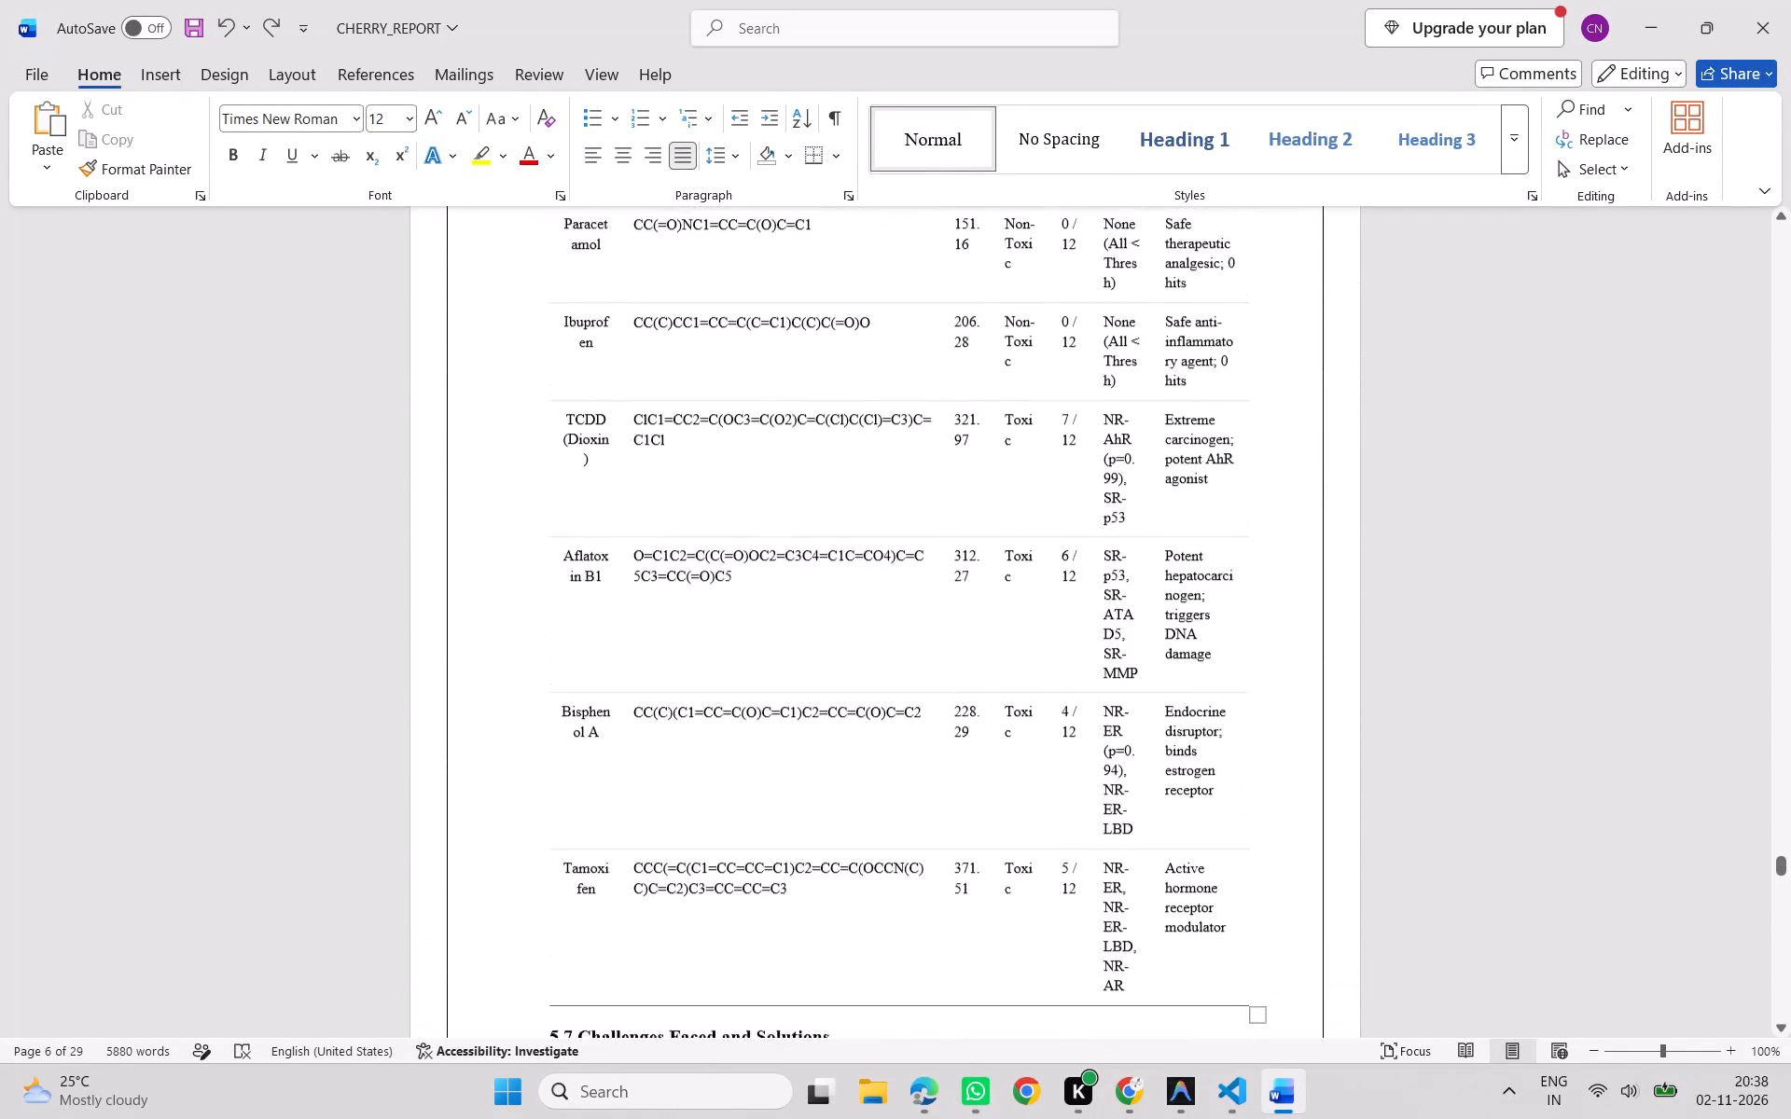
{"action": "scroll", "coordinate": [933, 875], "scroll_direction": "up", "scroll_amount": 20}
{"action": "scroll", "coordinate": [933, 875], "scroll_direction": "up", "scroll_amount": 2}
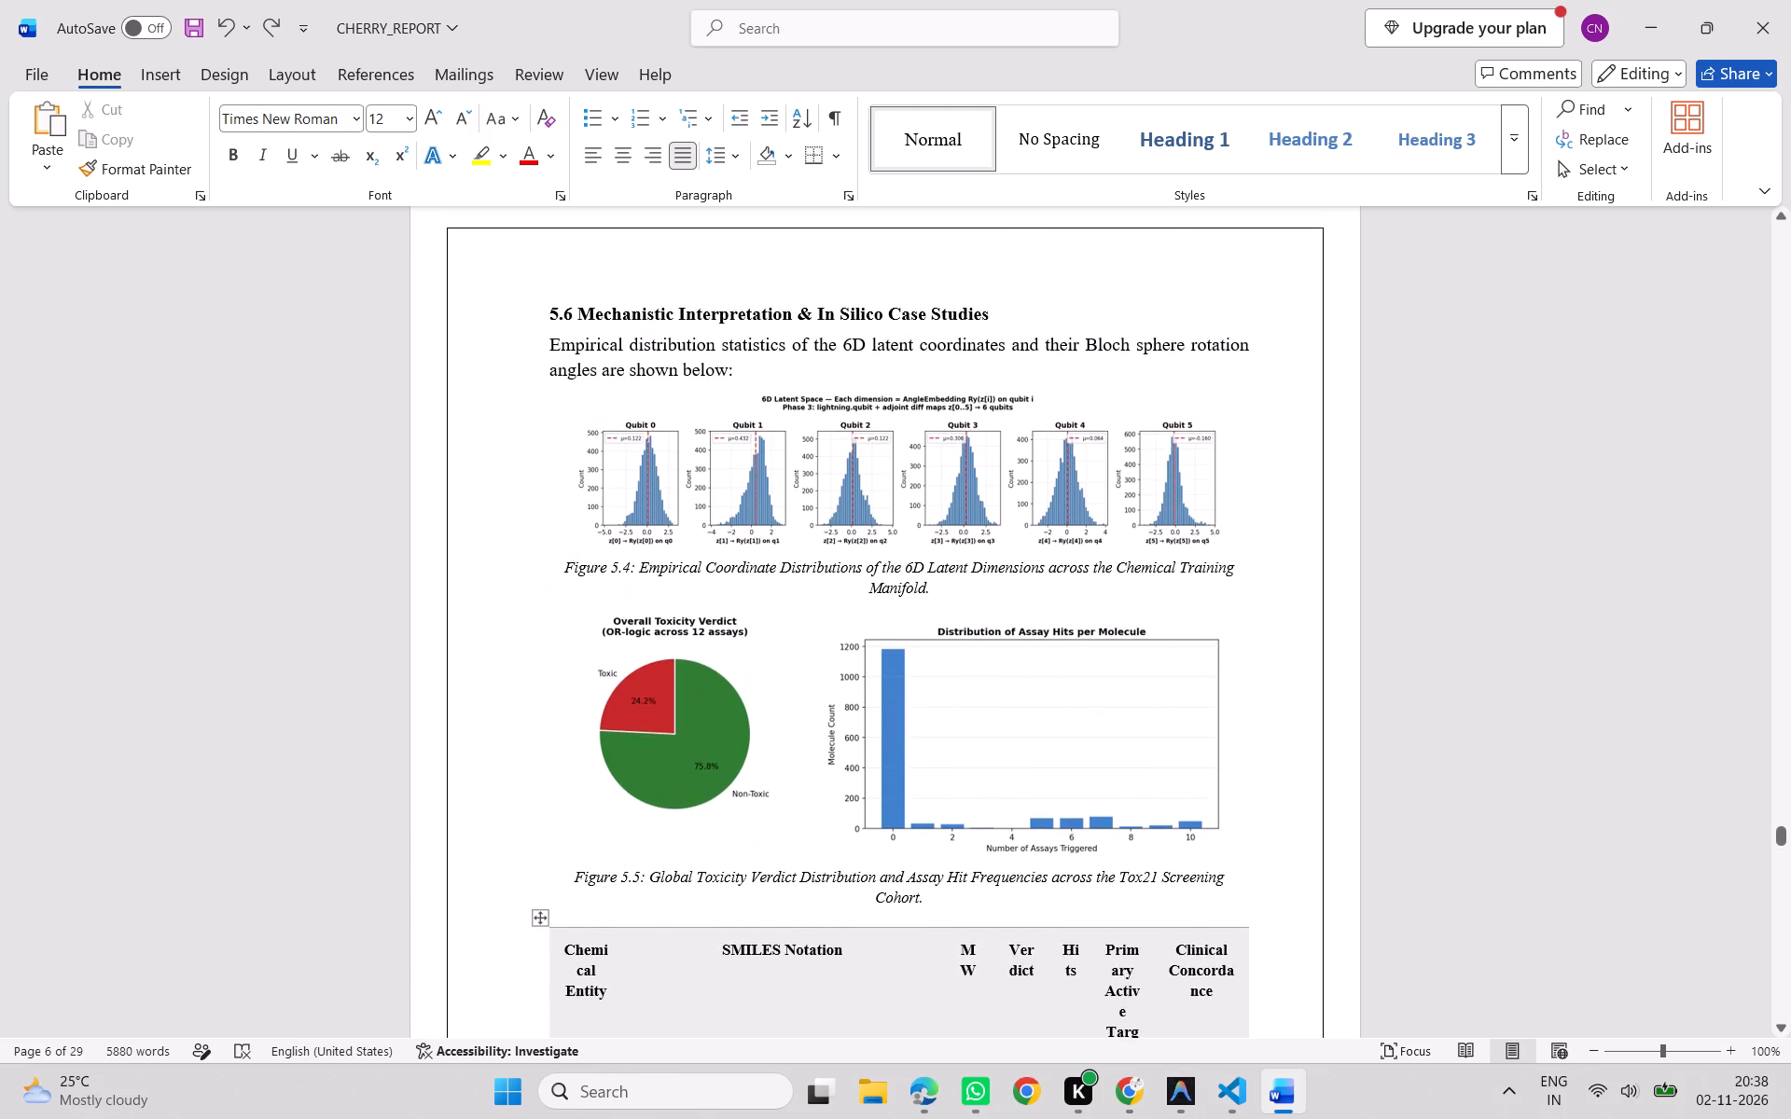
Examine the figures and page layout of sections 5.6 and 5.5, back to the end of the section 5.4 table.
{"action": "scroll", "coordinate": [913, 909], "scroll_direction": "down", "scroll_amount": 1}
{"action": "left_click", "coordinate": [780, 921]}
{"action": "left_click", "coordinate": [568, 780]}
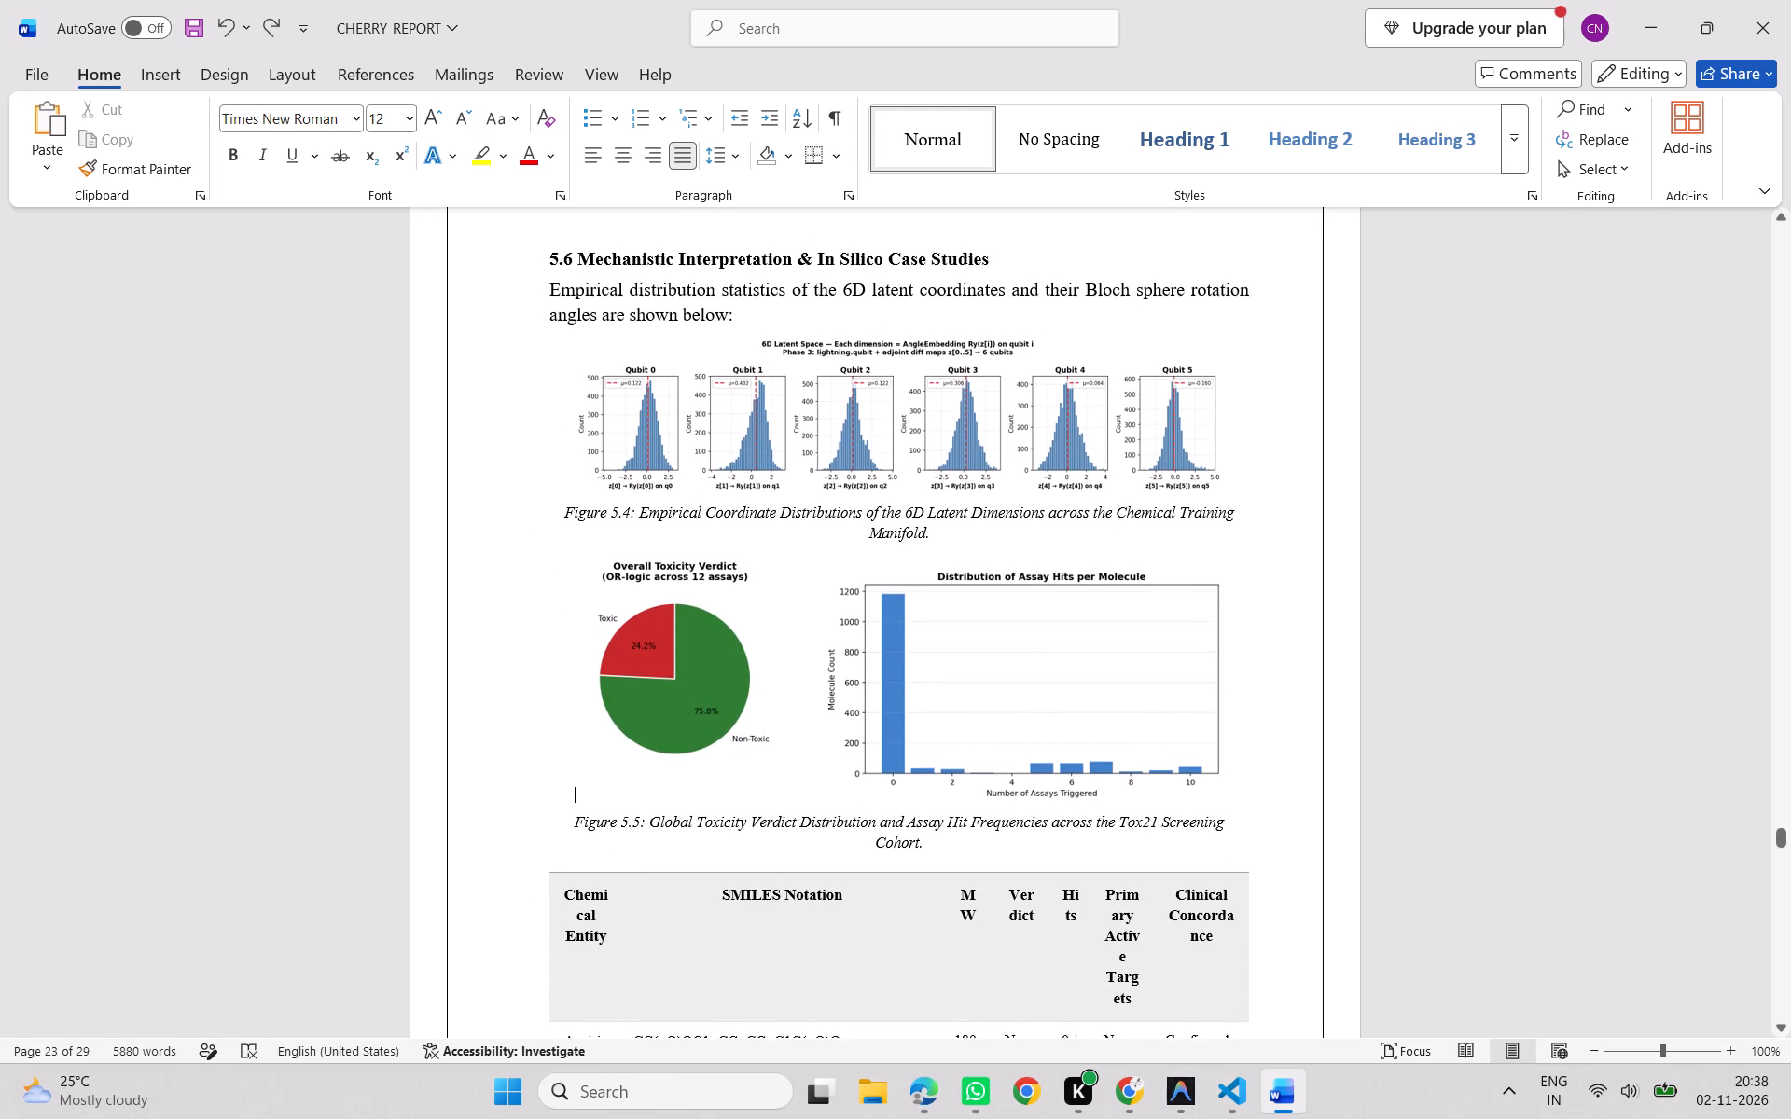
{"action": "scroll", "coordinate": [1085, 897], "scroll_direction": "down", "scroll_amount": 3}
{"action": "scroll", "coordinate": [1018, 896], "scroll_direction": "up", "scroll_amount": 2}
{"action": "scroll", "coordinate": [1018, 896], "scroll_direction": "down", "scroll_amount": 2}
{"action": "scroll", "coordinate": [1018, 896], "scroll_direction": "up", "scroll_amount": 14}
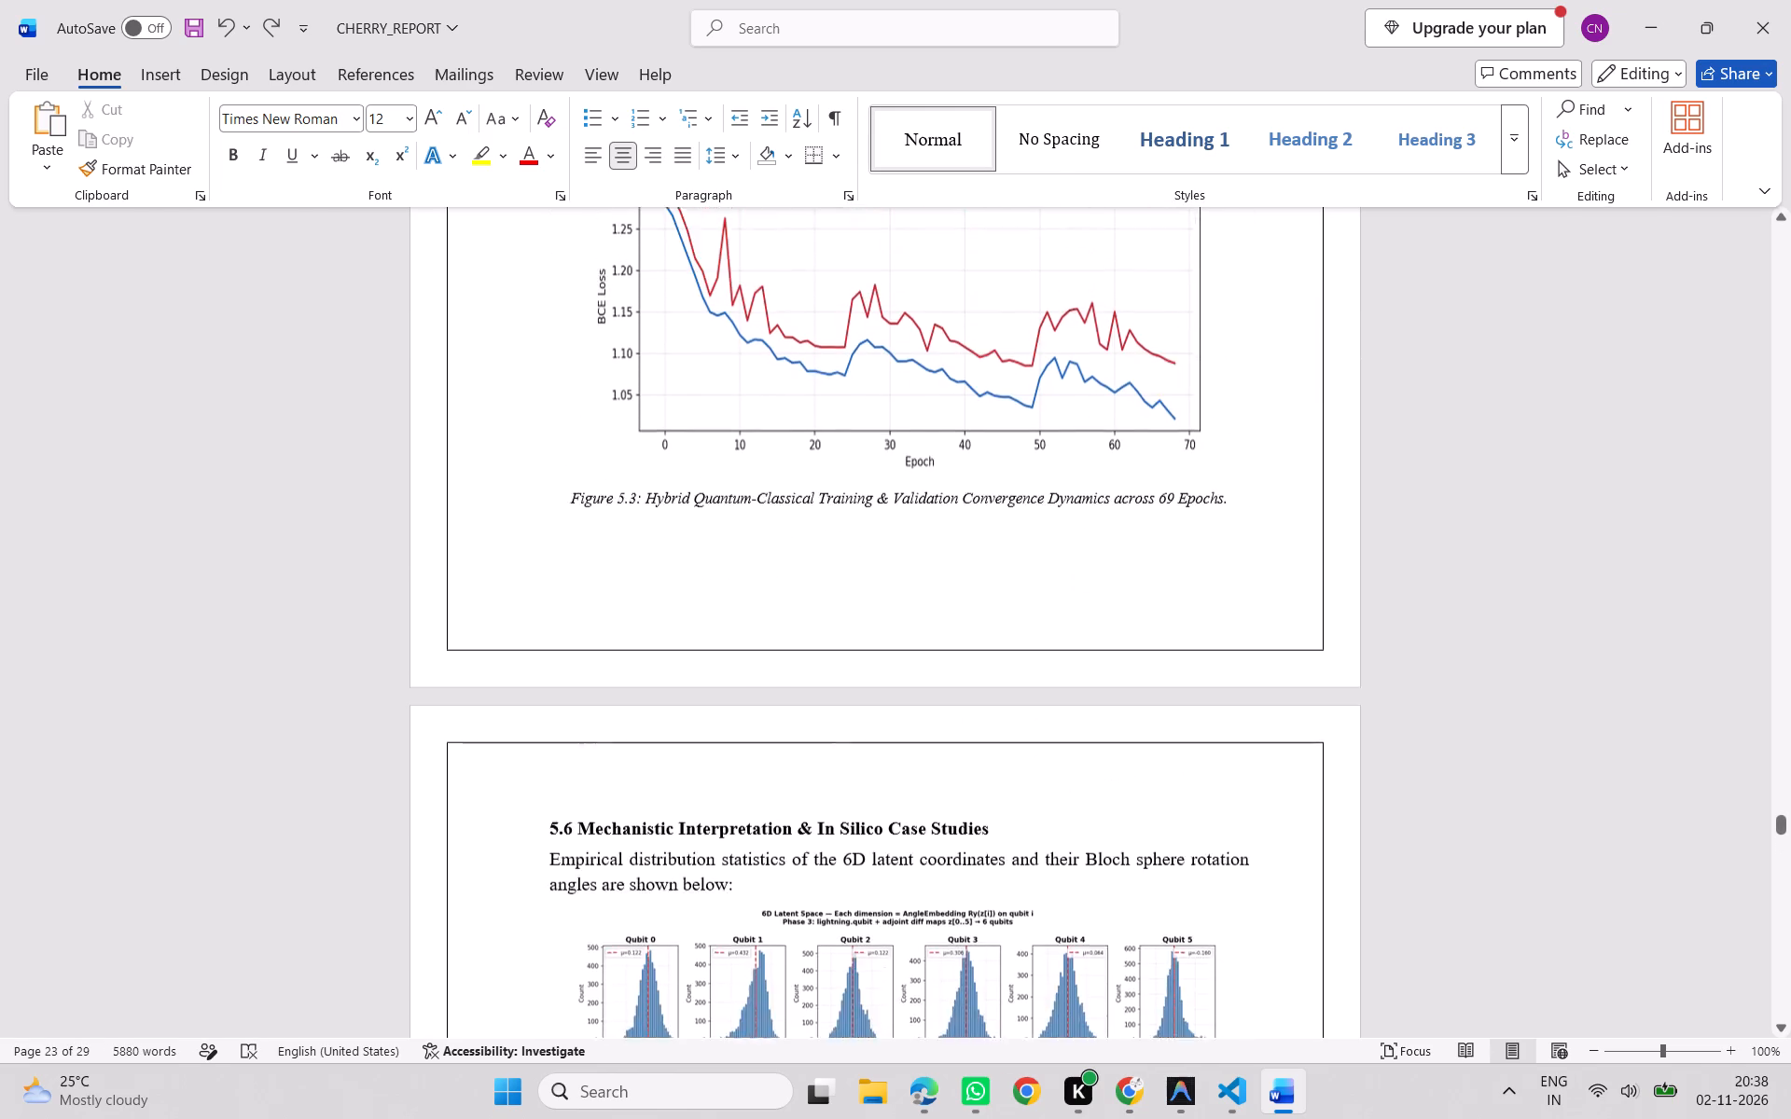
{"action": "scroll", "coordinate": [1014, 902], "scroll_direction": "up", "scroll_amount": 14}
{"action": "scroll", "coordinate": [1012, 911], "scroll_direction": "down", "scroll_amount": 1}
{"action": "scroll", "coordinate": [1012, 911], "scroll_direction": "up", "scroll_amount": 3}
{"action": "scroll", "coordinate": [1007, 914], "scroll_direction": "down", "scroll_amount": 1}
{"action": "scroll", "coordinate": [1007, 914], "scroll_direction": "up", "scroll_amount": 6}
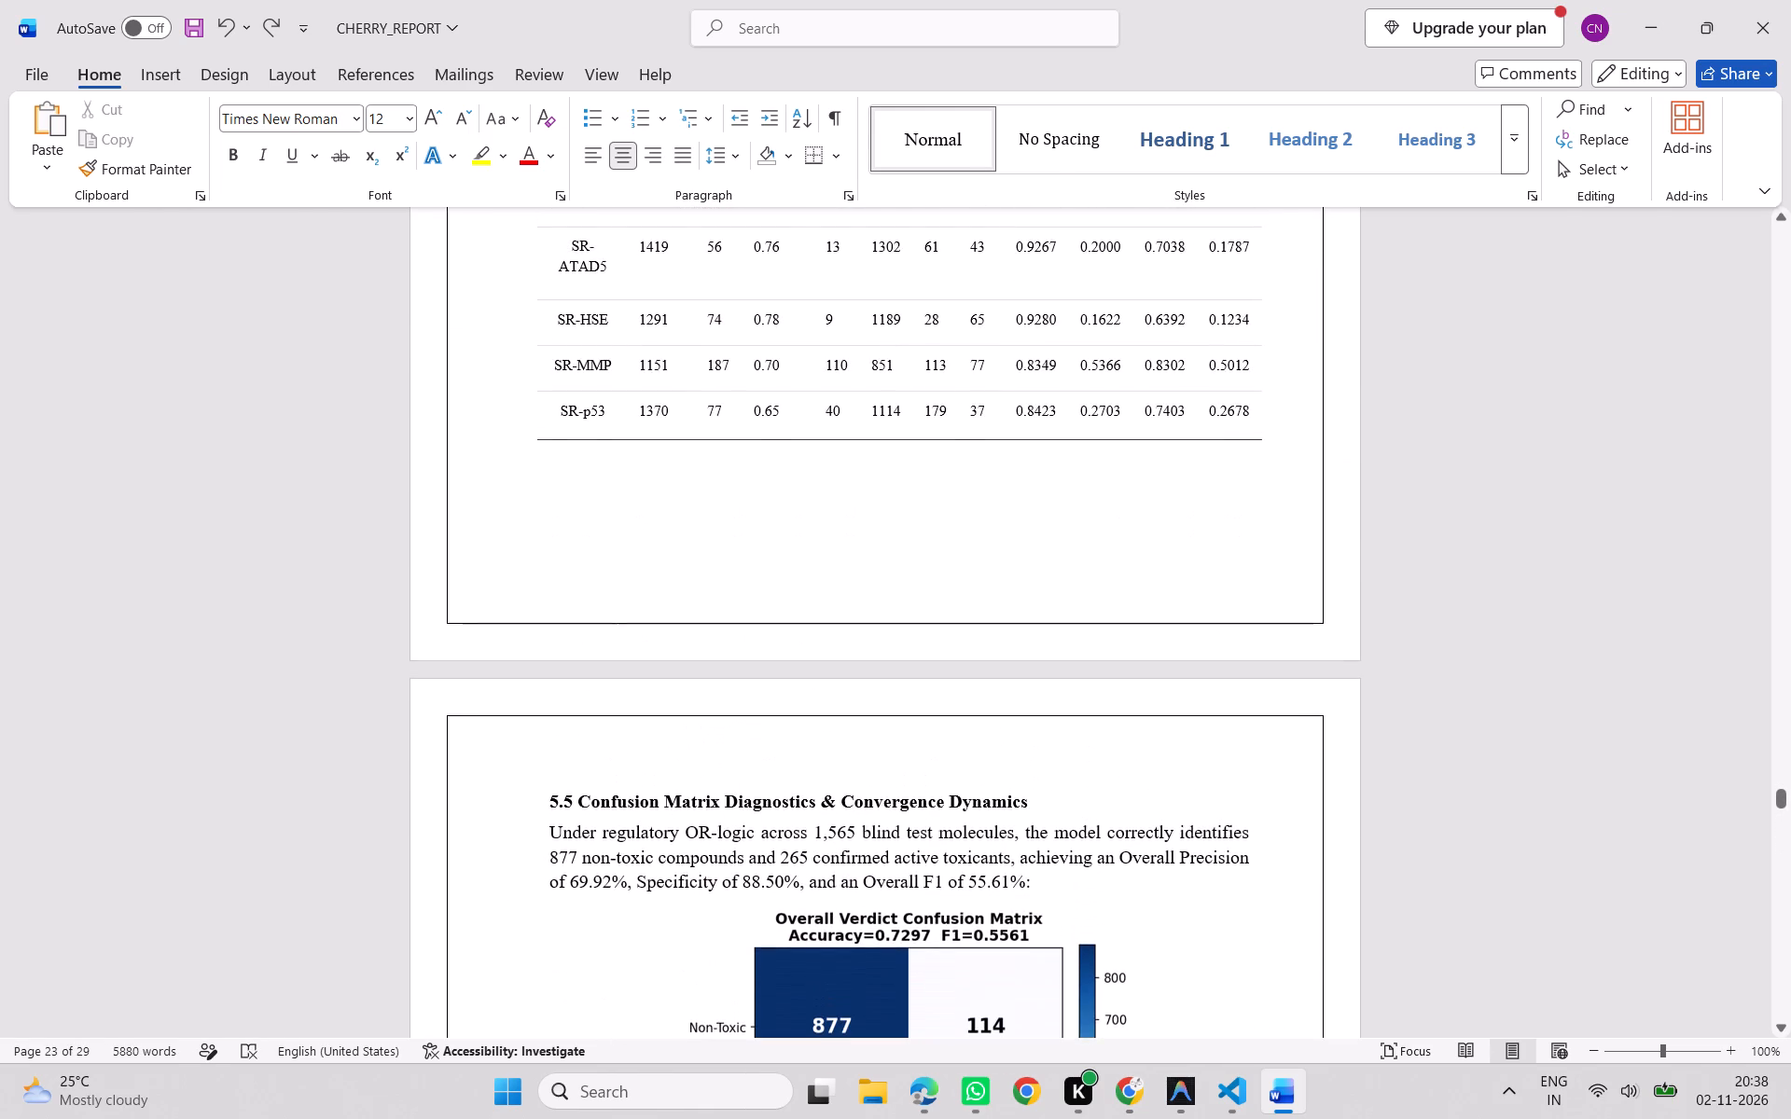
{"action": "scroll", "coordinate": [1007, 918], "scroll_direction": "up", "scroll_amount": 4}
{"action": "scroll", "coordinate": [1007, 938], "scroll_direction": "down", "scroll_amount": 5}
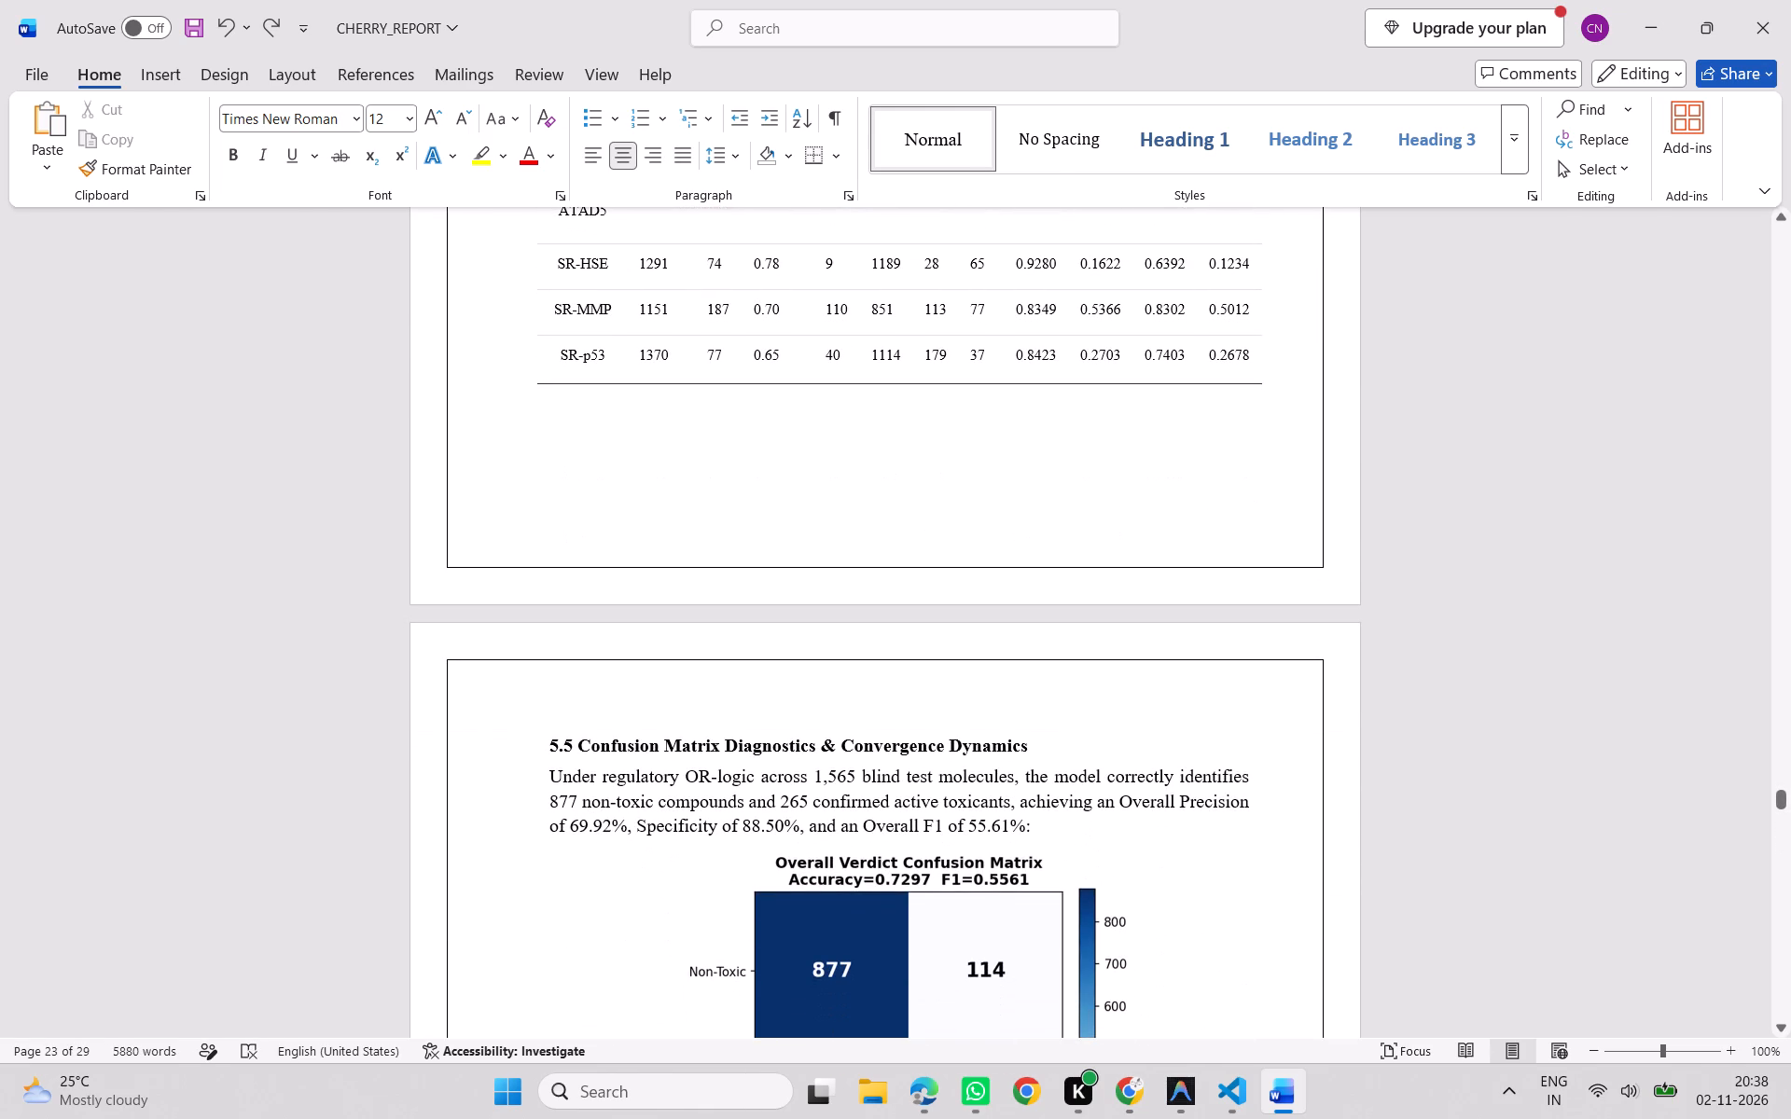
Examine the pages backwards from the section 5.4 per-assay table to the start of Chapter 5.
{"action": "scroll", "coordinate": [1103, 786], "scroll_direction": "up", "scroll_amount": 5}
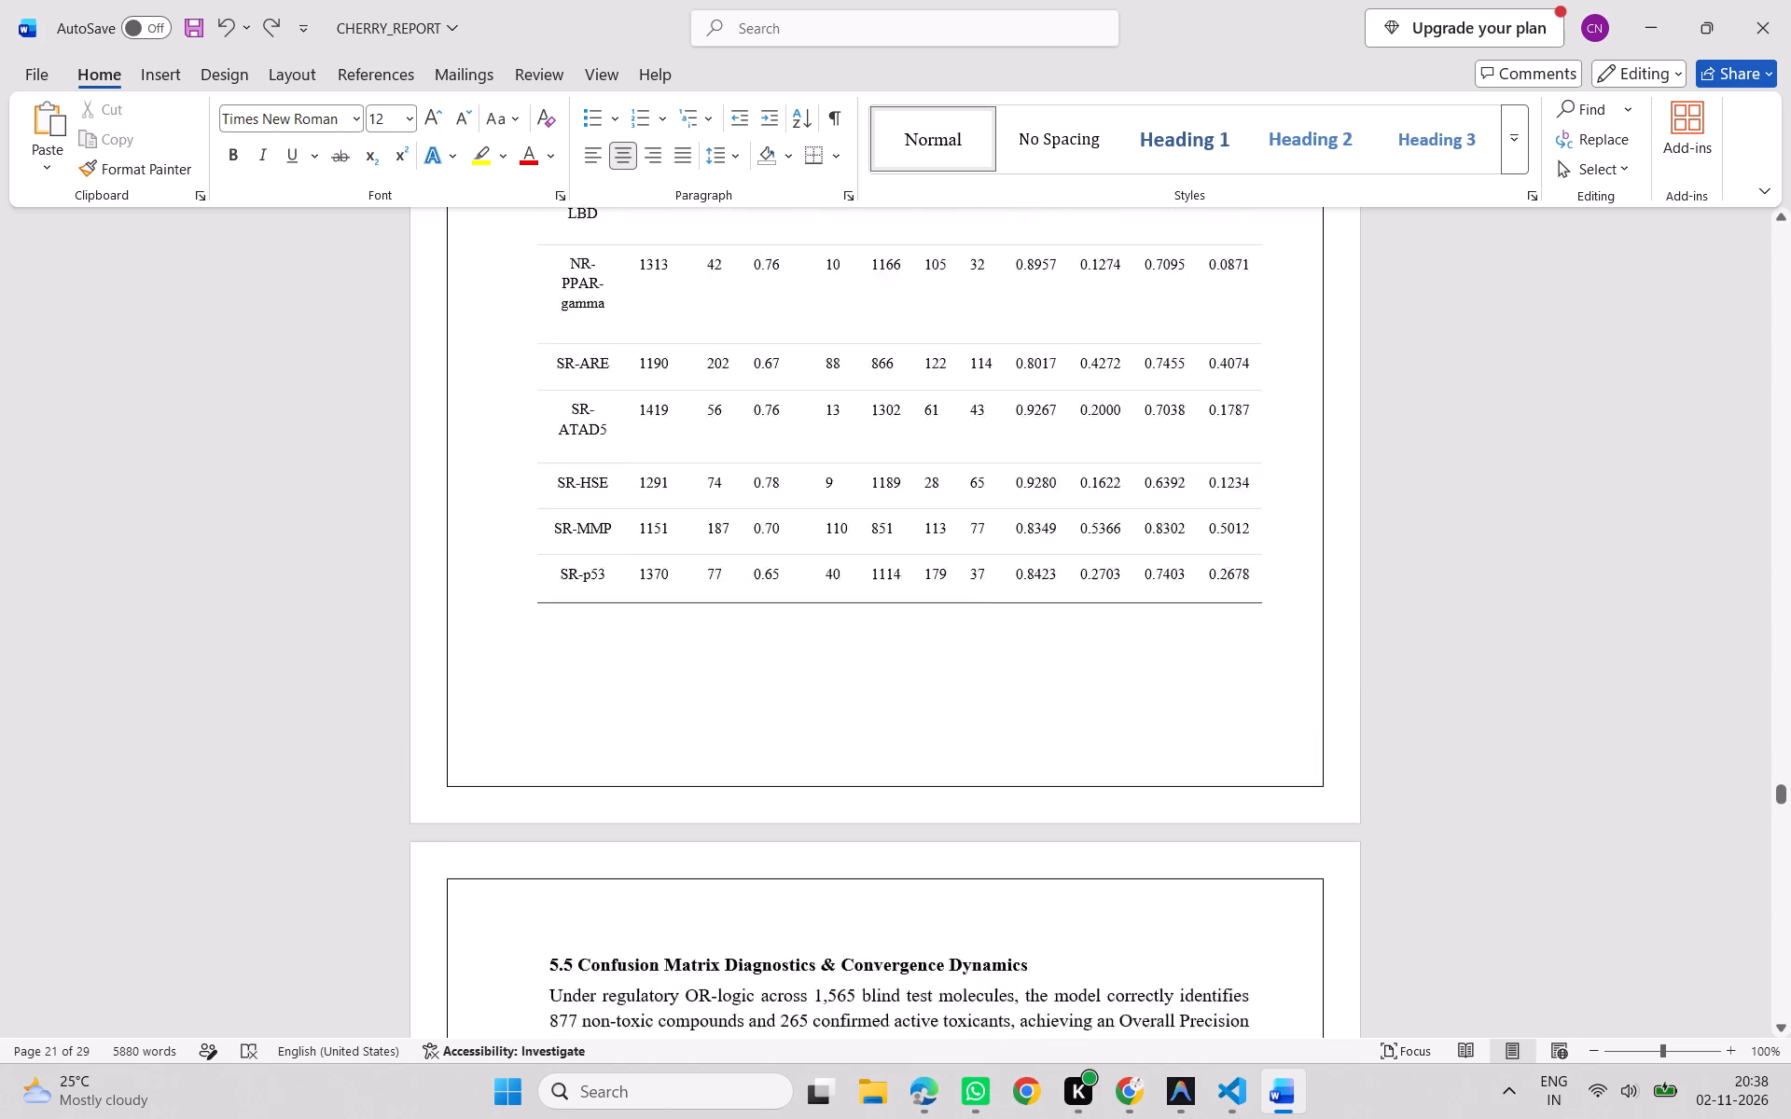
{"action": "scroll", "coordinate": [1087, 777], "scroll_direction": "up", "scroll_amount": 19}
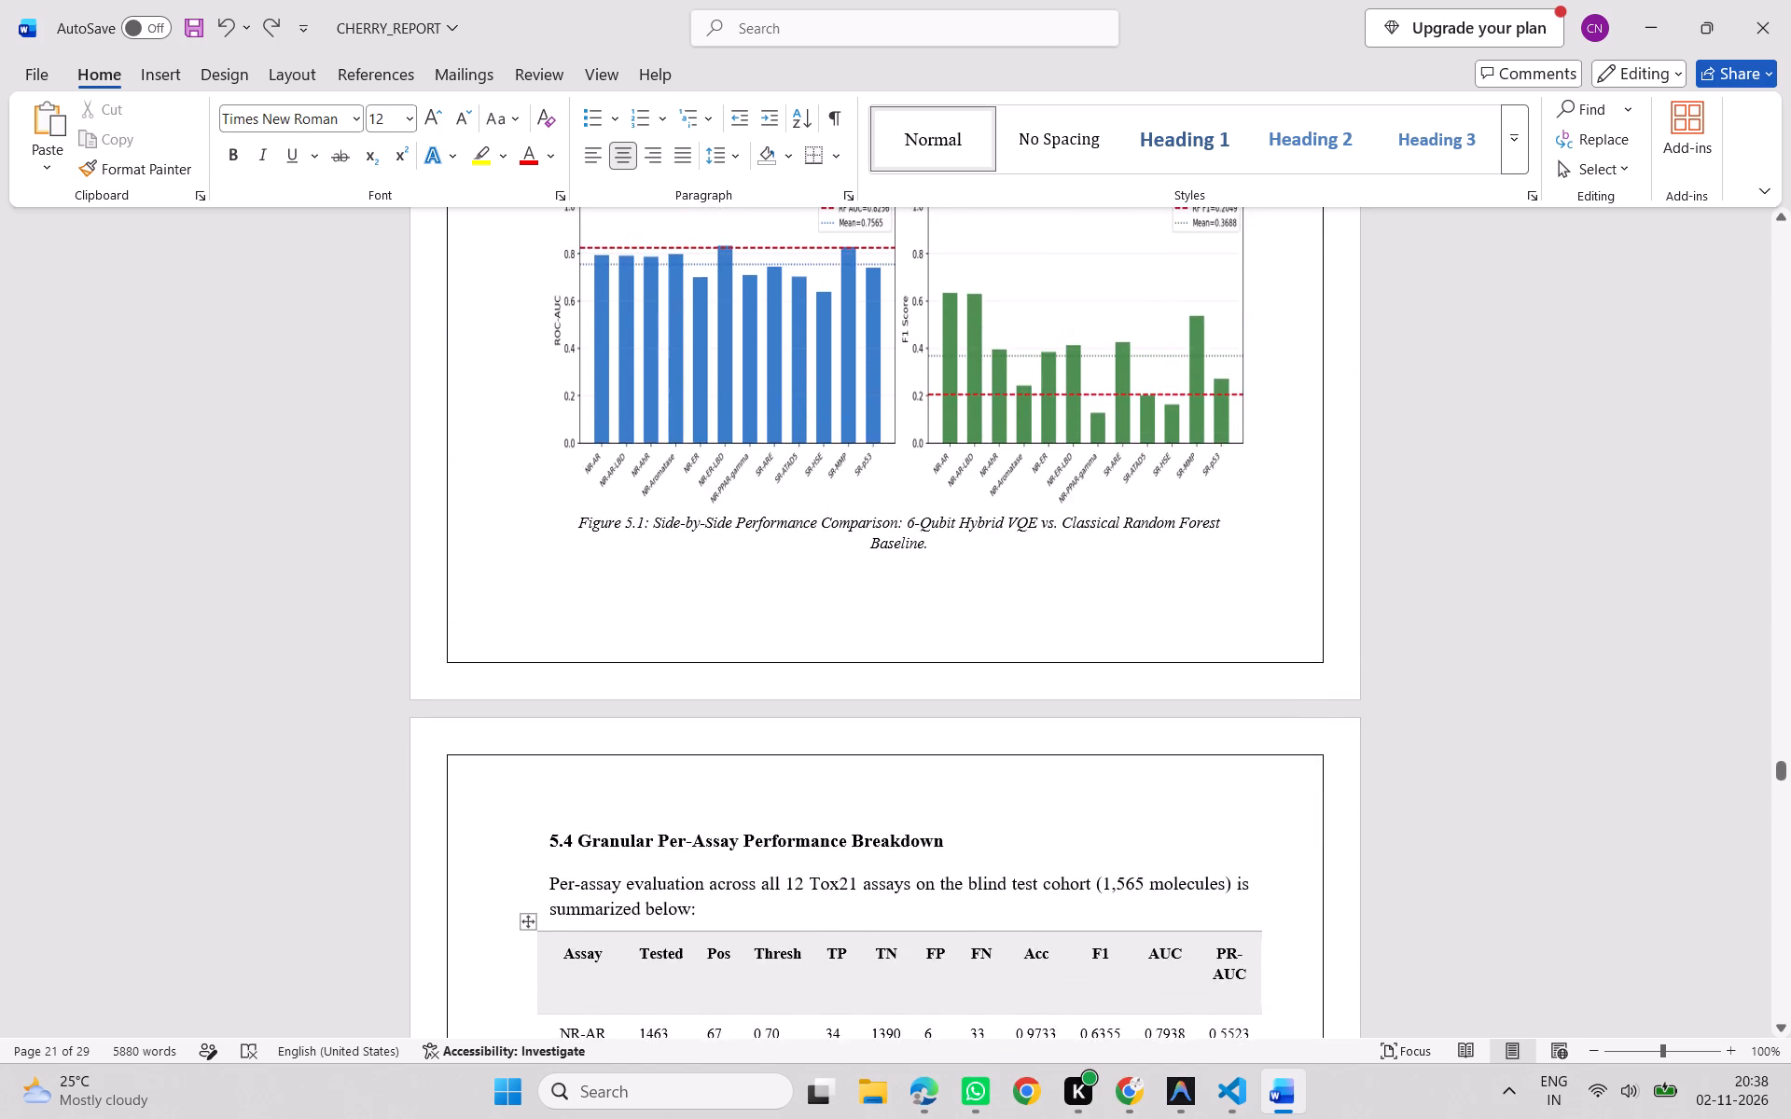
{"action": "scroll", "coordinate": [981, 763], "scroll_direction": "up", "scroll_amount": 20}
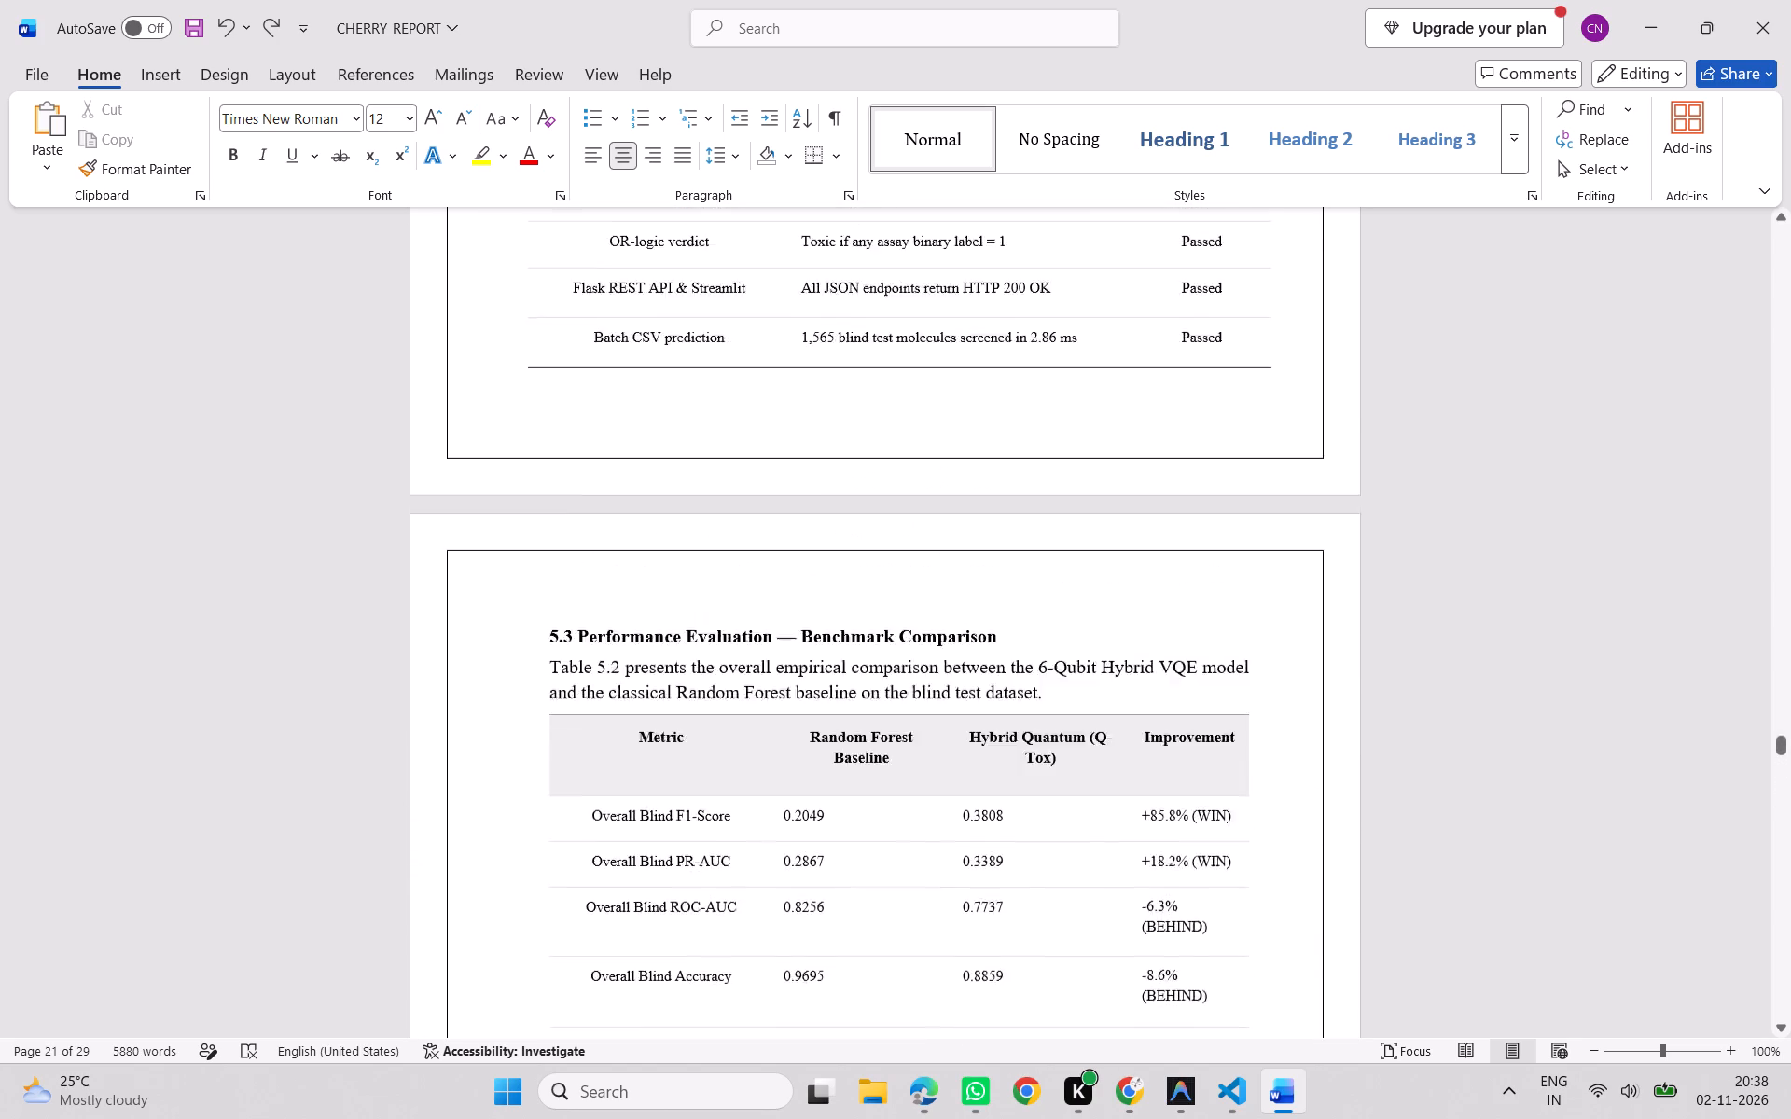
{"action": "scroll", "coordinate": [983, 768], "scroll_direction": "up", "scroll_amount": 13}
{"action": "scroll", "coordinate": [974, 755], "scroll_direction": "down", "scroll_amount": 1}
{"action": "scroll", "coordinate": [974, 755], "scroll_direction": "up", "scroll_amount": 11}
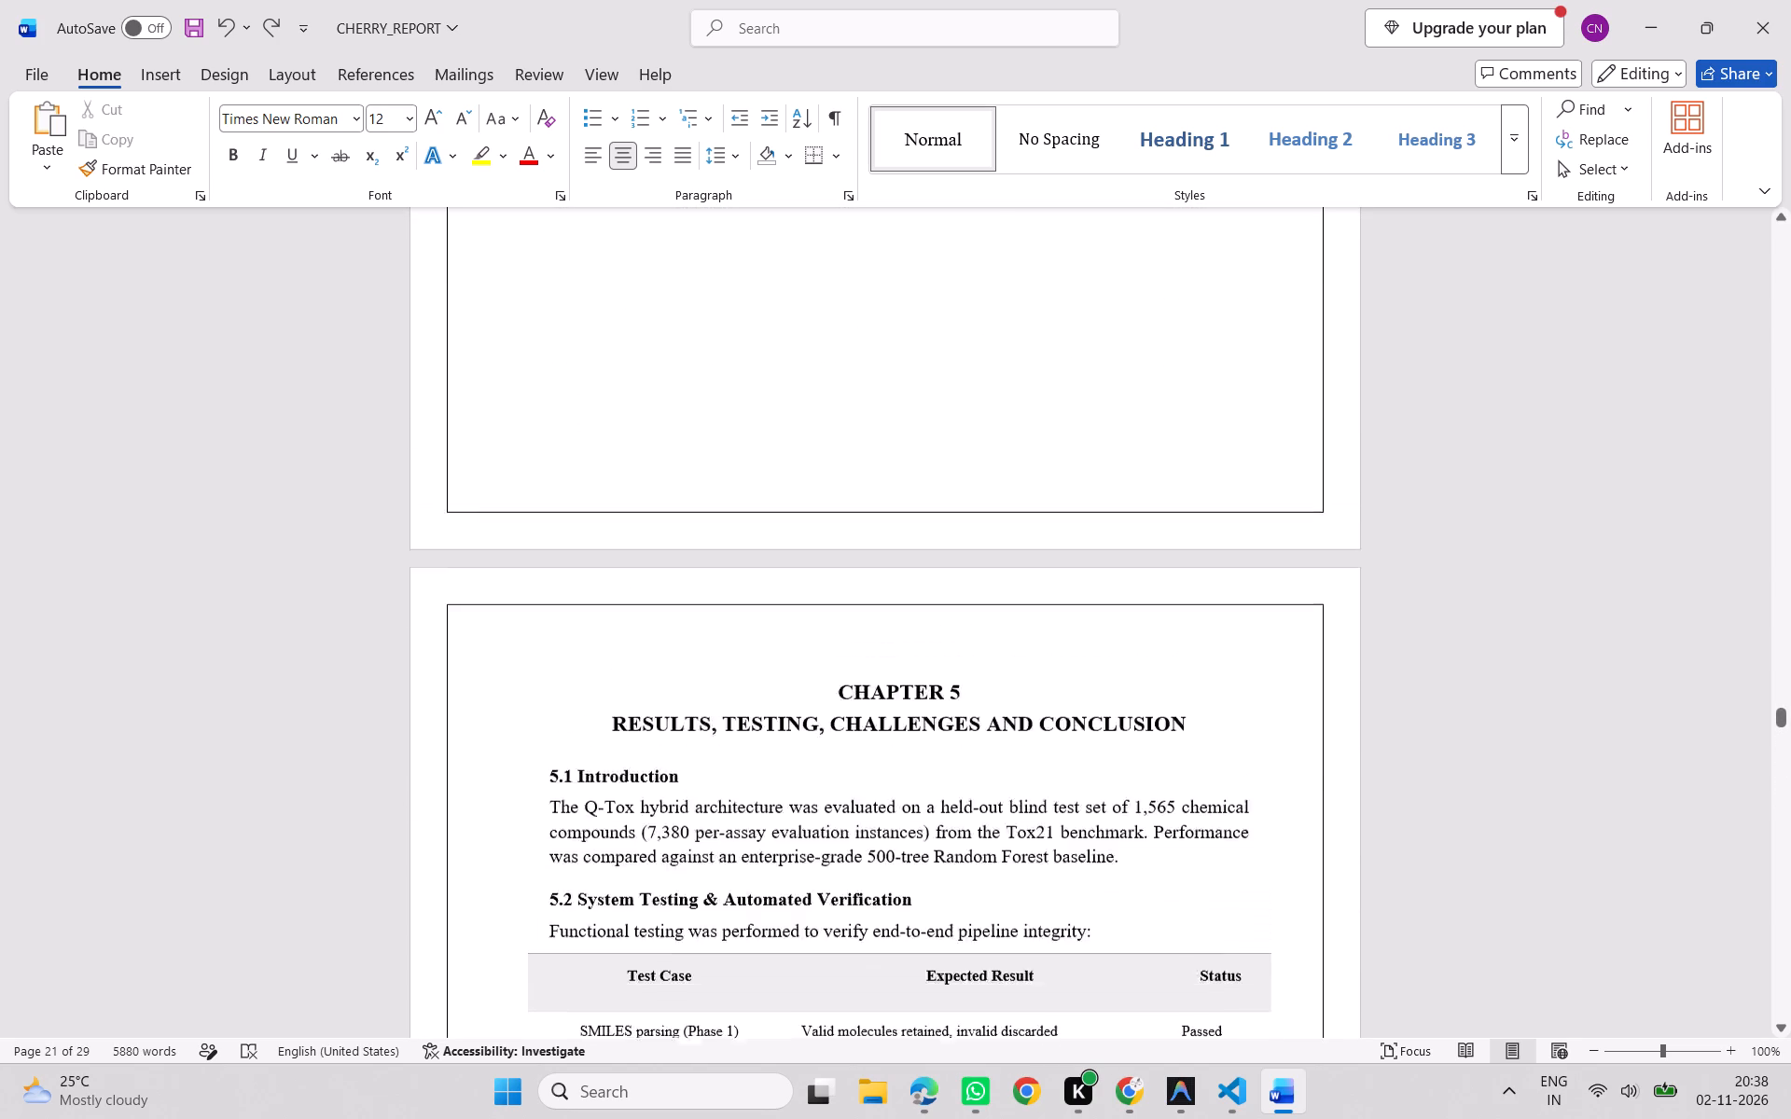
{"action": "scroll", "coordinate": [978, 770], "scroll_direction": "up", "scroll_amount": 2}
Return to the Bonafide Certificate page and briefly check the Antigravity chat in Visual Studio Code before coming back to Word.
{"action": "left_click_drag", "start_coordinate": [1780, 709], "coordinate": [1746, 459]}
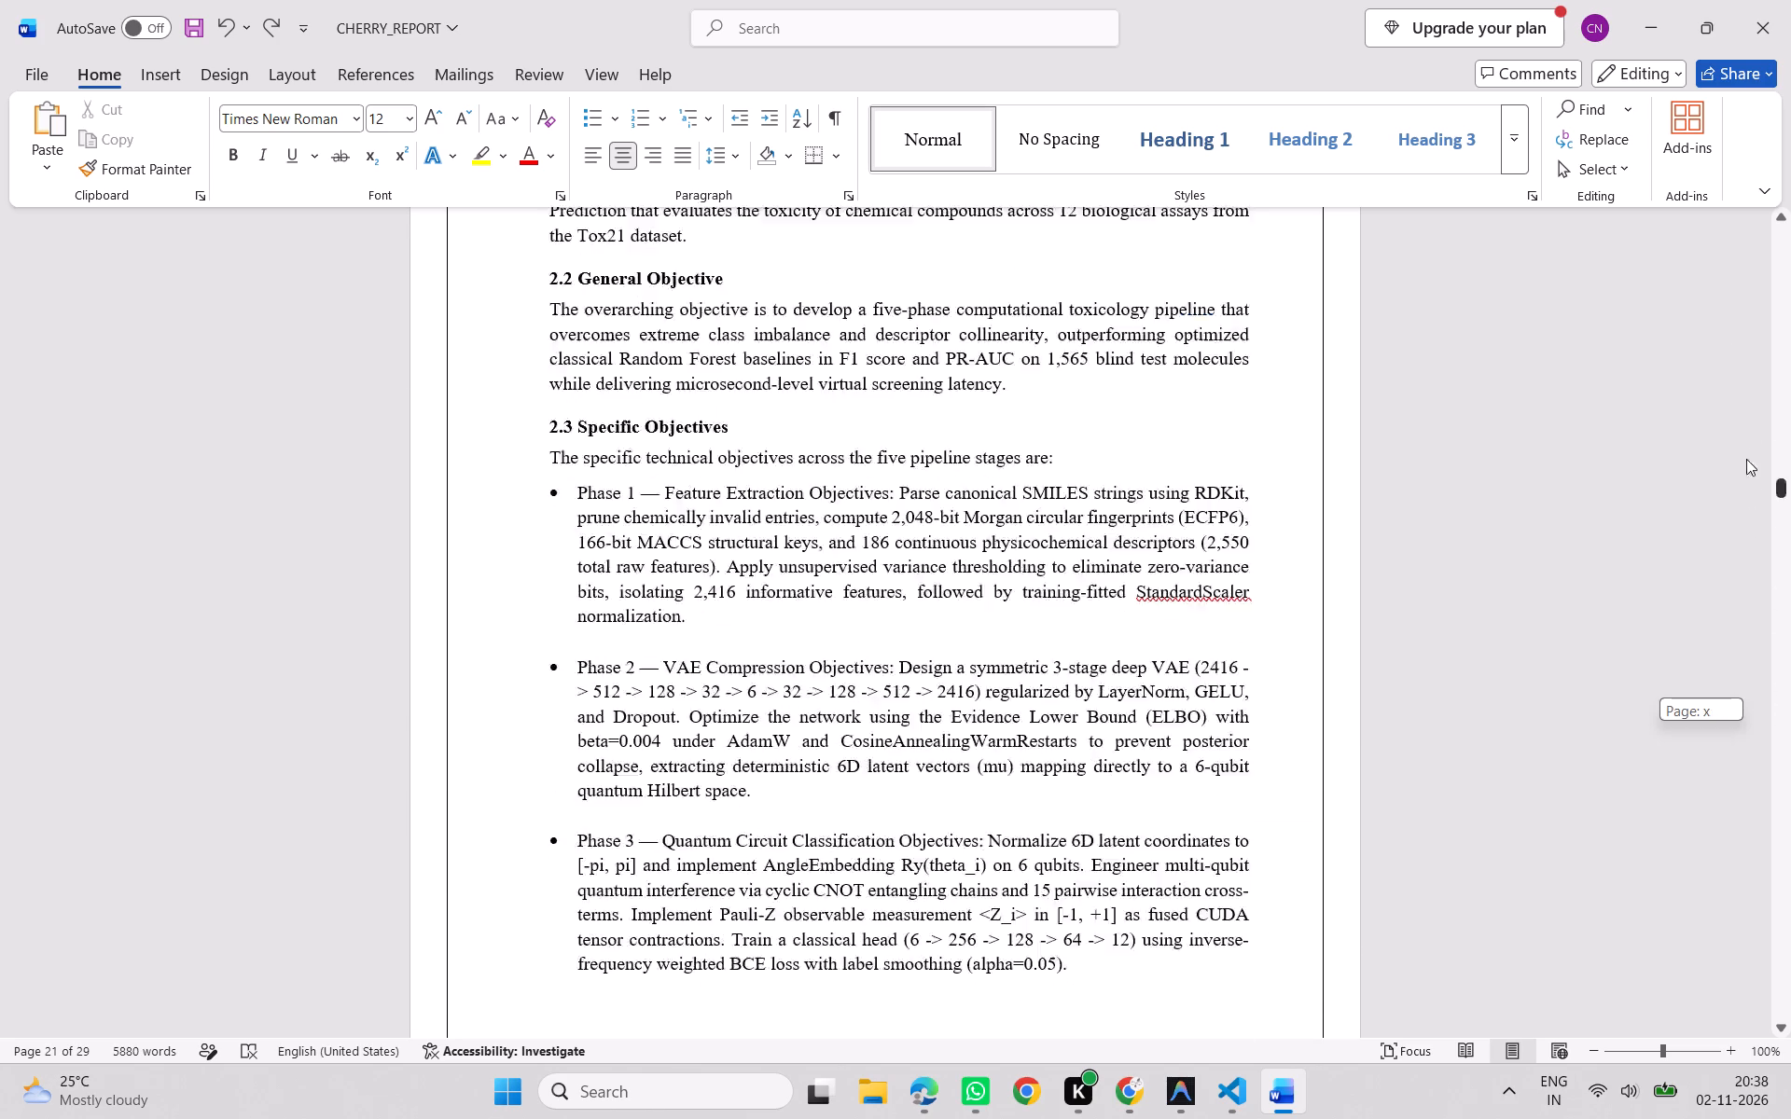
{"action": "left_click_drag", "start_coordinate": [1746, 459], "coordinate": [1687, 93]}
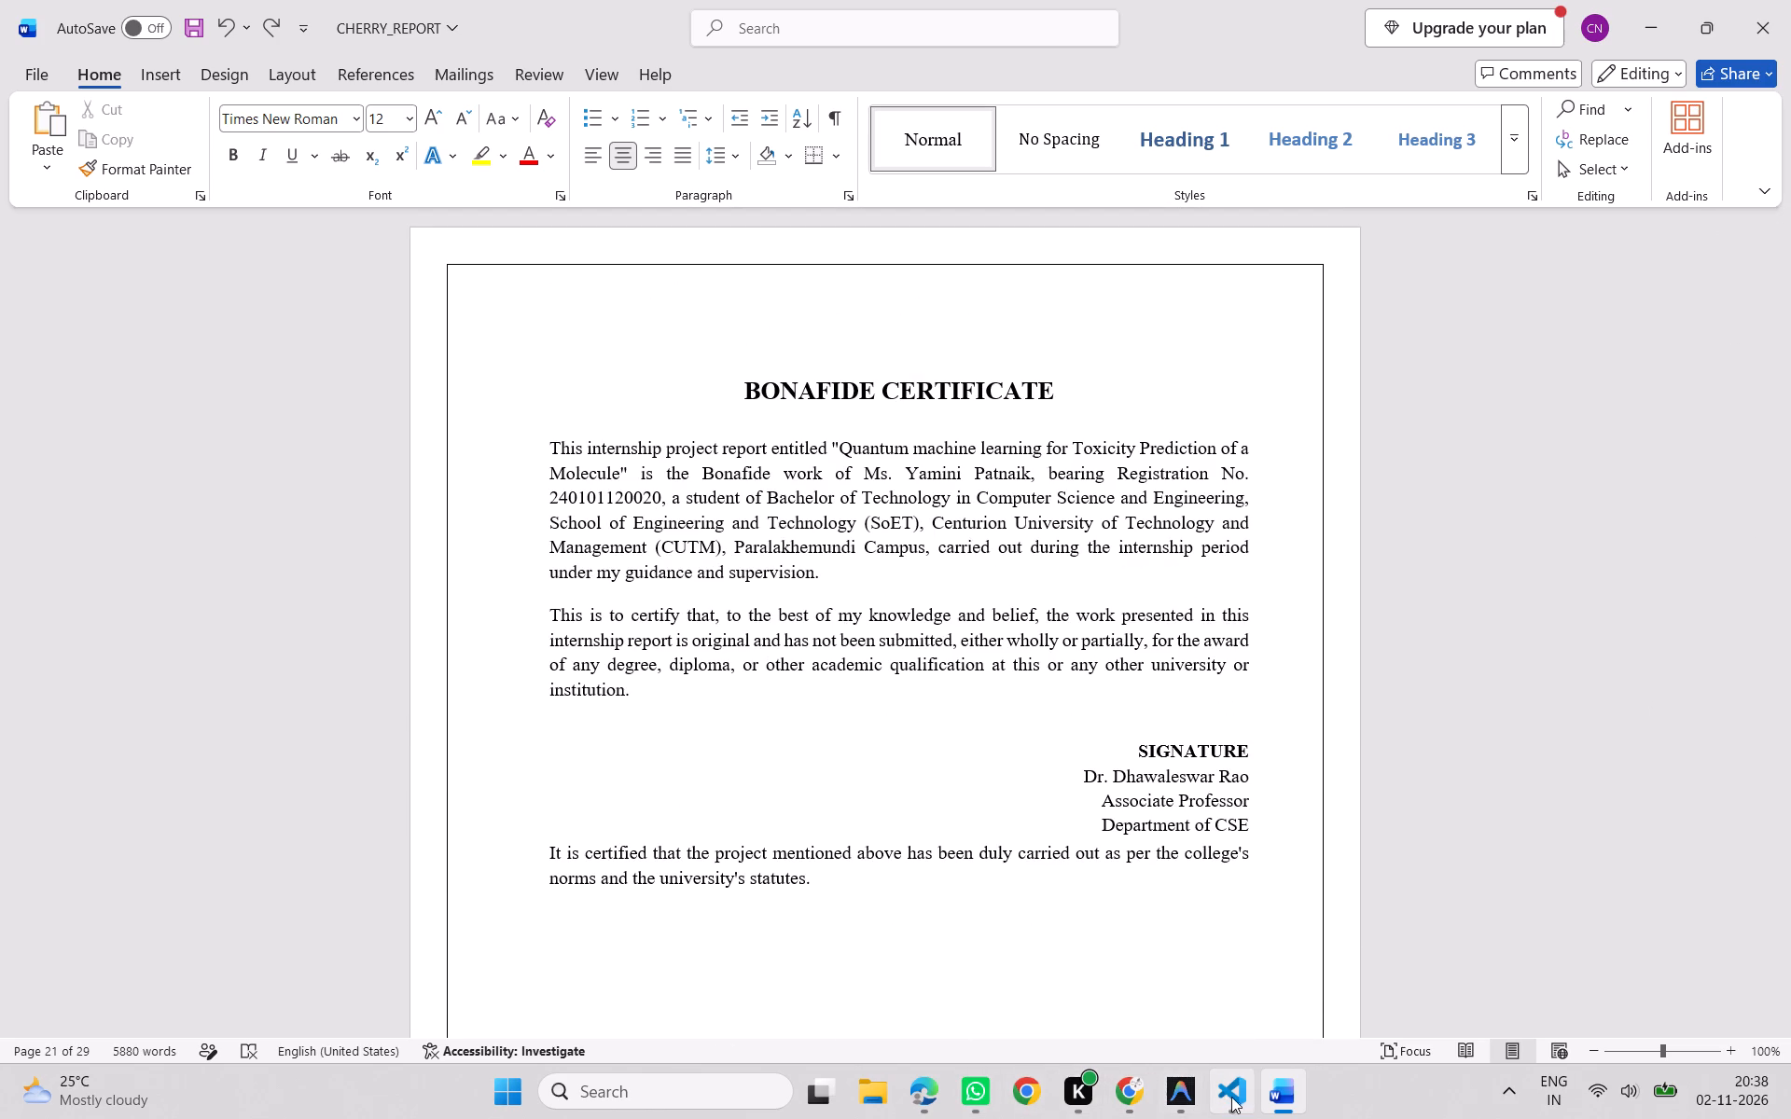
{"action": "left_click", "coordinate": [1233, 1095]}
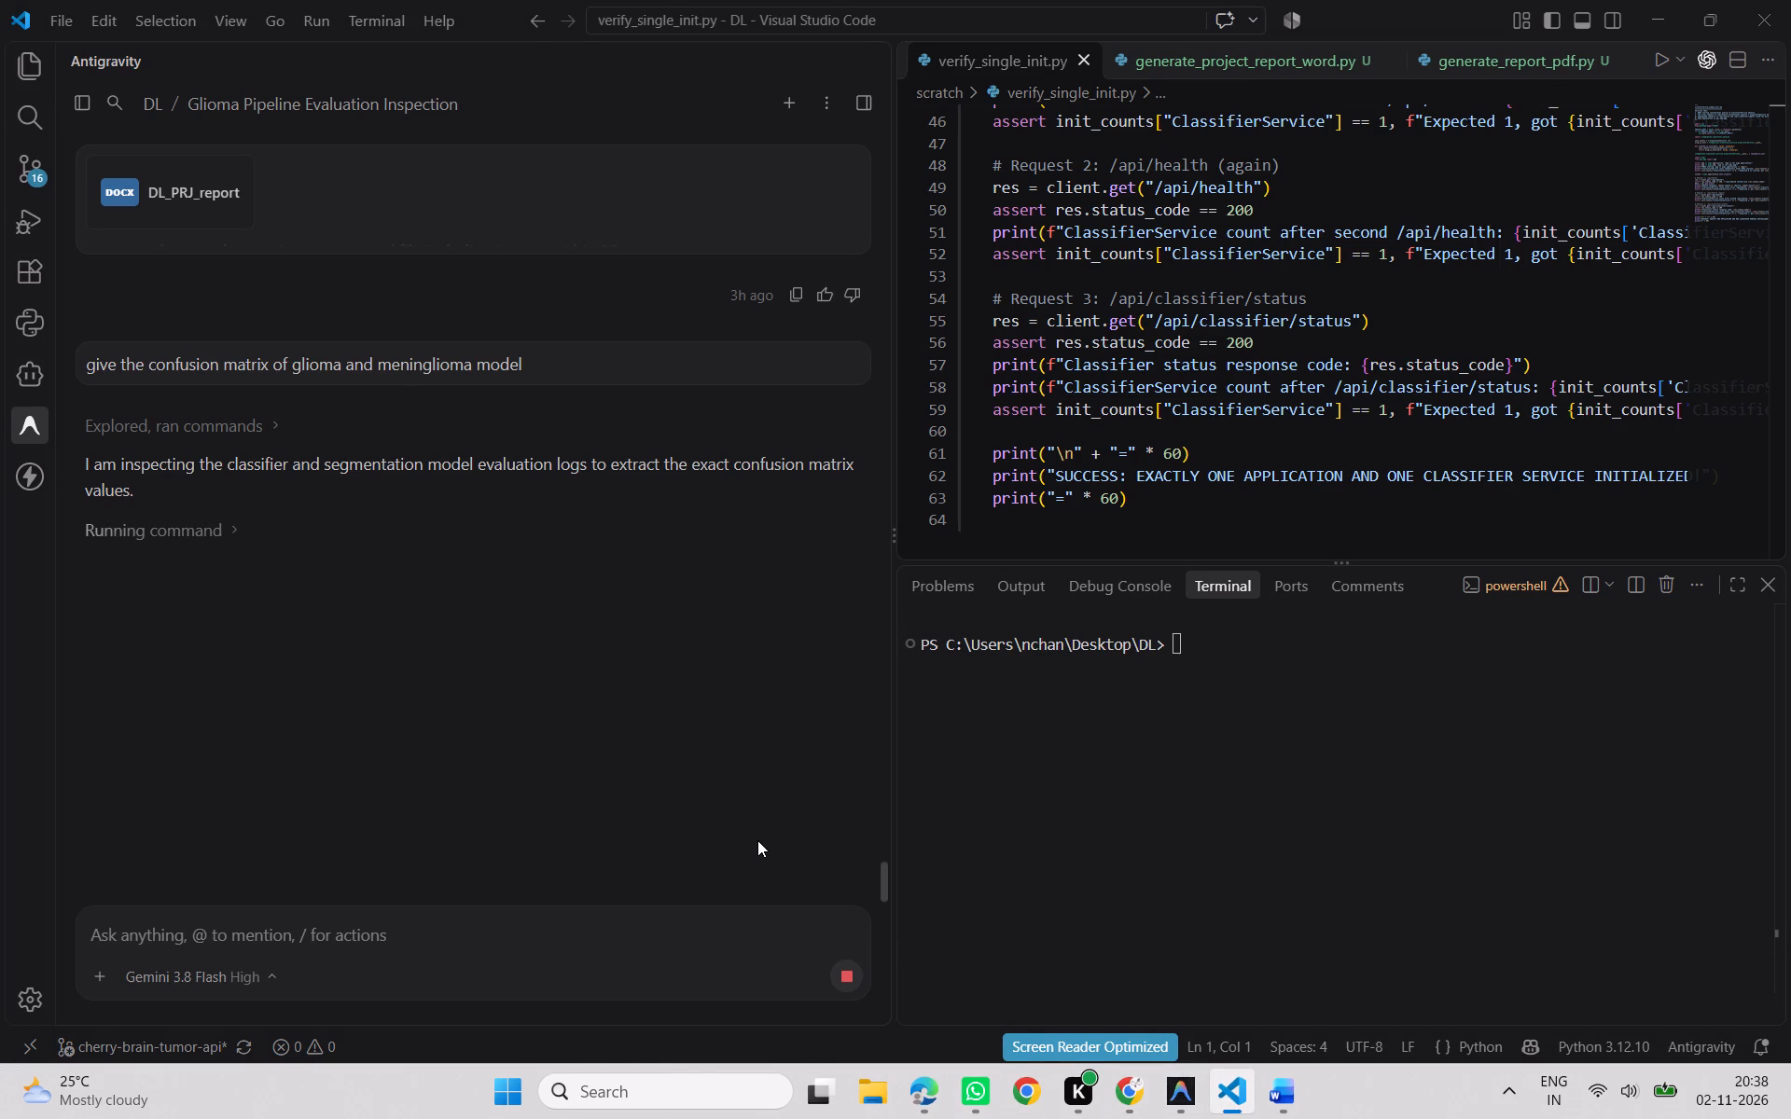
{"action": "key", "text": "alt+Tab"}
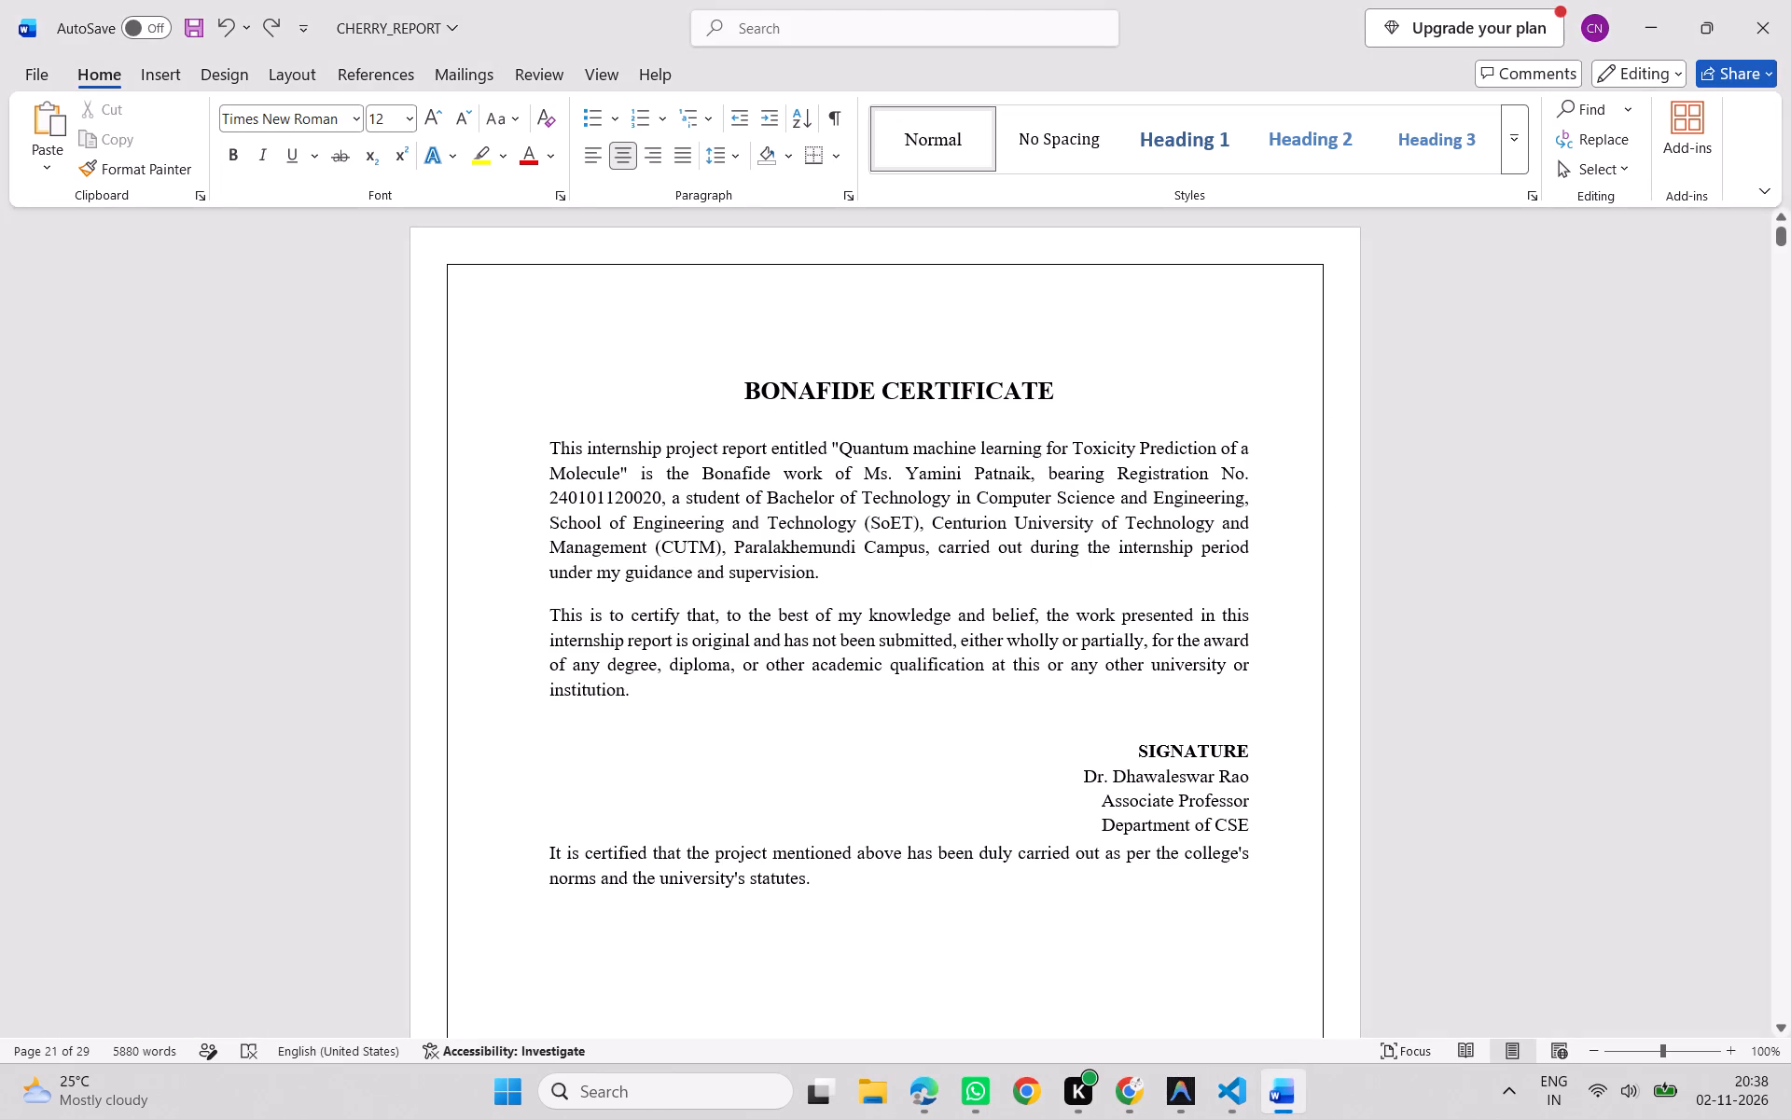
Examine the Bonafide Certificate and Declaration pages.
{"action": "scroll", "coordinate": [824, 939], "scroll_direction": "down", "scroll_amount": 11}
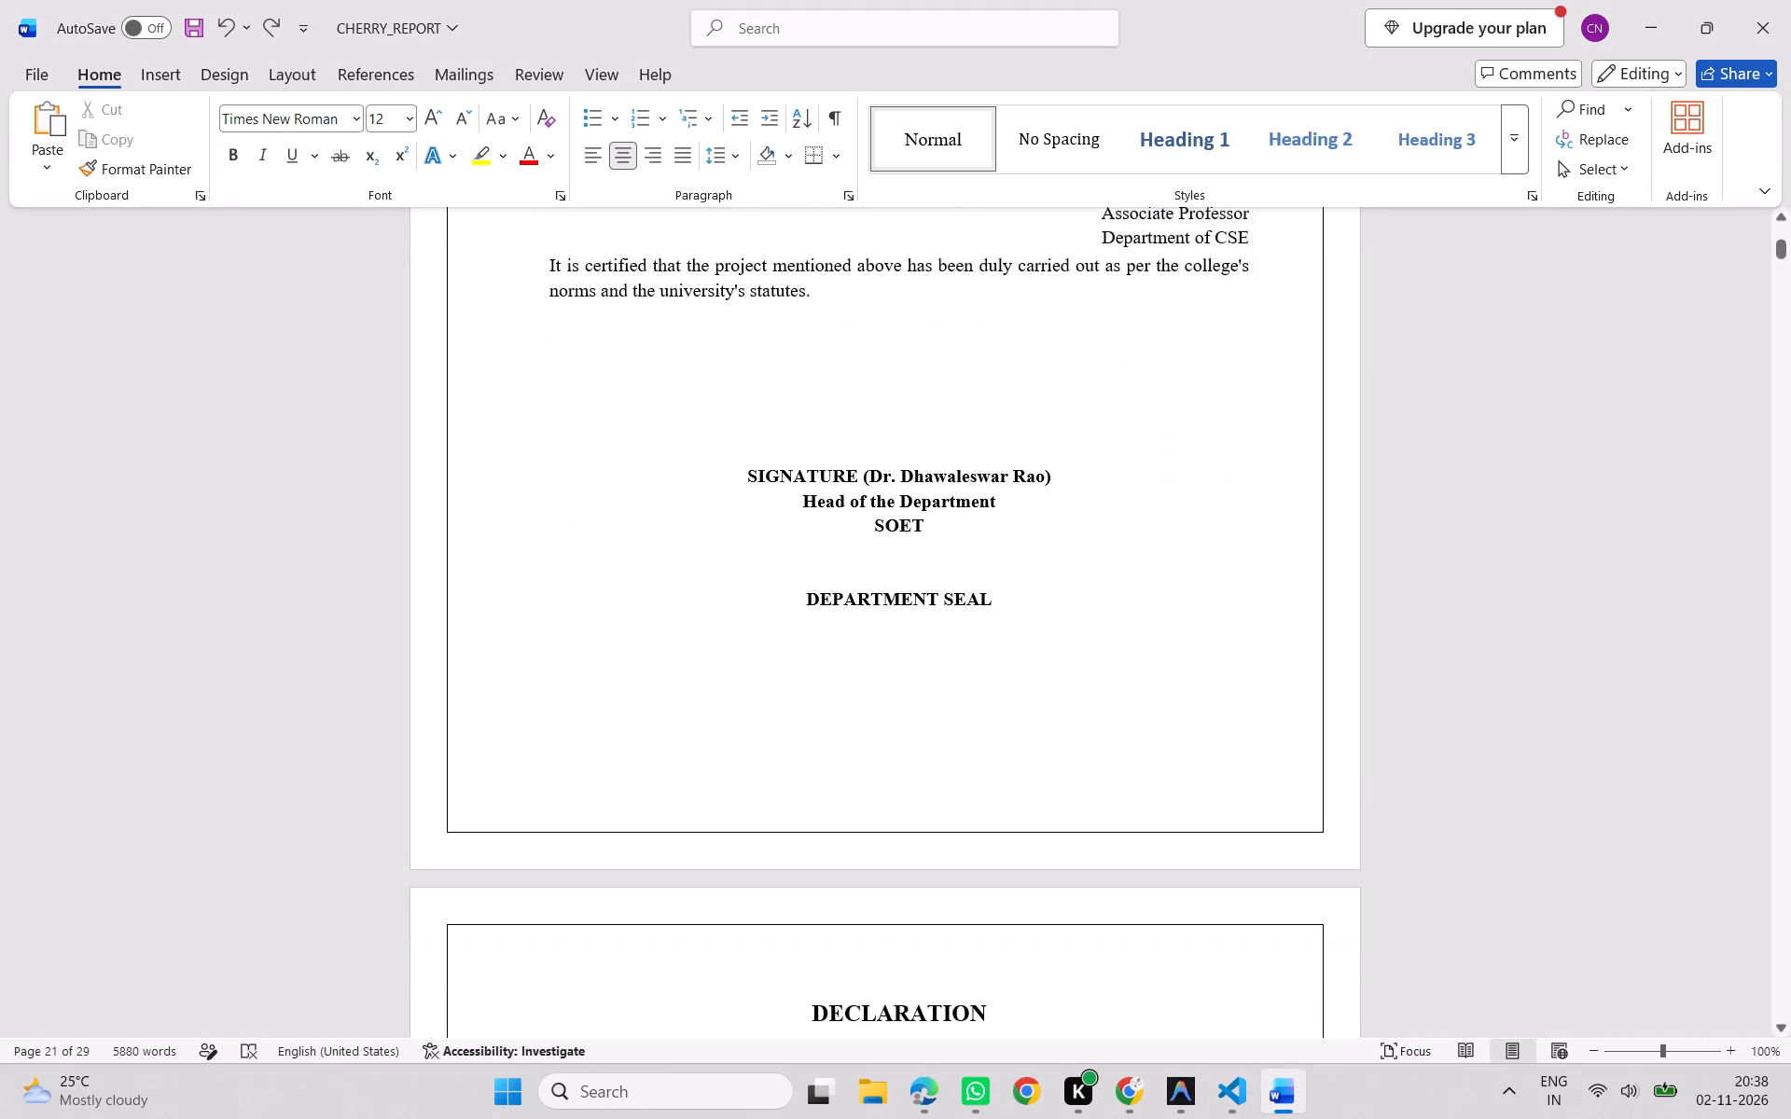
{"action": "scroll", "coordinate": [827, 939], "scroll_direction": "down", "scroll_amount": 9}
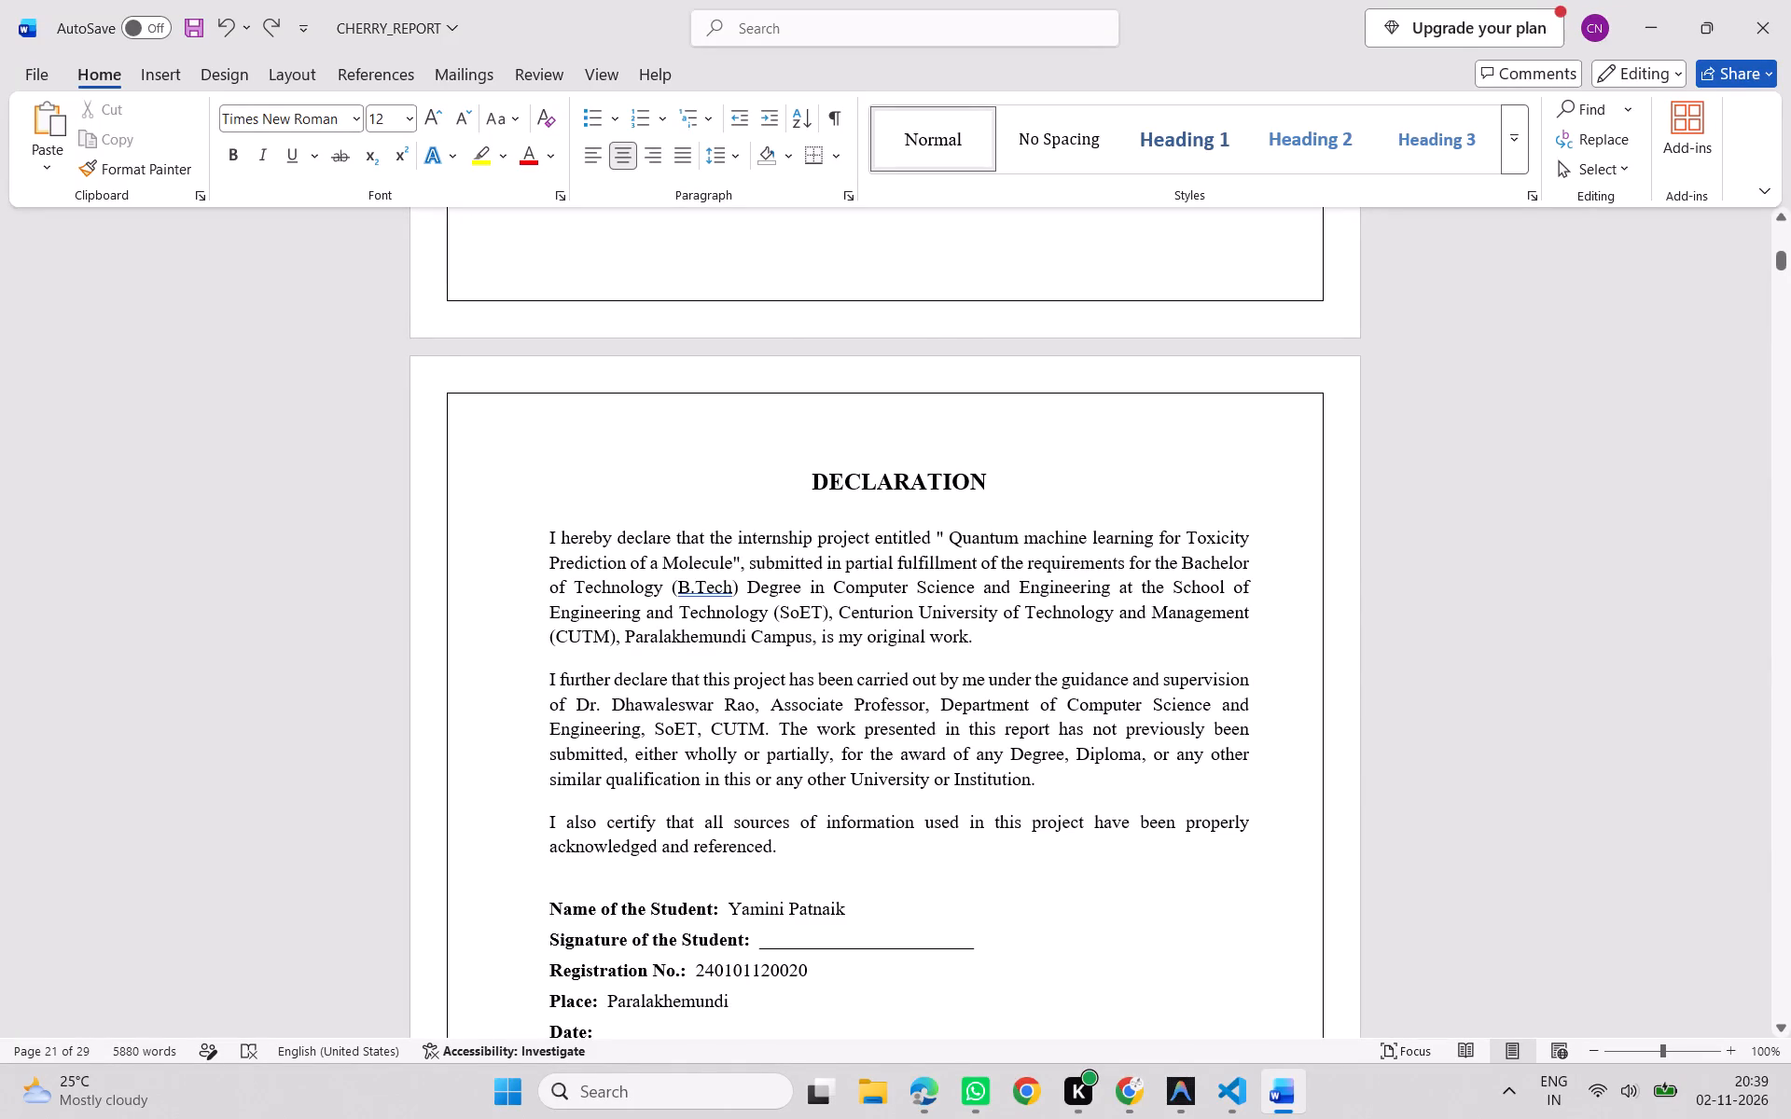
{"action": "scroll", "coordinate": [1070, 859], "scroll_direction": "down", "scroll_amount": 5}
{"action": "scroll", "coordinate": [1085, 861], "scroll_direction": "up", "scroll_amount": 5}
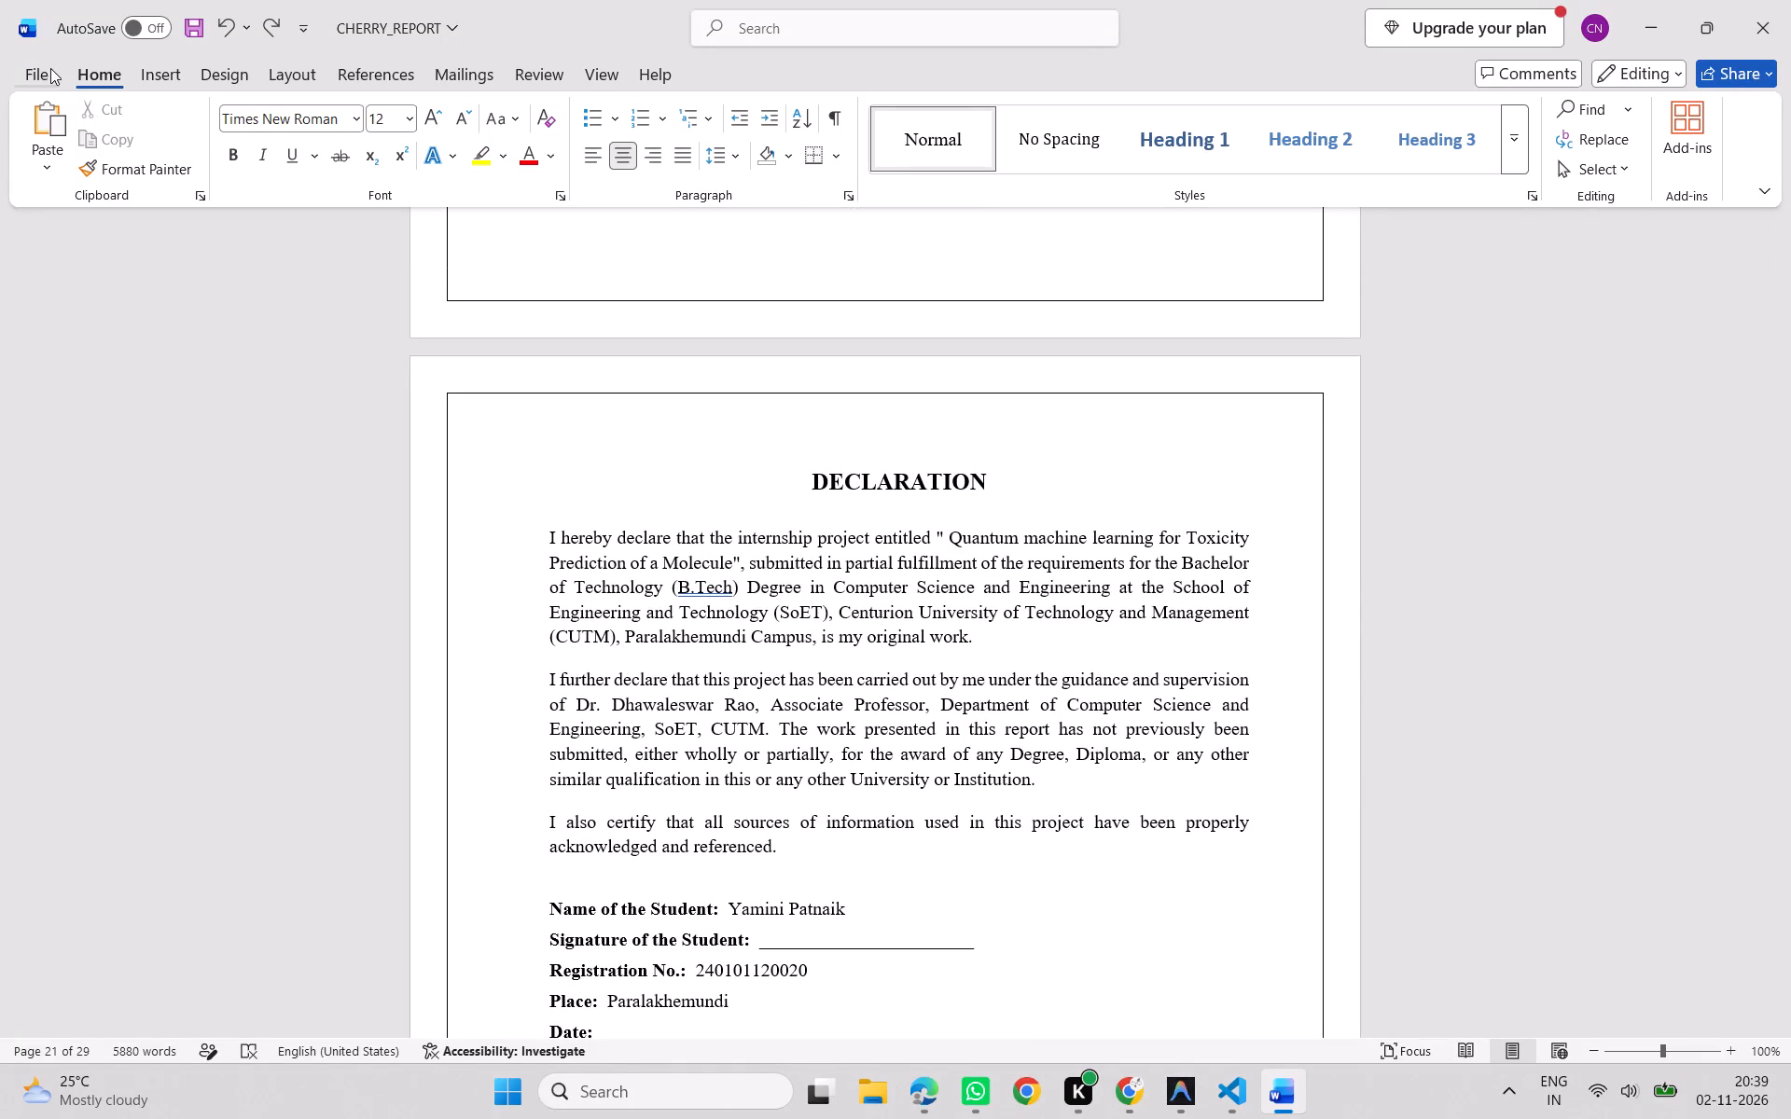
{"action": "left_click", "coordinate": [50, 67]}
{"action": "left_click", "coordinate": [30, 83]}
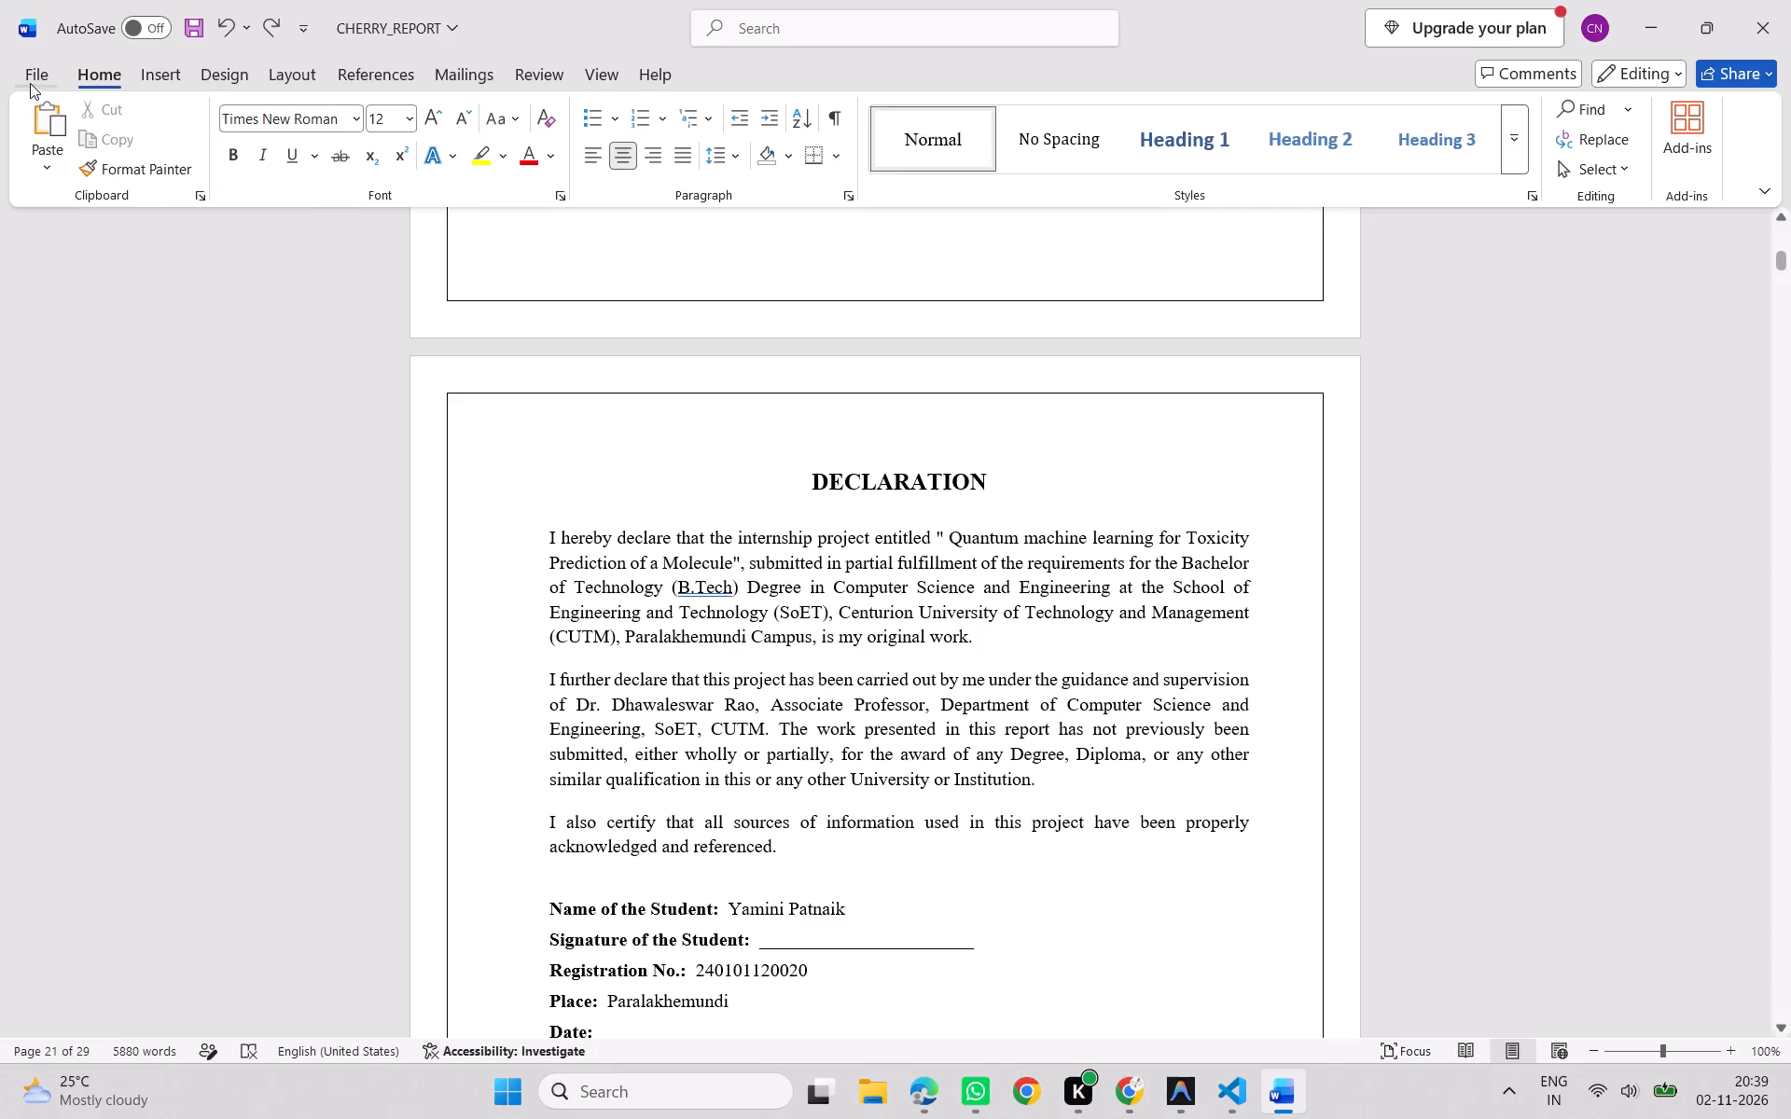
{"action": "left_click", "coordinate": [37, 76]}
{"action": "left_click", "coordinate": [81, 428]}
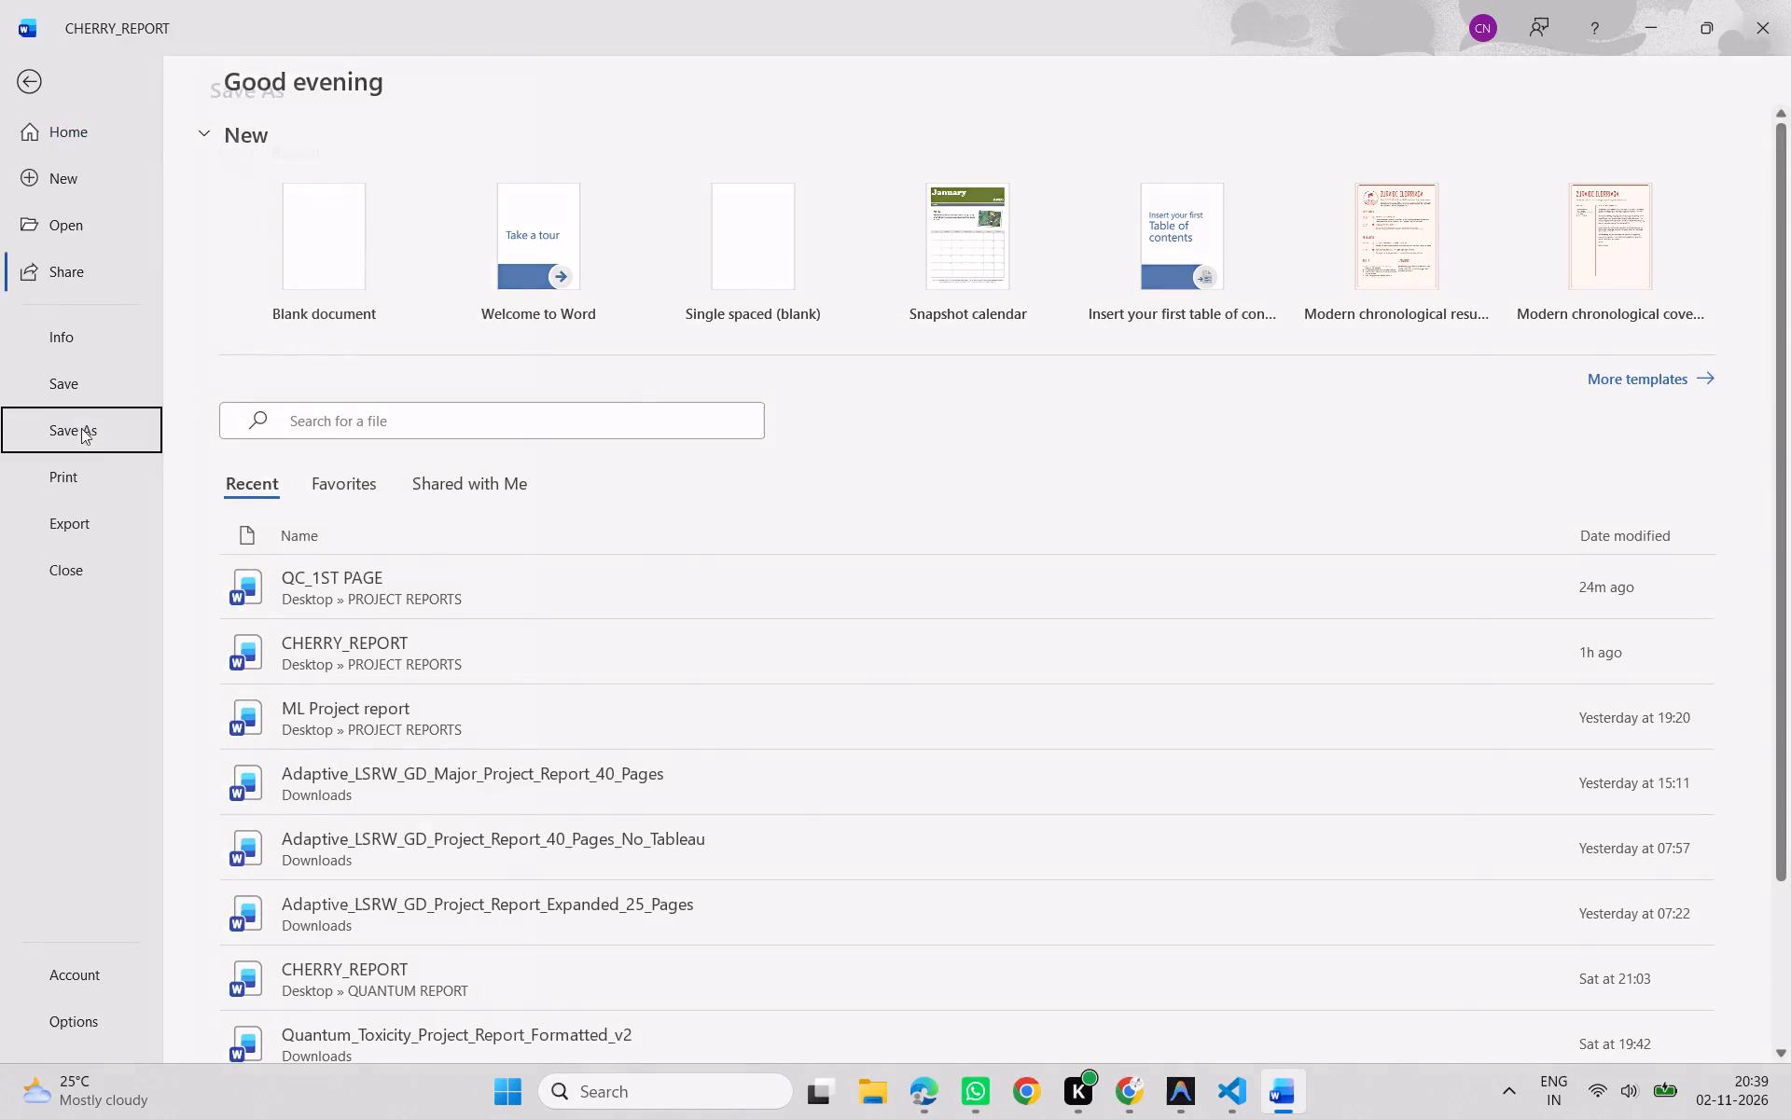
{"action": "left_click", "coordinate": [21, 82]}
Examine the pages from the Acknowledgement to the start of Chapter 1, opening the section 1 footer to check it.
{"action": "scroll", "coordinate": [941, 755], "scroll_direction": "down", "scroll_amount": 17}
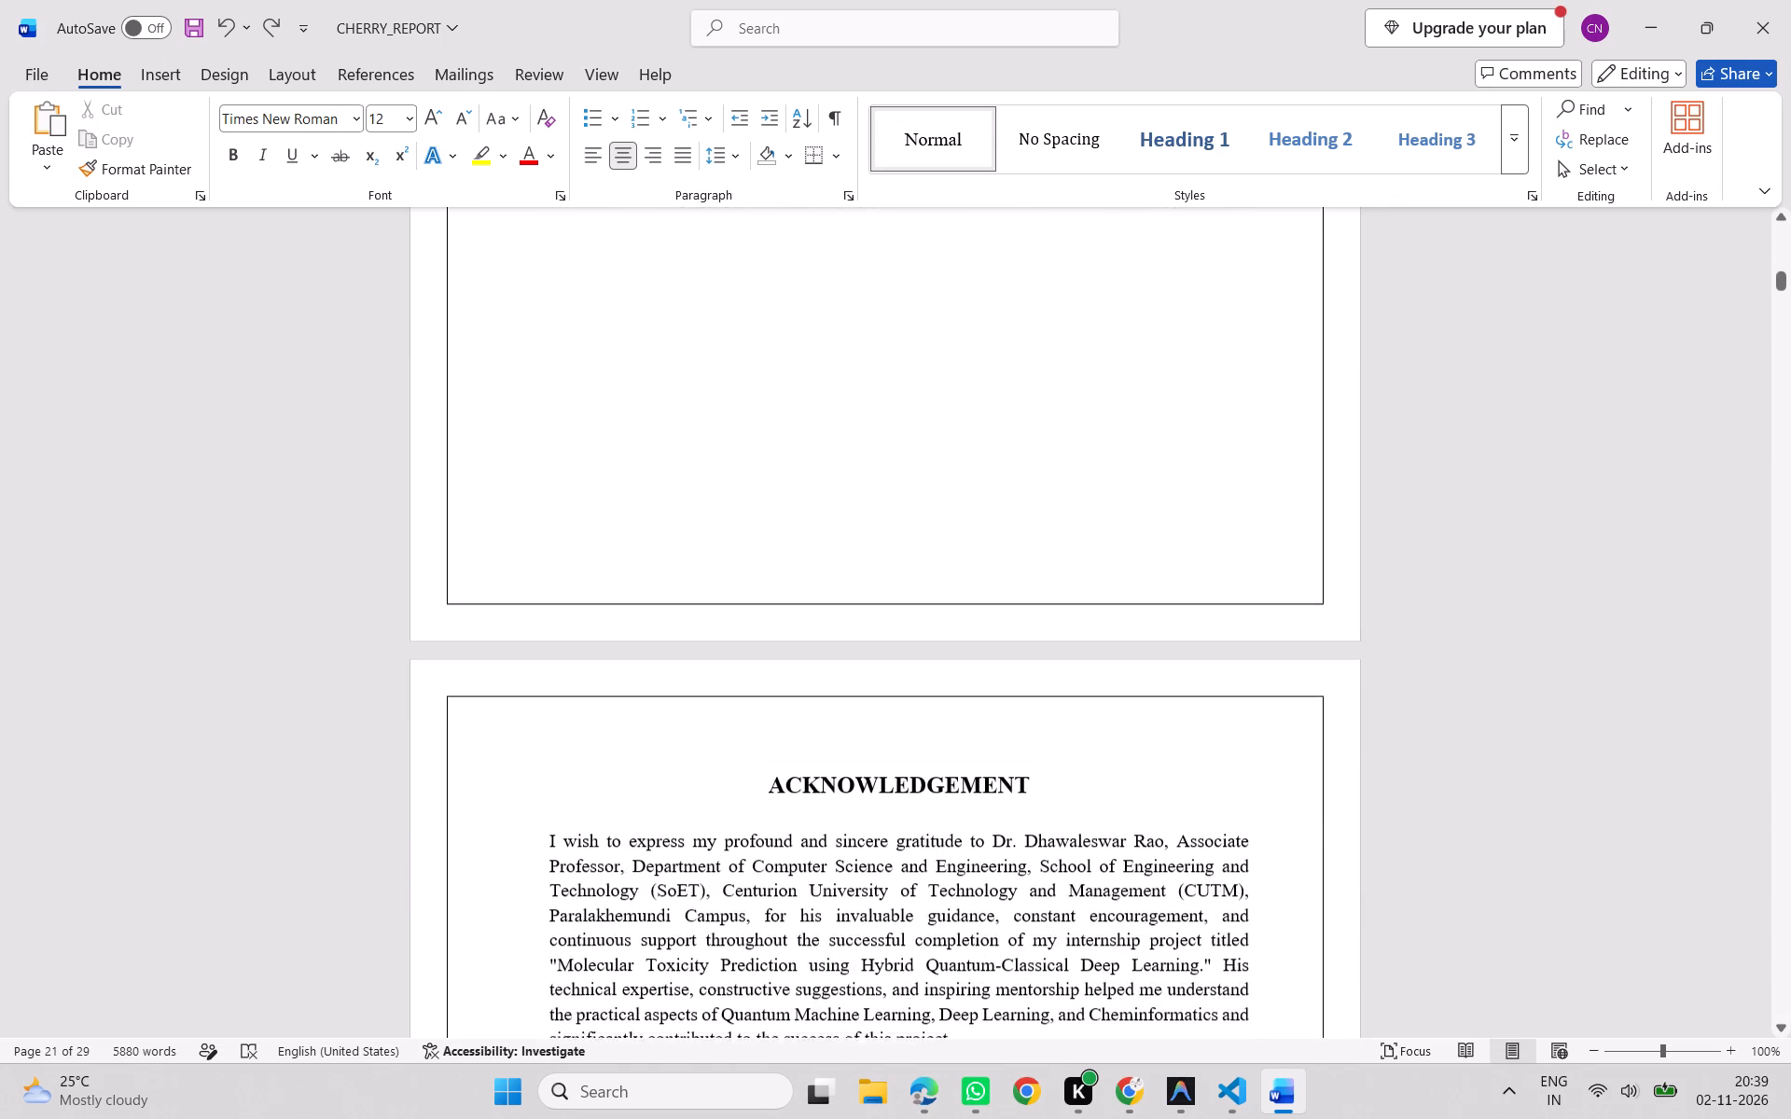
{"action": "scroll", "coordinate": [969, 847], "scroll_direction": "down", "scroll_amount": 12}
{"action": "scroll", "coordinate": [971, 857], "scroll_direction": "up", "scroll_amount": 1}
{"action": "scroll", "coordinate": [971, 857], "scroll_direction": "down", "scroll_amount": 7}
{"action": "left_click", "coordinate": [1074, 672]}
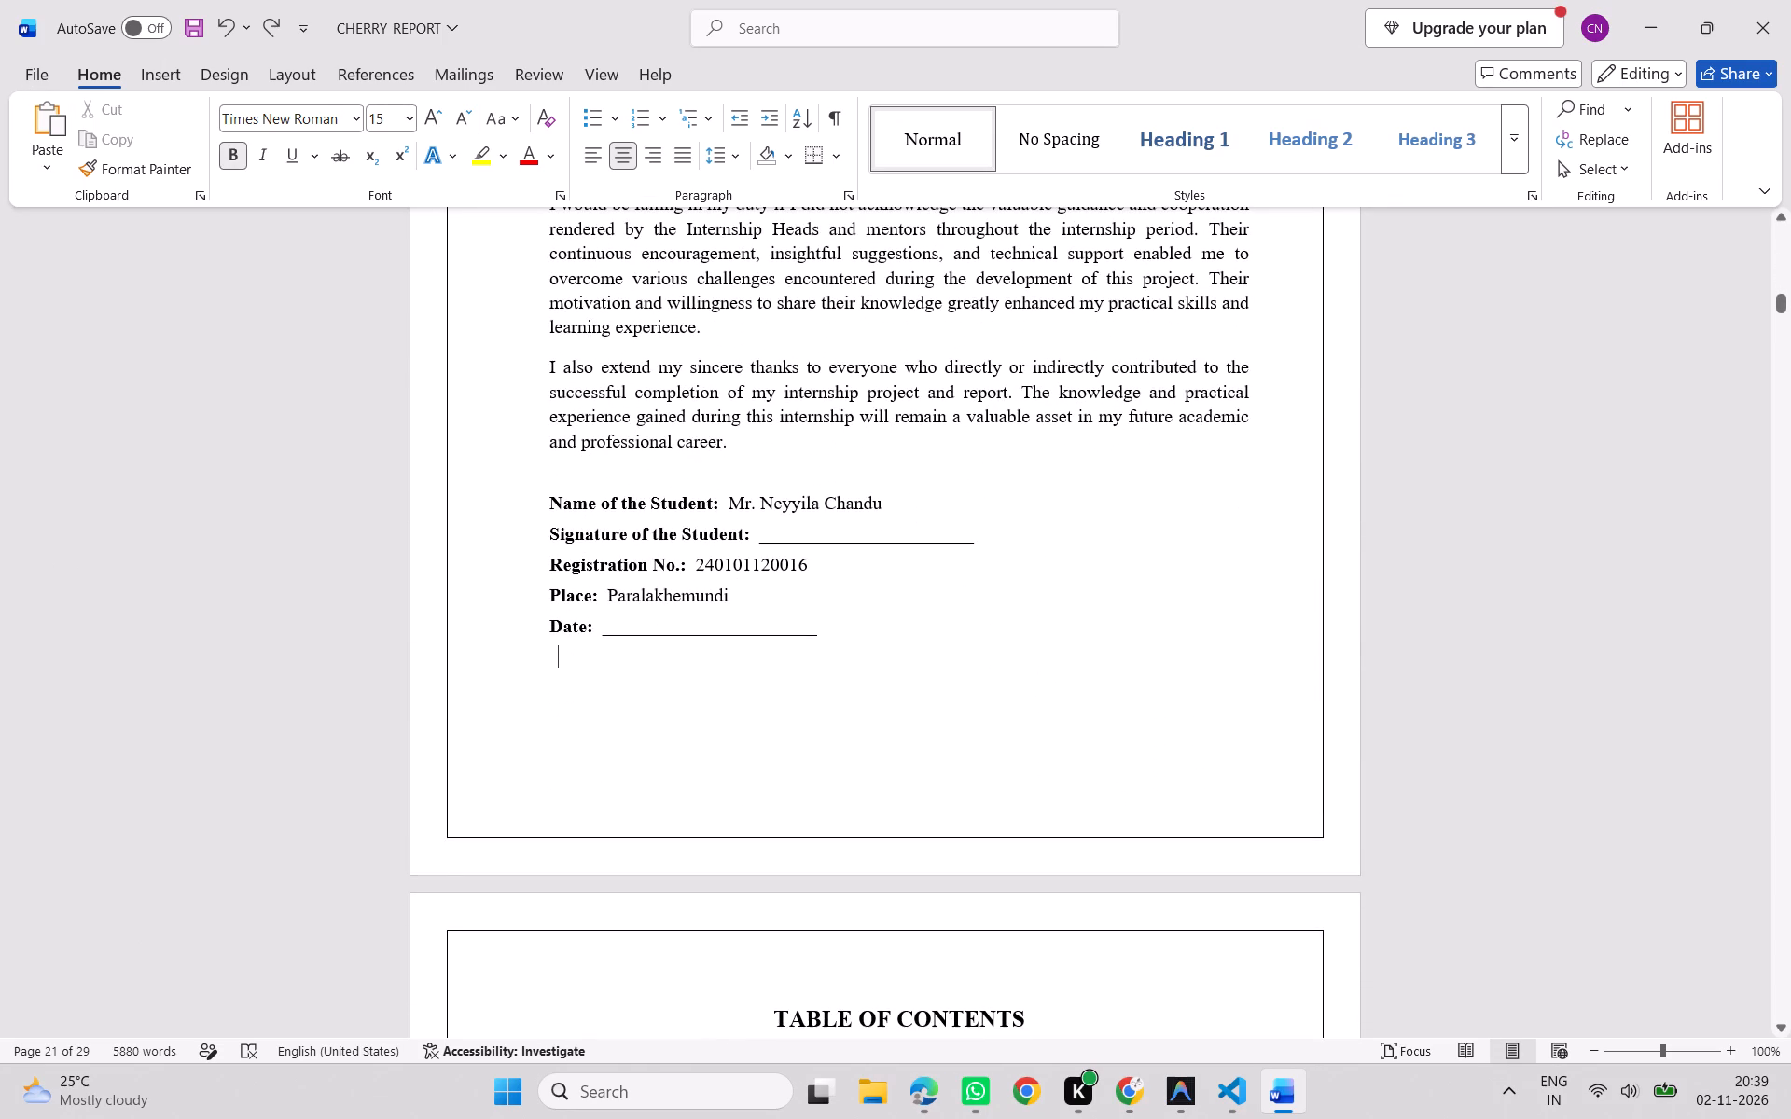
{"action": "double_click", "coordinate": [1016, 800]}
{"action": "scroll", "coordinate": [1247, 840], "scroll_direction": "down", "scroll_amount": 10}
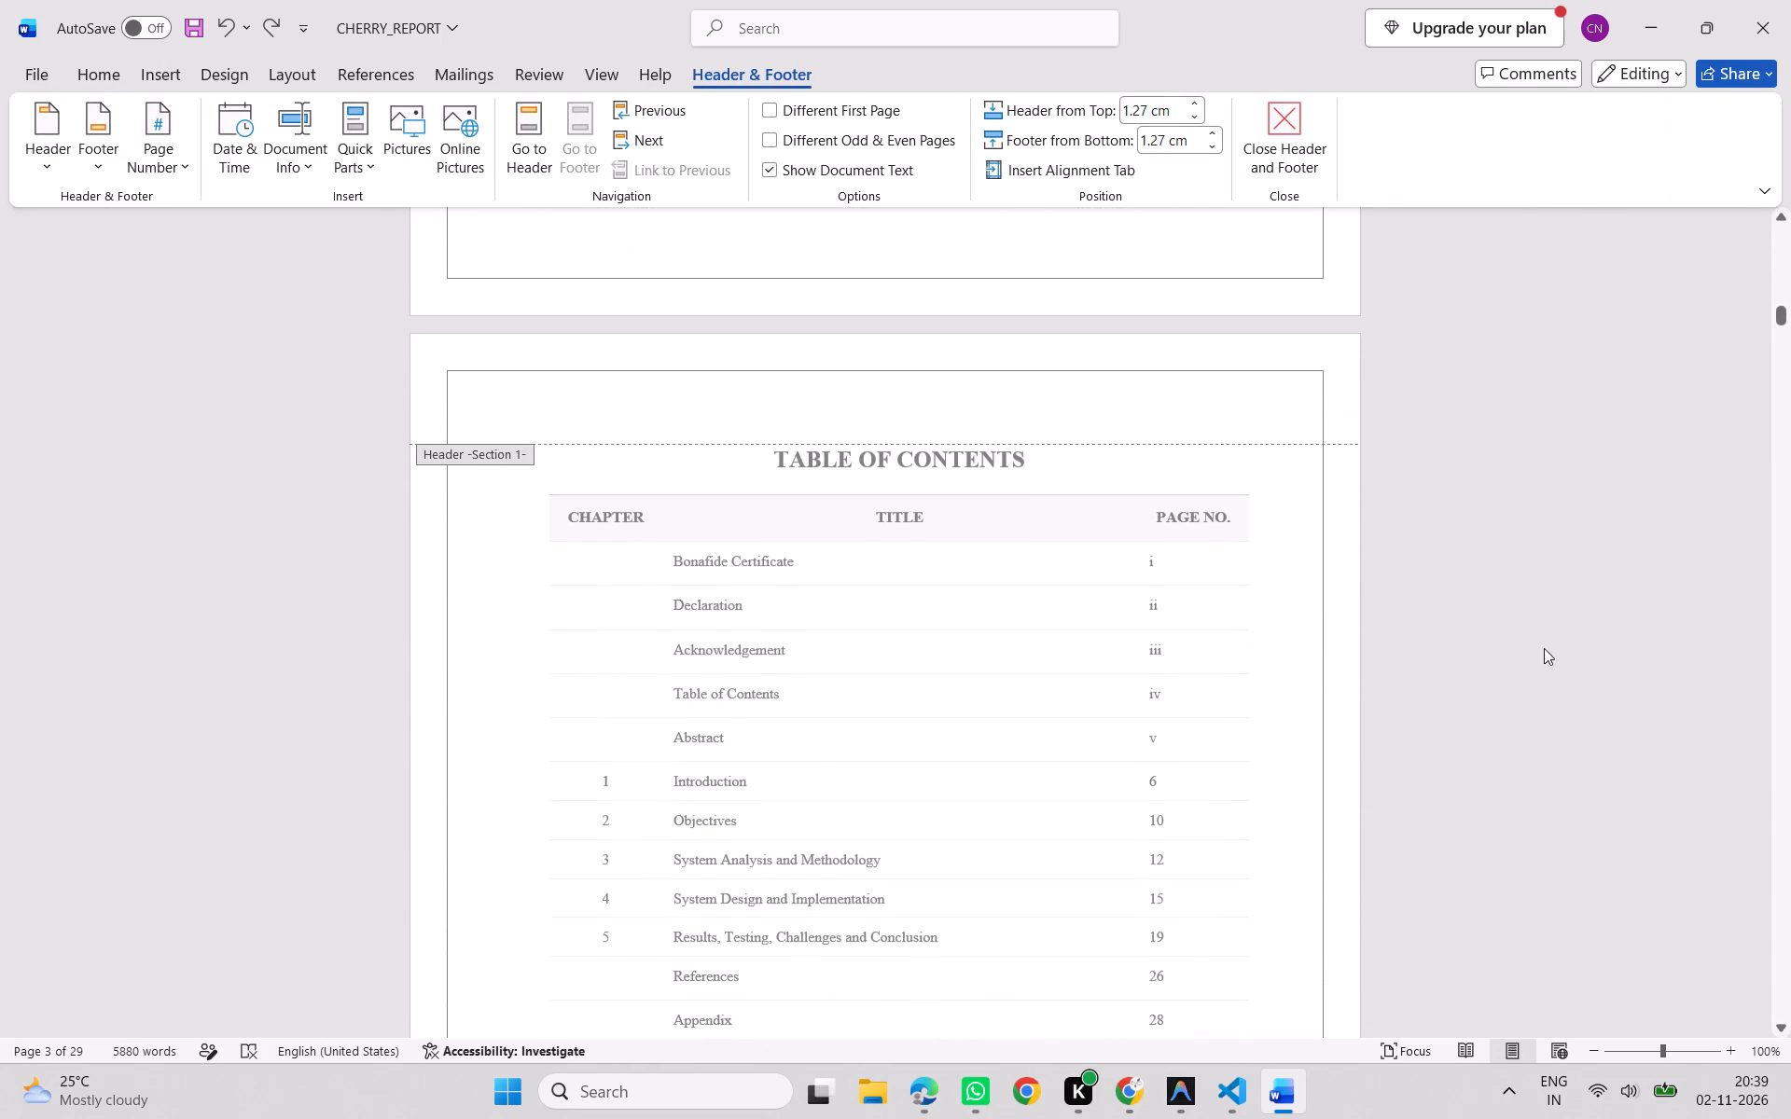
{"action": "middle_click", "coordinate": [1558, 628]}
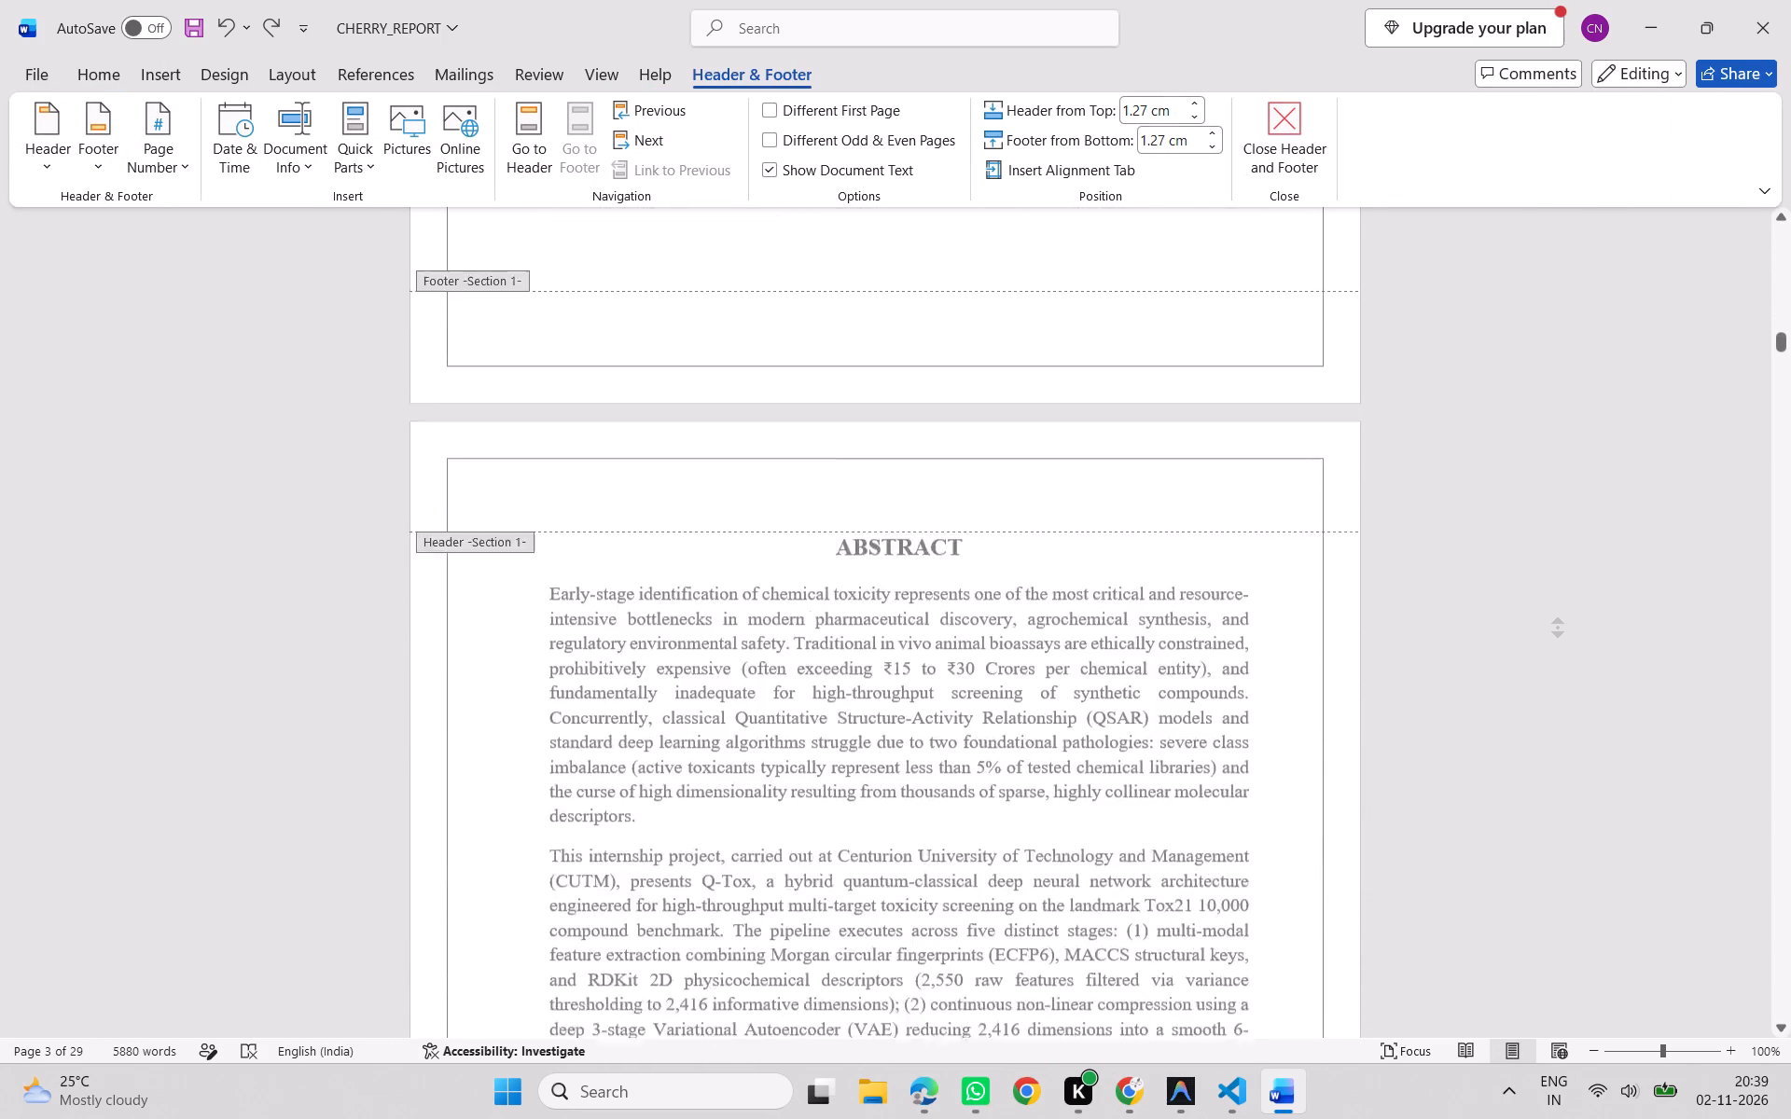
{"action": "left_click", "coordinate": [1550, 781]}
{"action": "scroll", "coordinate": [995, 751], "scroll_direction": "up", "scroll_amount": 4}
{"action": "scroll", "coordinate": [507, 607], "scroll_direction": "up", "scroll_amount": 2}
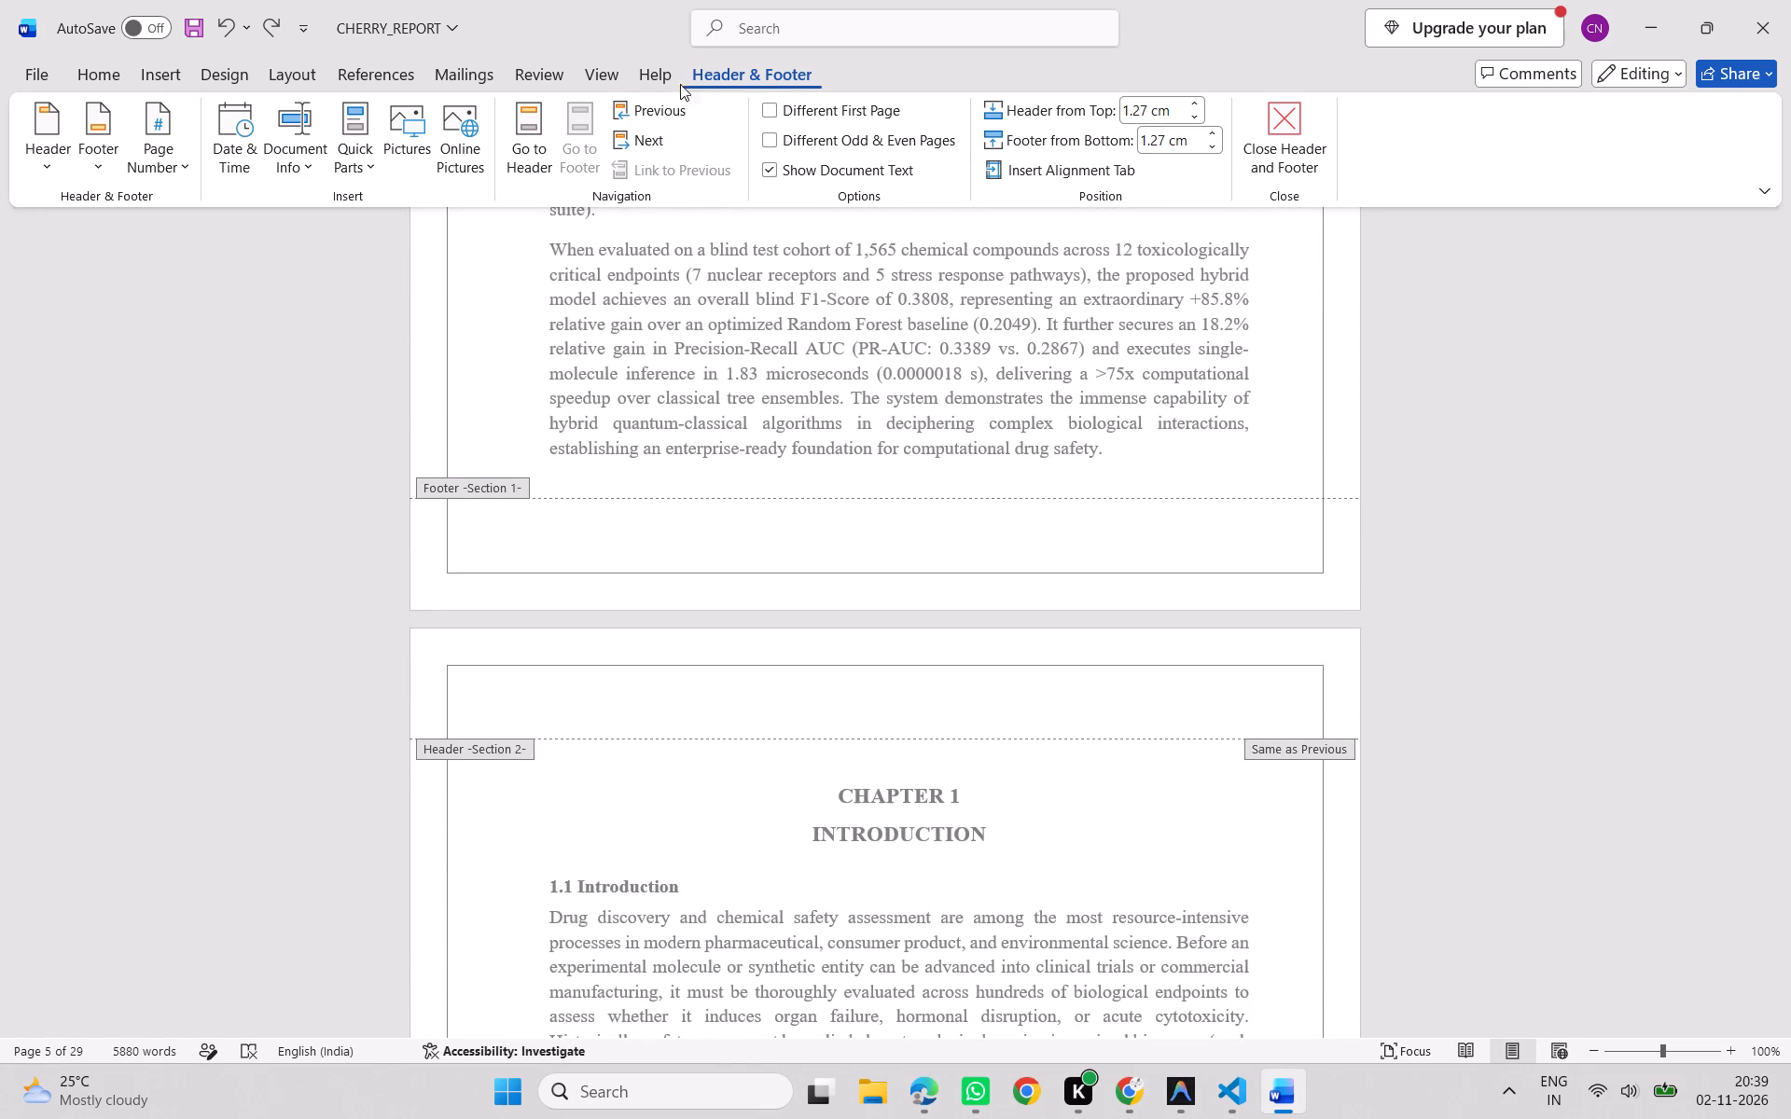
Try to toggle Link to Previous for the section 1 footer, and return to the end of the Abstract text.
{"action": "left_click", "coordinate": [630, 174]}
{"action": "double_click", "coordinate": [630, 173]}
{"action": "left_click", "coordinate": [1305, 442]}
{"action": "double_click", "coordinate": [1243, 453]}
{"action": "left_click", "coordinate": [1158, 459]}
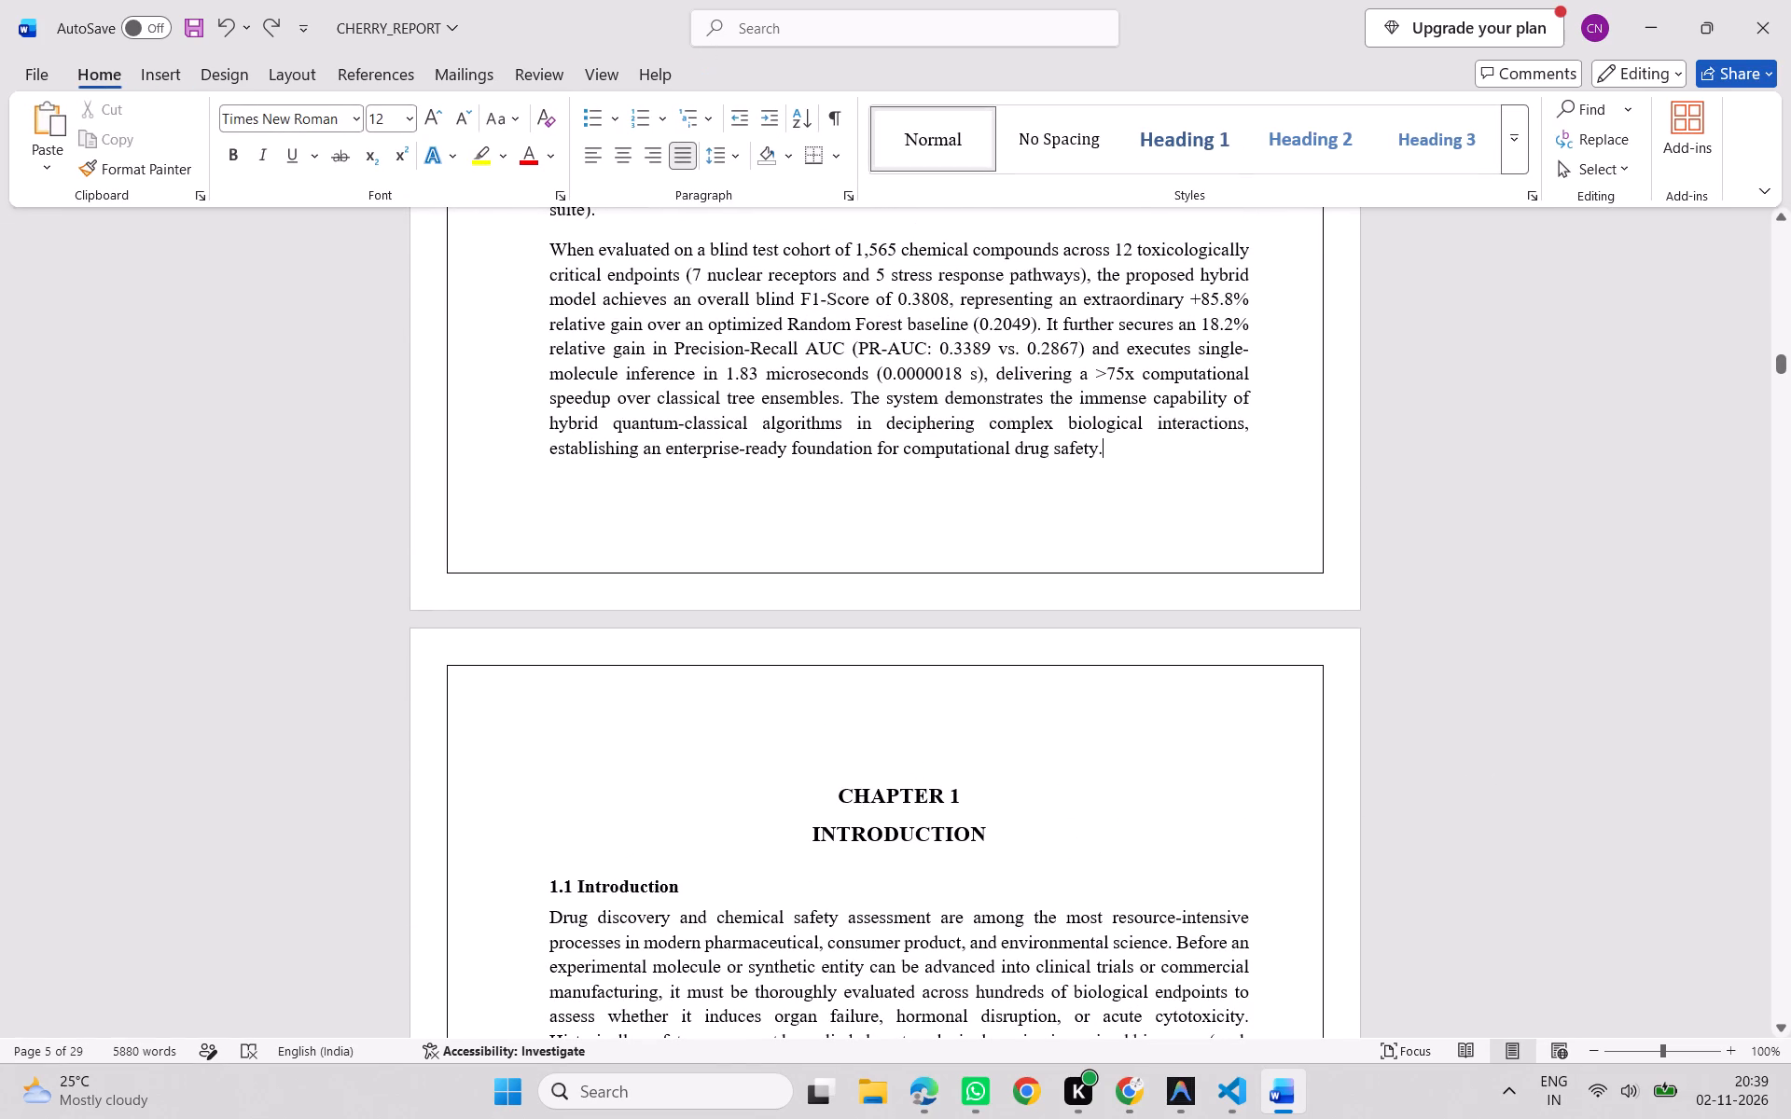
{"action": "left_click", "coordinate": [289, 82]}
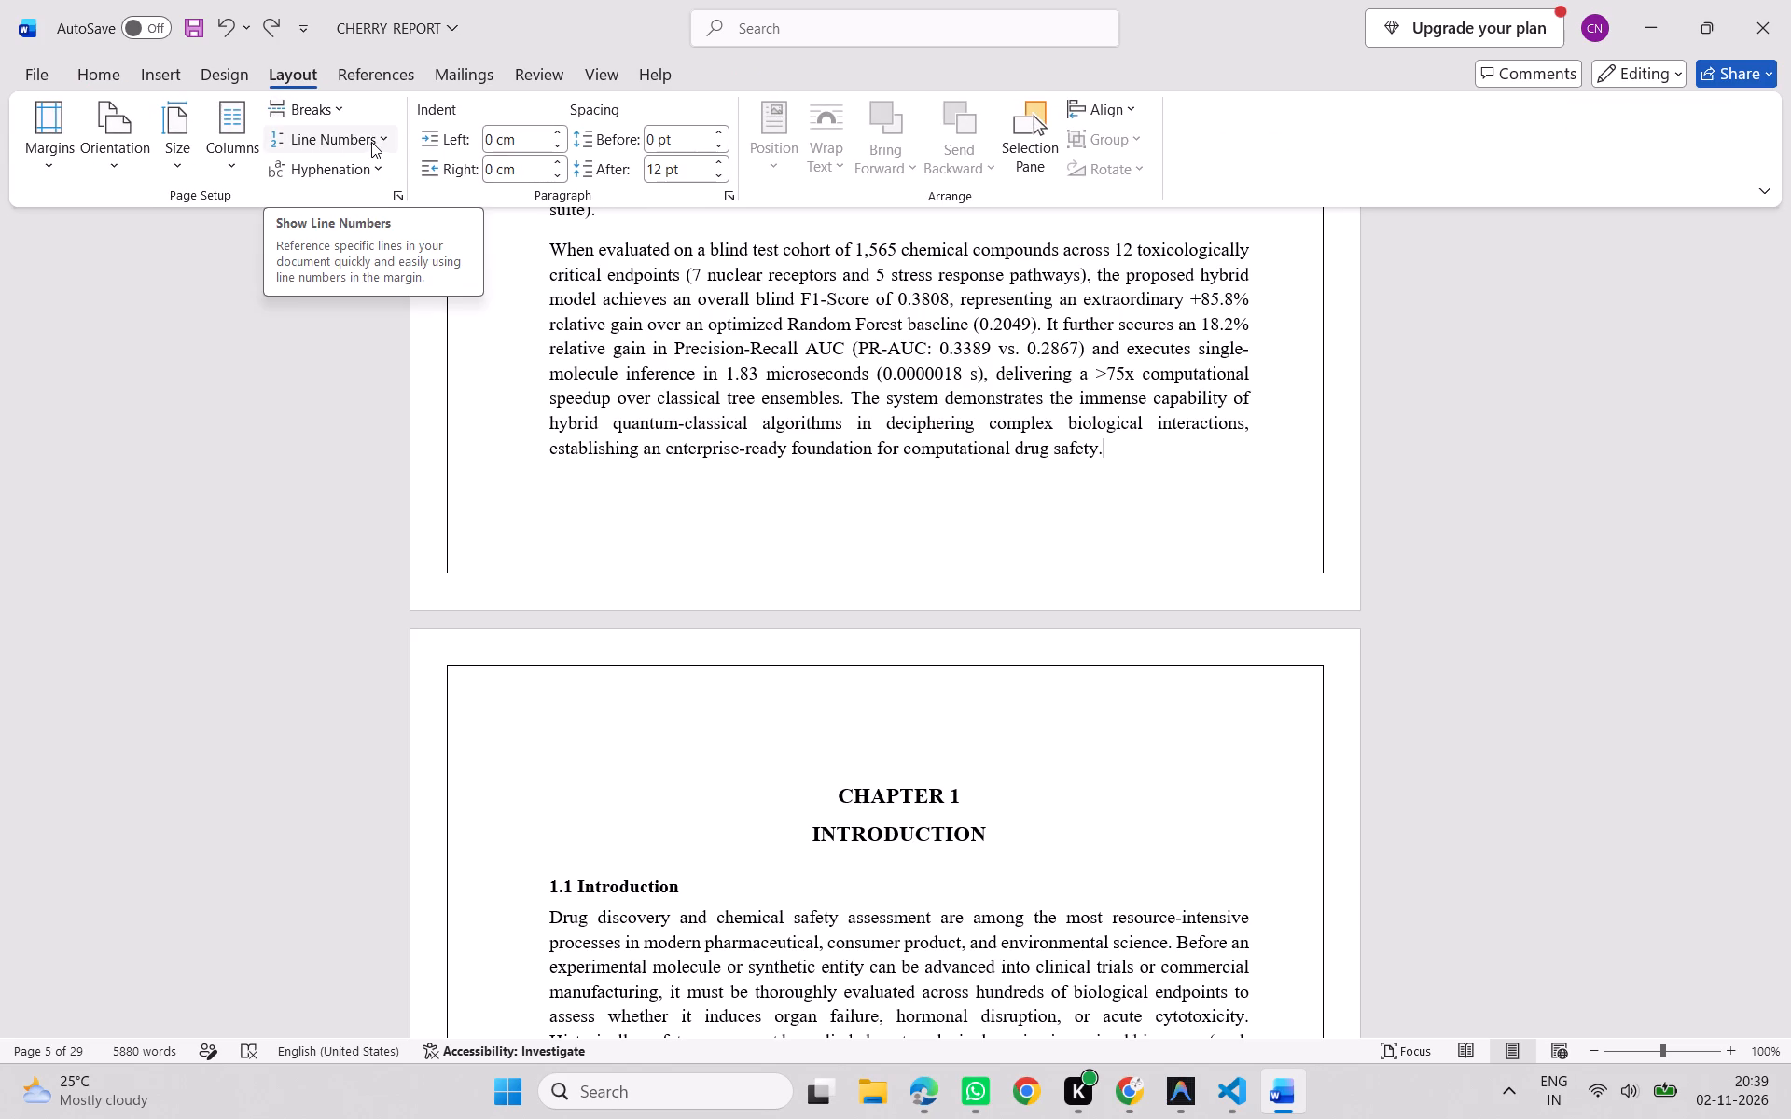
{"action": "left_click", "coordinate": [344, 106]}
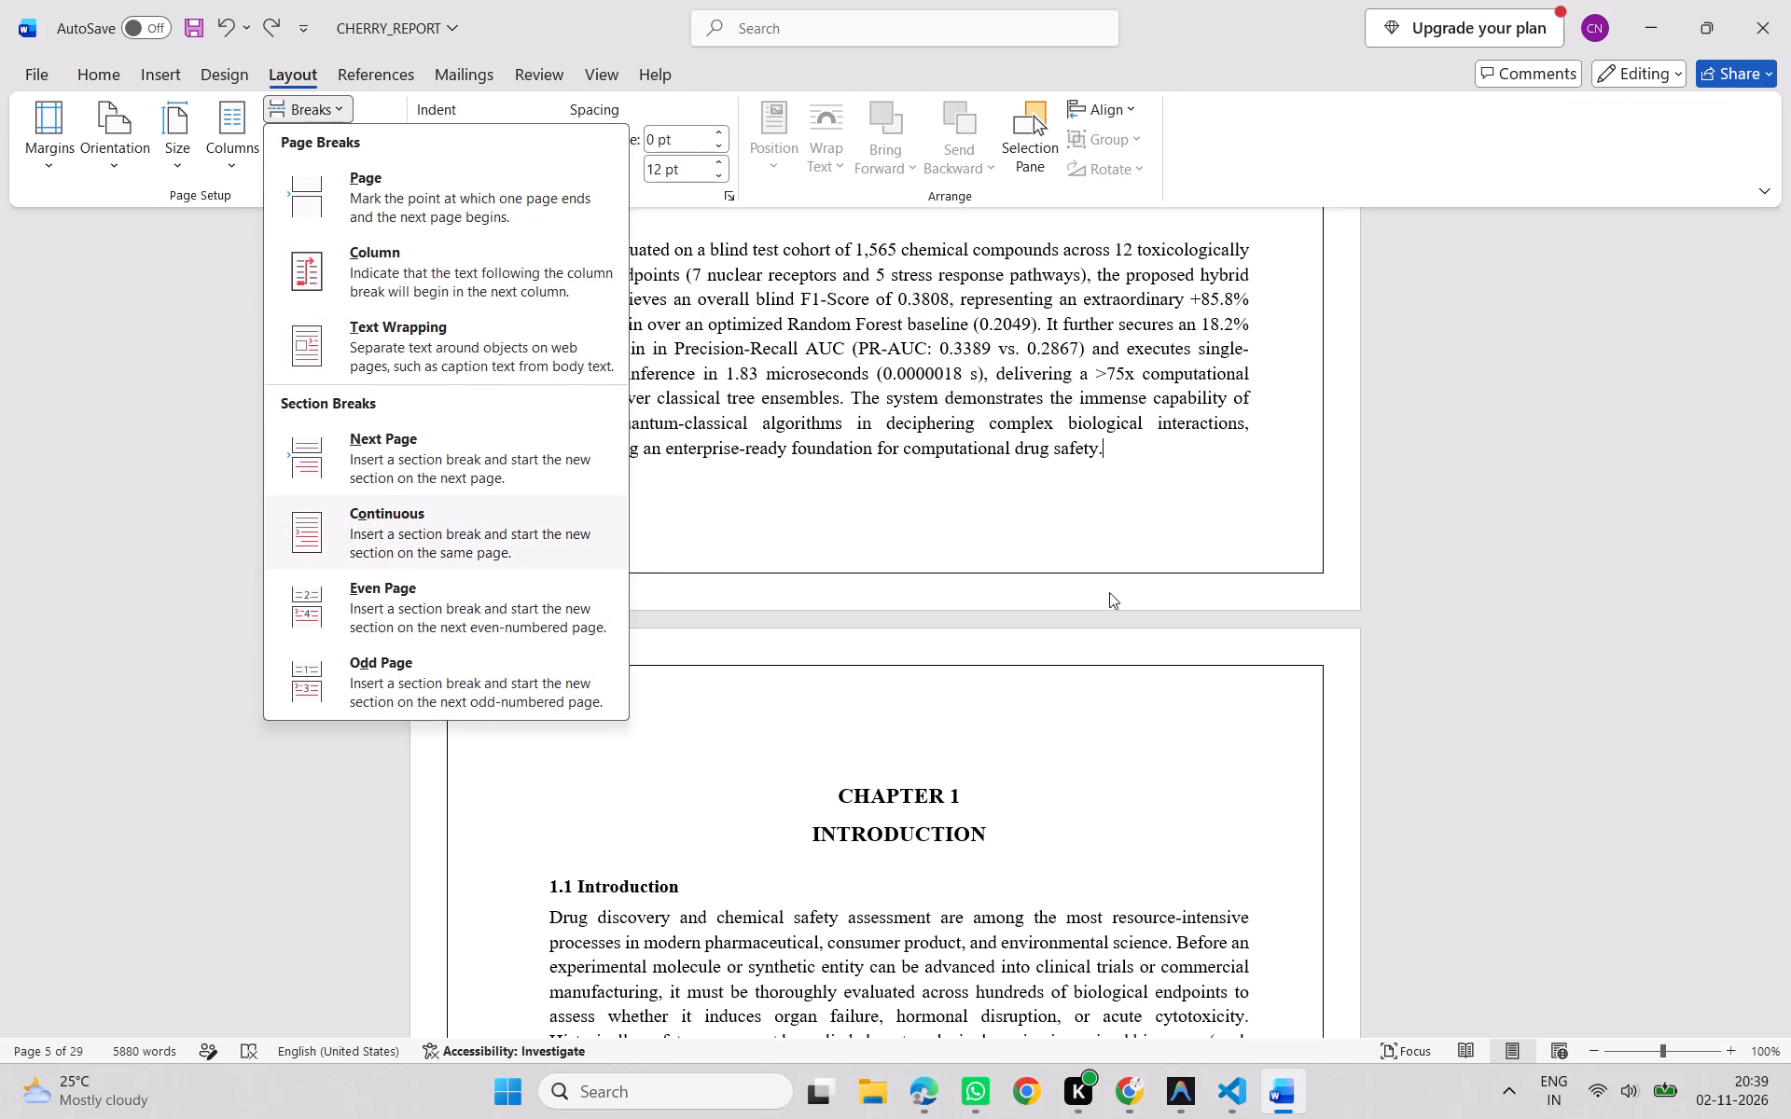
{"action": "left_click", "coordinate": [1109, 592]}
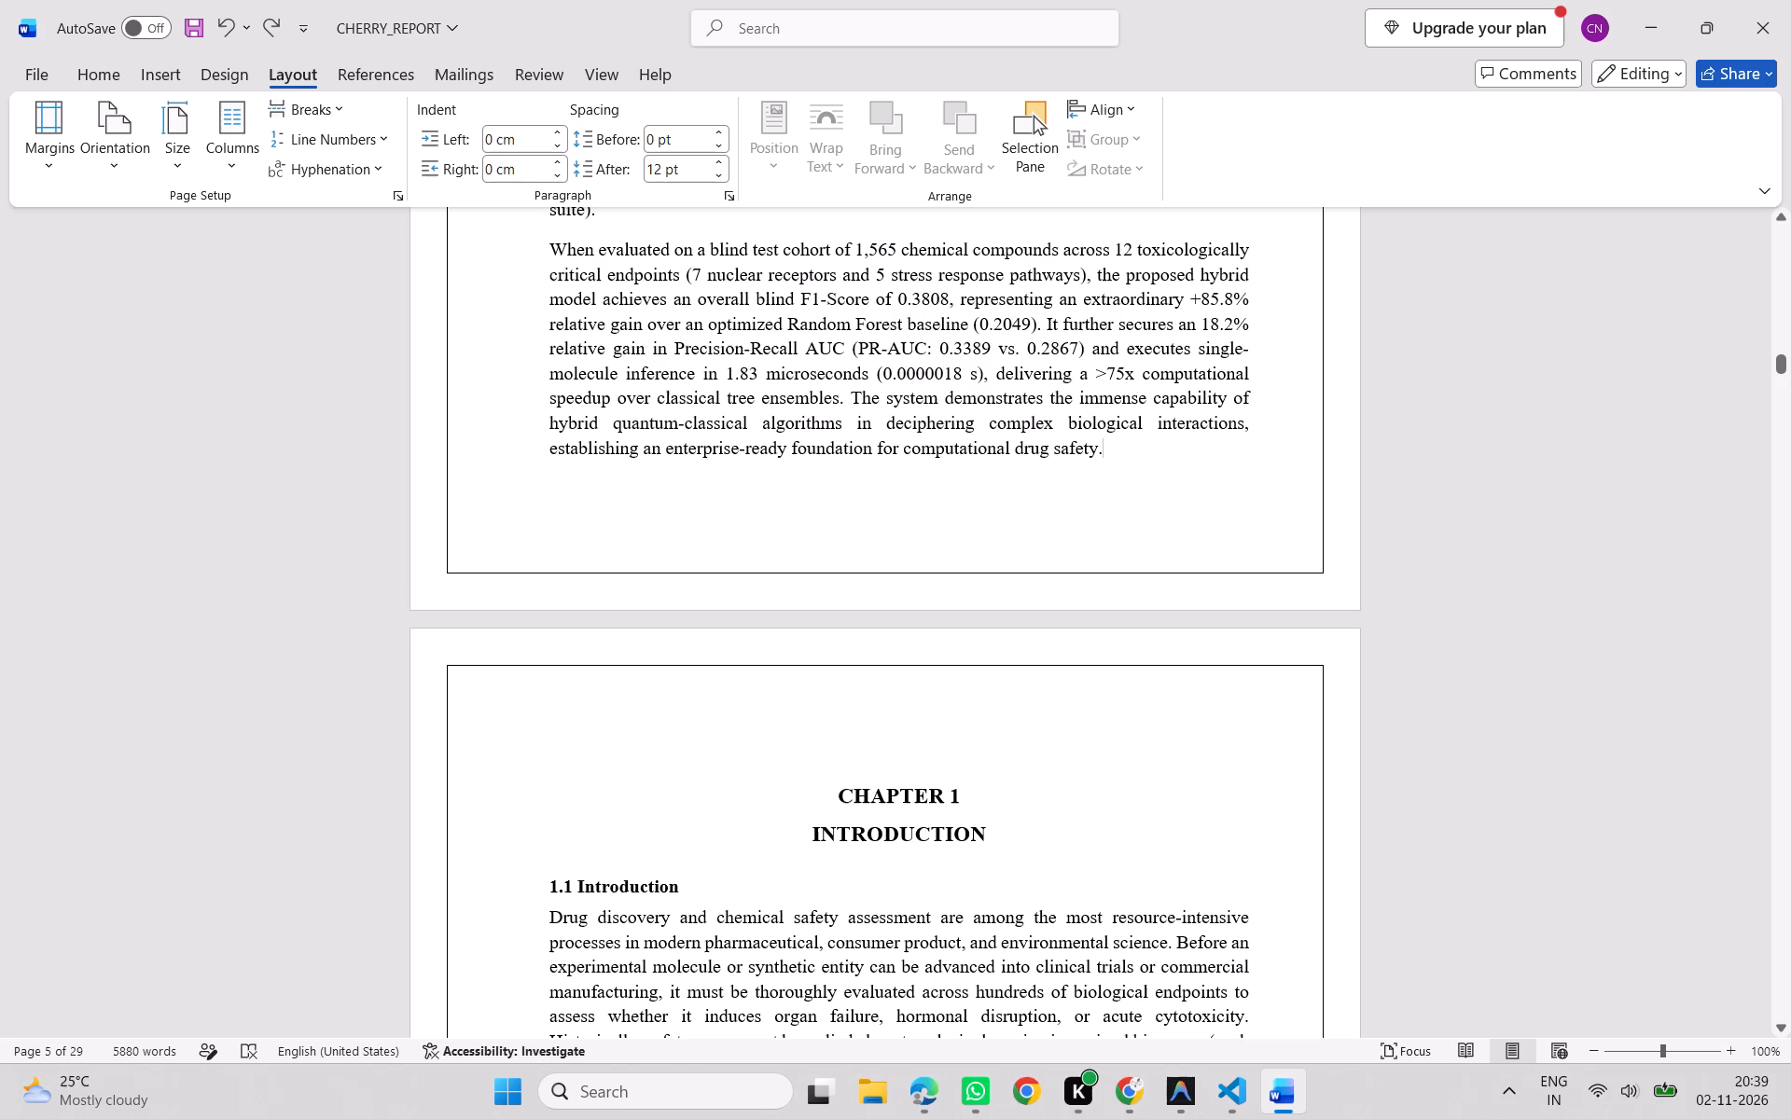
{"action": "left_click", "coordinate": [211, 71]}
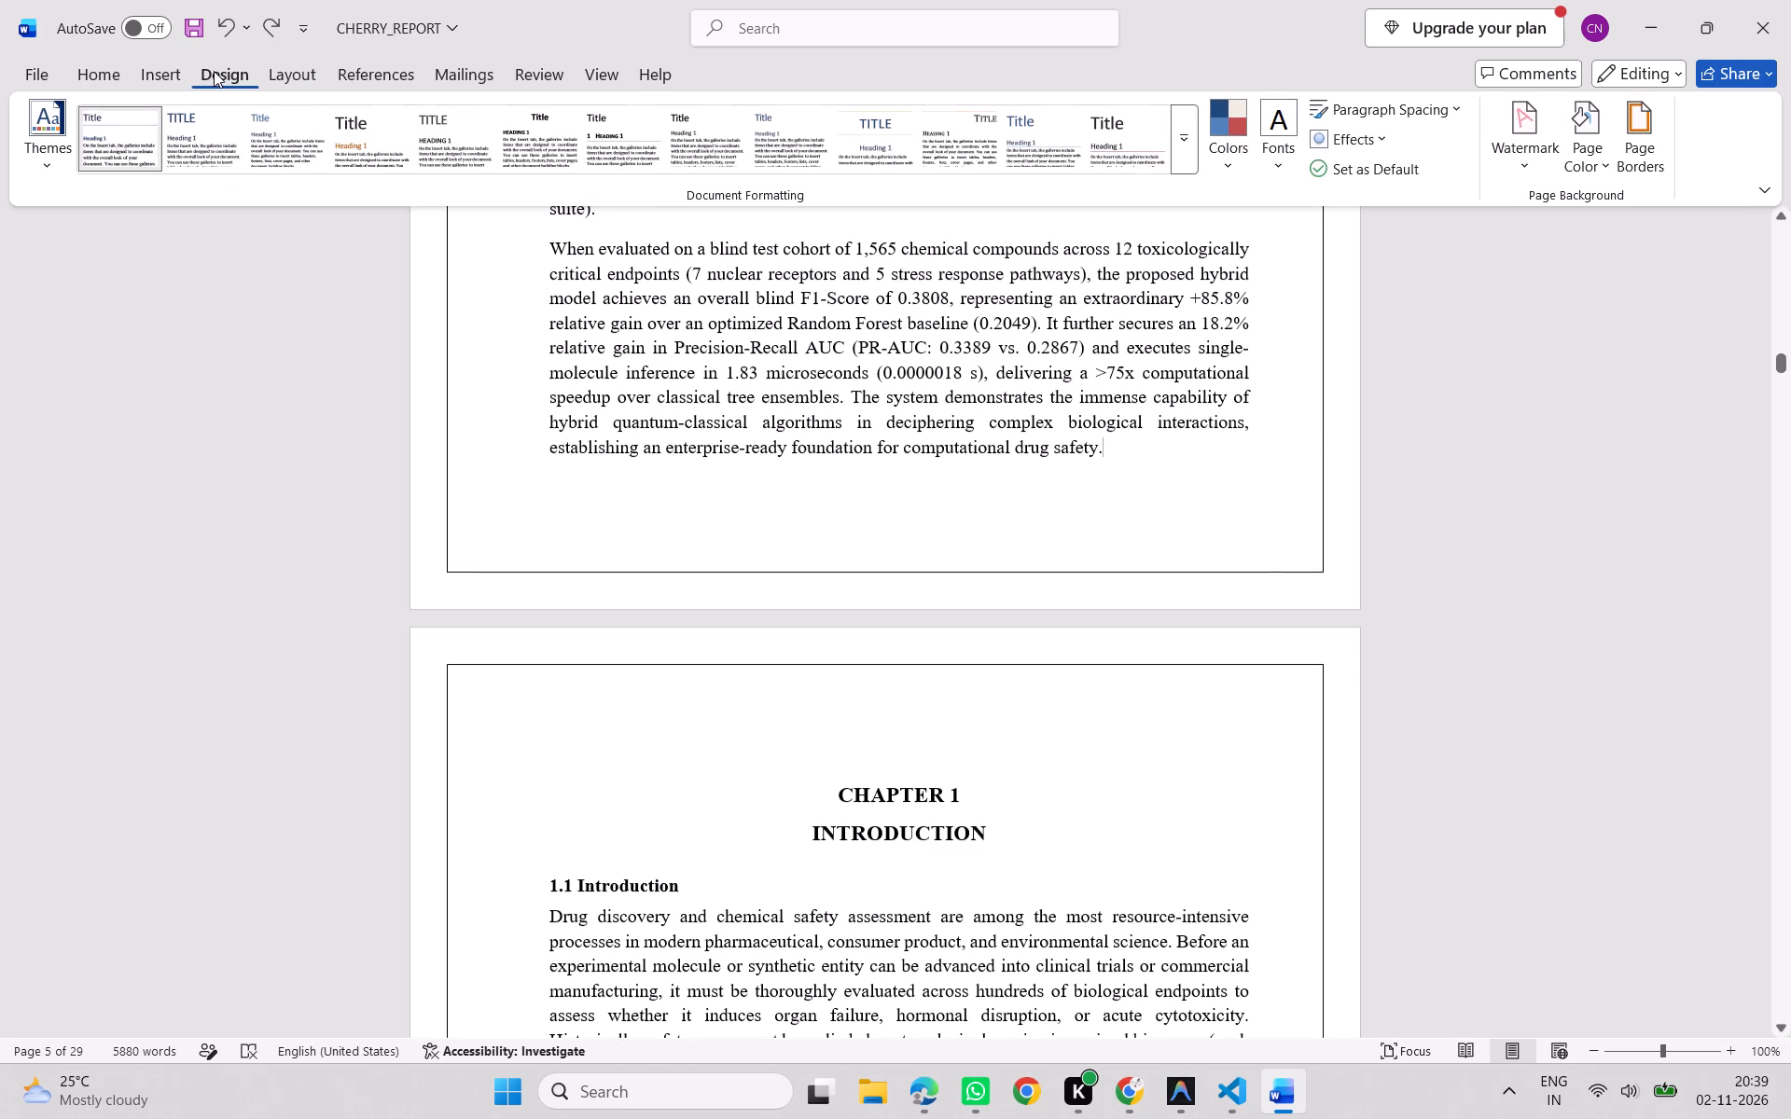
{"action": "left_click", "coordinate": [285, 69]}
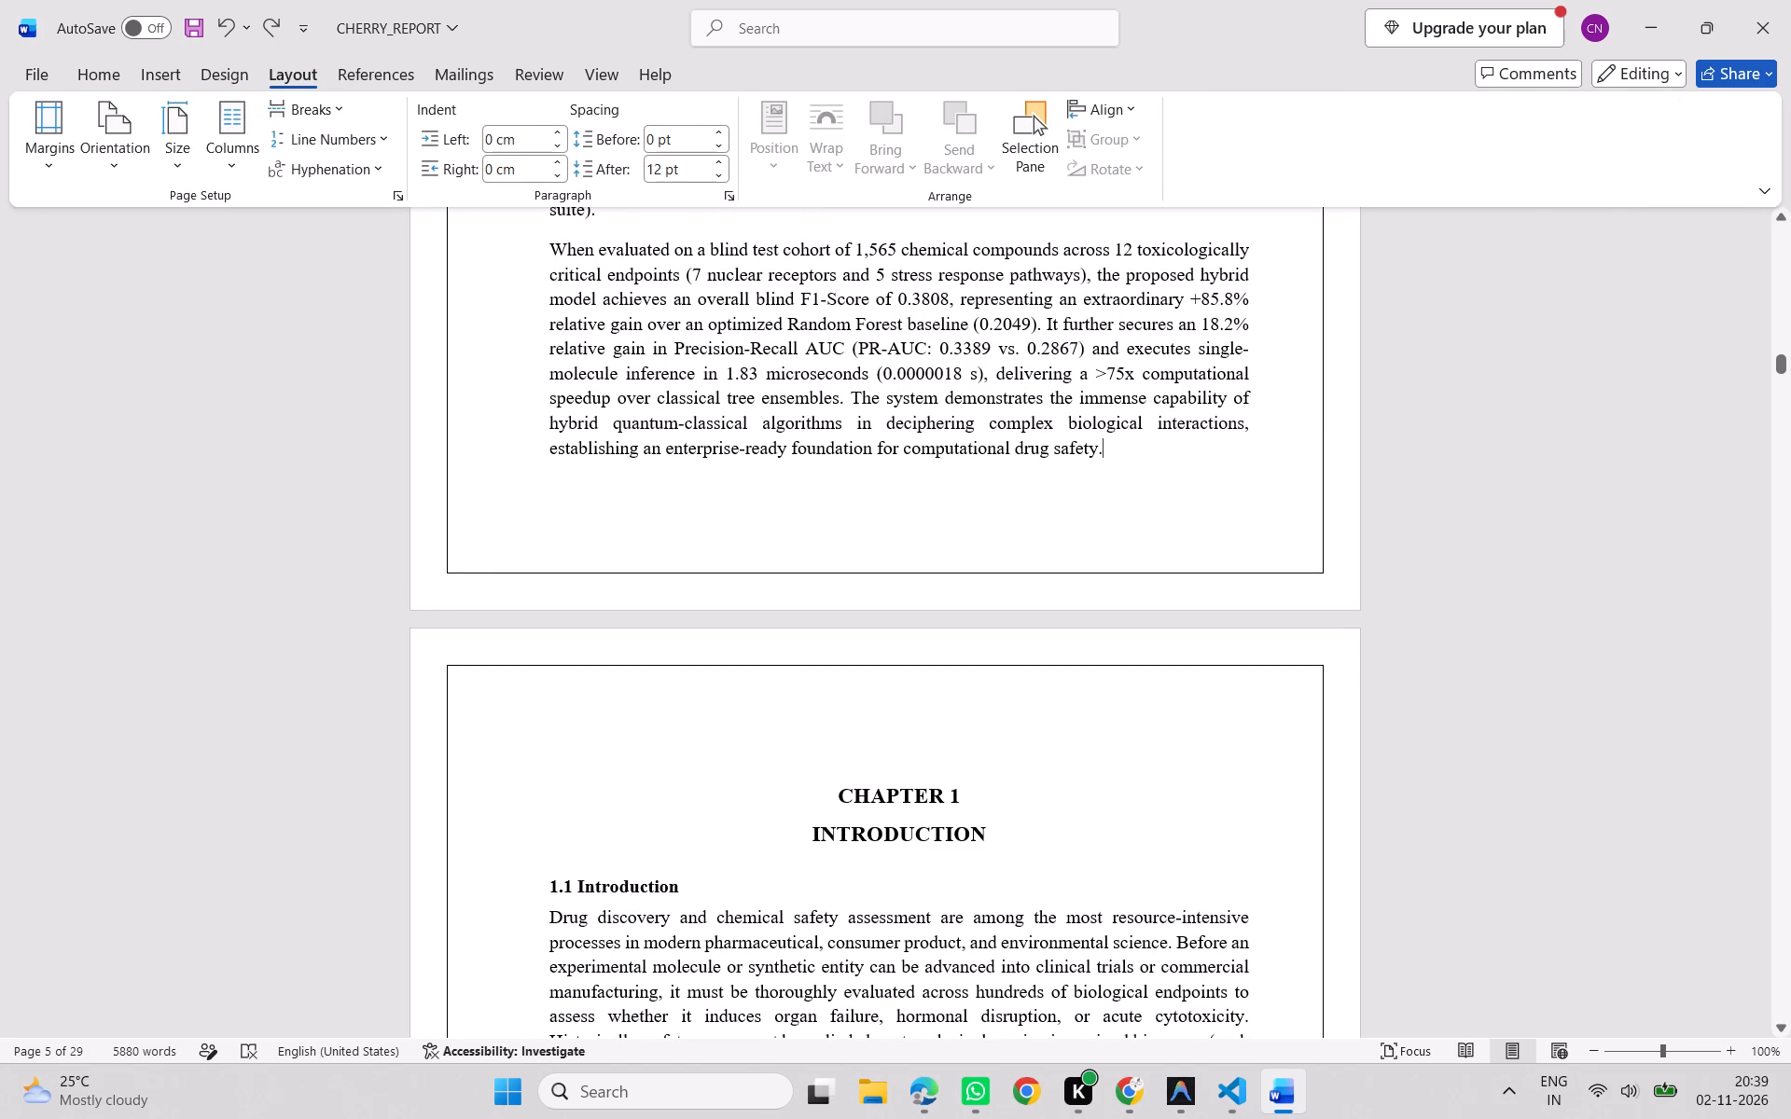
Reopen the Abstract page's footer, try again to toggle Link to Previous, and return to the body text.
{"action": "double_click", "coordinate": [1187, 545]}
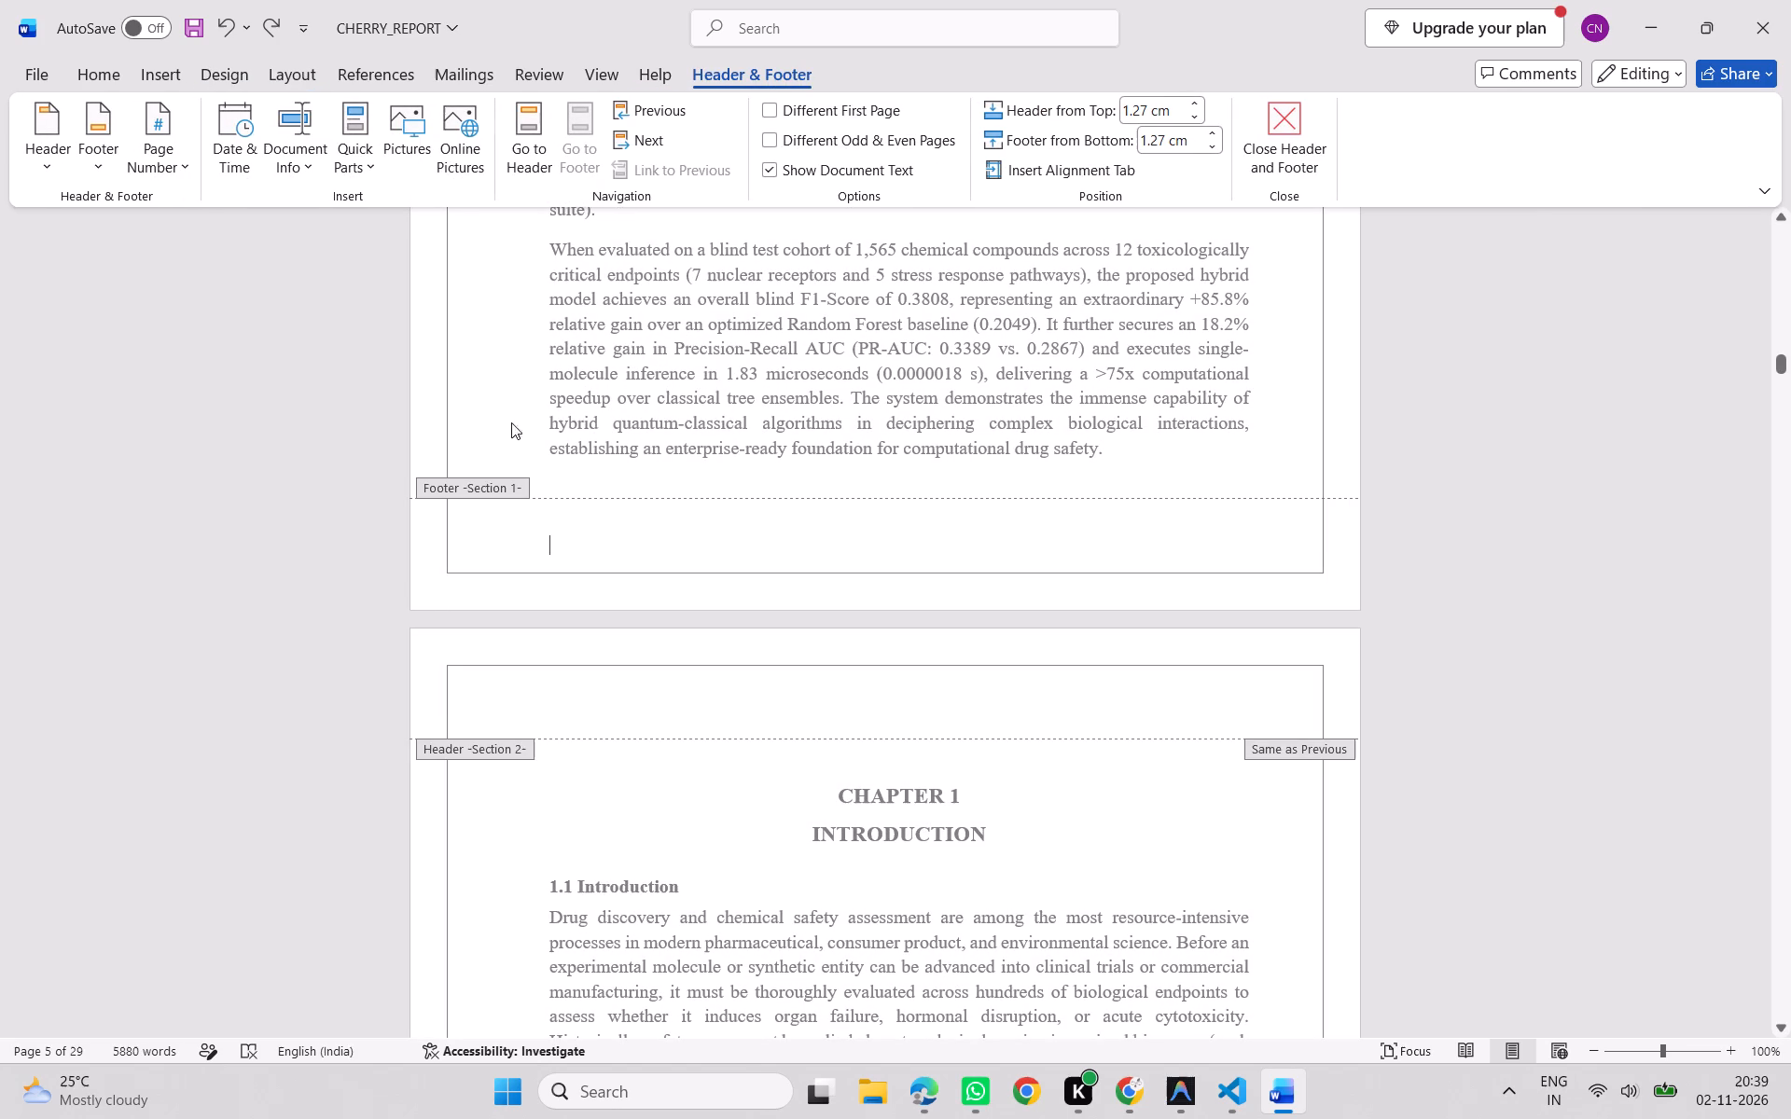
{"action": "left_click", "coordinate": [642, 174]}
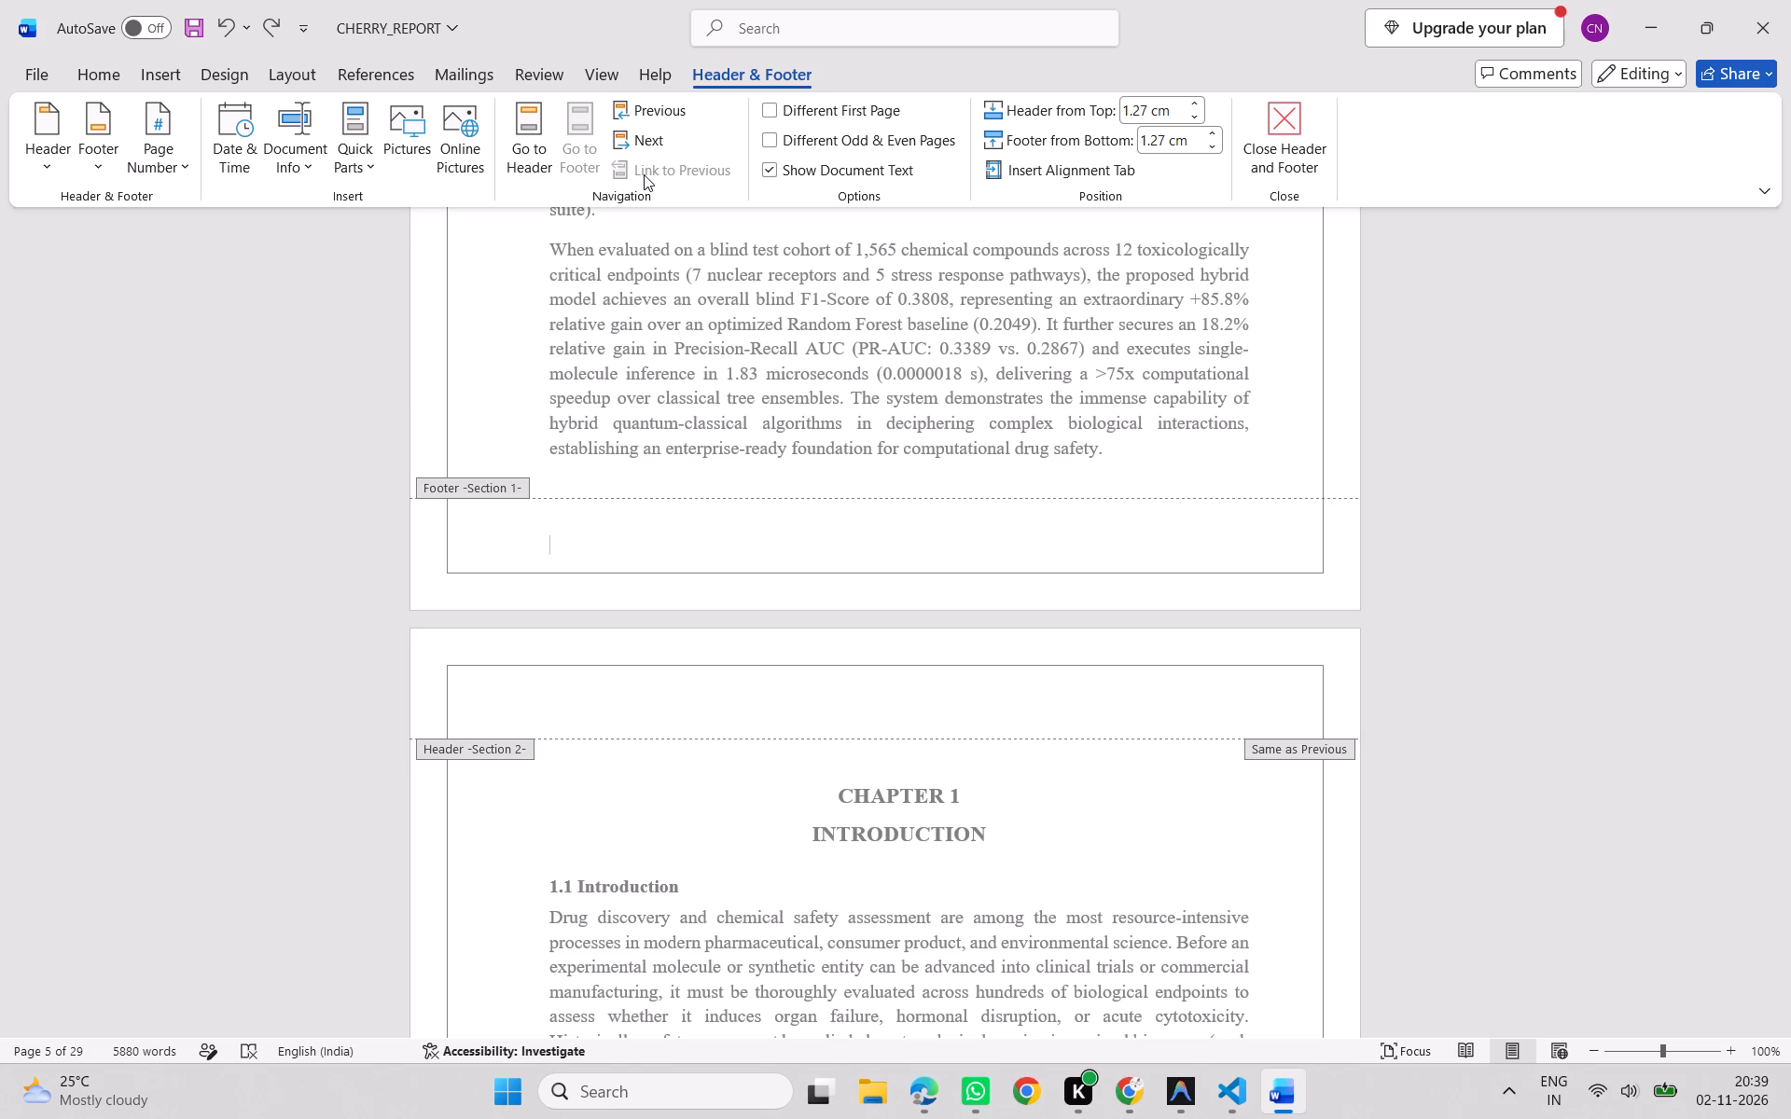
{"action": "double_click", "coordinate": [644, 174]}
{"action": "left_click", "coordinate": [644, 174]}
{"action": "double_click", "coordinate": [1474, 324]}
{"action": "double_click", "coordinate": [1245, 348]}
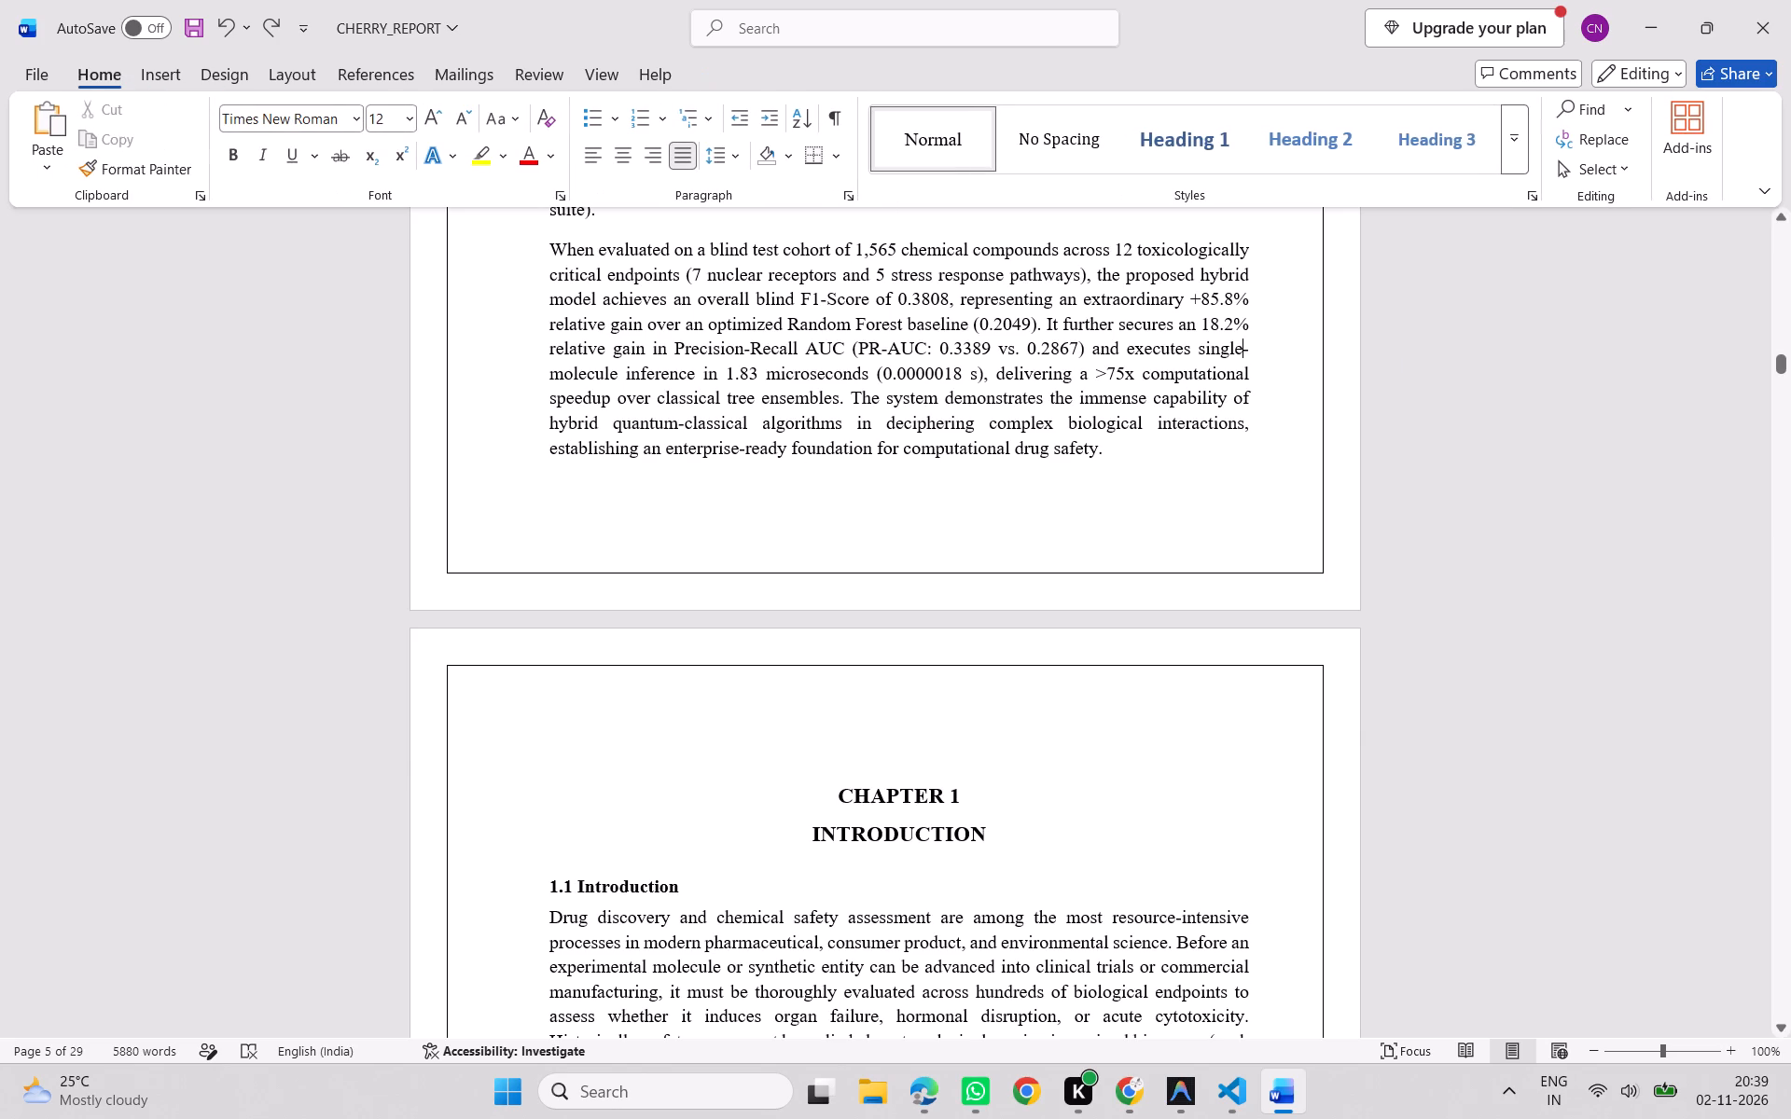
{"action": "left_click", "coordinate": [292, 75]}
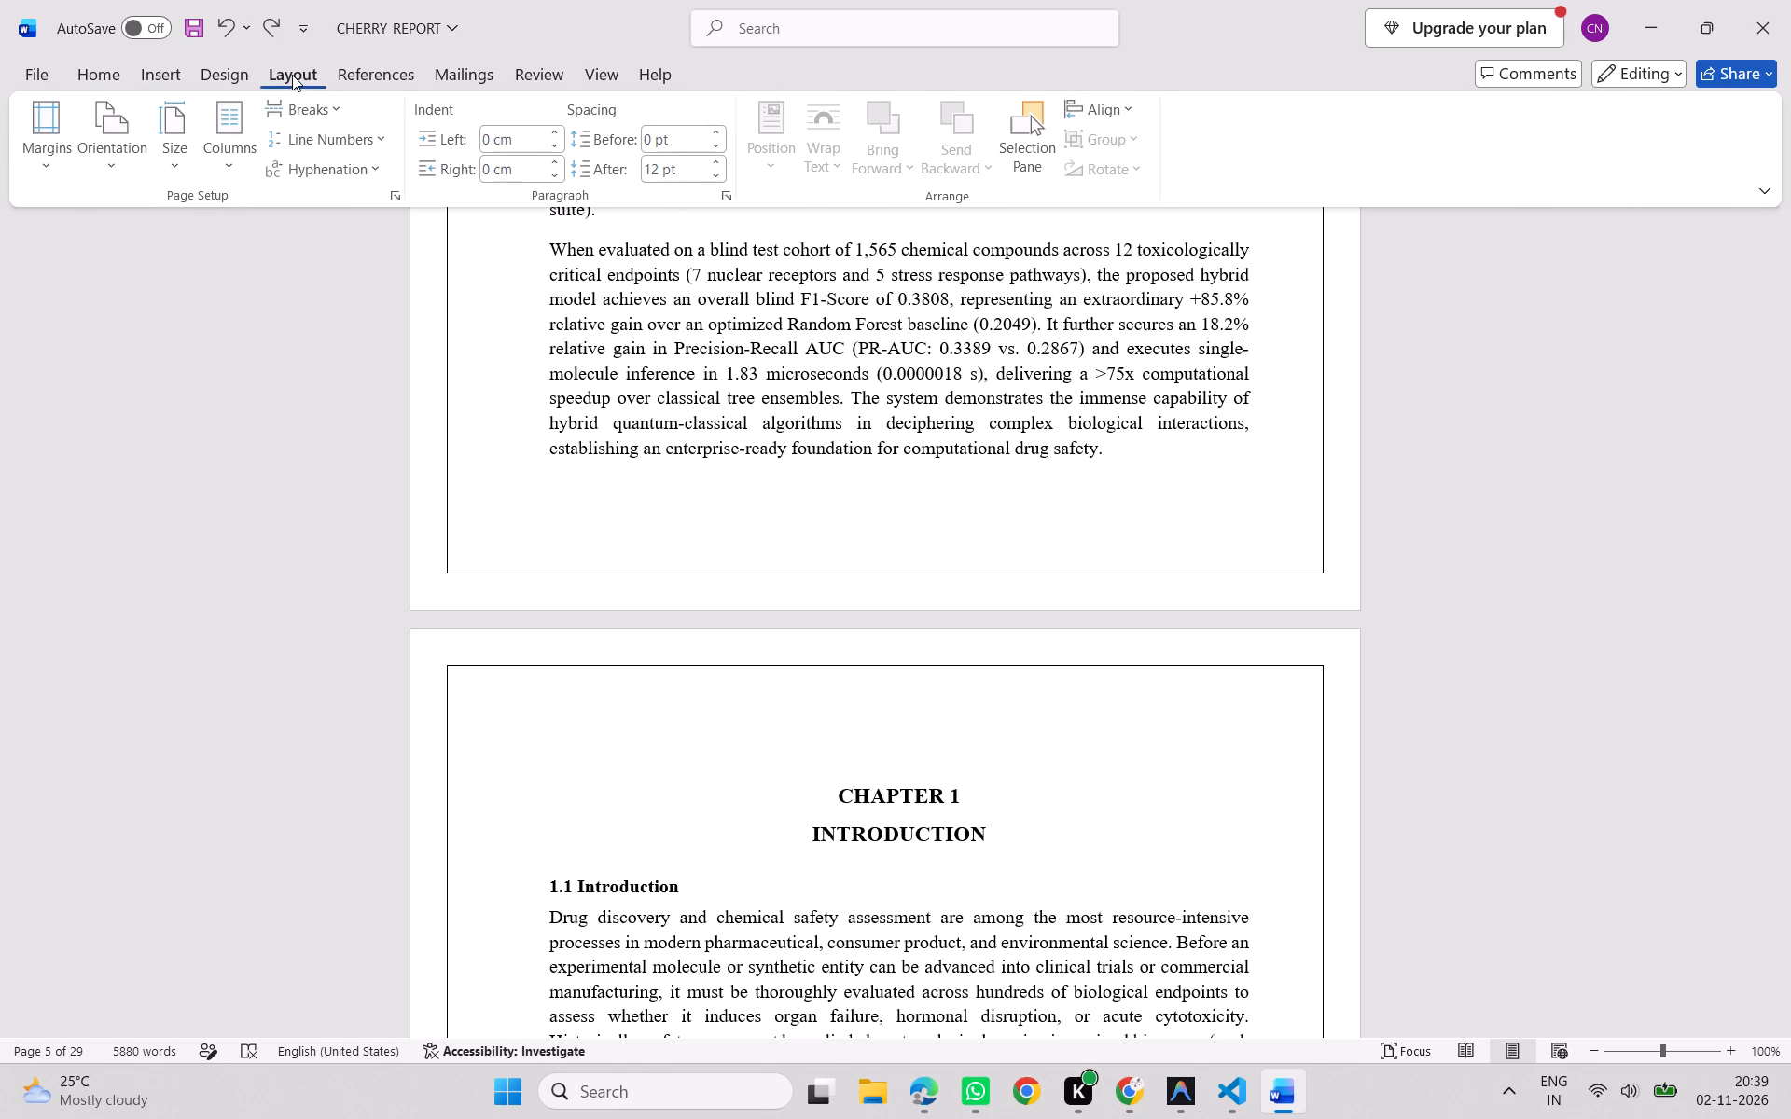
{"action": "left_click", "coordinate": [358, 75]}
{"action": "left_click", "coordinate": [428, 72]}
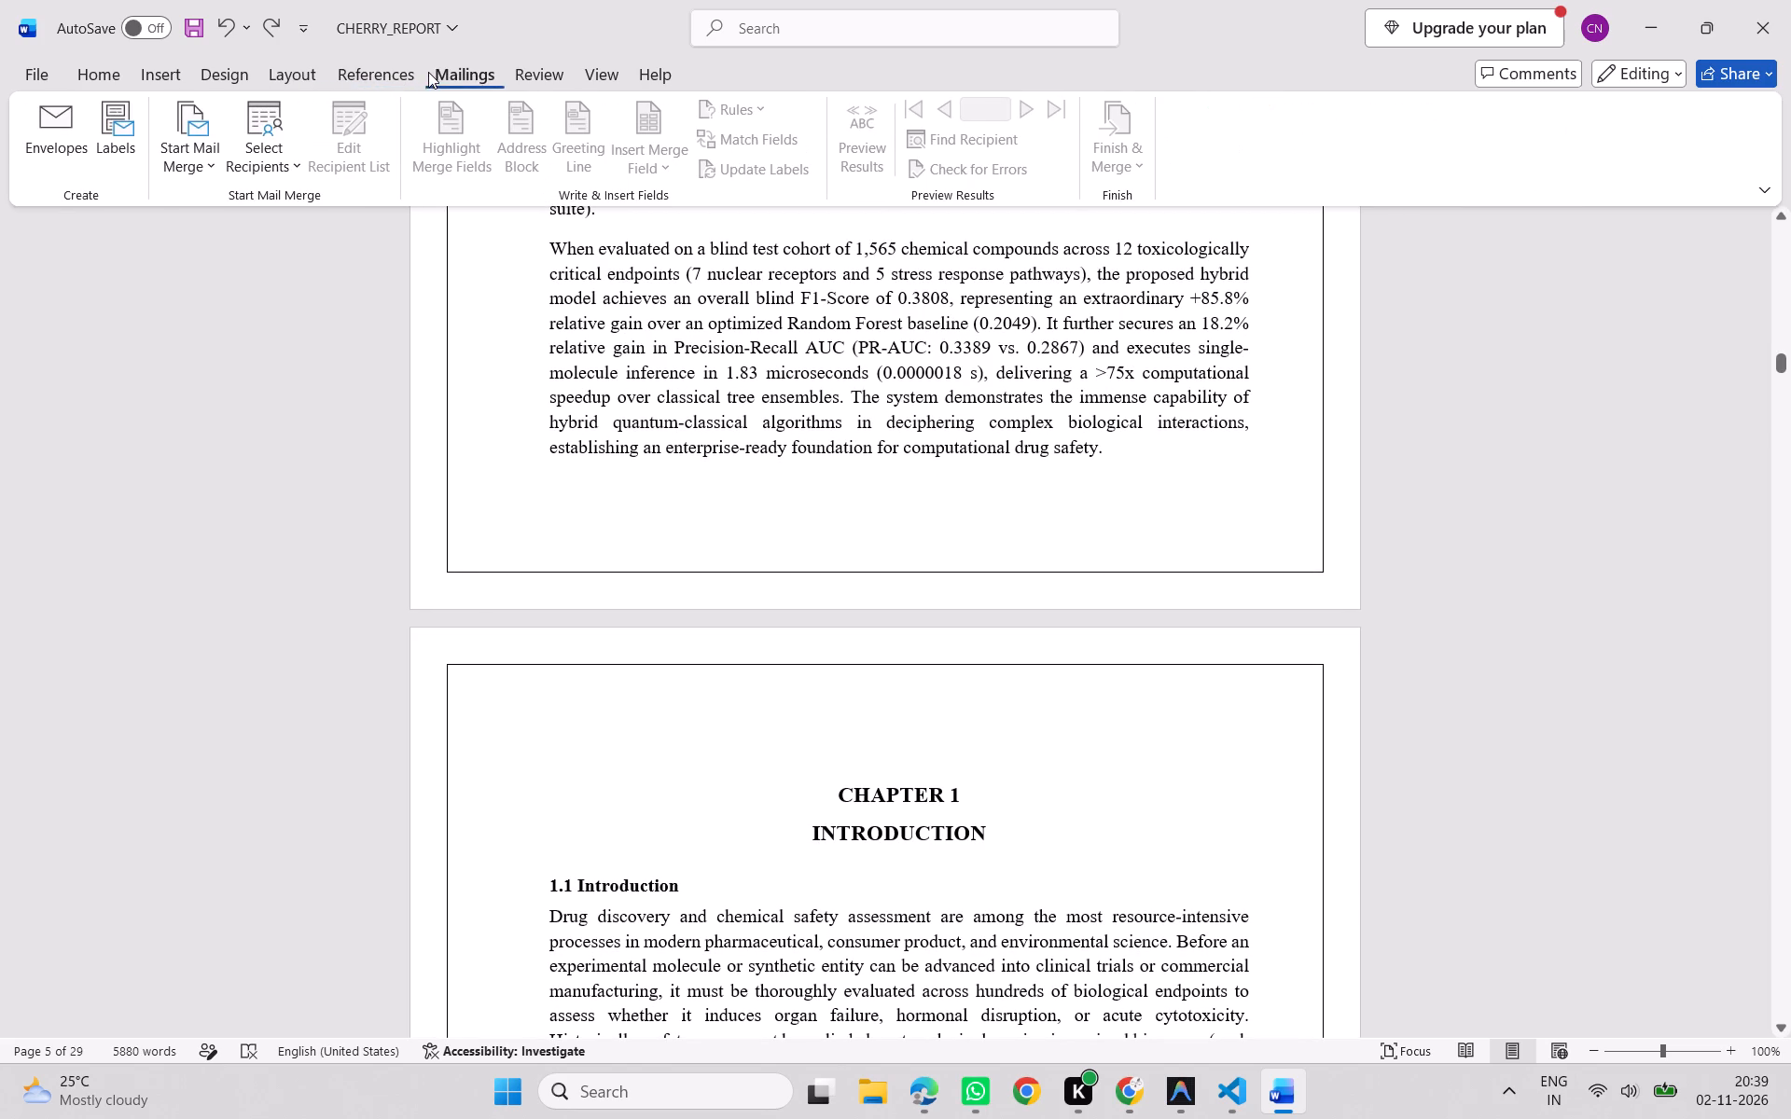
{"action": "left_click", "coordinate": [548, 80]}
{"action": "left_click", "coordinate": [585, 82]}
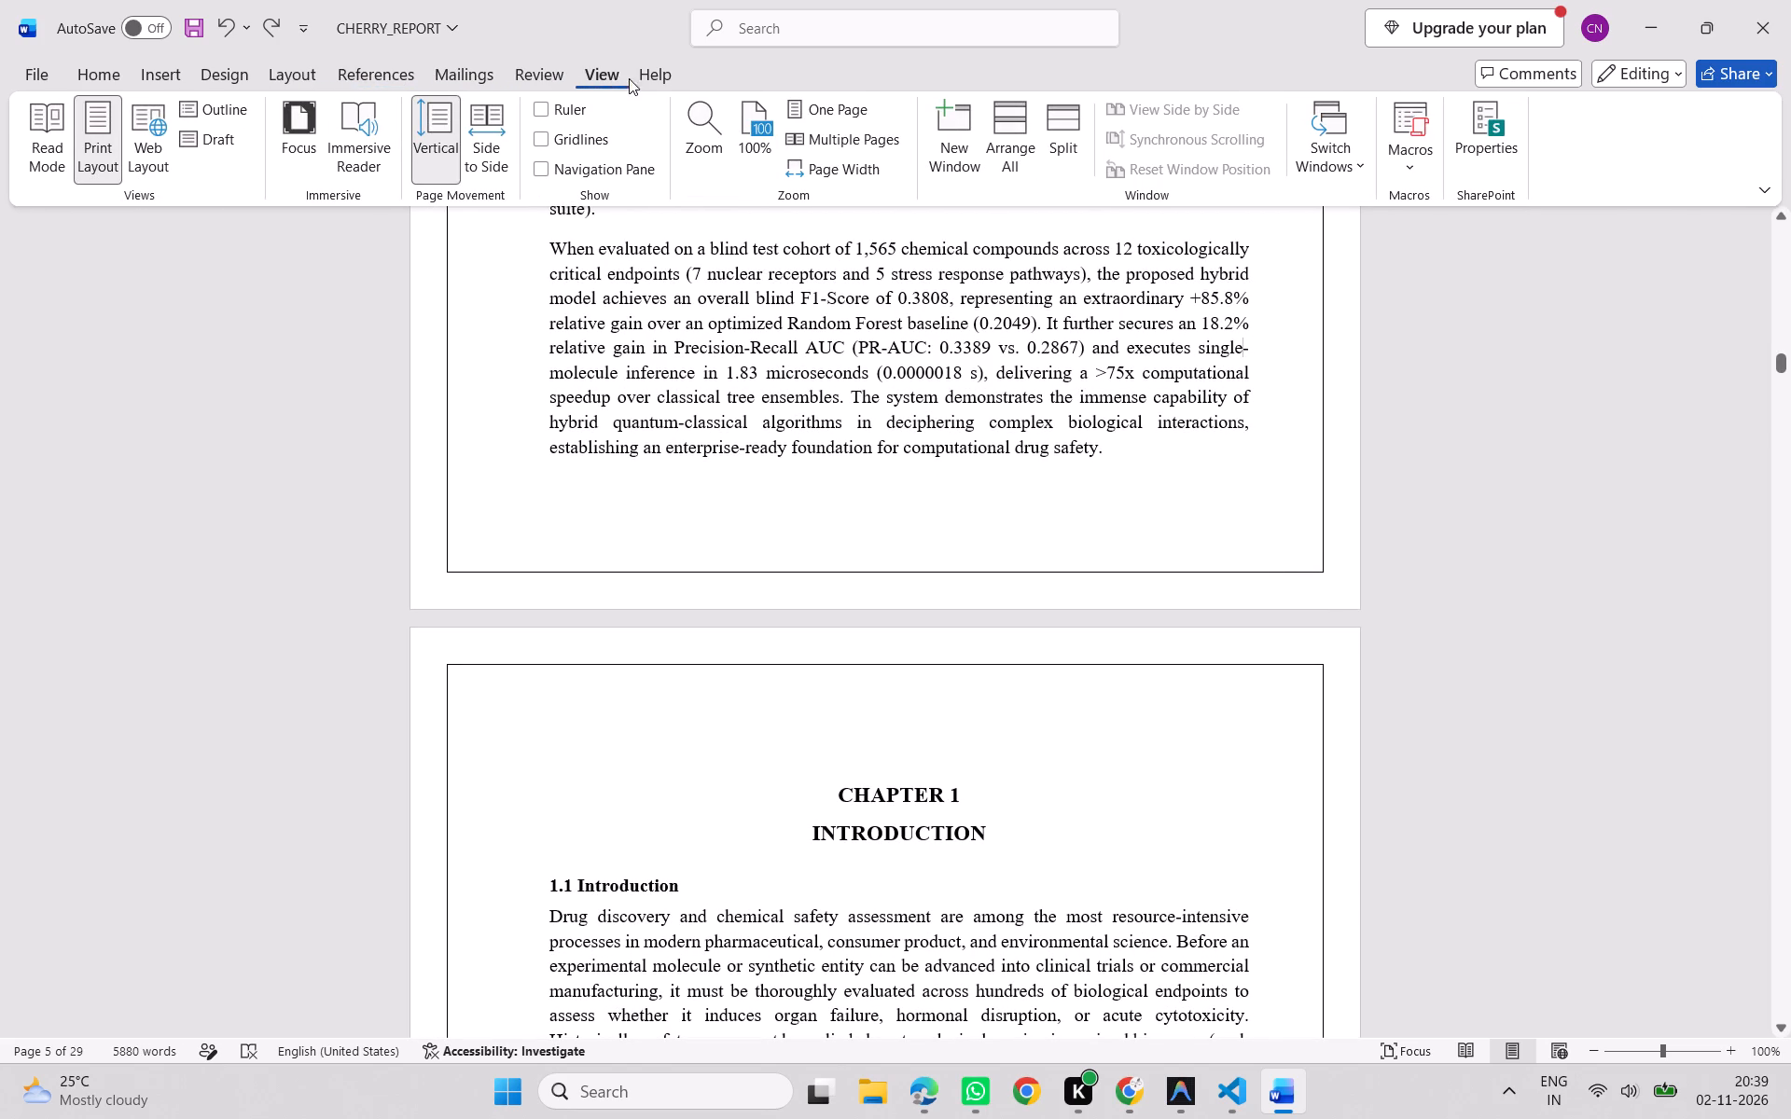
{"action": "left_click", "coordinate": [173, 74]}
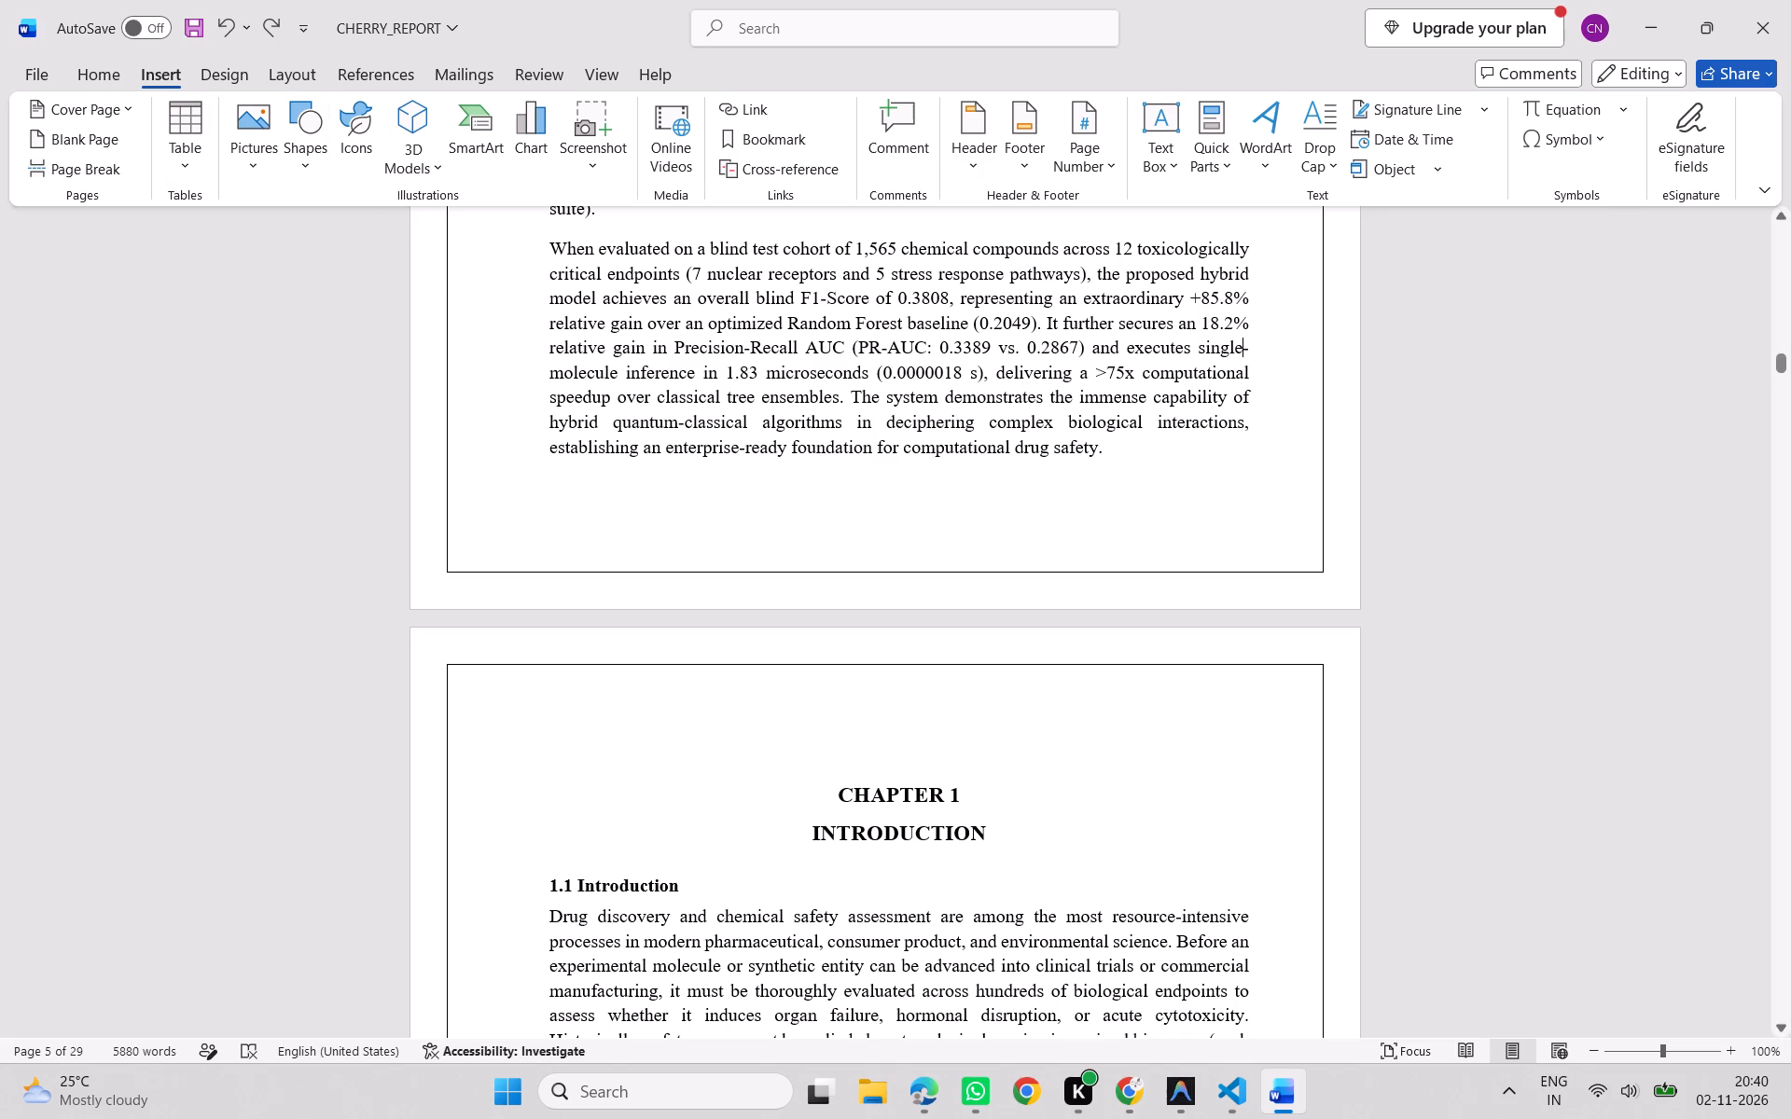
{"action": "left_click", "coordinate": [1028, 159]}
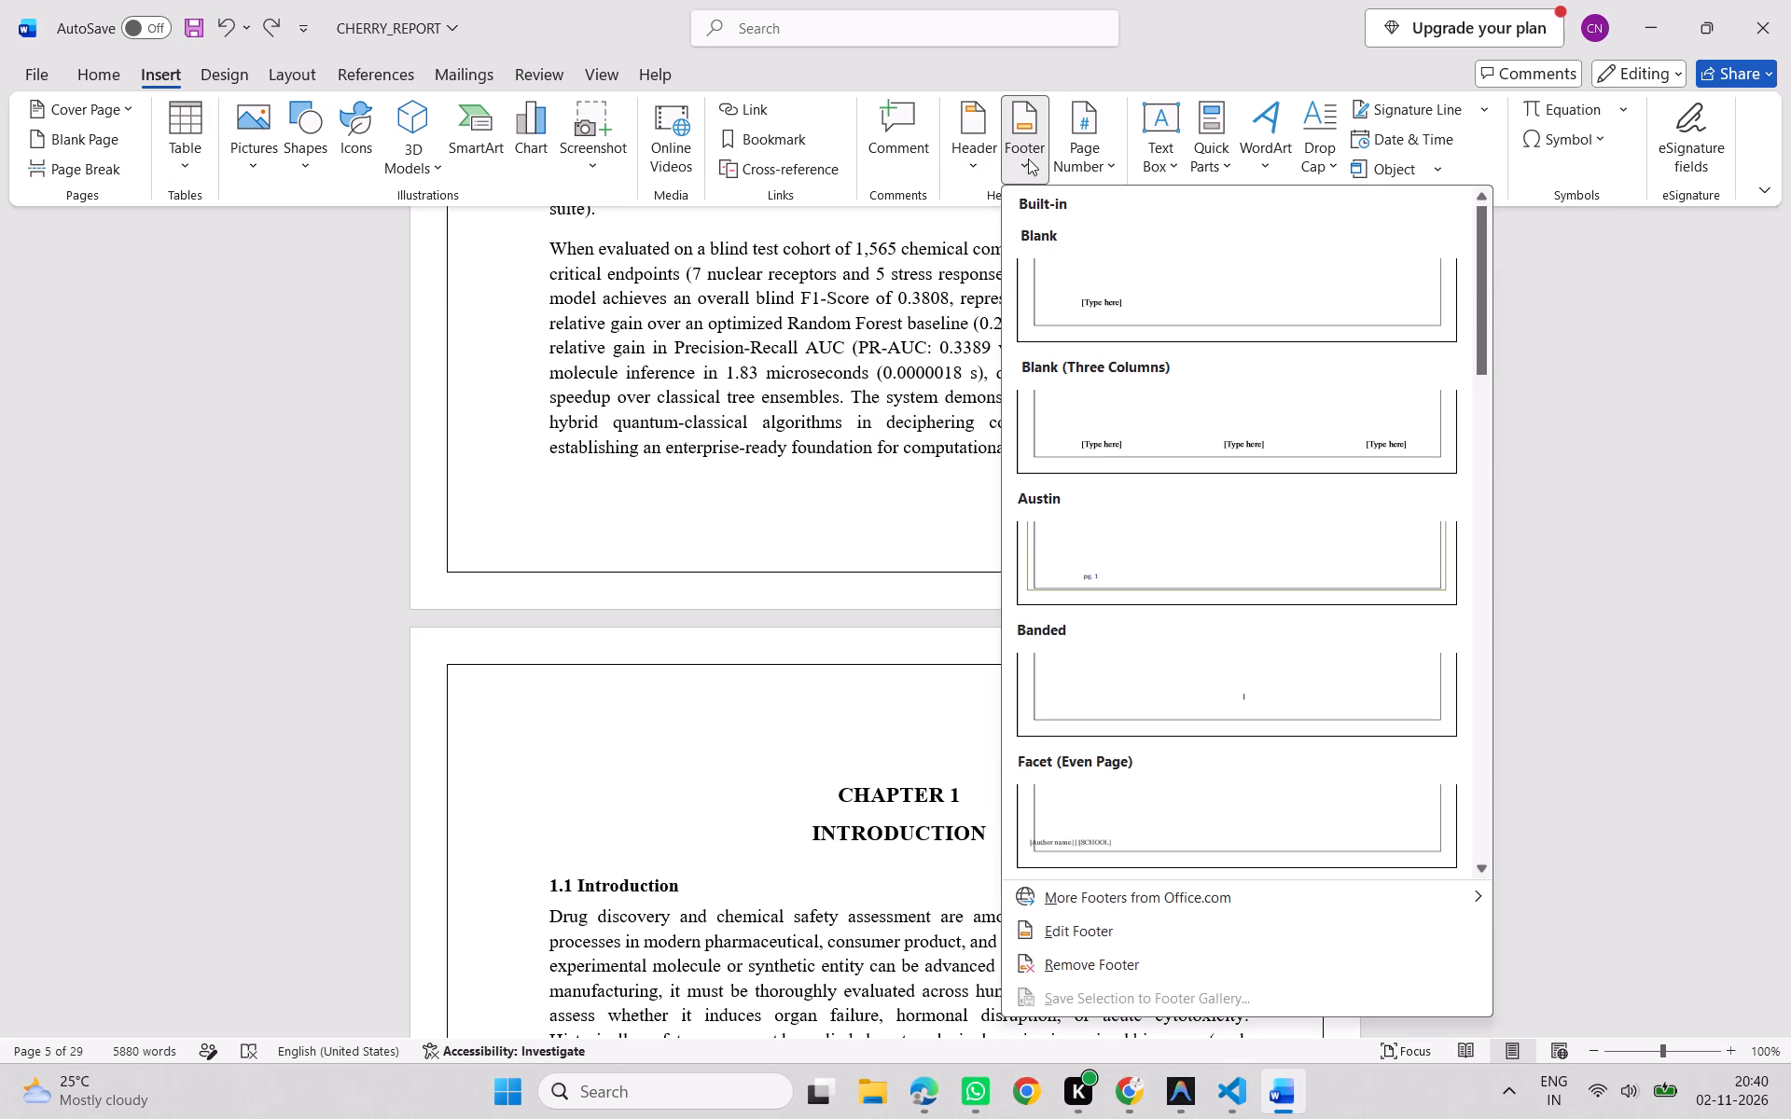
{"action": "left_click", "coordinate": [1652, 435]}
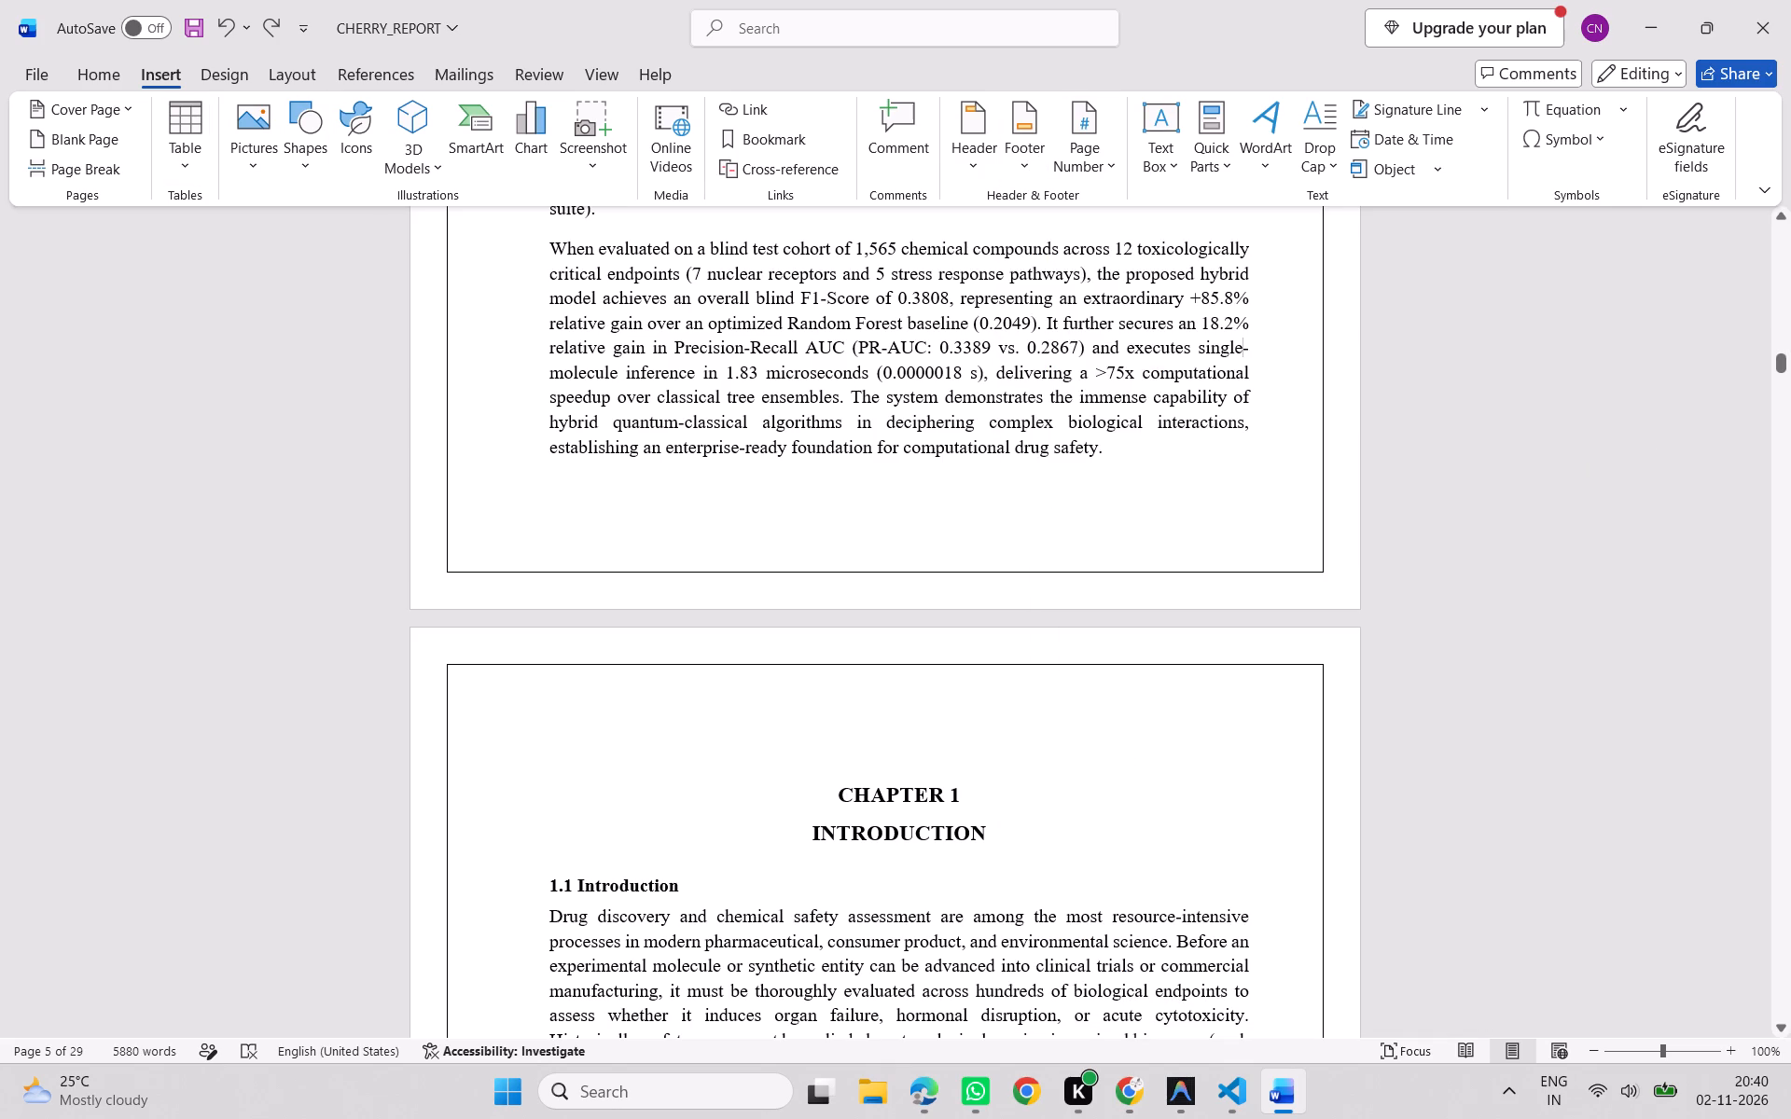
Examine the Chapter 1 pages through to the start of Chapter 2, checking the page borders and footers.
{"action": "scroll", "coordinate": [1071, 615], "scroll_direction": "down", "scroll_amount": 7}
{"action": "scroll", "coordinate": [1044, 717], "scroll_direction": "up", "scroll_amount": 1}
{"action": "scroll", "coordinate": [1044, 718], "scroll_direction": "down", "scroll_amount": 8}
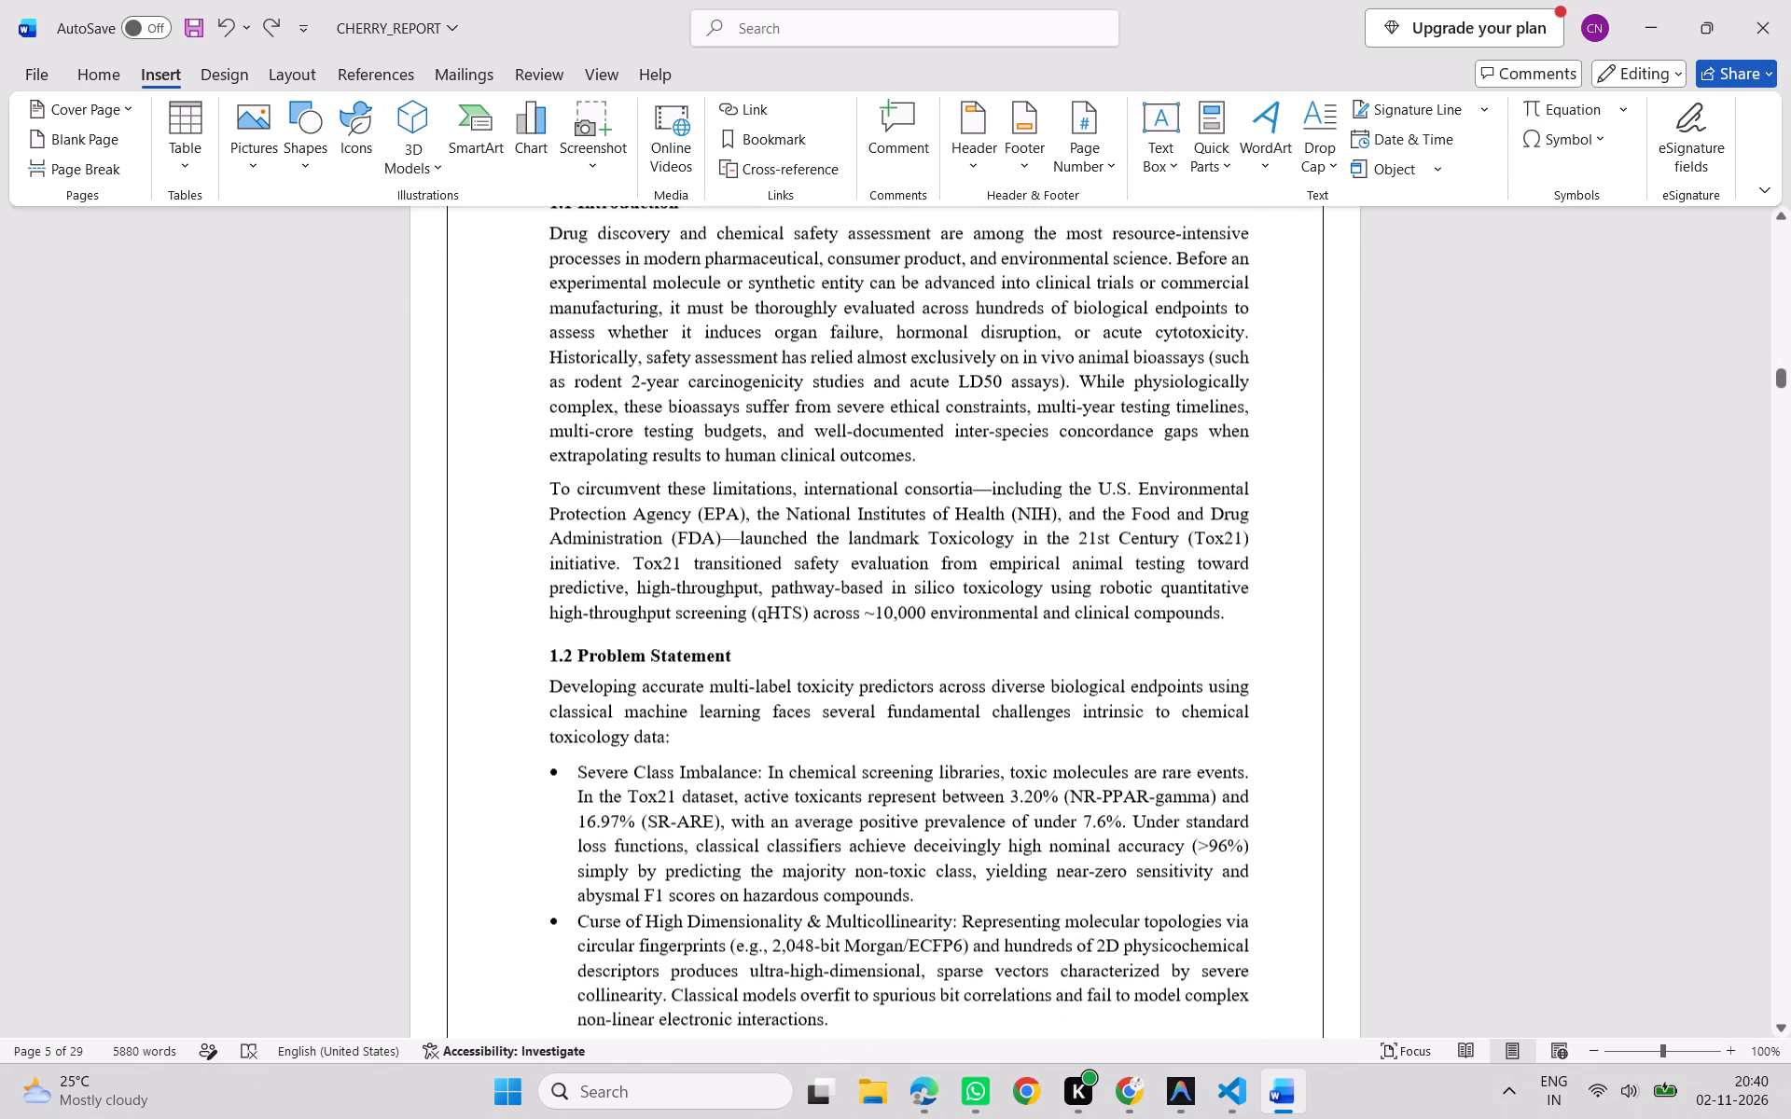
{"action": "scroll", "coordinate": [1044, 720], "scroll_direction": "down", "scroll_amount": 2}
{"action": "scroll", "coordinate": [1045, 723], "scroll_direction": "down", "scroll_amount": 20}
{"action": "scroll", "coordinate": [1045, 723], "scroll_direction": "down", "scroll_amount": 1}
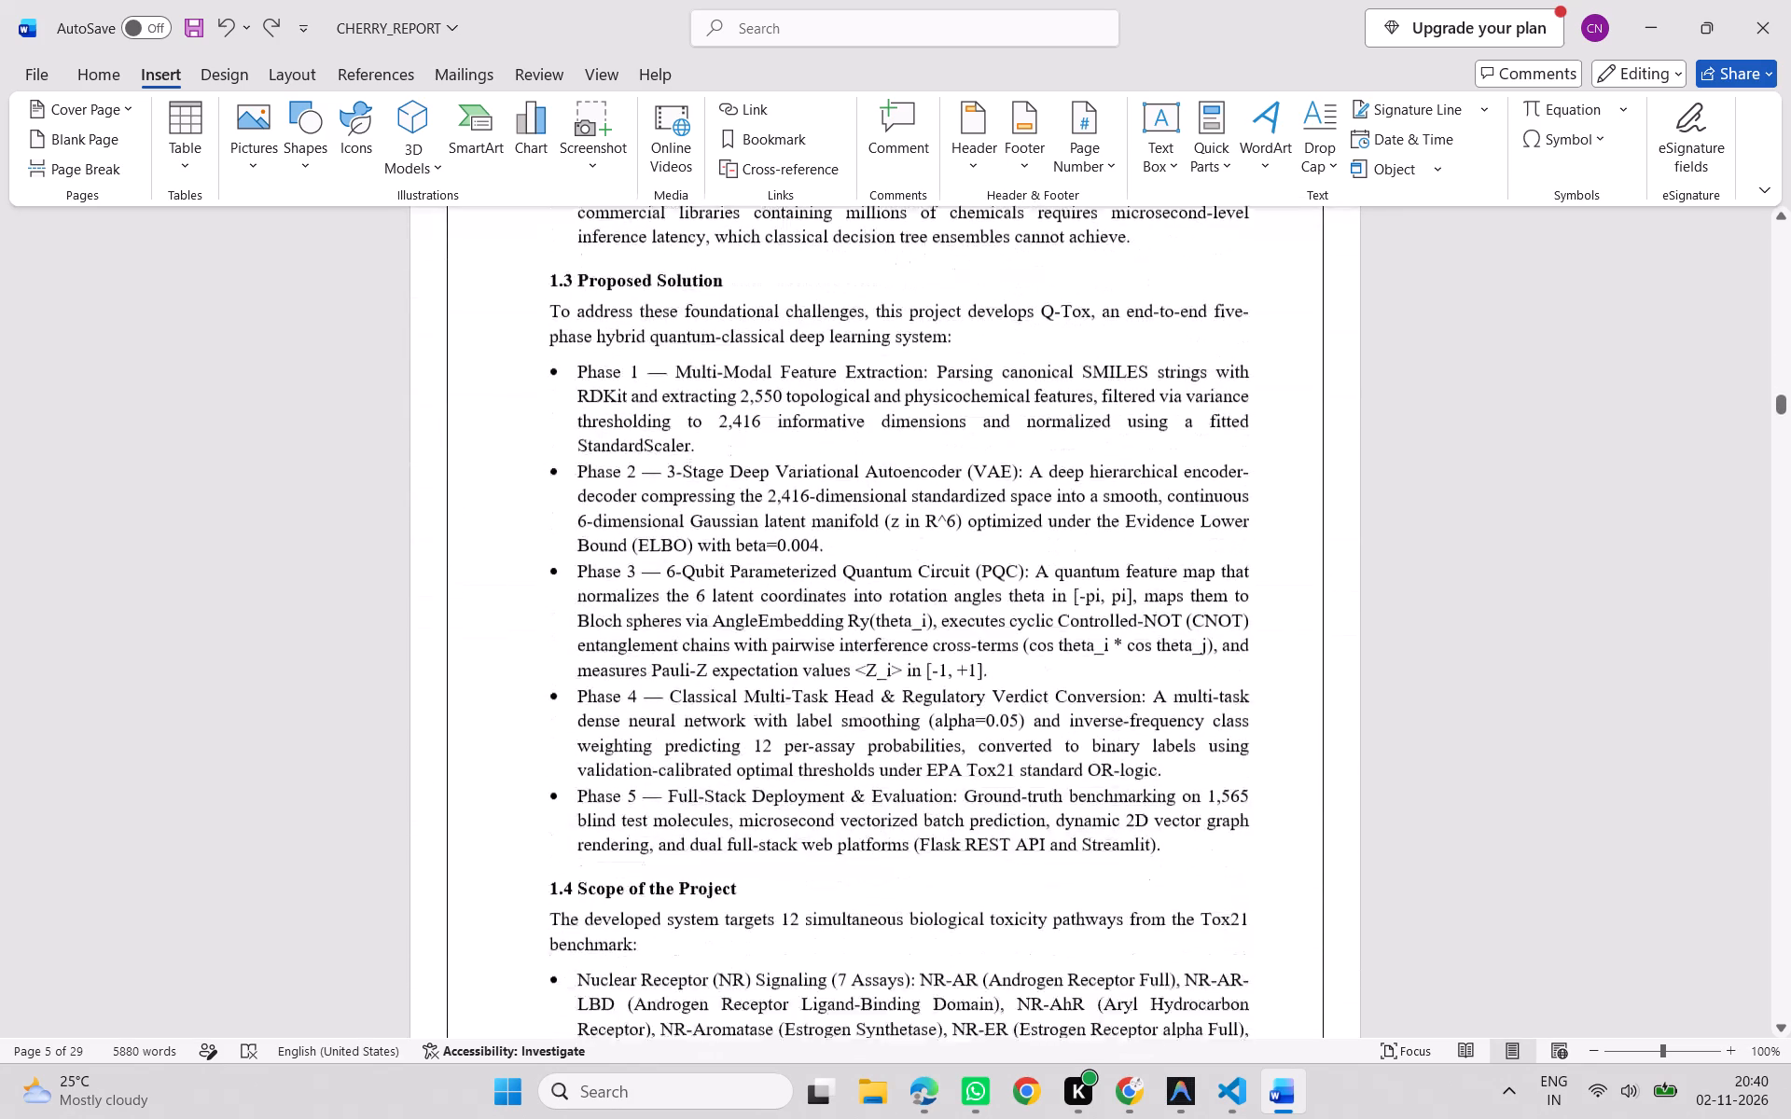
{"action": "scroll", "coordinate": [1046, 724], "scroll_direction": "down", "scroll_amount": 20}
{"action": "scroll", "coordinate": [1046, 724], "scroll_direction": "down", "scroll_amount": 8}
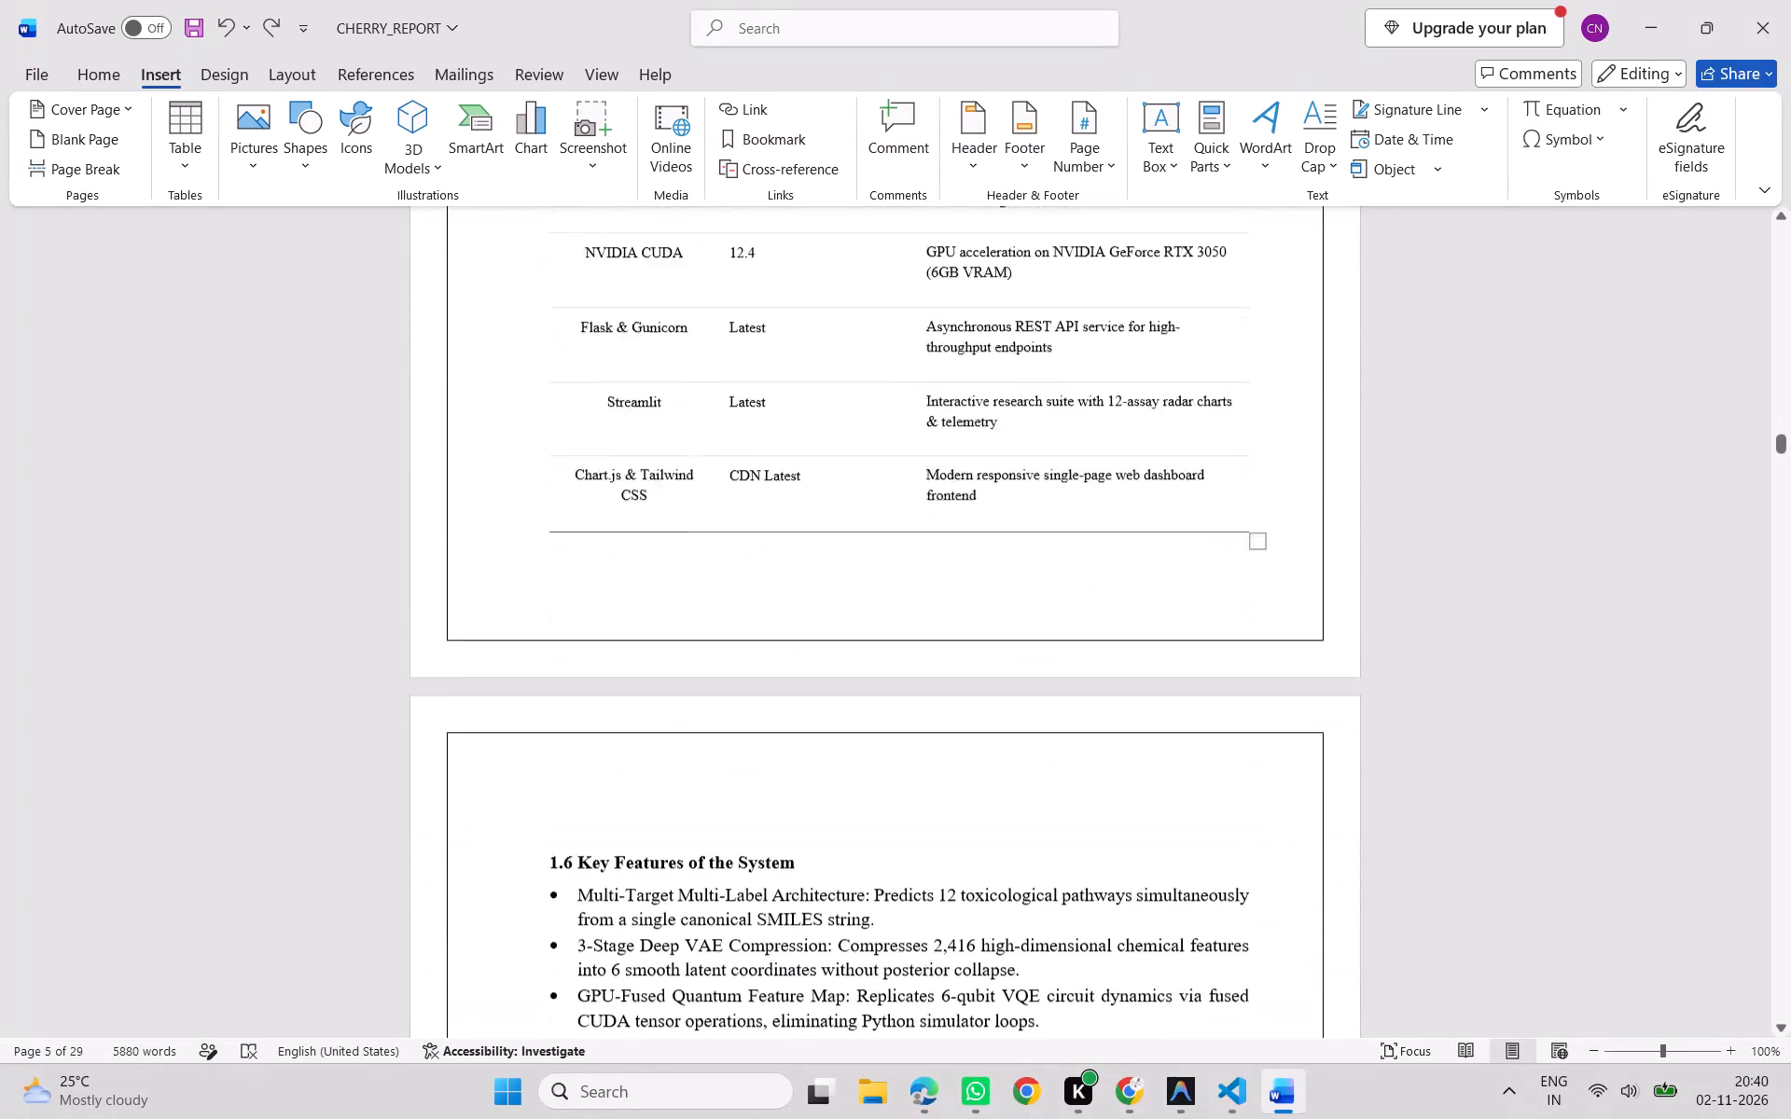
{"action": "scroll", "coordinate": [1021, 843], "scroll_direction": "down", "scroll_amount": 15}
{"action": "scroll", "coordinate": [1021, 843], "scroll_direction": "down", "scroll_amount": 11}
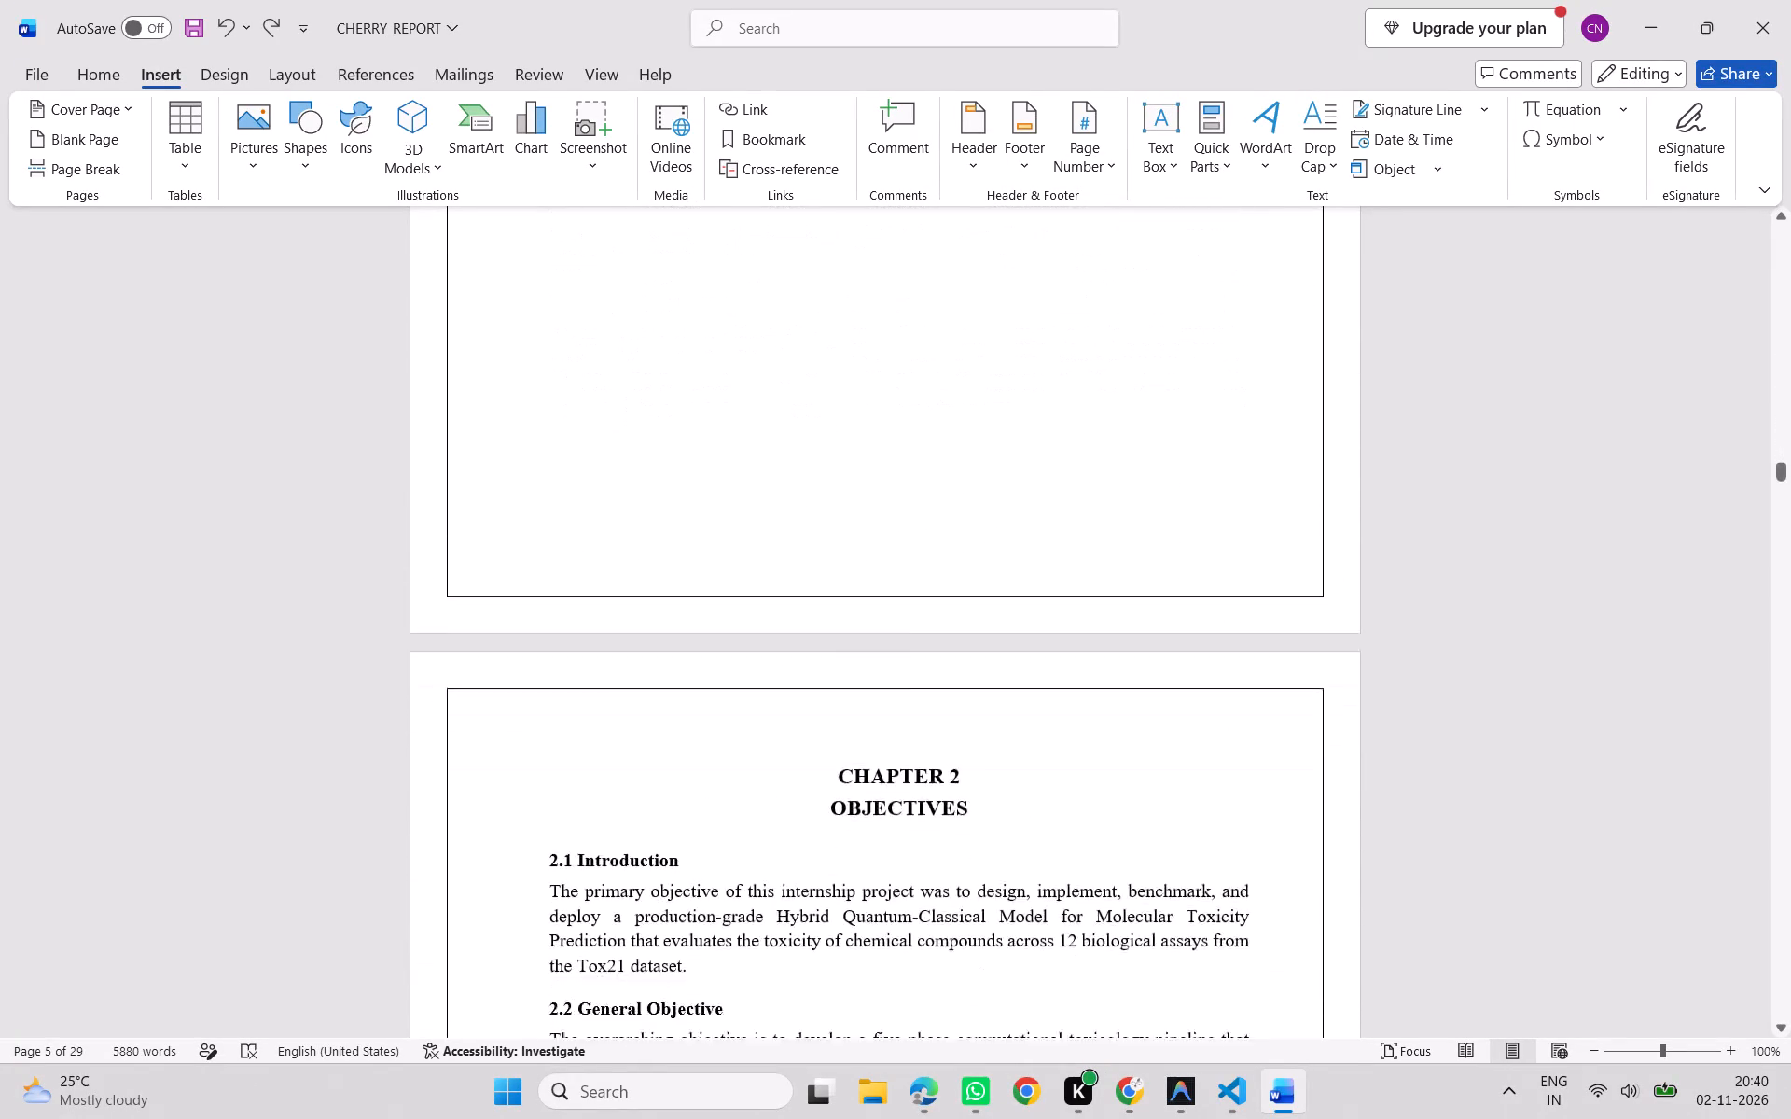
{"action": "scroll", "coordinate": [1021, 843], "scroll_direction": "down", "scroll_amount": 5}
{"action": "scroll", "coordinate": [1012, 844], "scroll_direction": "up", "scroll_amount": 7}
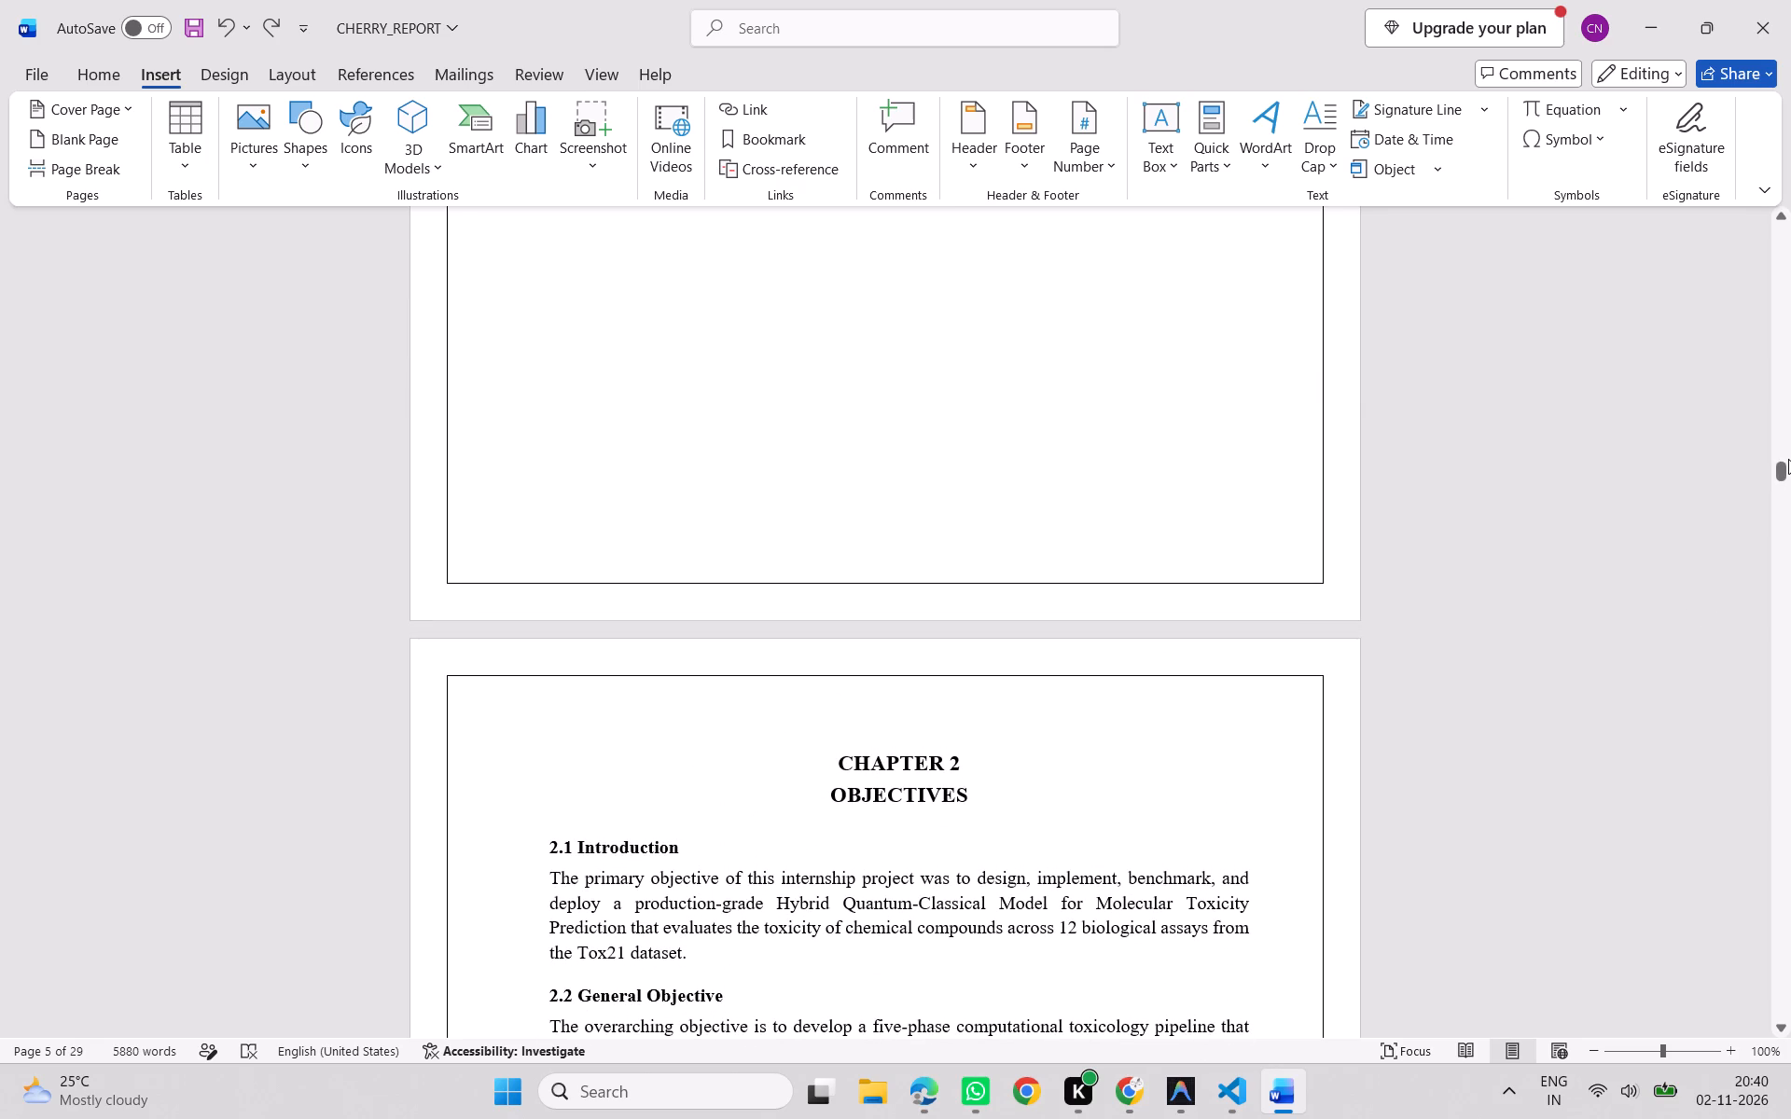
Return to the Bonafide Certificate and examine the front pages through to the page numbers listed in the Table of Contents.
{"action": "left_click_drag", "start_coordinate": [1773, 466], "coordinate": [1758, 145]}
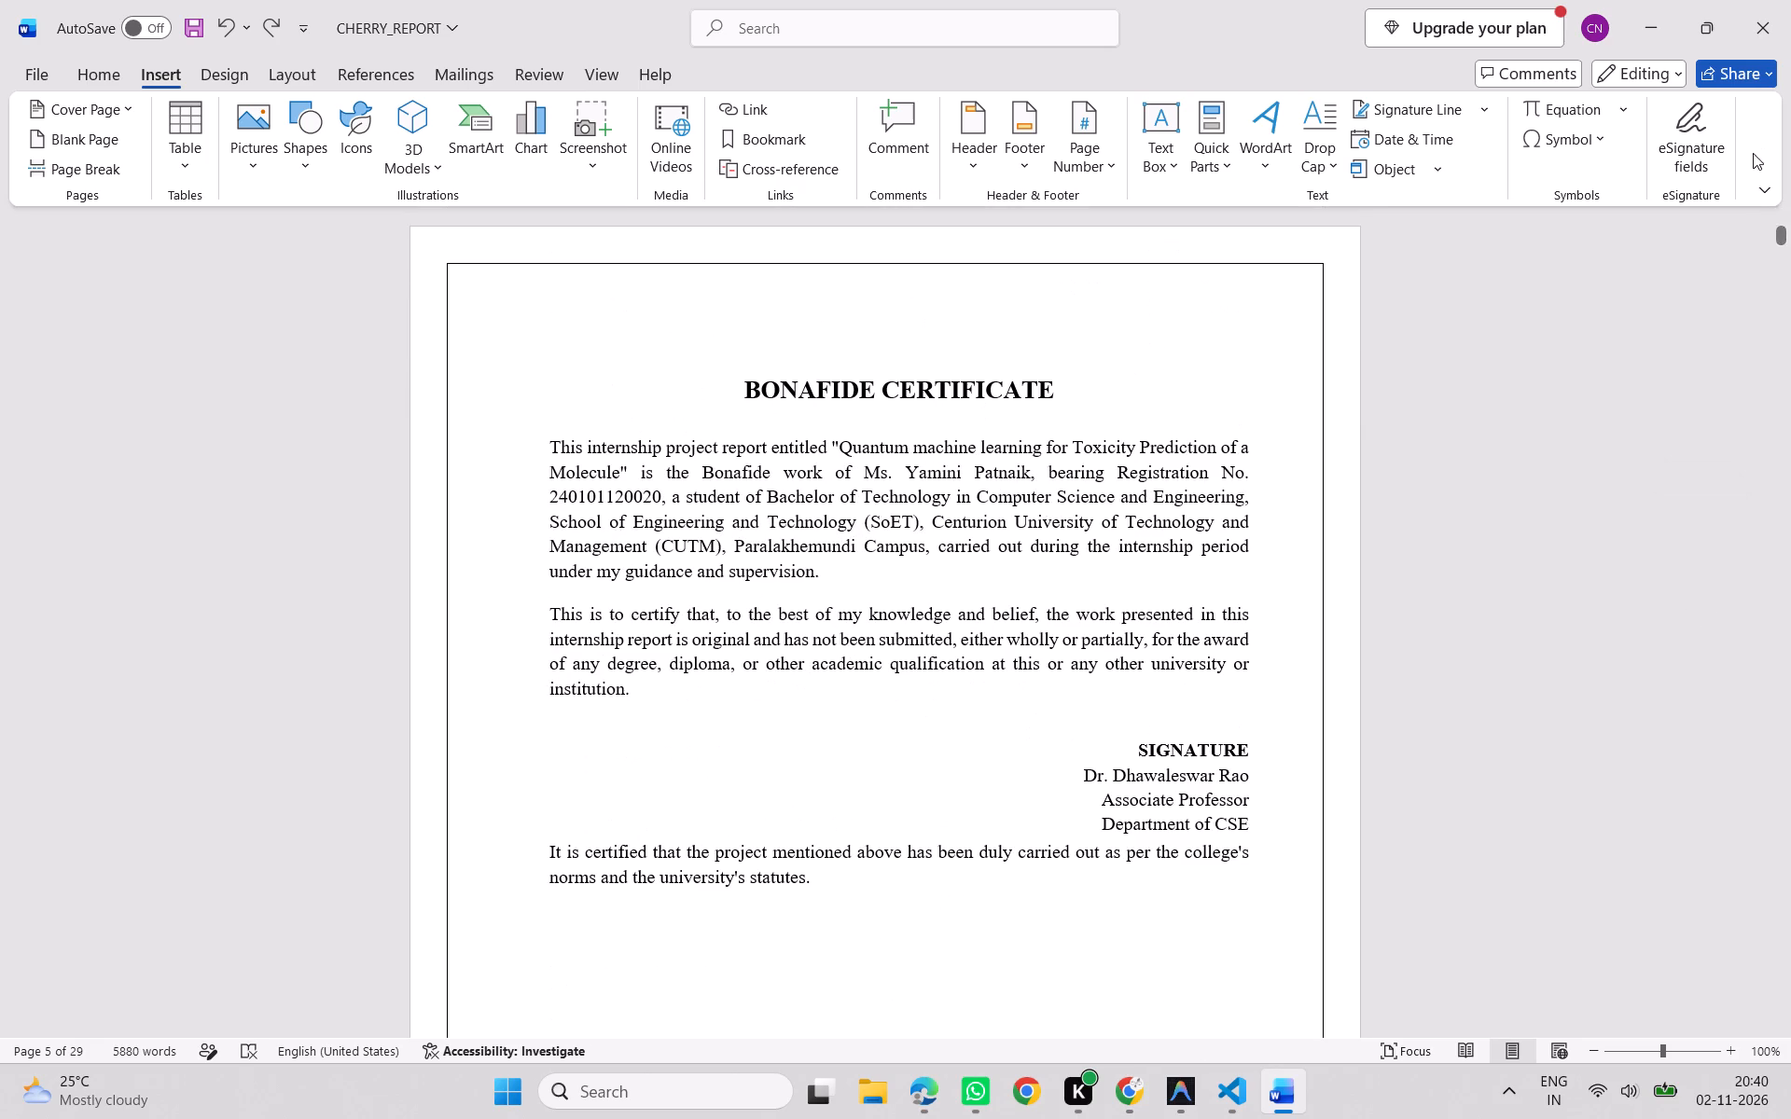
{"action": "scroll", "coordinate": [1315, 760], "scroll_direction": "down", "scroll_amount": 18}
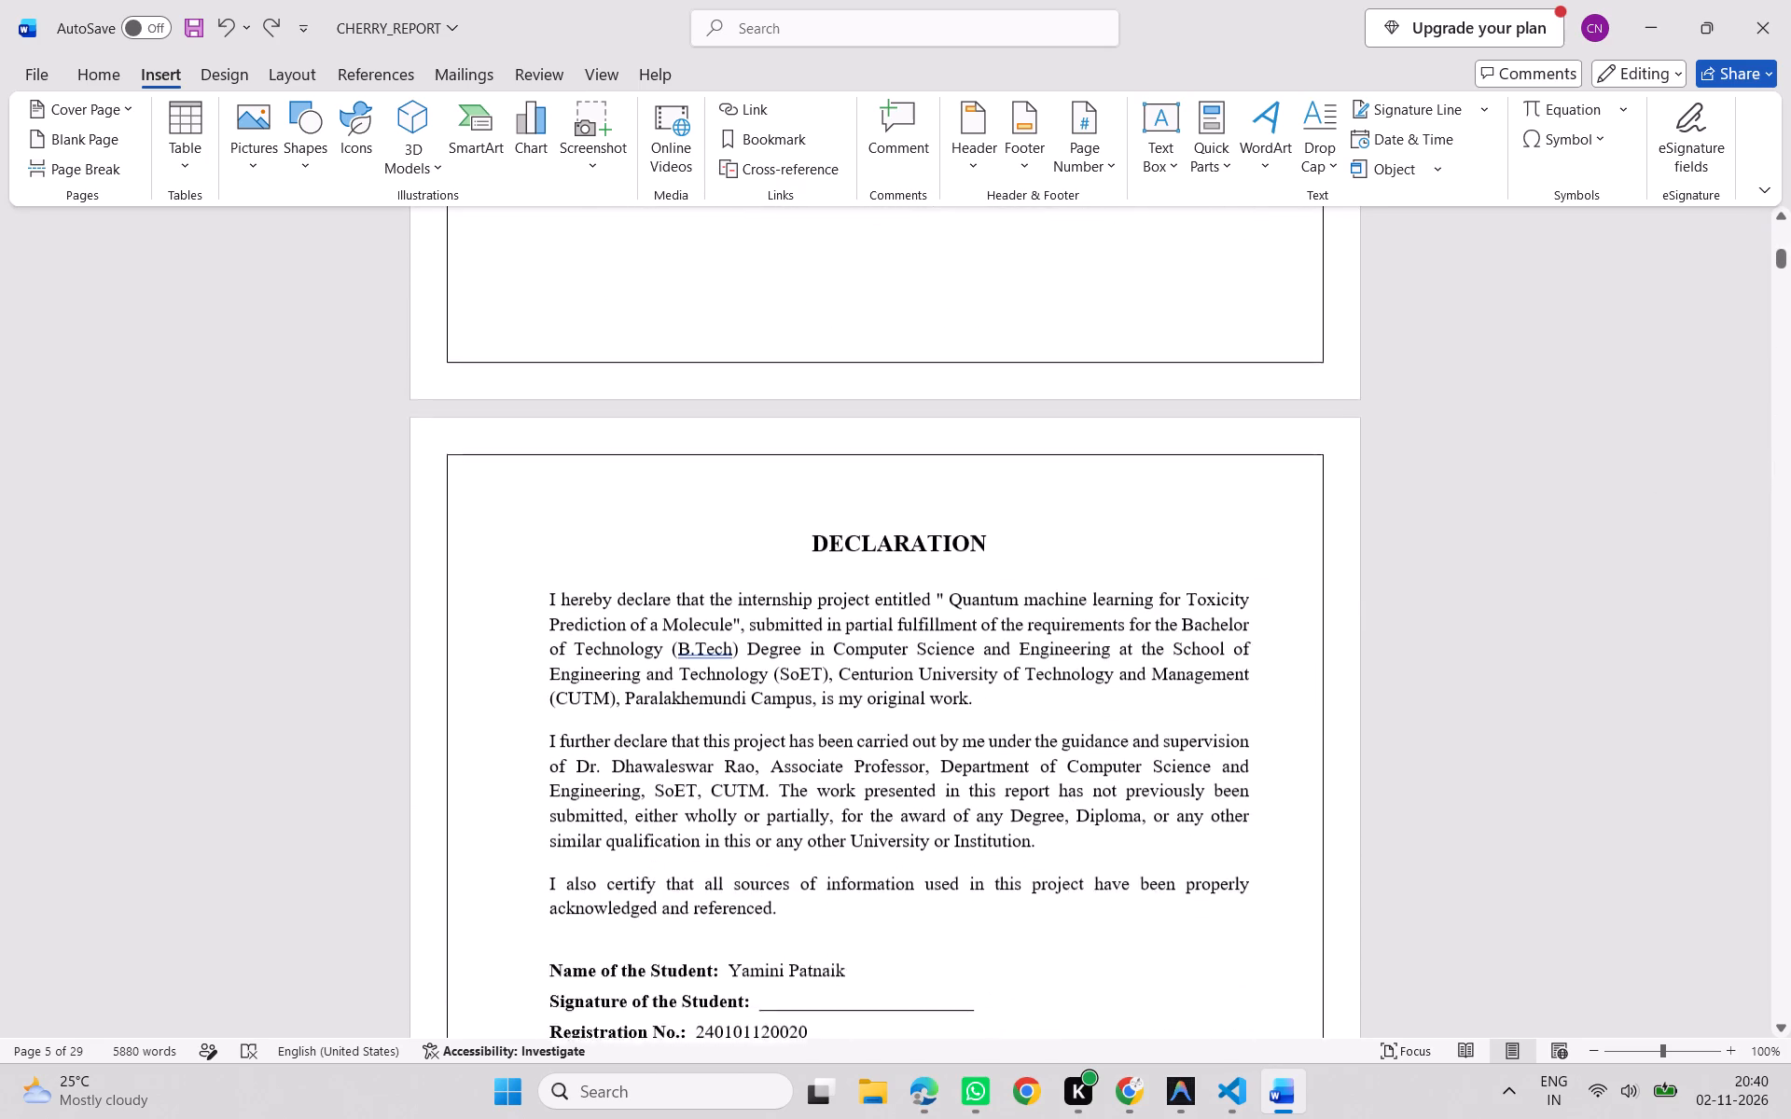
{"action": "scroll", "coordinate": [1197, 923], "scroll_direction": "down", "scroll_amount": 3}
{"action": "left_click", "coordinate": [797, 487]}
{"action": "scroll", "coordinate": [950, 751], "scroll_direction": "down", "scroll_amount": 5}
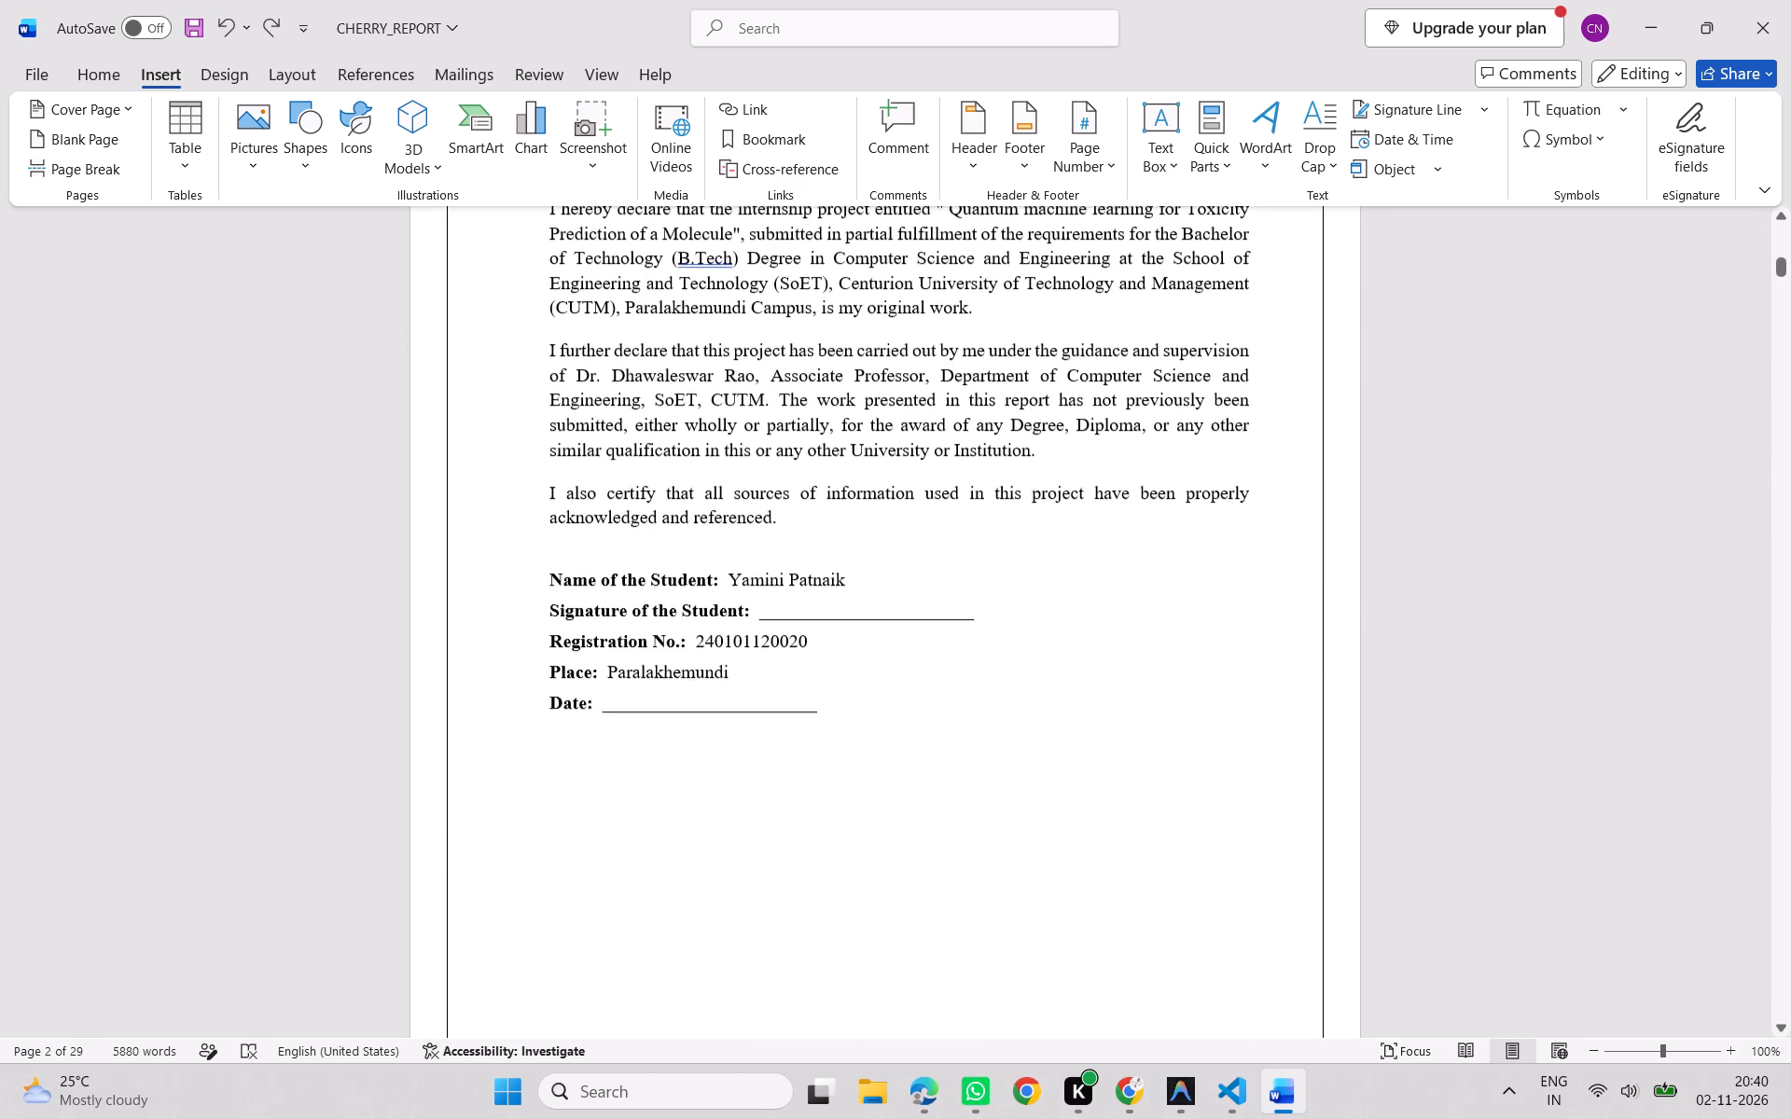
{"action": "scroll", "coordinate": [952, 756], "scroll_direction": "up", "scroll_amount": 3}
{"action": "left_click", "coordinate": [870, 583]}
{"action": "scroll", "coordinate": [1031, 824], "scroll_direction": "down", "scroll_amount": 7}
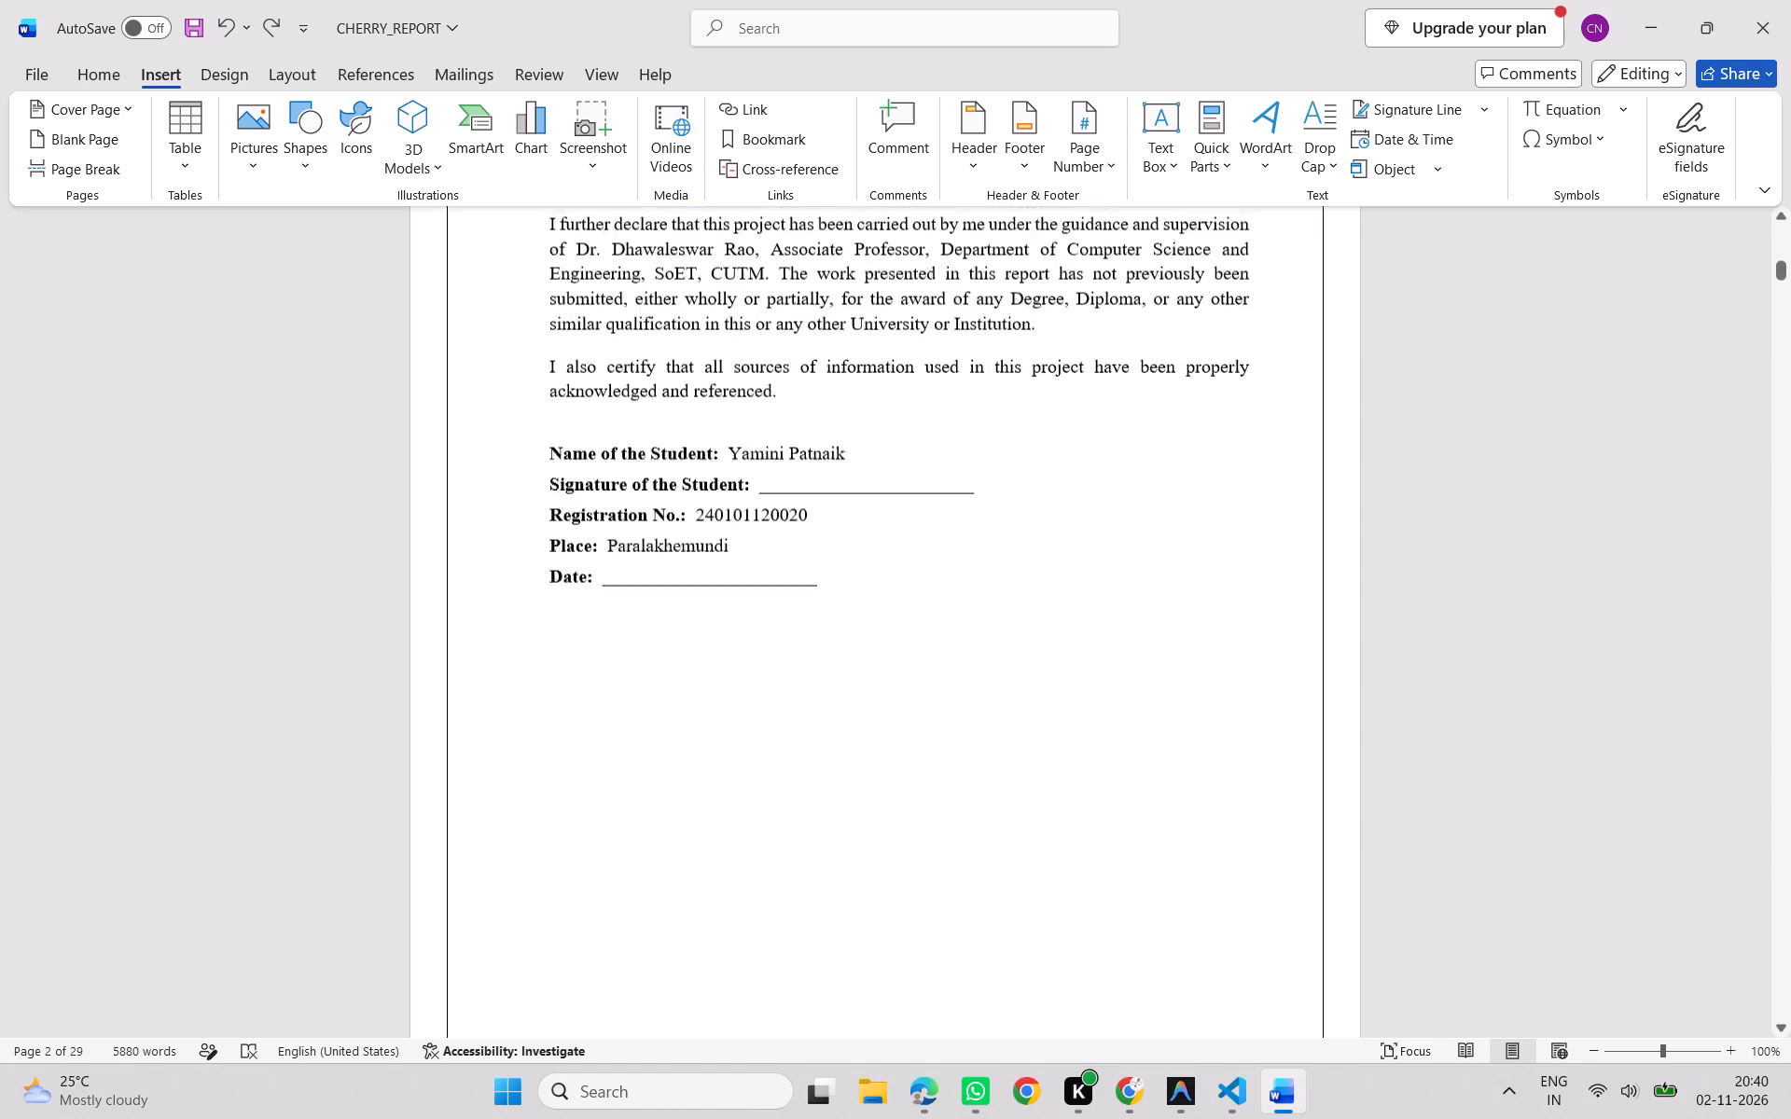
{"action": "scroll", "coordinate": [1031, 826], "scroll_direction": "down", "scroll_amount": 10}
{"action": "left_click", "coordinate": [1030, 825]}
{"action": "scroll", "coordinate": [1154, 761], "scroll_direction": "down", "scroll_amount": 6}
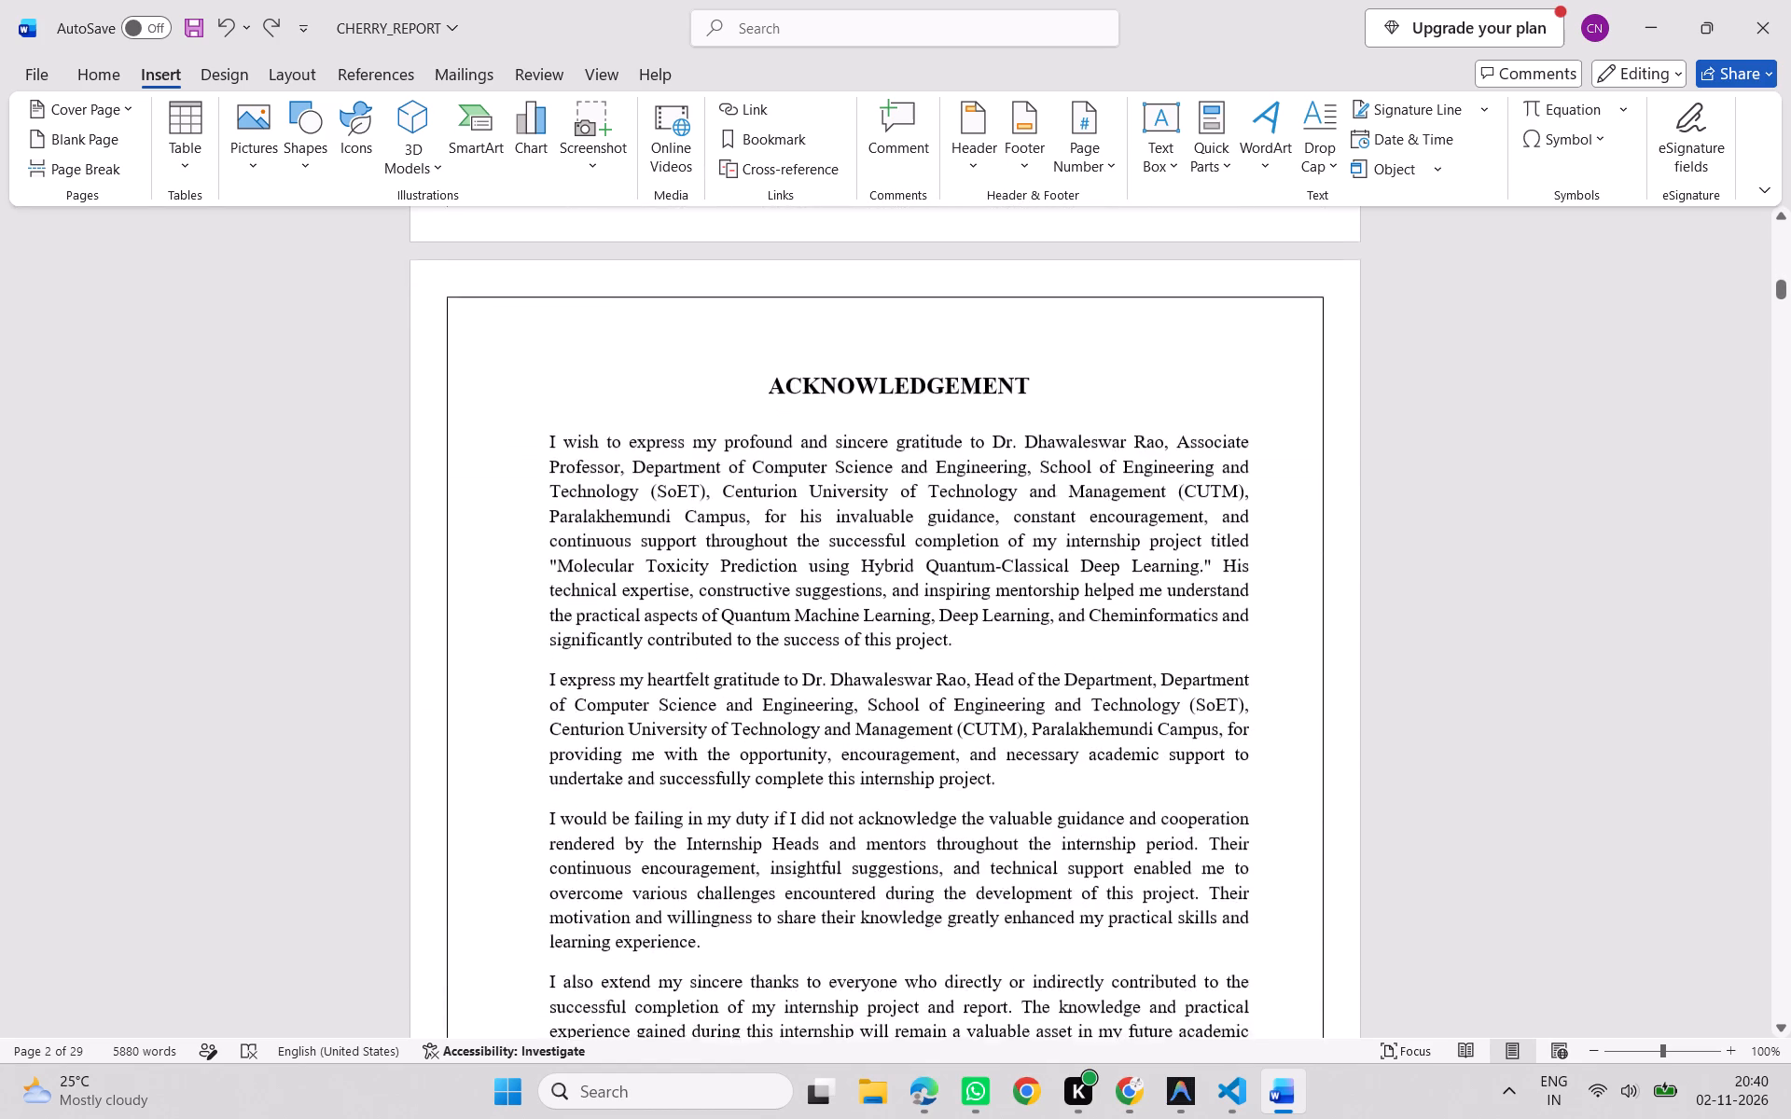
{"action": "scroll", "coordinate": [1157, 765], "scroll_direction": "down", "scroll_amount": 2}
{"action": "left_click_drag", "start_coordinate": [1779, 301], "coordinate": [1779, 321]}
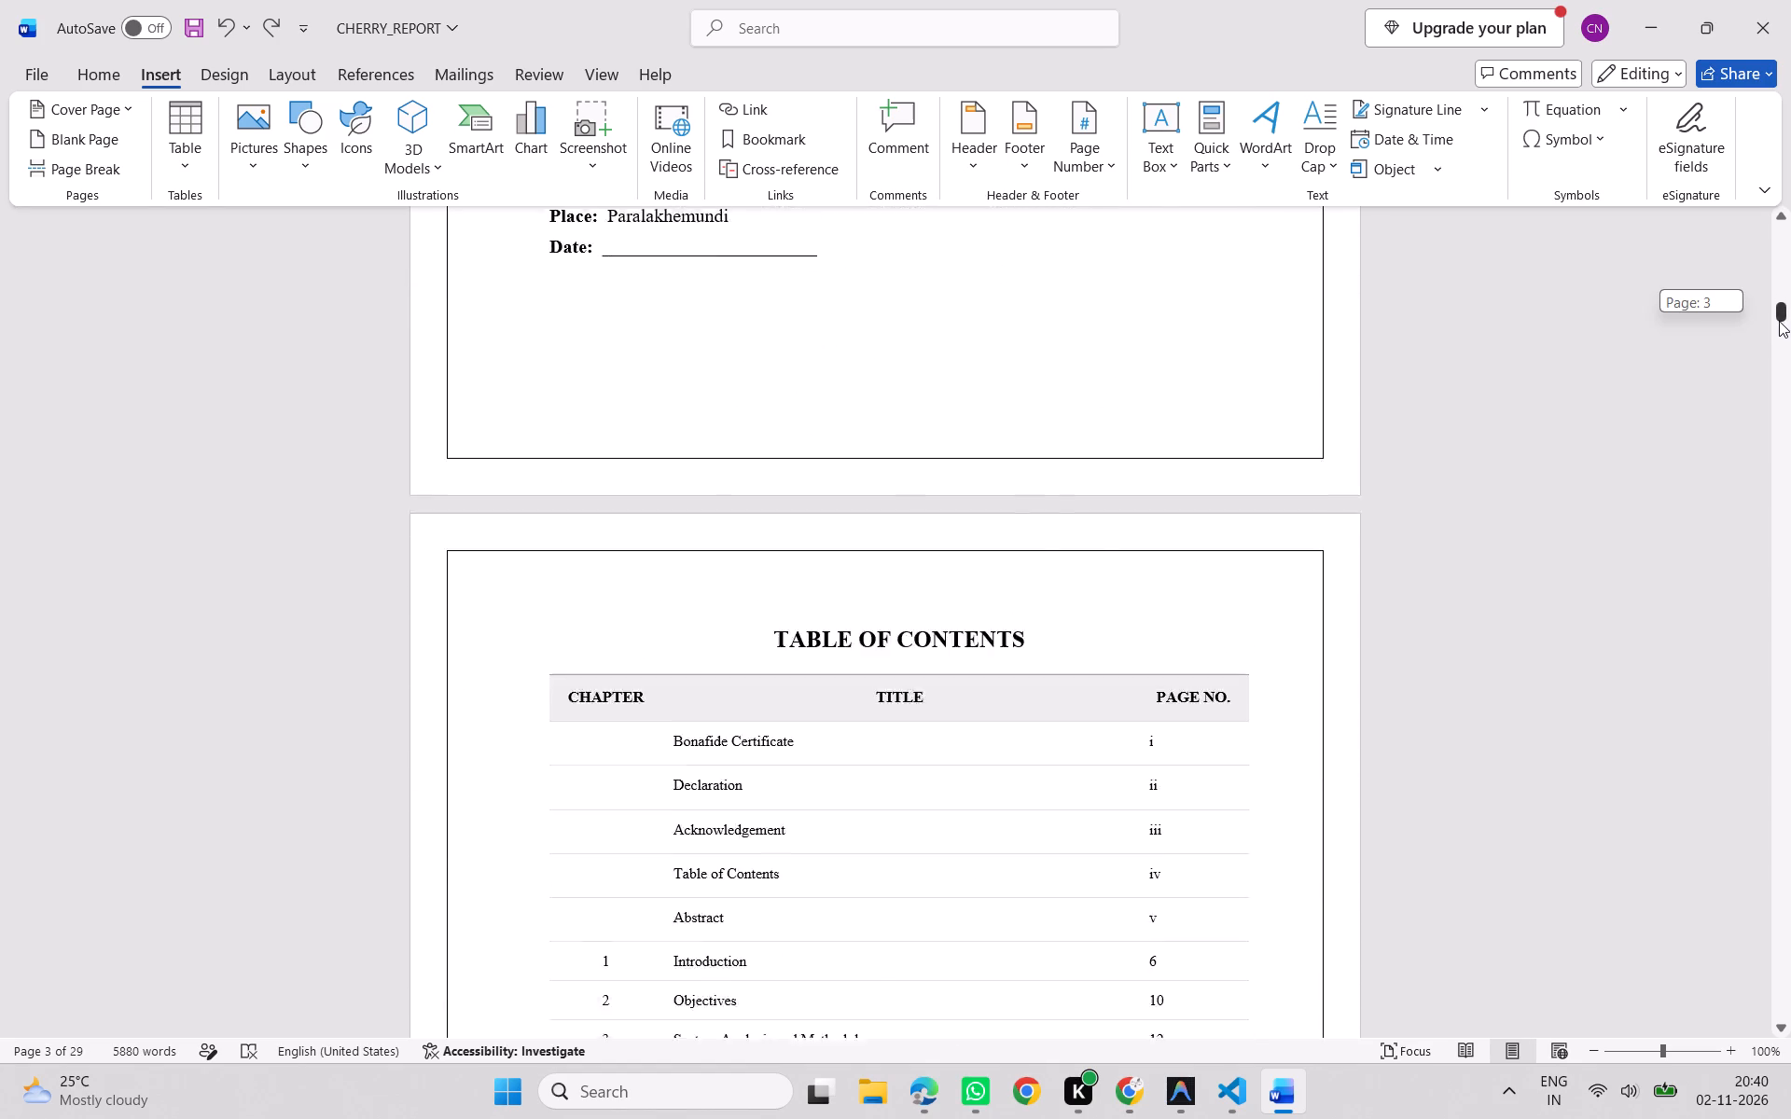
{"action": "left_click_drag", "start_coordinate": [1779, 321], "coordinate": [1779, 328]}
{"action": "left_click", "coordinate": [1140, 490]}
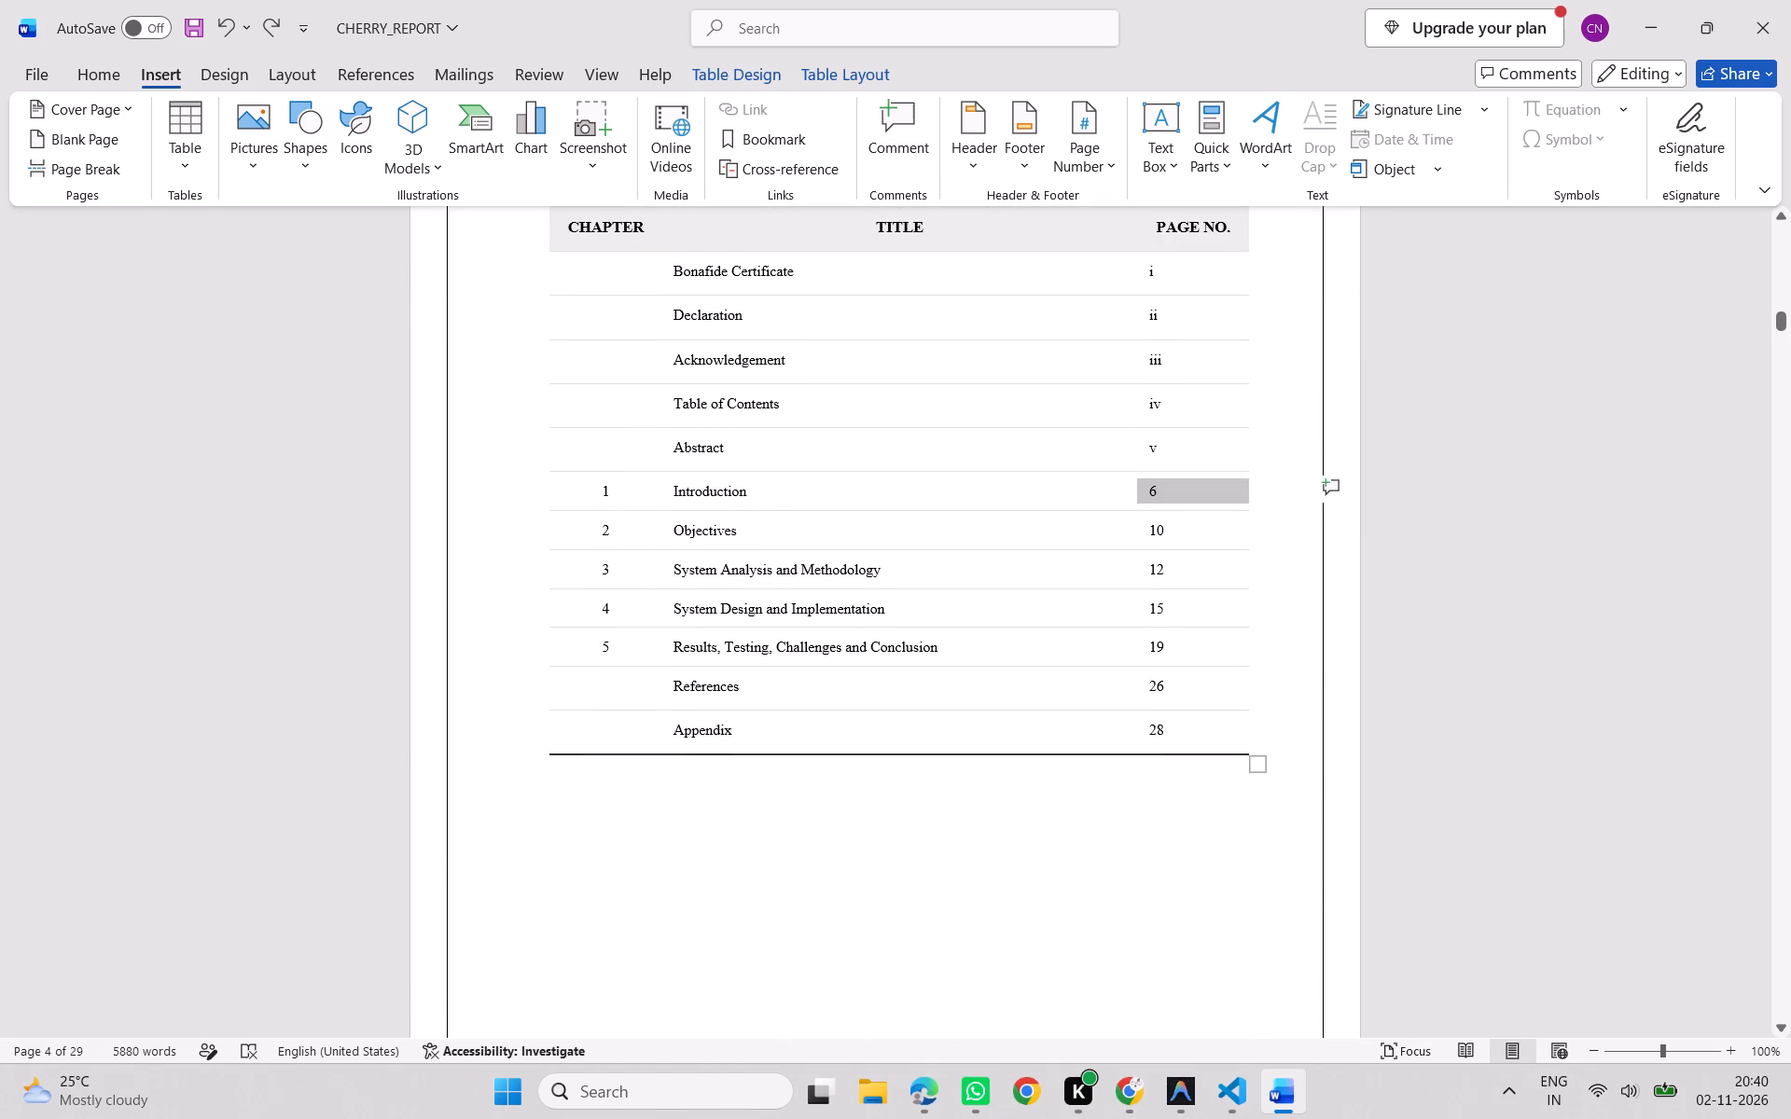
{"action": "left_click", "coordinate": [1547, 646]}
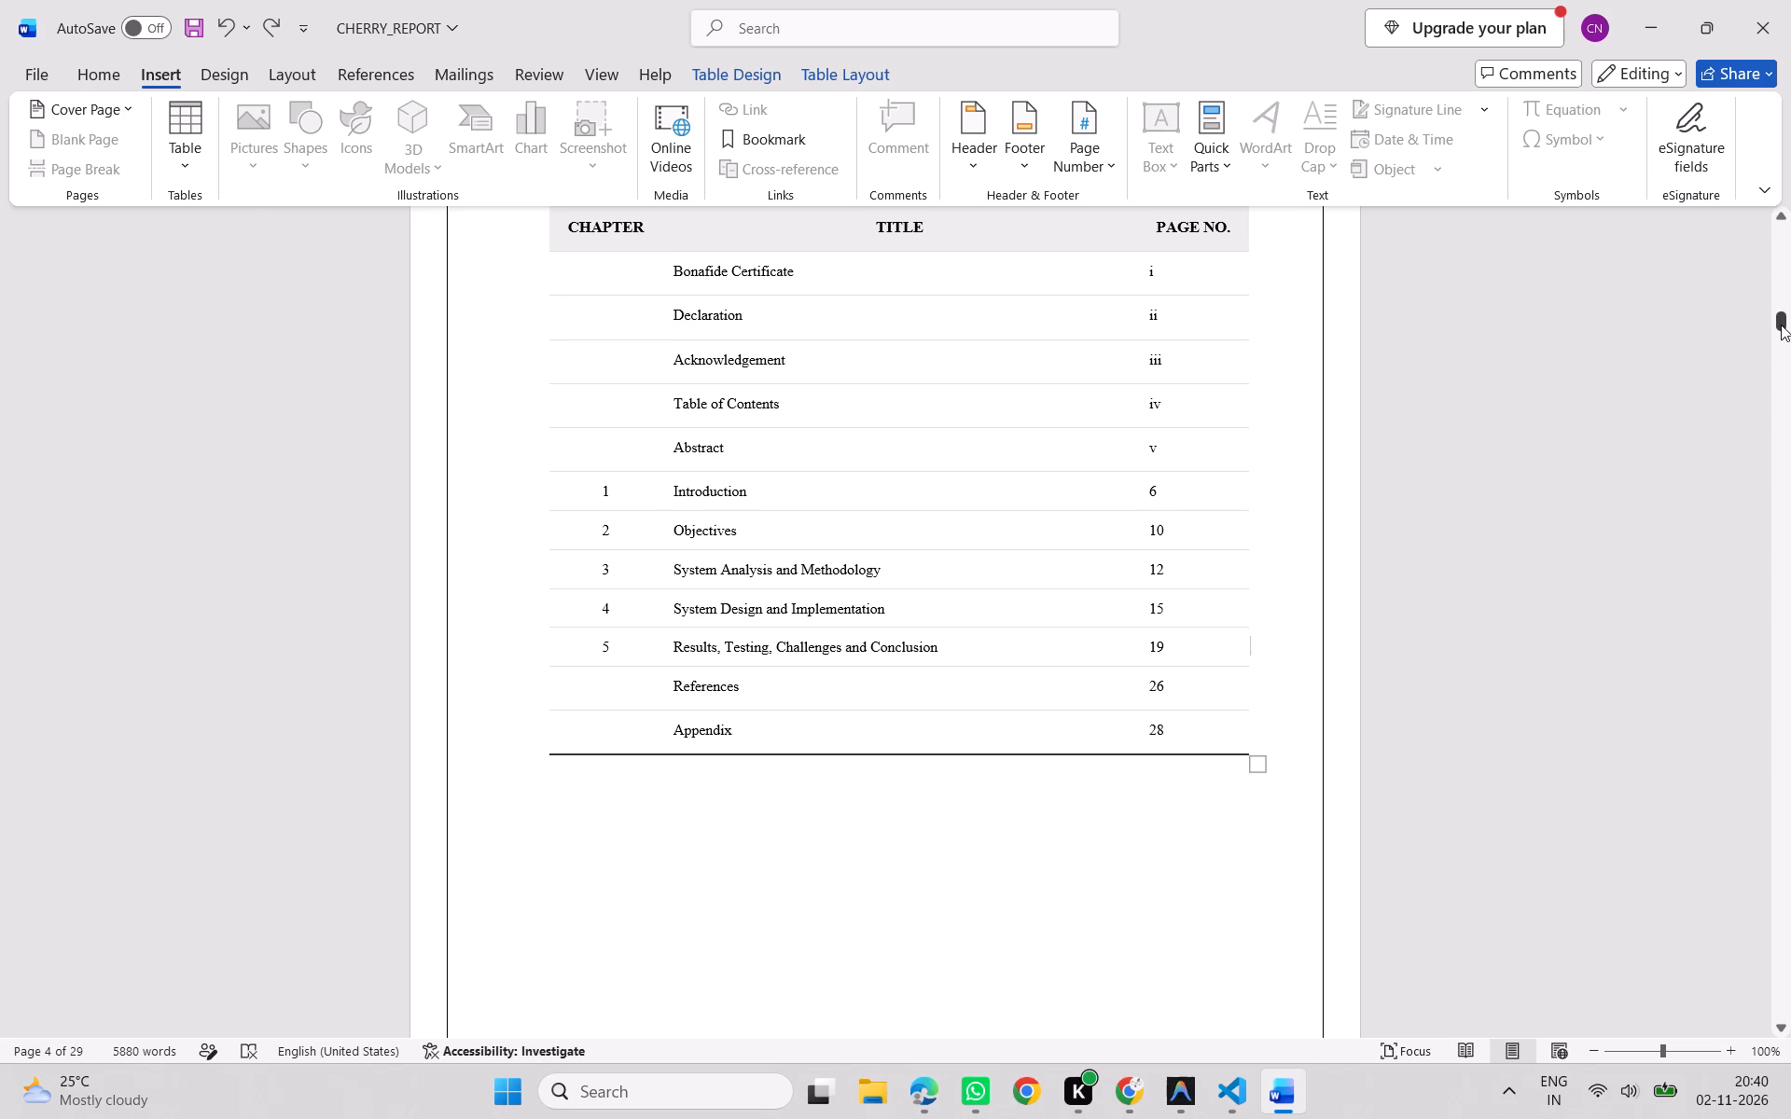
Examine the Abstract, the start of Chapter 1 and the final appendix pages, checking their borders and footers.
{"action": "scroll", "coordinate": [1475, 710], "scroll_direction": "down", "scroll_amount": 19}
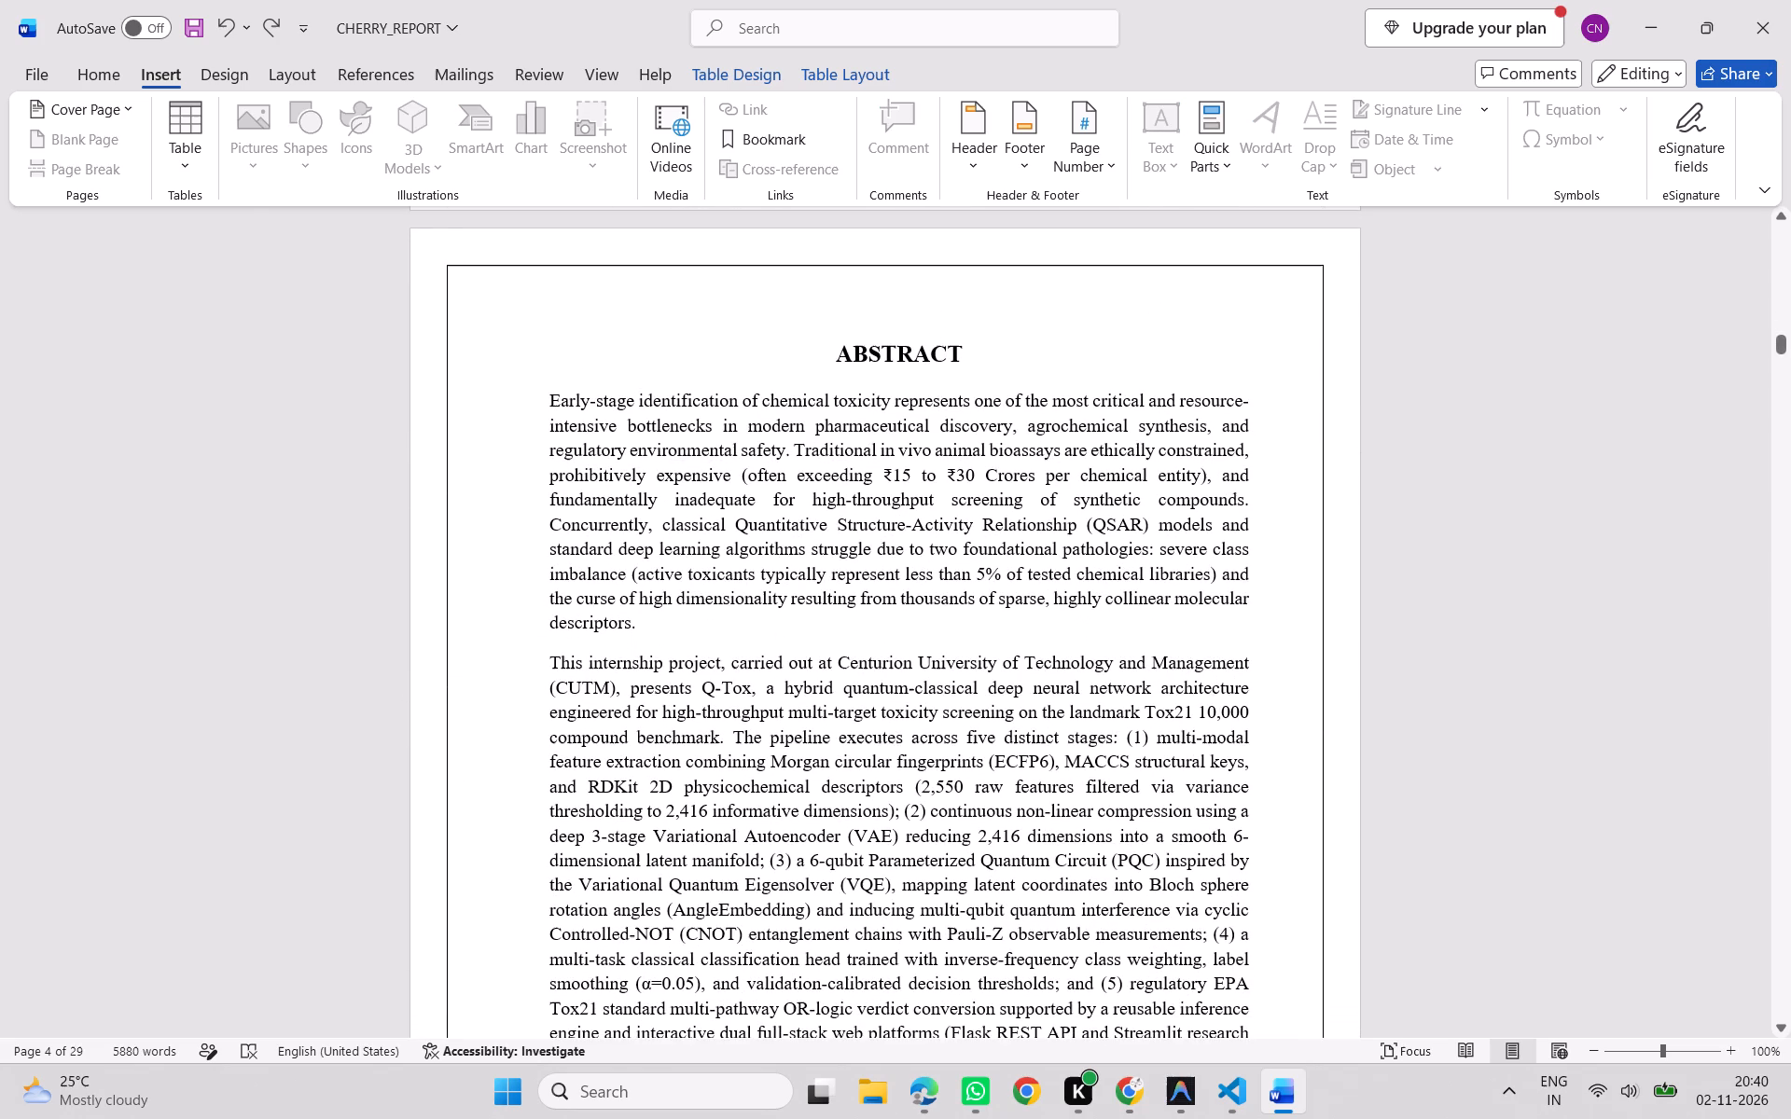
{"action": "left_click", "coordinate": [980, 729]}
{"action": "scroll", "coordinate": [1187, 846], "scroll_direction": "down", "scroll_amount": 10}
{"action": "scroll", "coordinate": [1190, 848], "scroll_direction": "up", "scroll_amount": 1}
{"action": "scroll", "coordinate": [1190, 848], "scroll_direction": "down", "scroll_amount": 11}
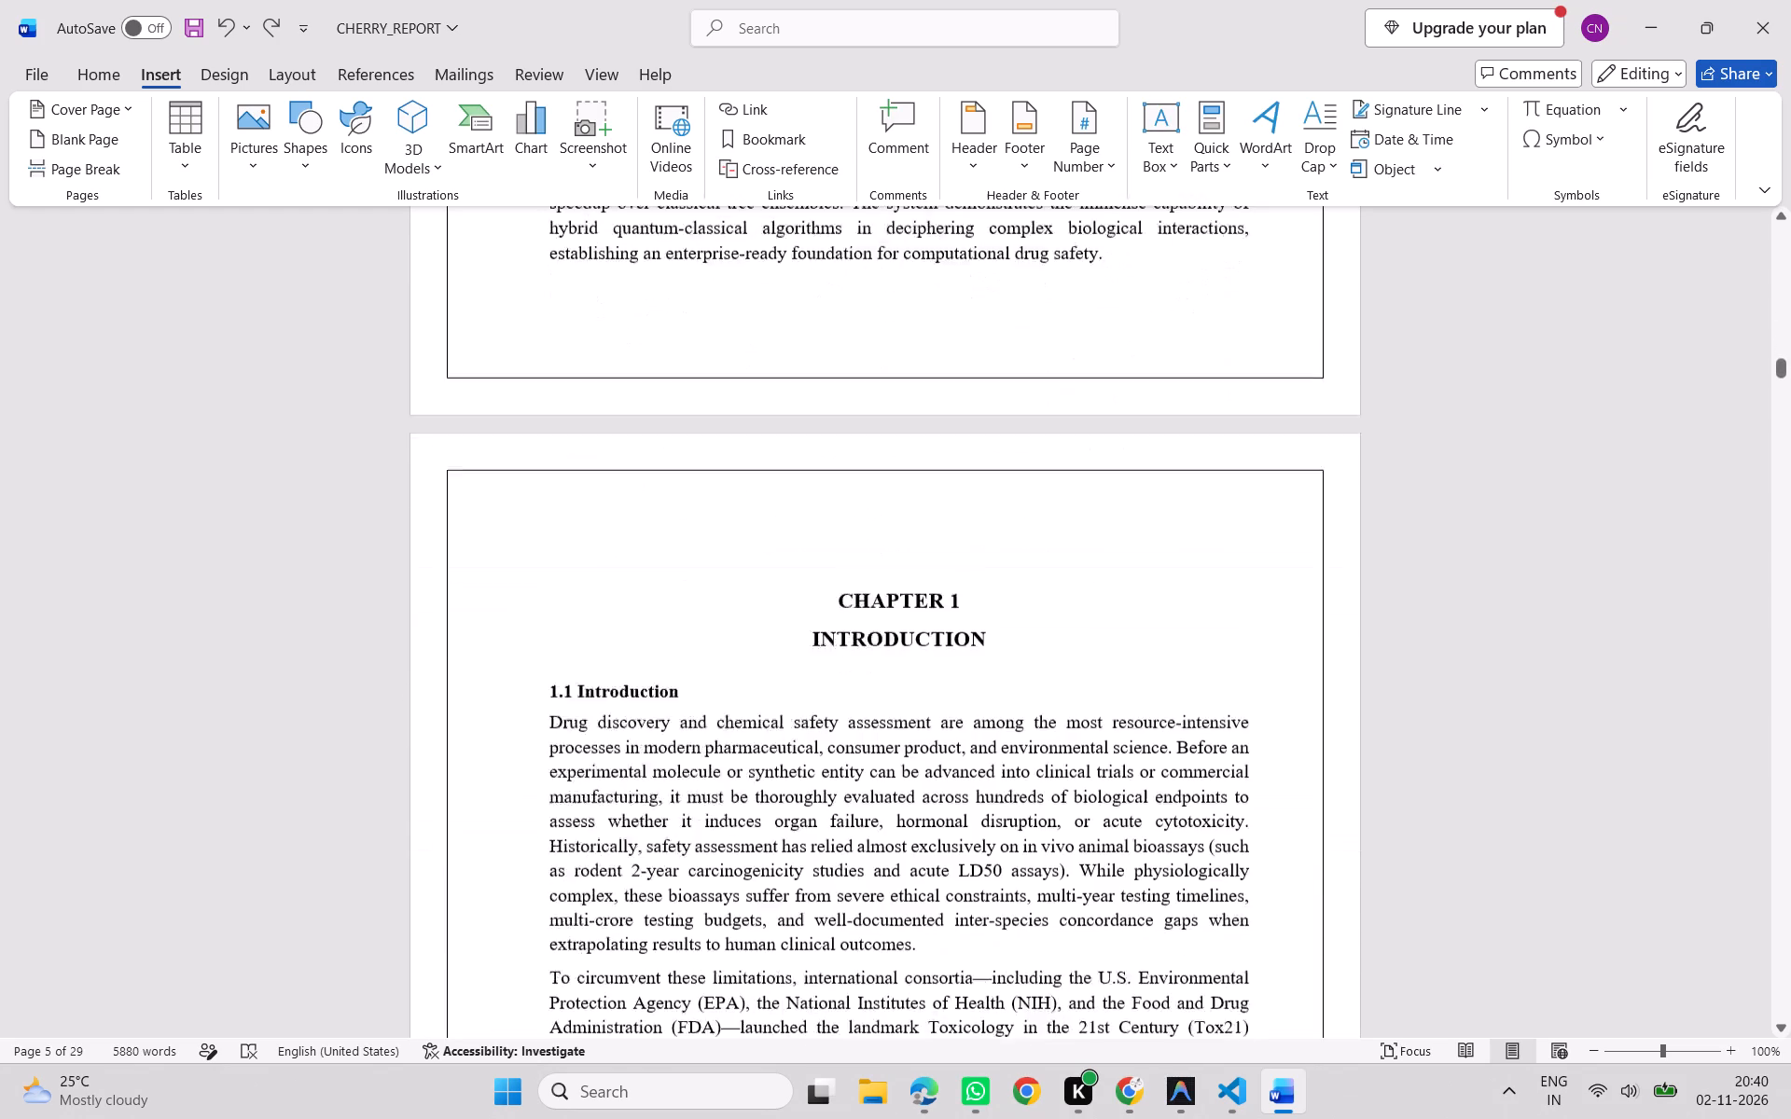
{"action": "scroll", "coordinate": [1190, 848], "scroll_direction": "down", "scroll_amount": 4}
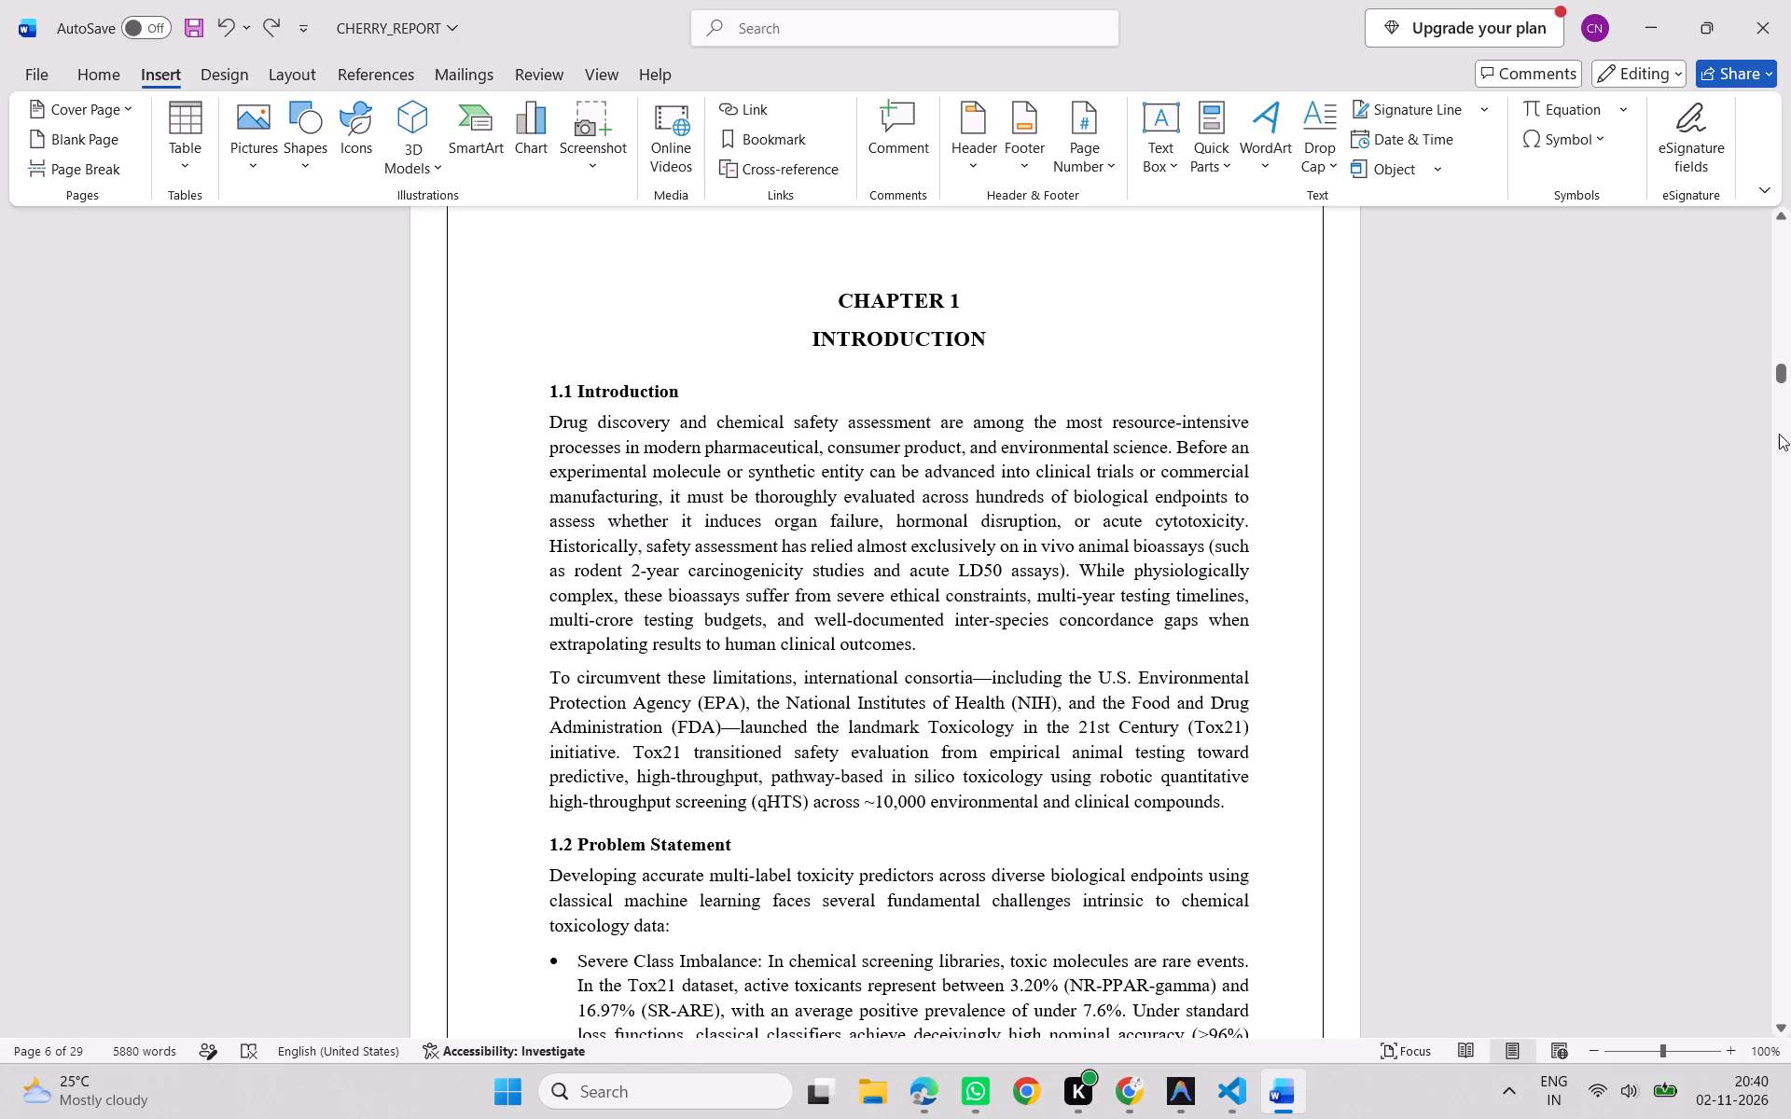
{"action": "left_click_drag", "start_coordinate": [1781, 380], "coordinate": [1778, 1118]}
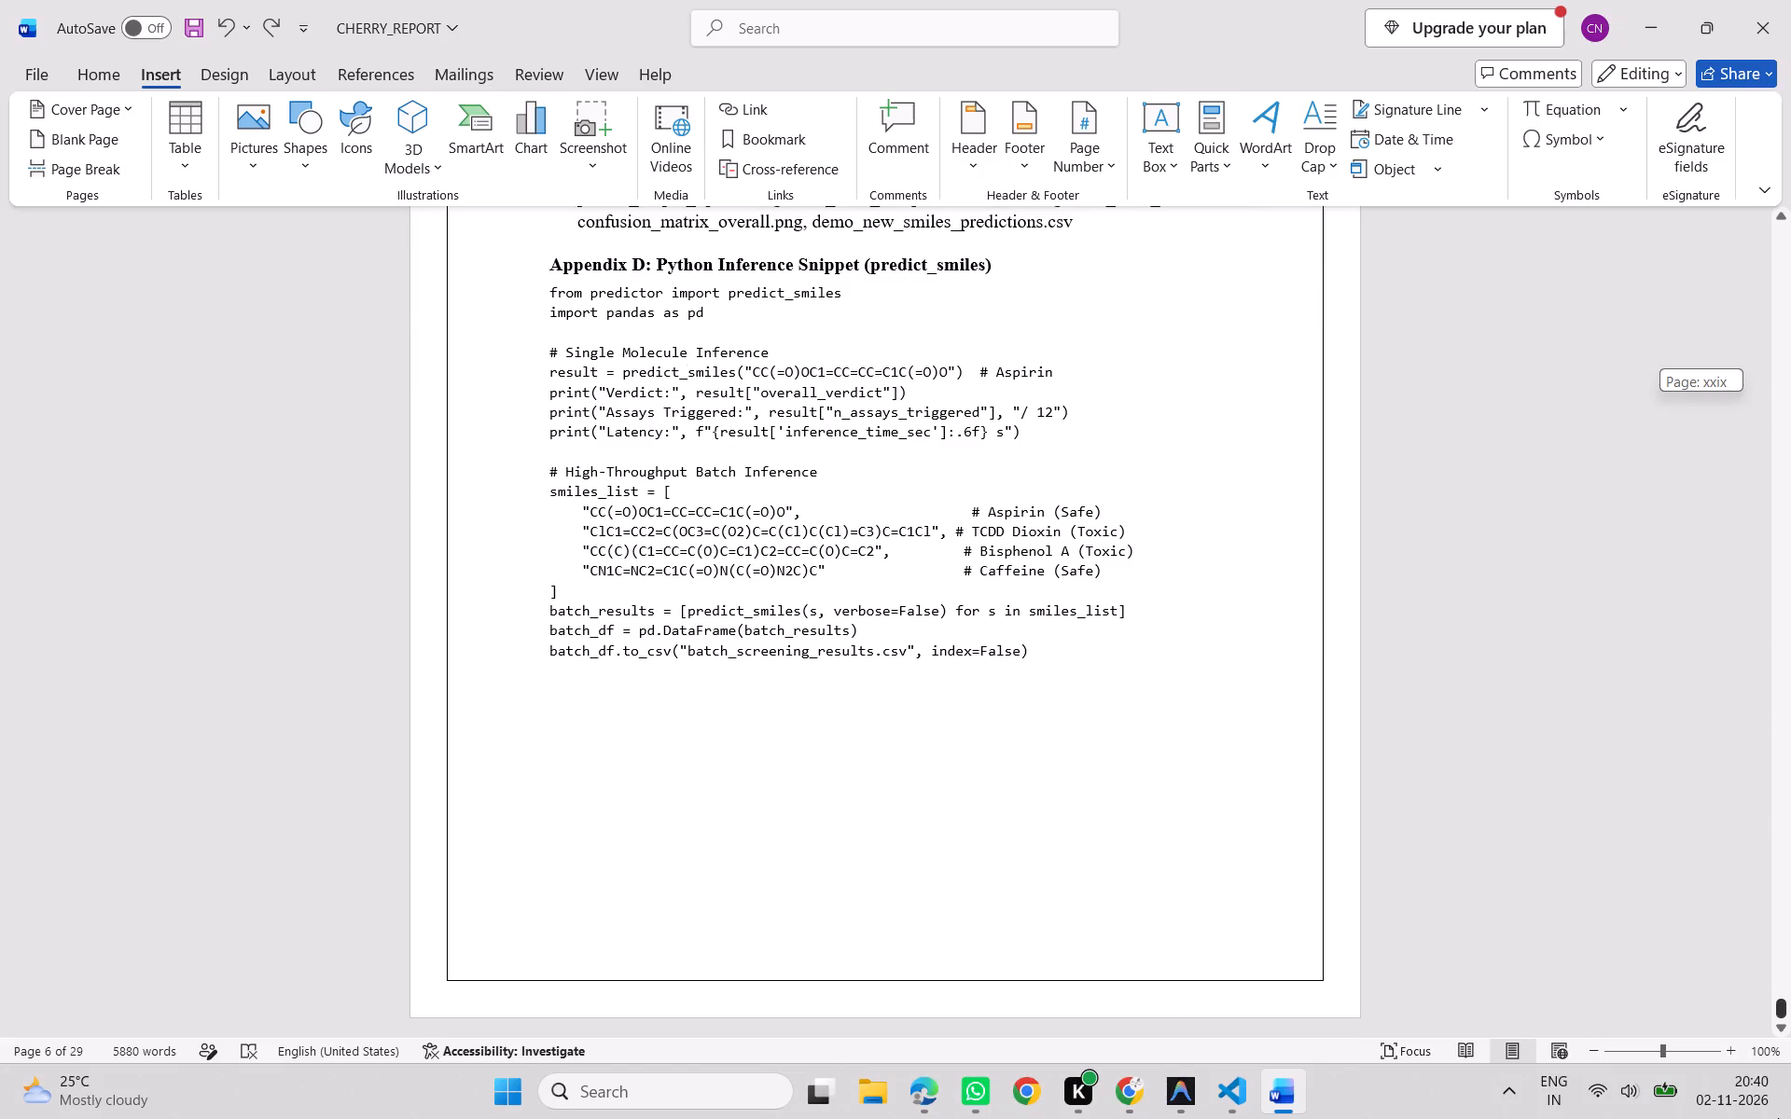
{"action": "left_click_drag", "start_coordinate": [1778, 1118], "coordinate": [1777, 1118]}
{"action": "left_click", "coordinate": [590, 586]}
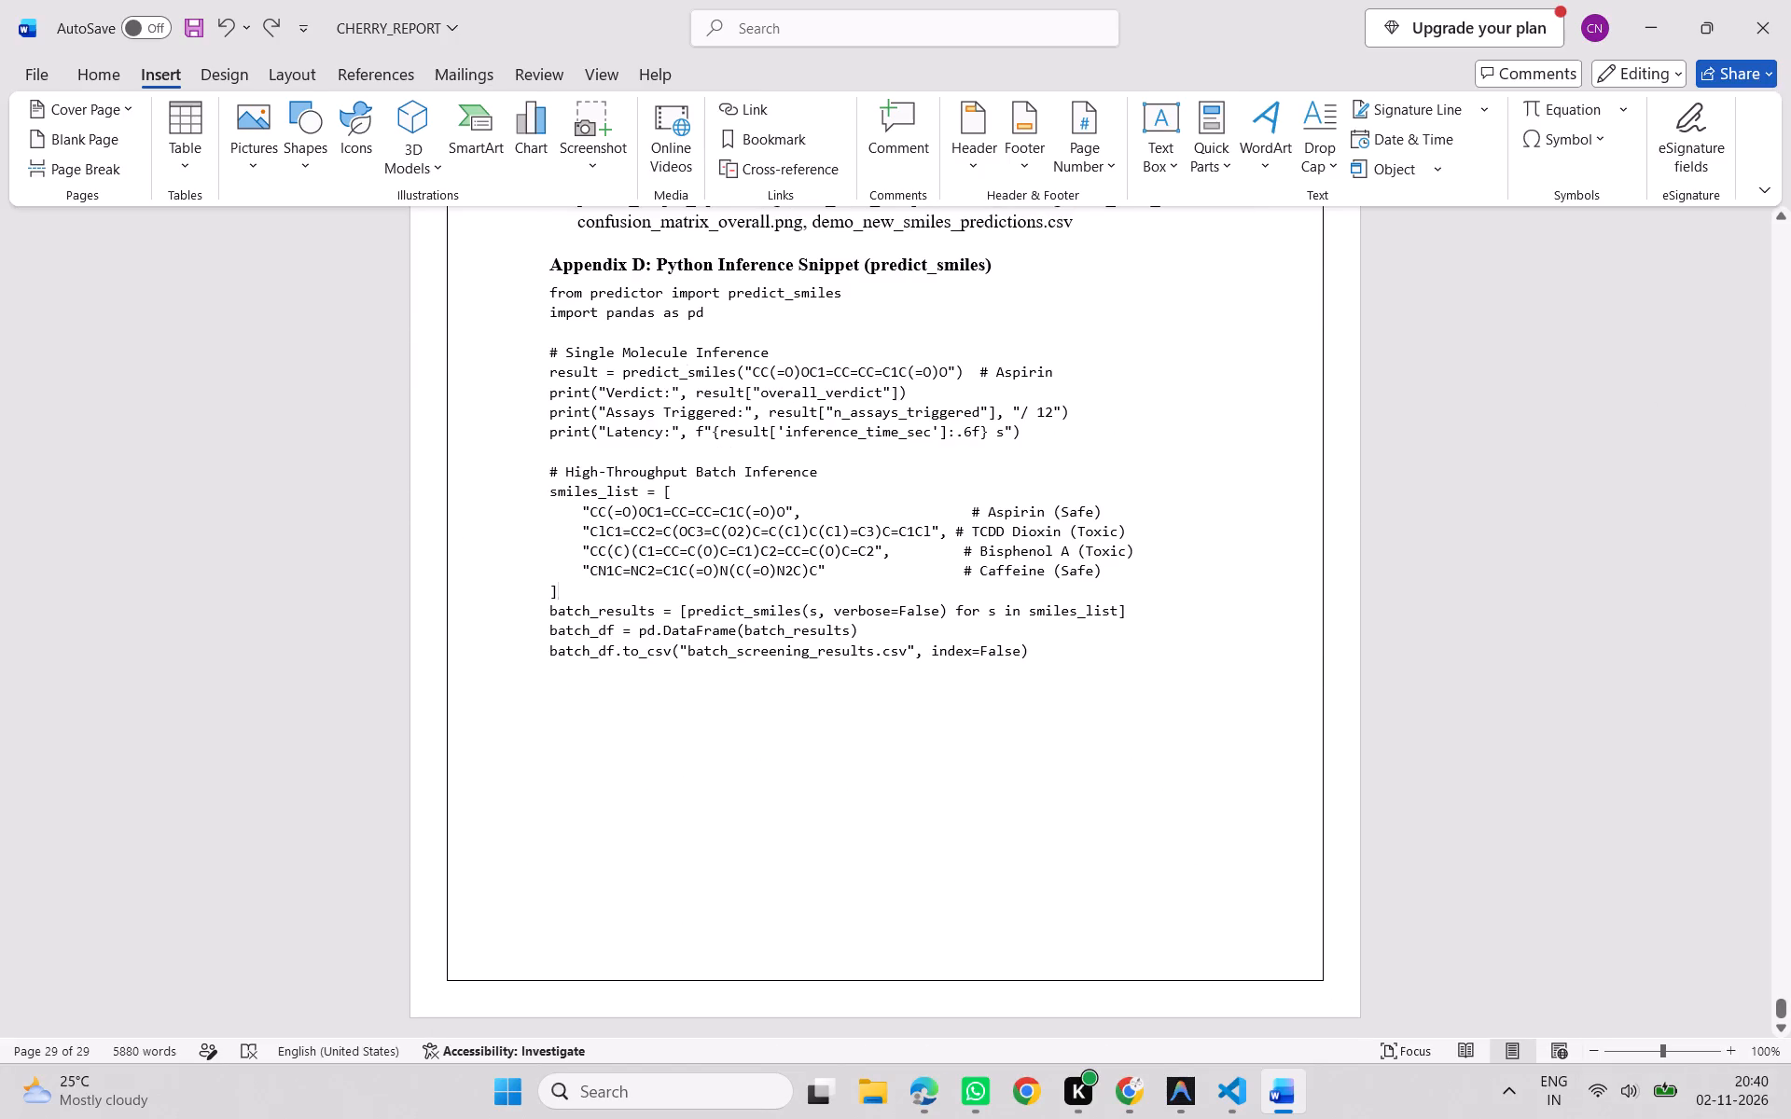
{"action": "scroll", "coordinate": [1182, 779], "scroll_direction": "up", "scroll_amount": 13}
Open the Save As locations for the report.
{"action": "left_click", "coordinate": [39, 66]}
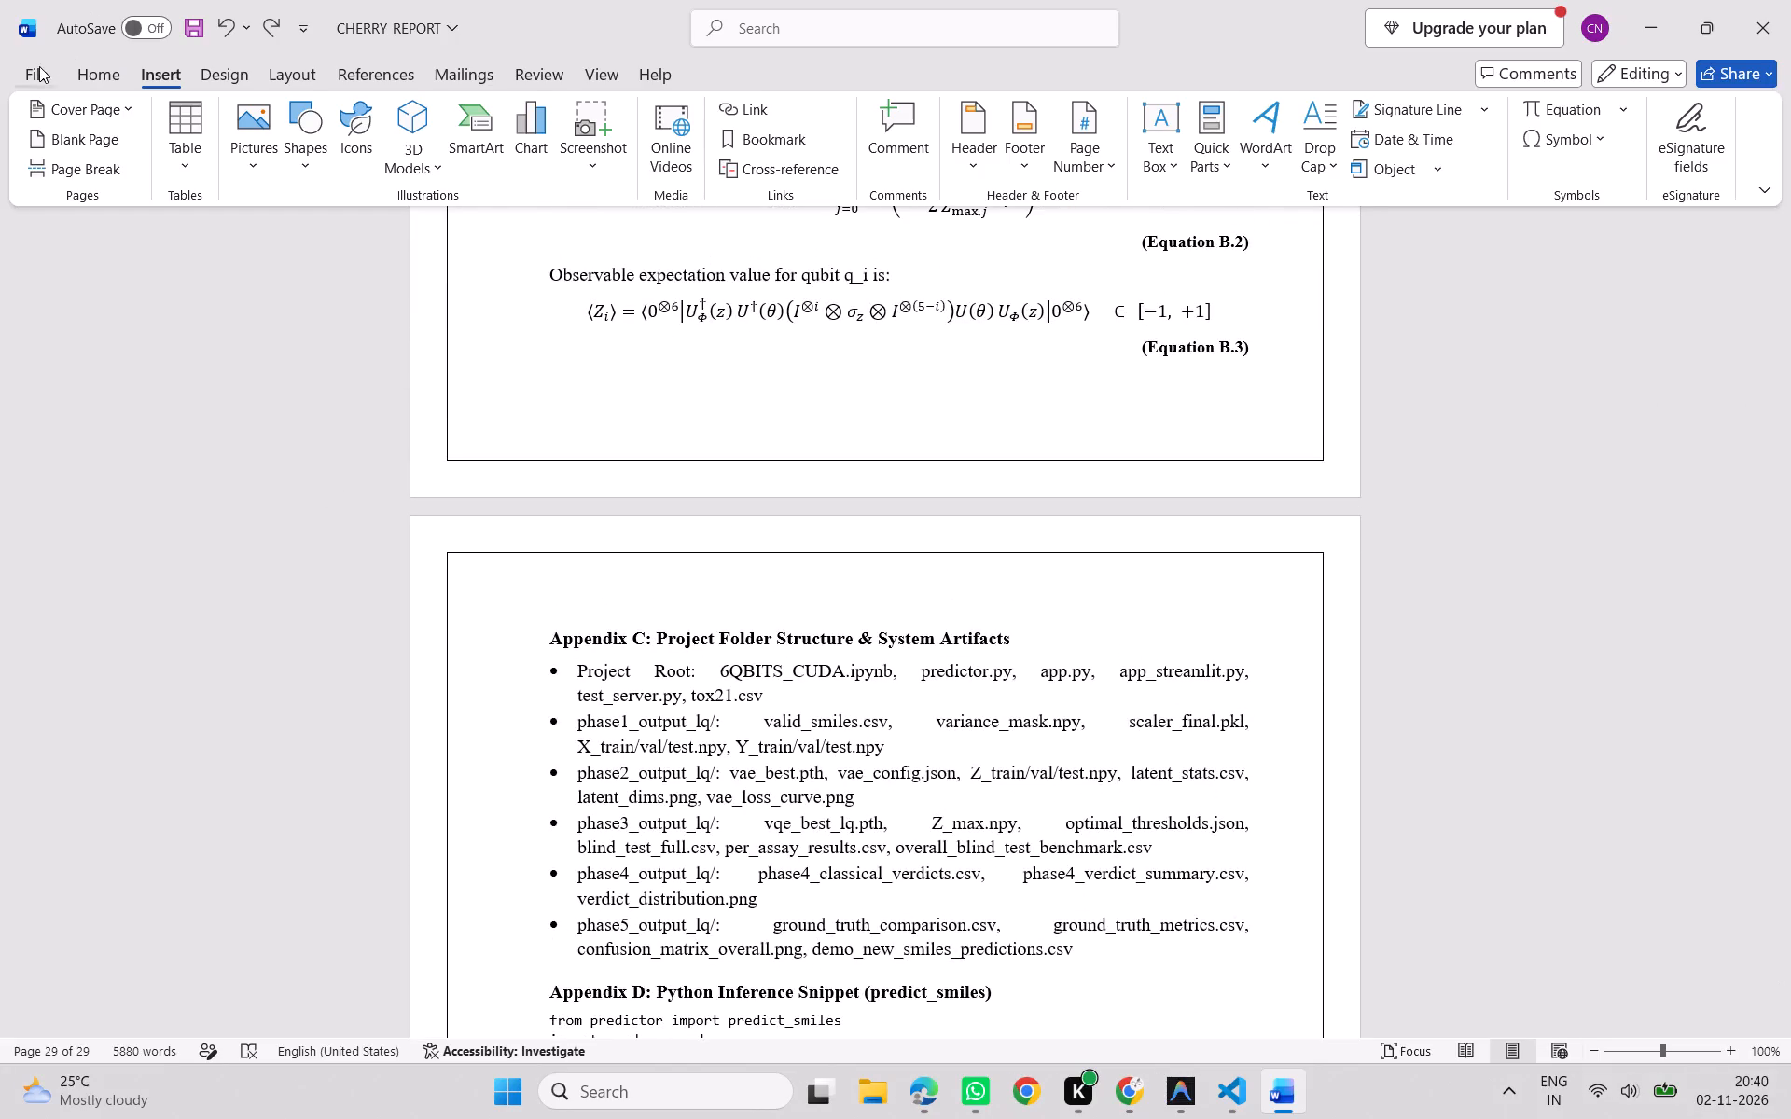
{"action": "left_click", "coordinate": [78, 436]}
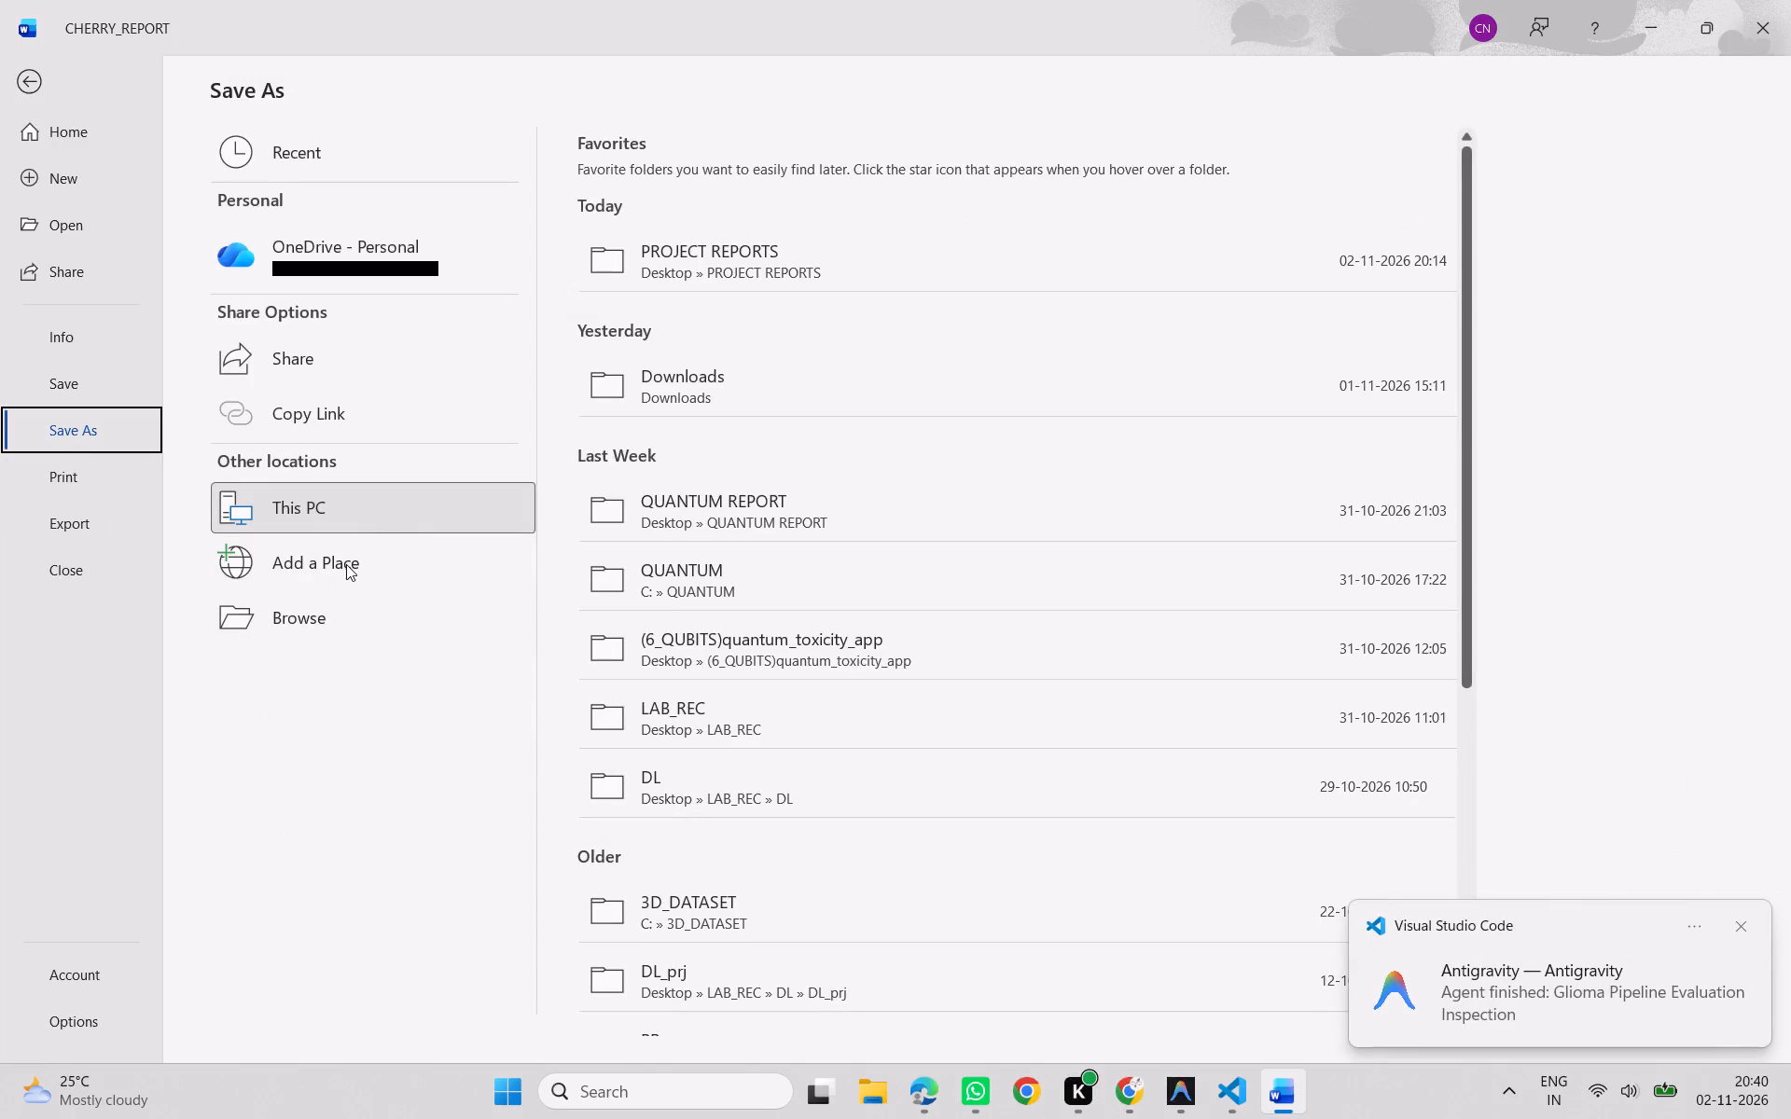
Switch to Visual Studio Code and read the Antigravity agent's confusion matrix answer for the glioma and meningioma models.
{"action": "left_click", "coordinate": [1229, 1089]}
{"action": "scroll", "coordinate": [552, 862], "scroll_direction": "down", "scroll_amount": 9}
{"action": "scroll", "coordinate": [554, 763], "scroll_direction": "down", "scroll_amount": 4}
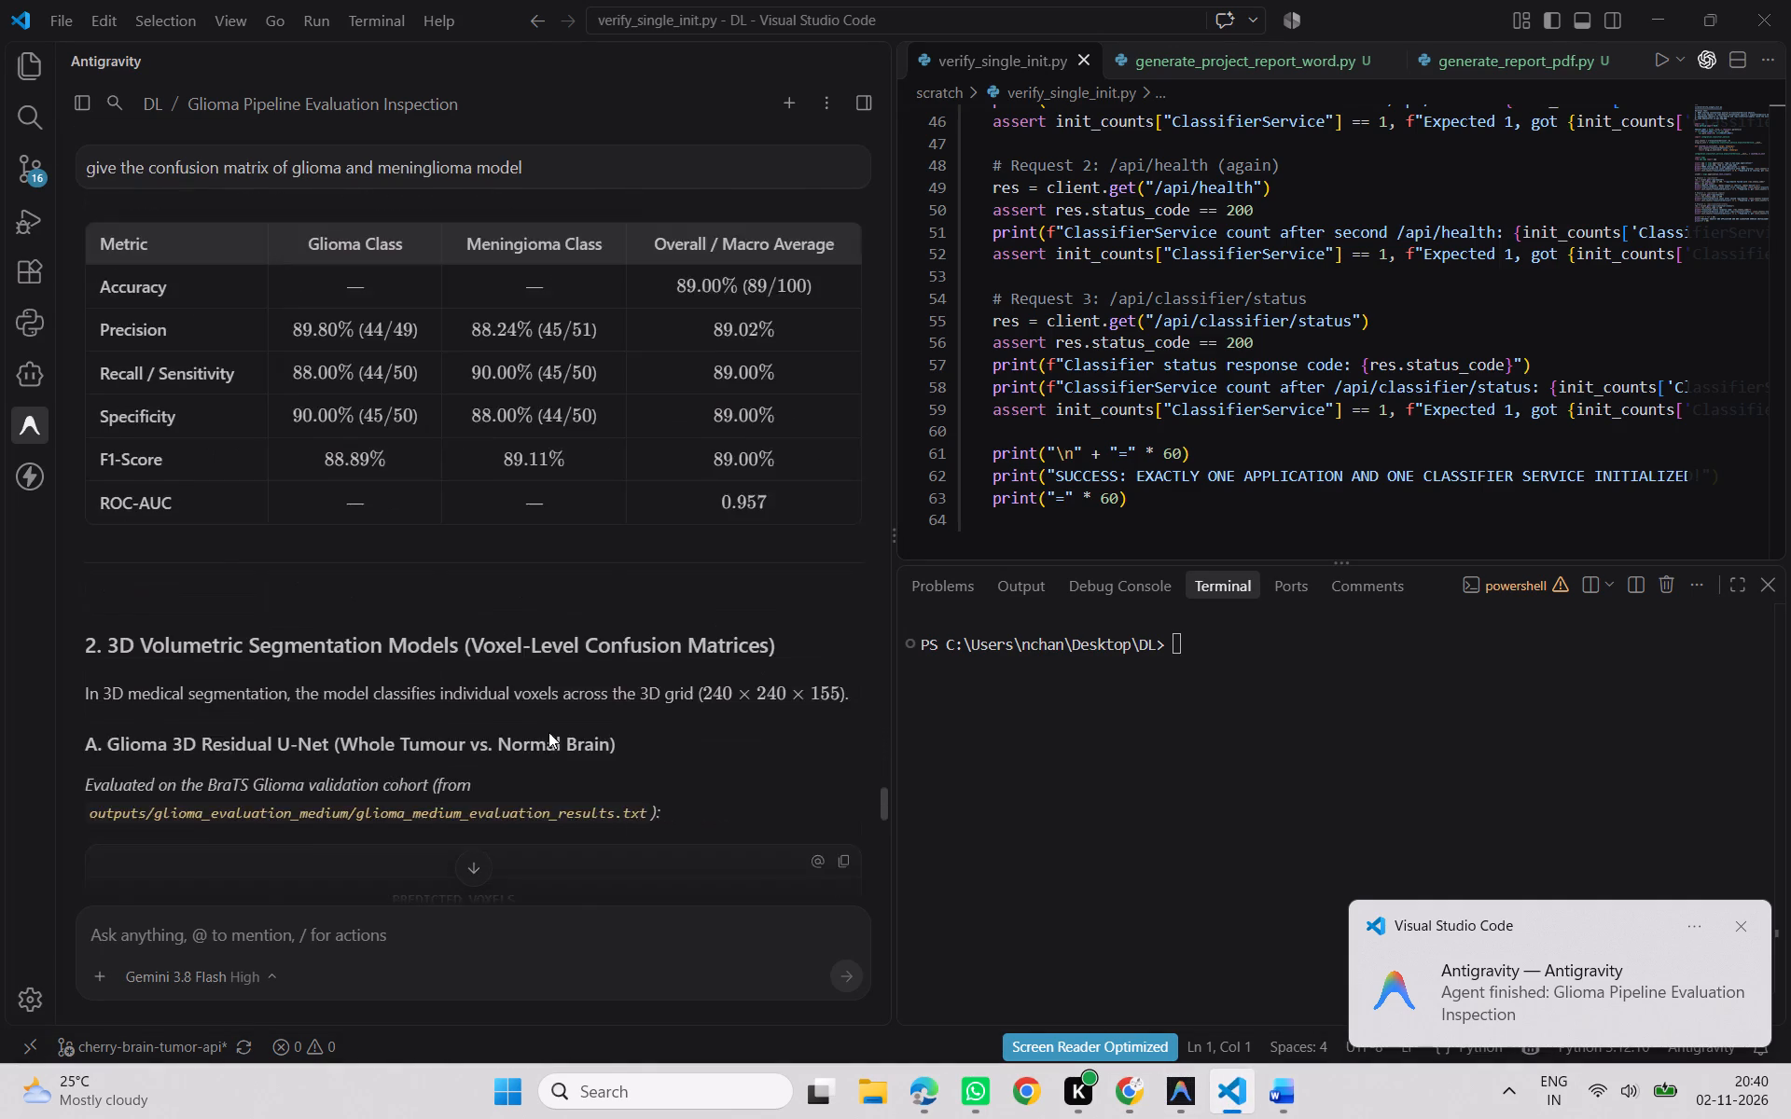
{"action": "scroll", "coordinate": [548, 732], "scroll_direction": "down", "scroll_amount": 20}
{"action": "scroll", "coordinate": [548, 732], "scroll_direction": "down", "scroll_amount": 4}
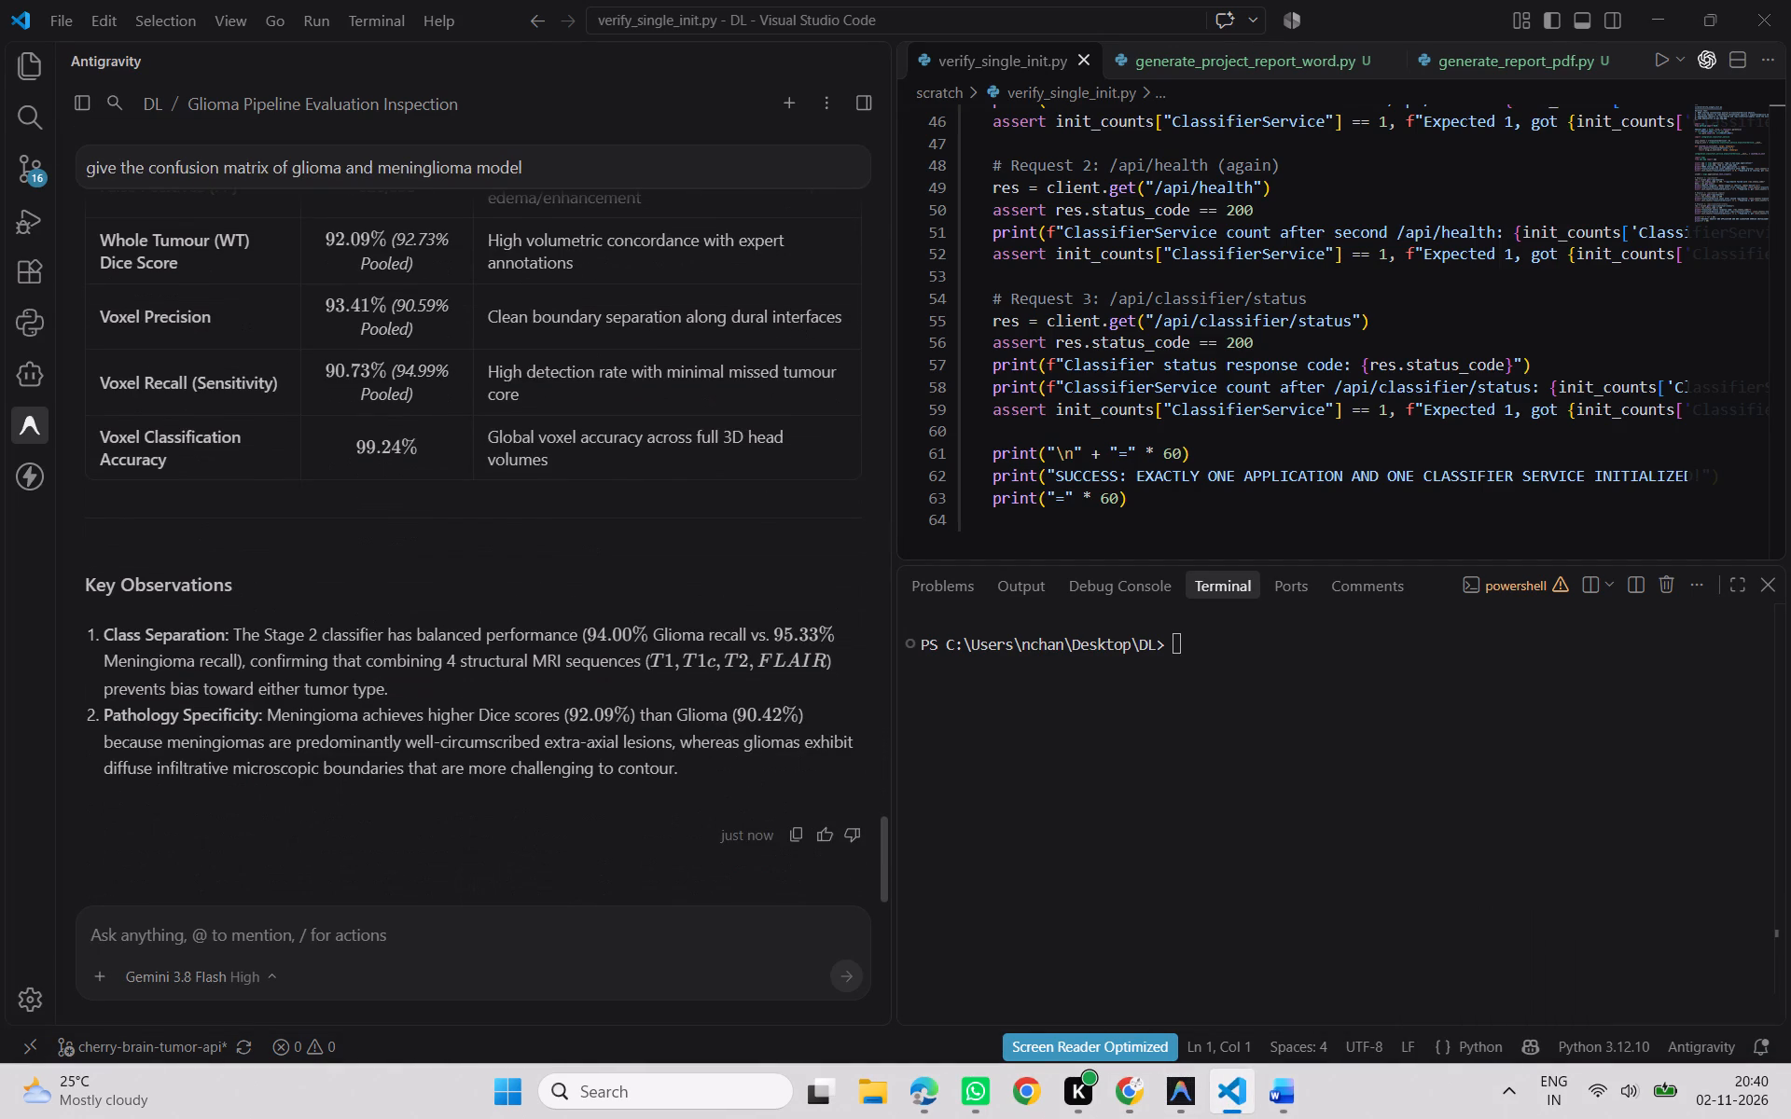
{"action": "scroll", "coordinate": [560, 732], "scroll_direction": "up", "scroll_amount": 10}
{"action": "scroll", "coordinate": [568, 731], "scroll_direction": "down", "scroll_amount": 3}
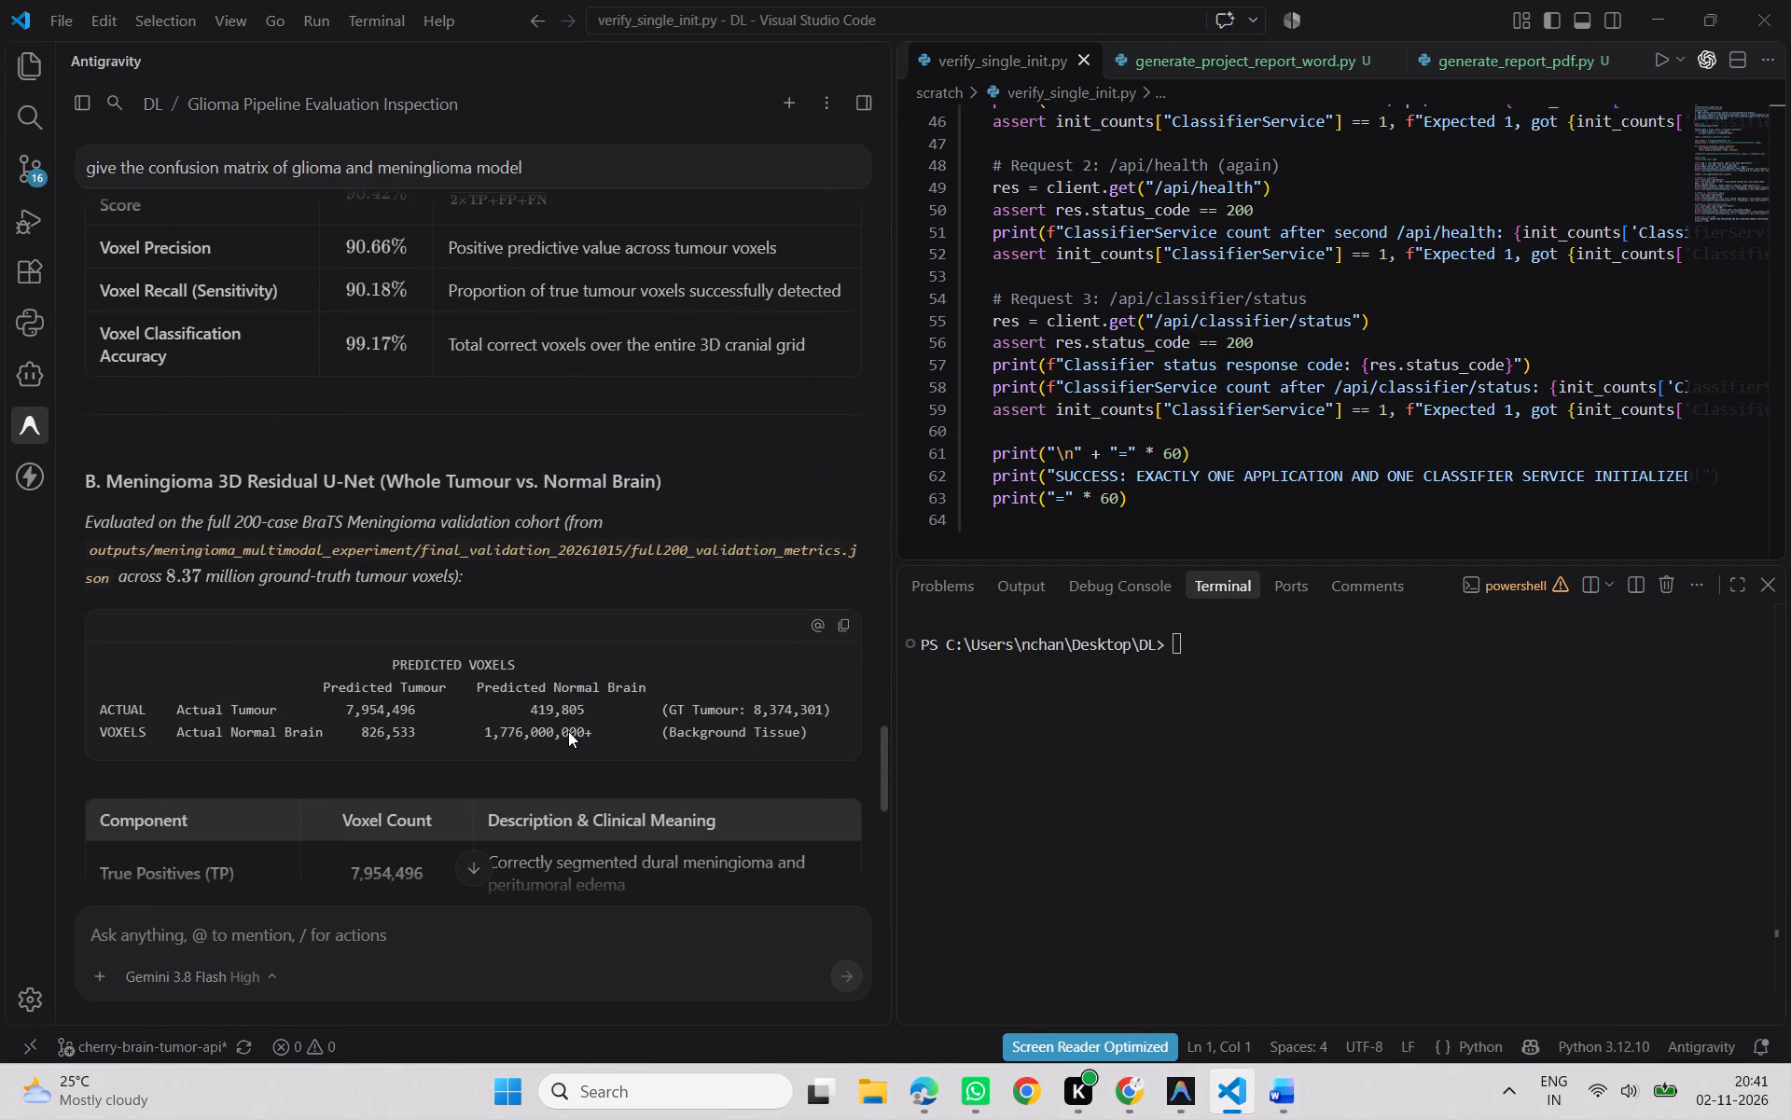
{"action": "scroll", "coordinate": [568, 731], "scroll_direction": "up", "scroll_amount": 3}
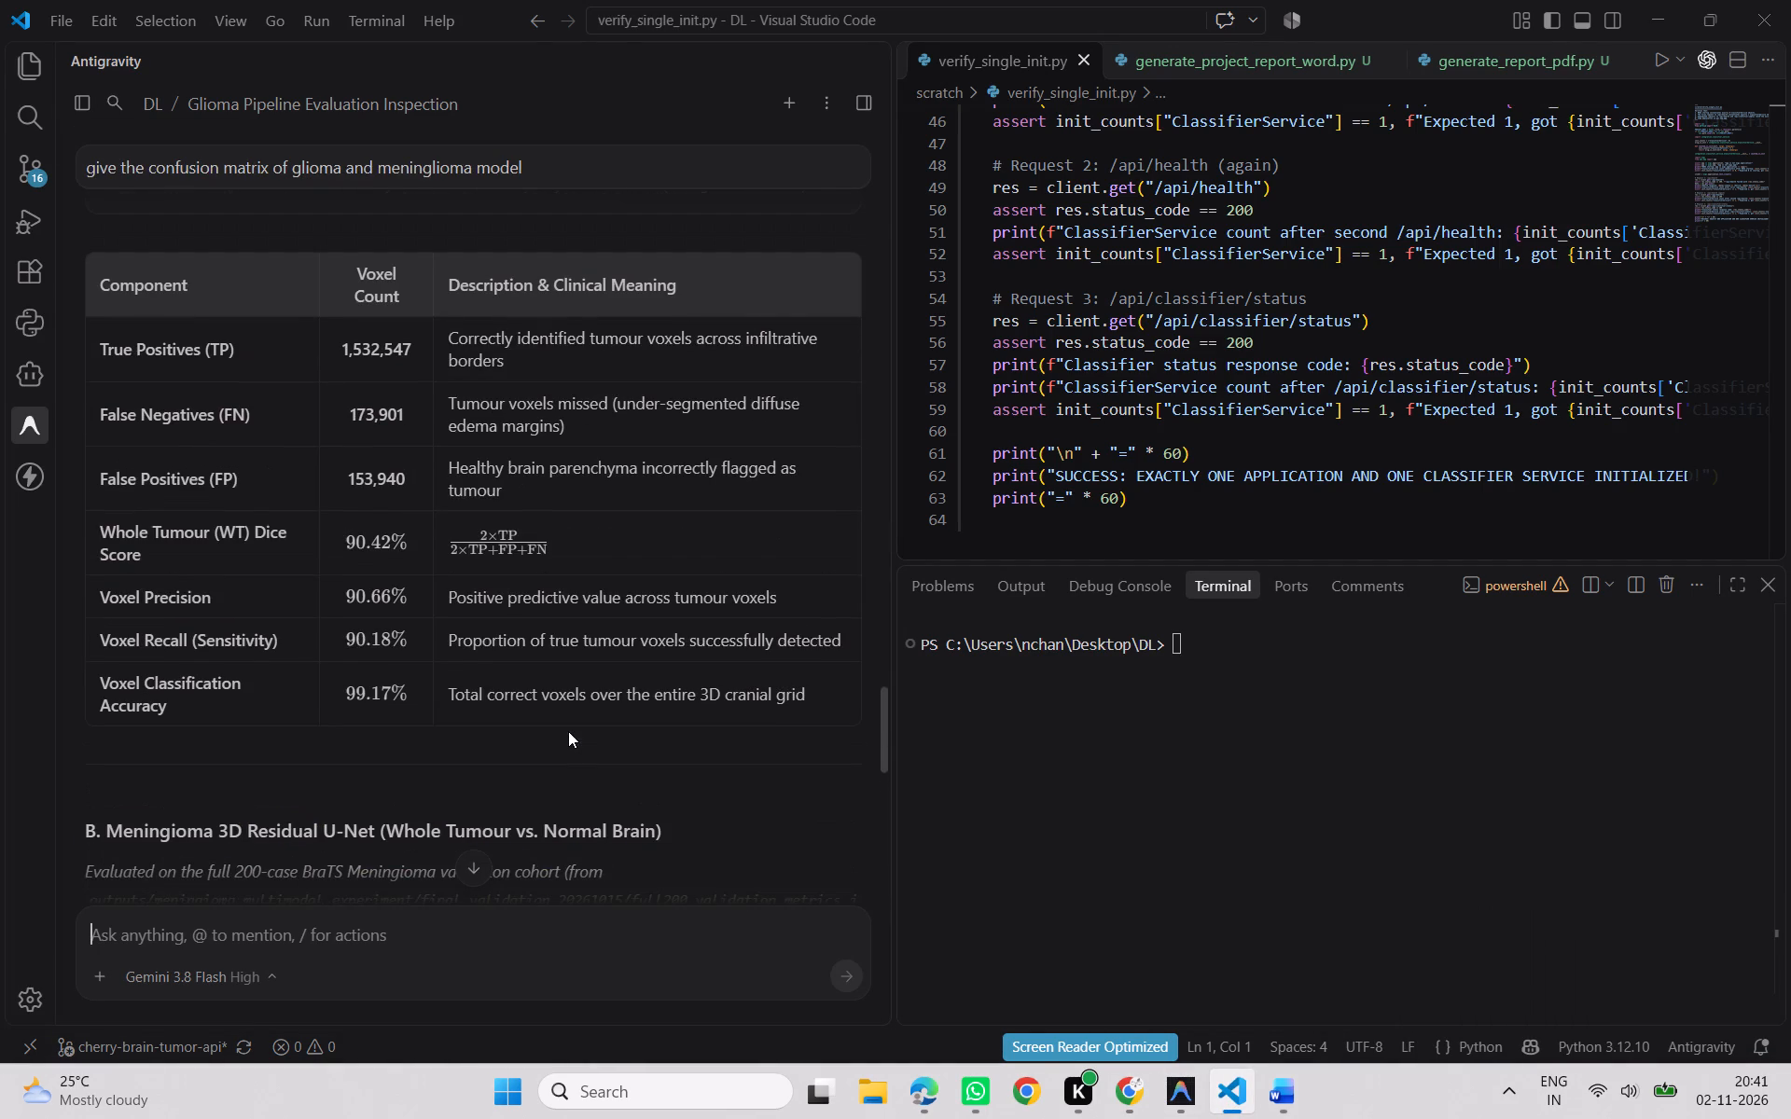
{"action": "scroll", "coordinate": [565, 737], "scroll_direction": "down", "scroll_amount": 14}
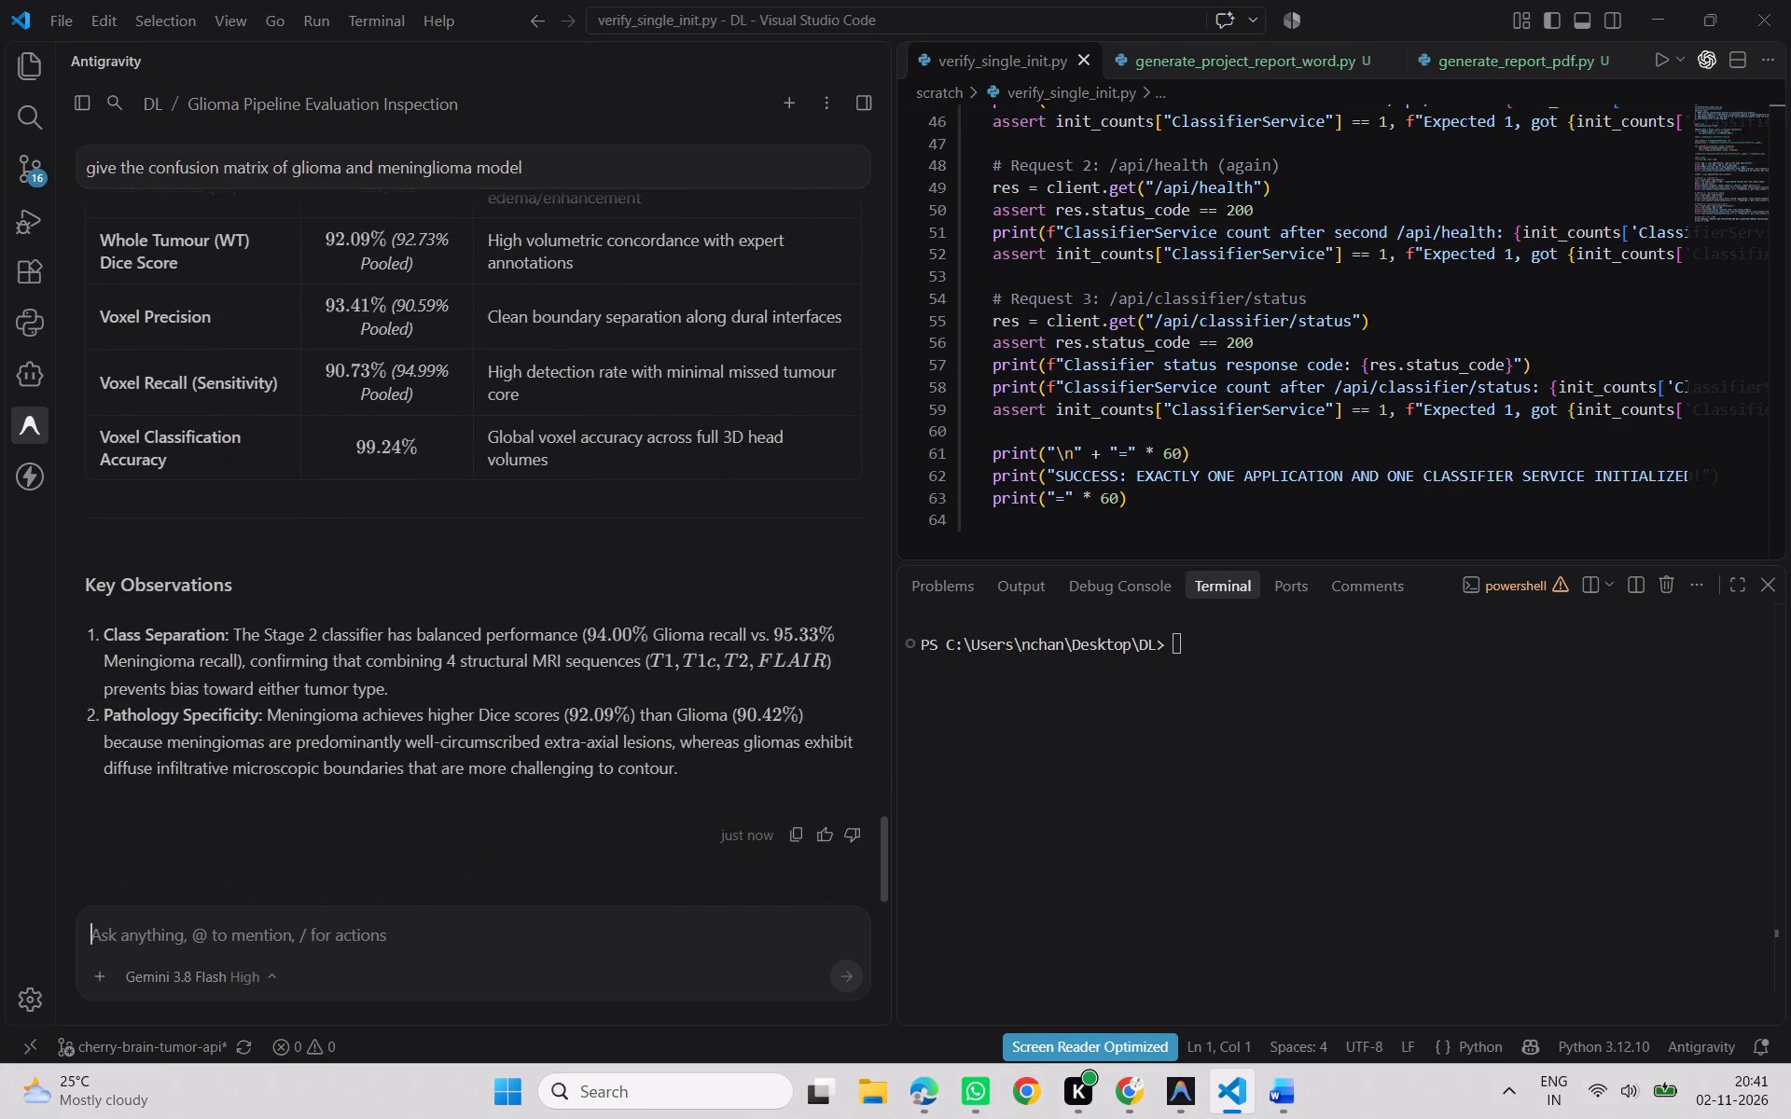
Revert the last agent prompt and resubmit it as "give the confusion matrix of glioma and meninglioma model in image".
{"action": "left_click", "coordinate": [850, 172]}
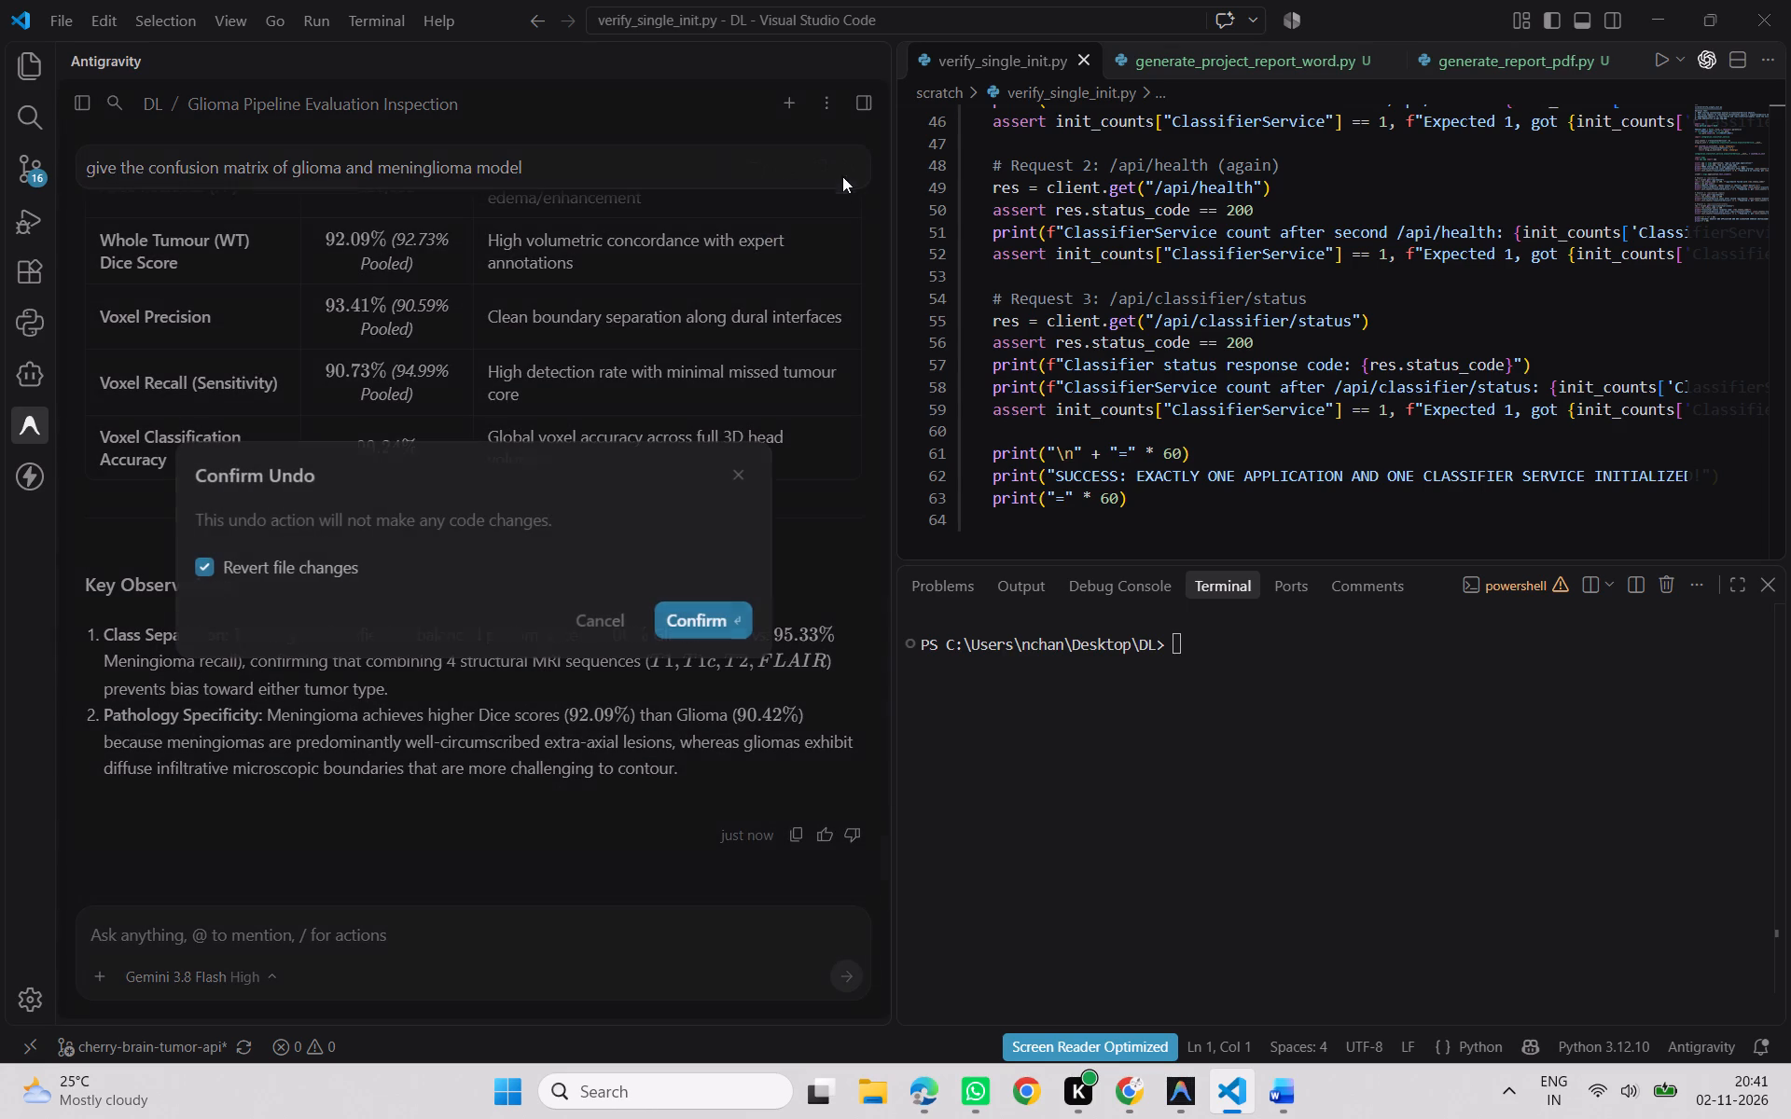
{"action": "left_click", "coordinate": [701, 612]}
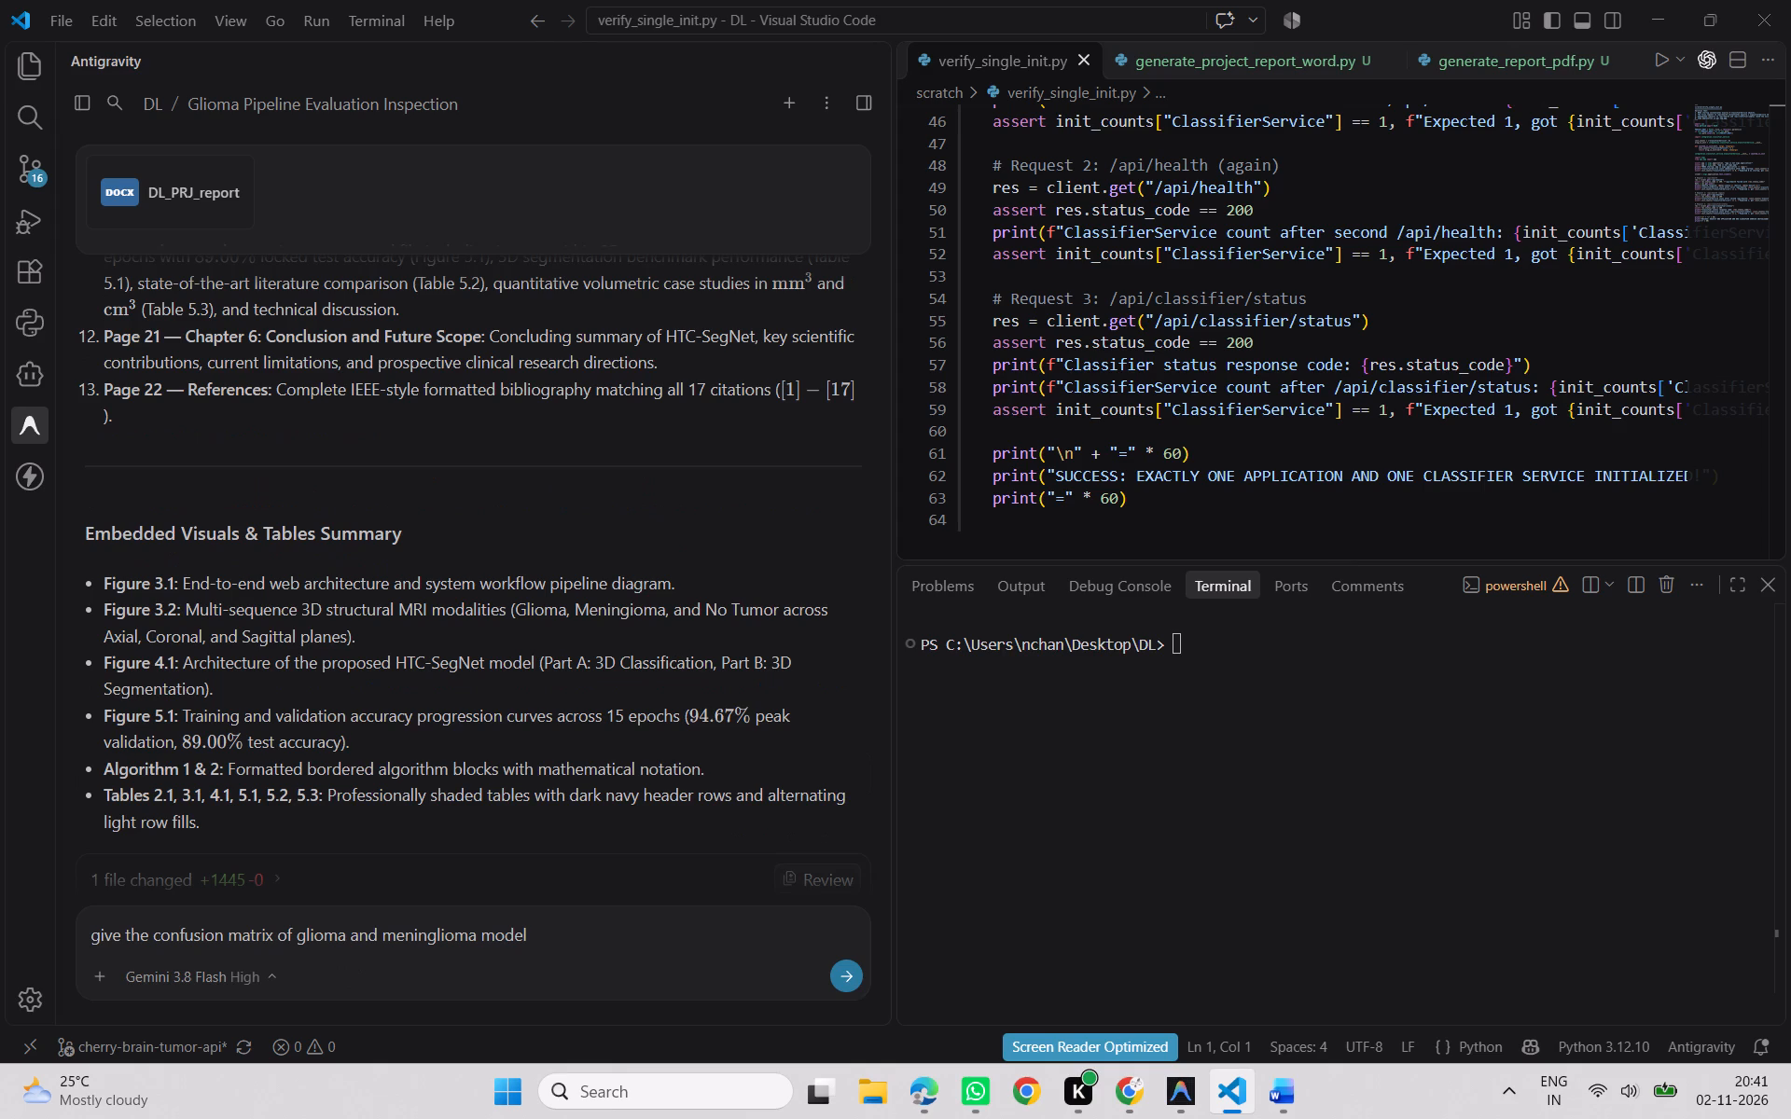
{"action": "left_click", "coordinate": [574, 937]}
{"action": "type", "text": "in image"}
{"action": "key", "text": "Return"}
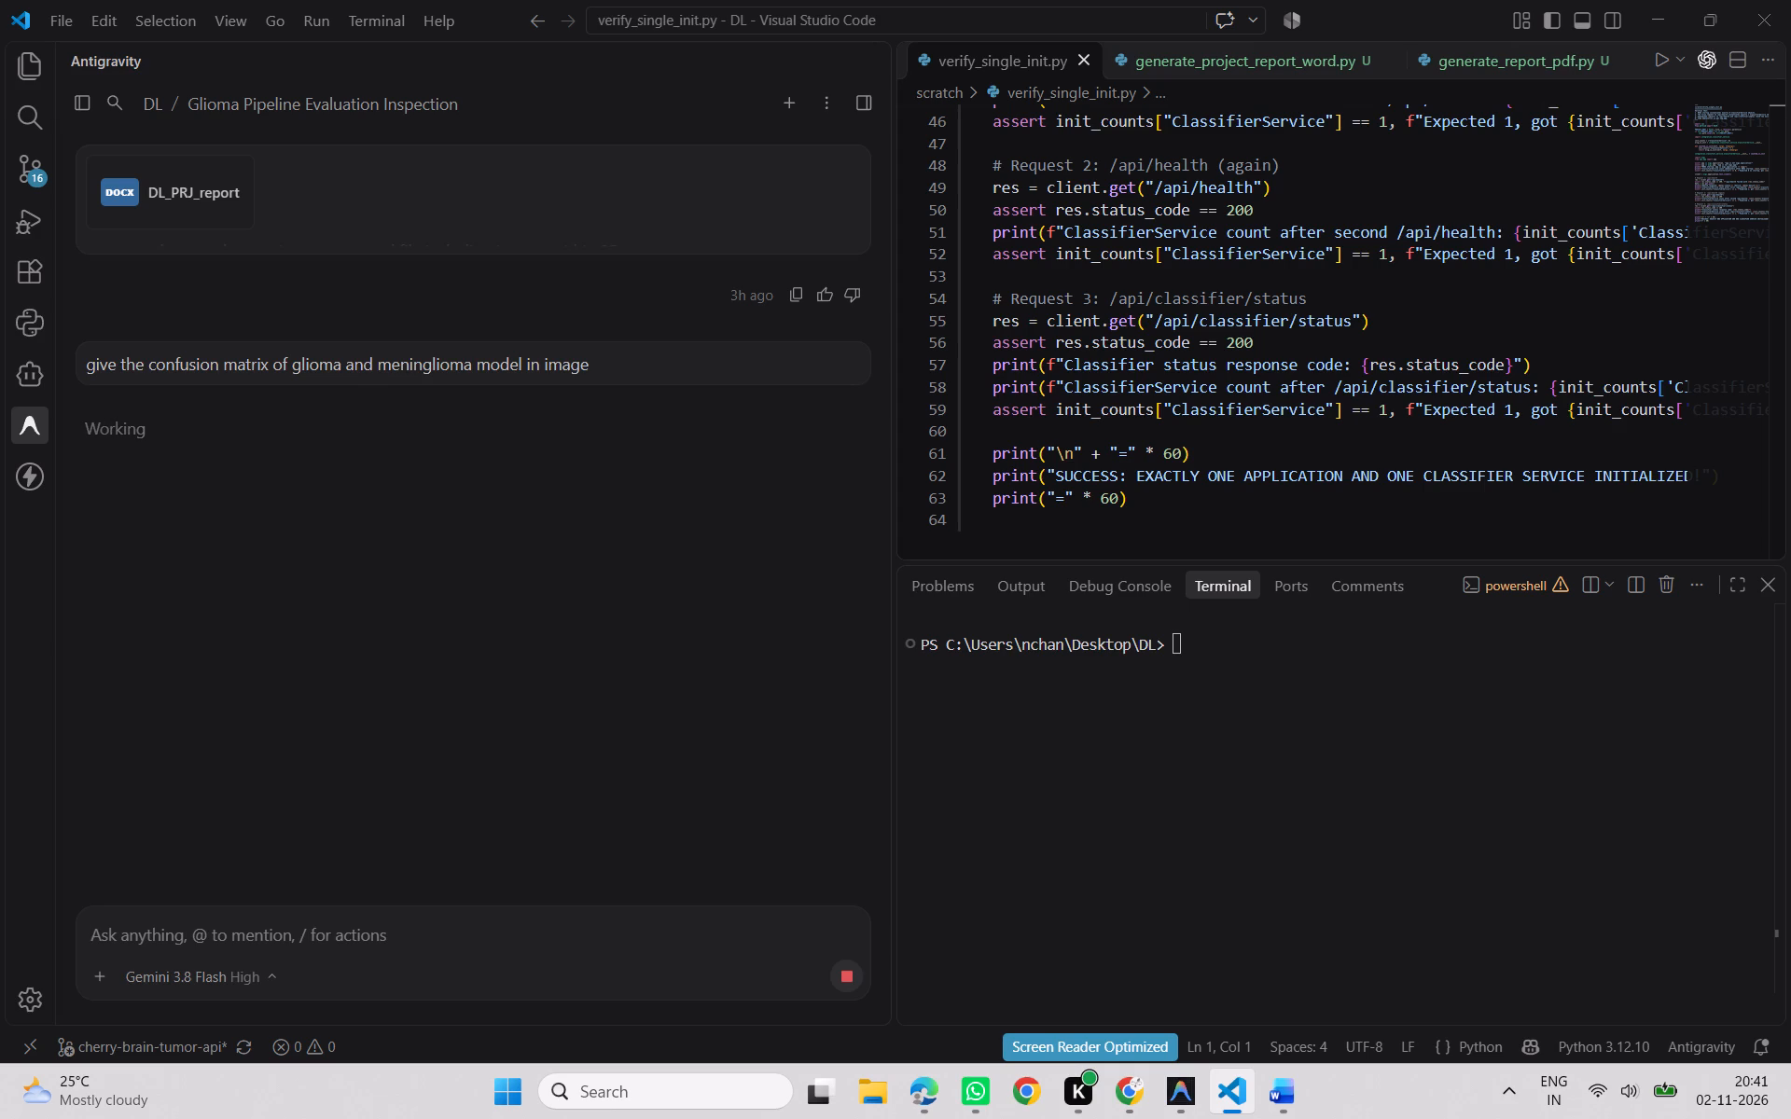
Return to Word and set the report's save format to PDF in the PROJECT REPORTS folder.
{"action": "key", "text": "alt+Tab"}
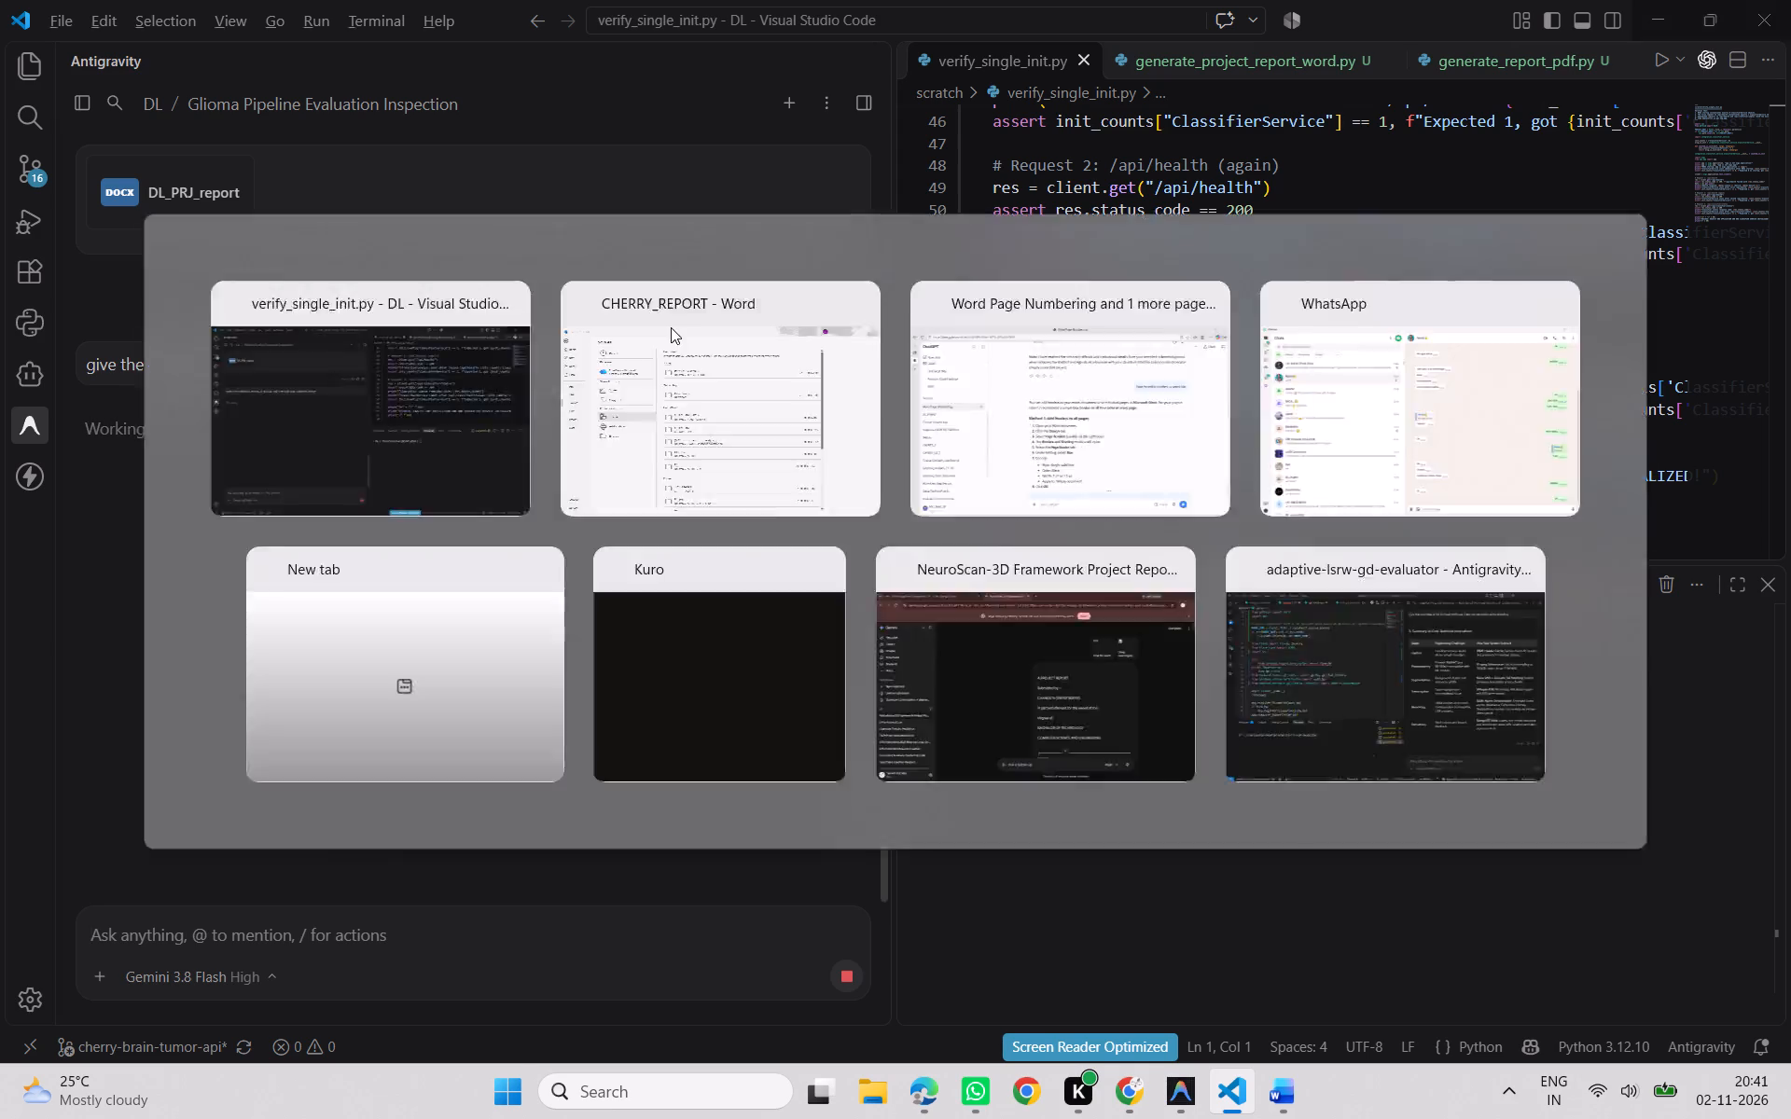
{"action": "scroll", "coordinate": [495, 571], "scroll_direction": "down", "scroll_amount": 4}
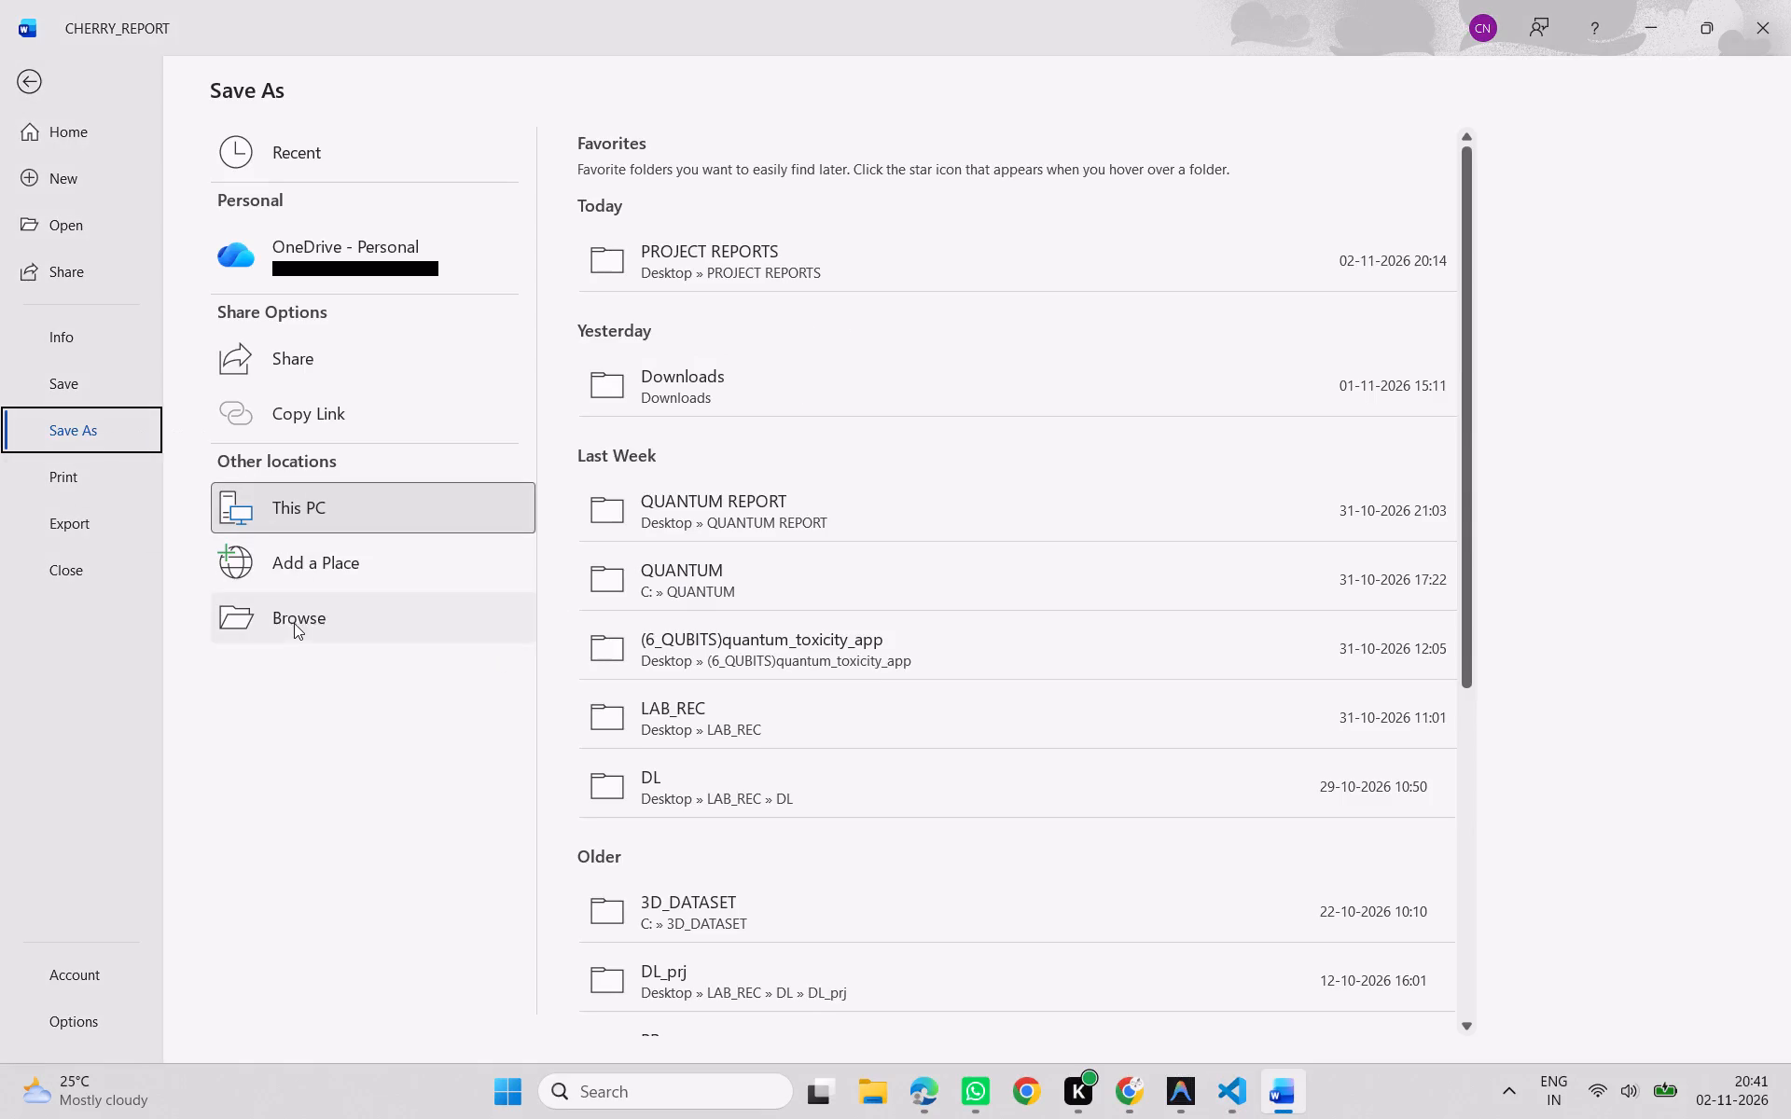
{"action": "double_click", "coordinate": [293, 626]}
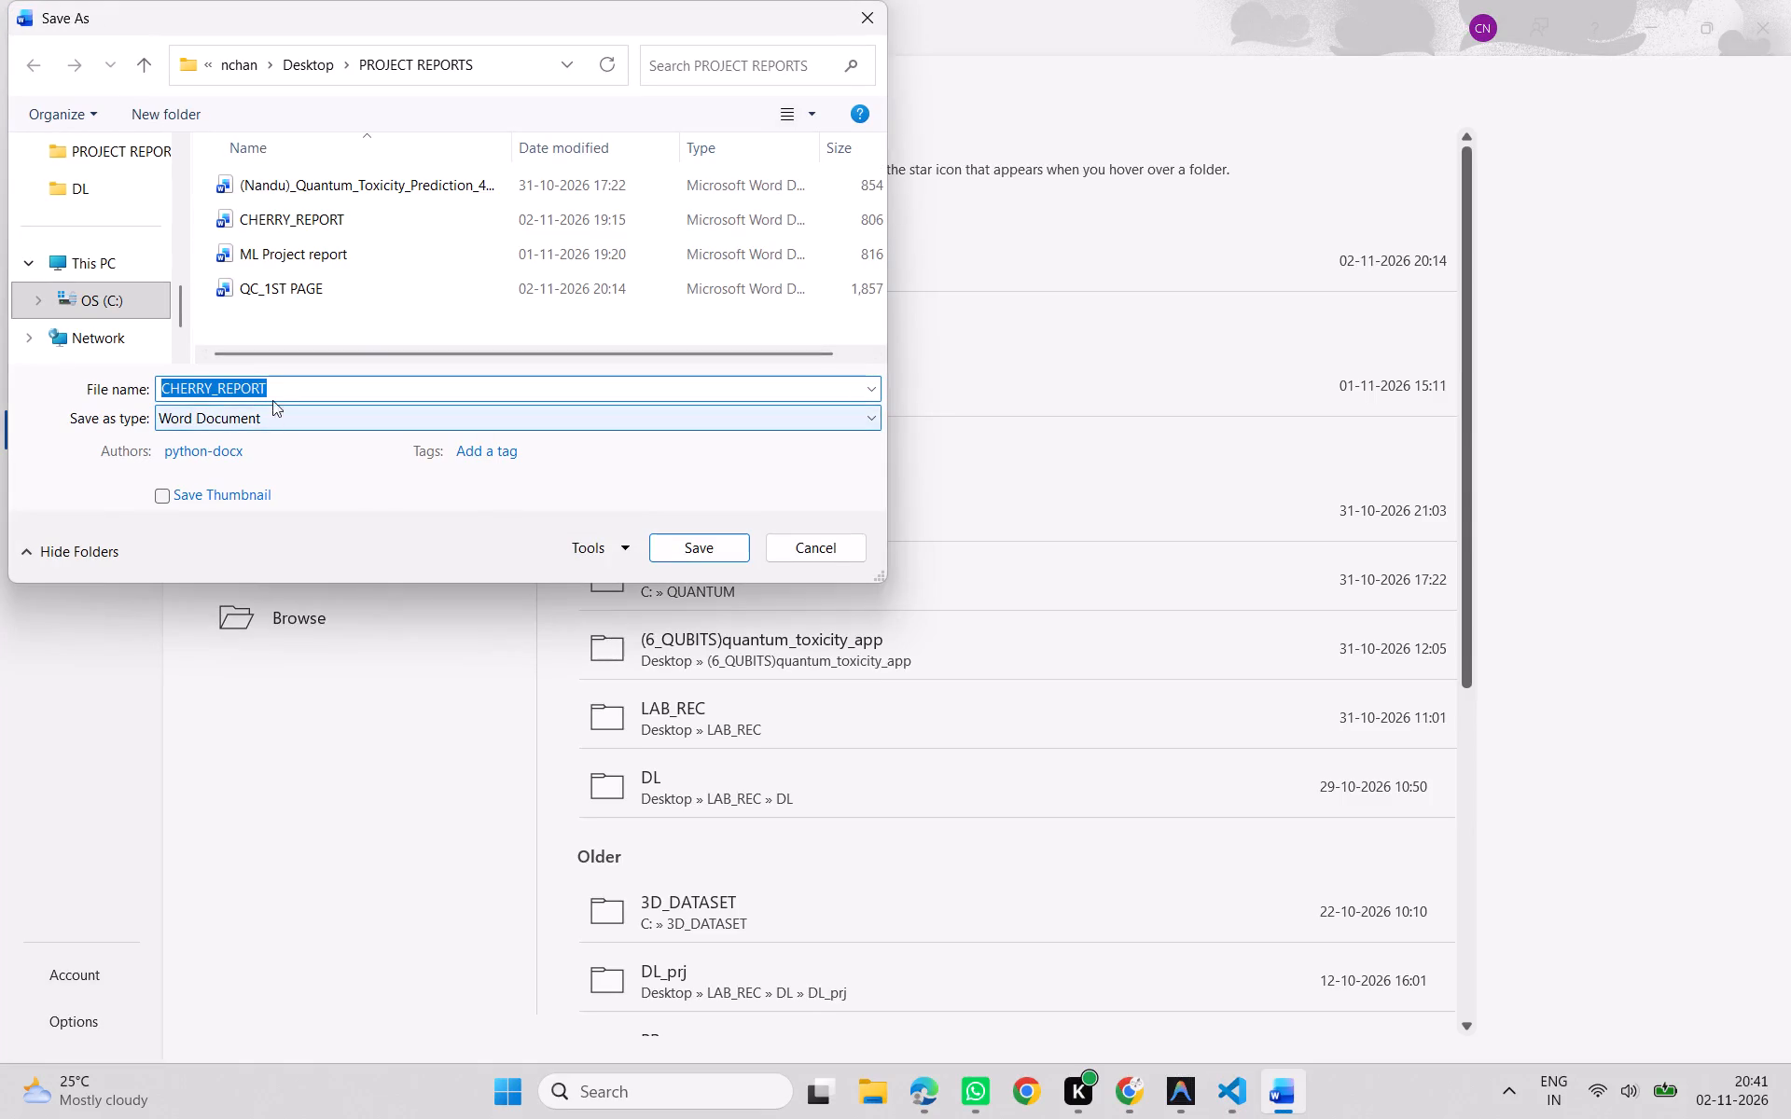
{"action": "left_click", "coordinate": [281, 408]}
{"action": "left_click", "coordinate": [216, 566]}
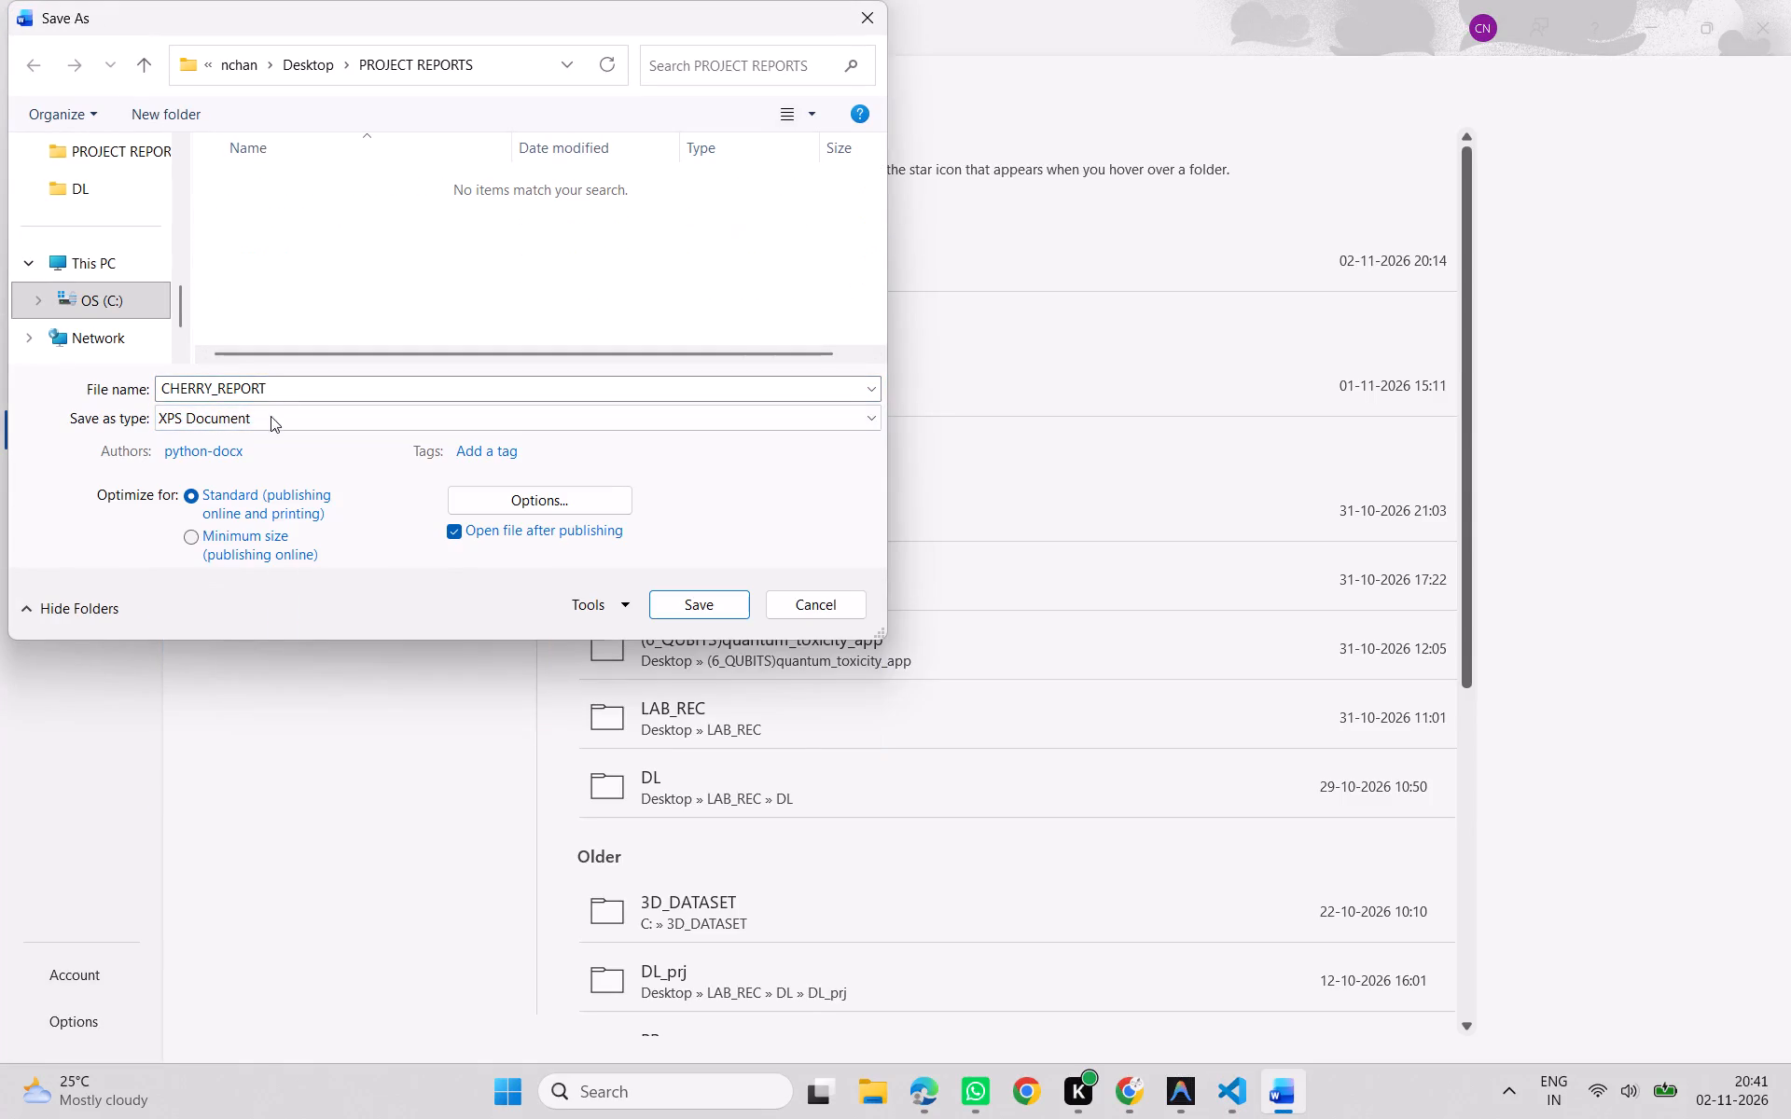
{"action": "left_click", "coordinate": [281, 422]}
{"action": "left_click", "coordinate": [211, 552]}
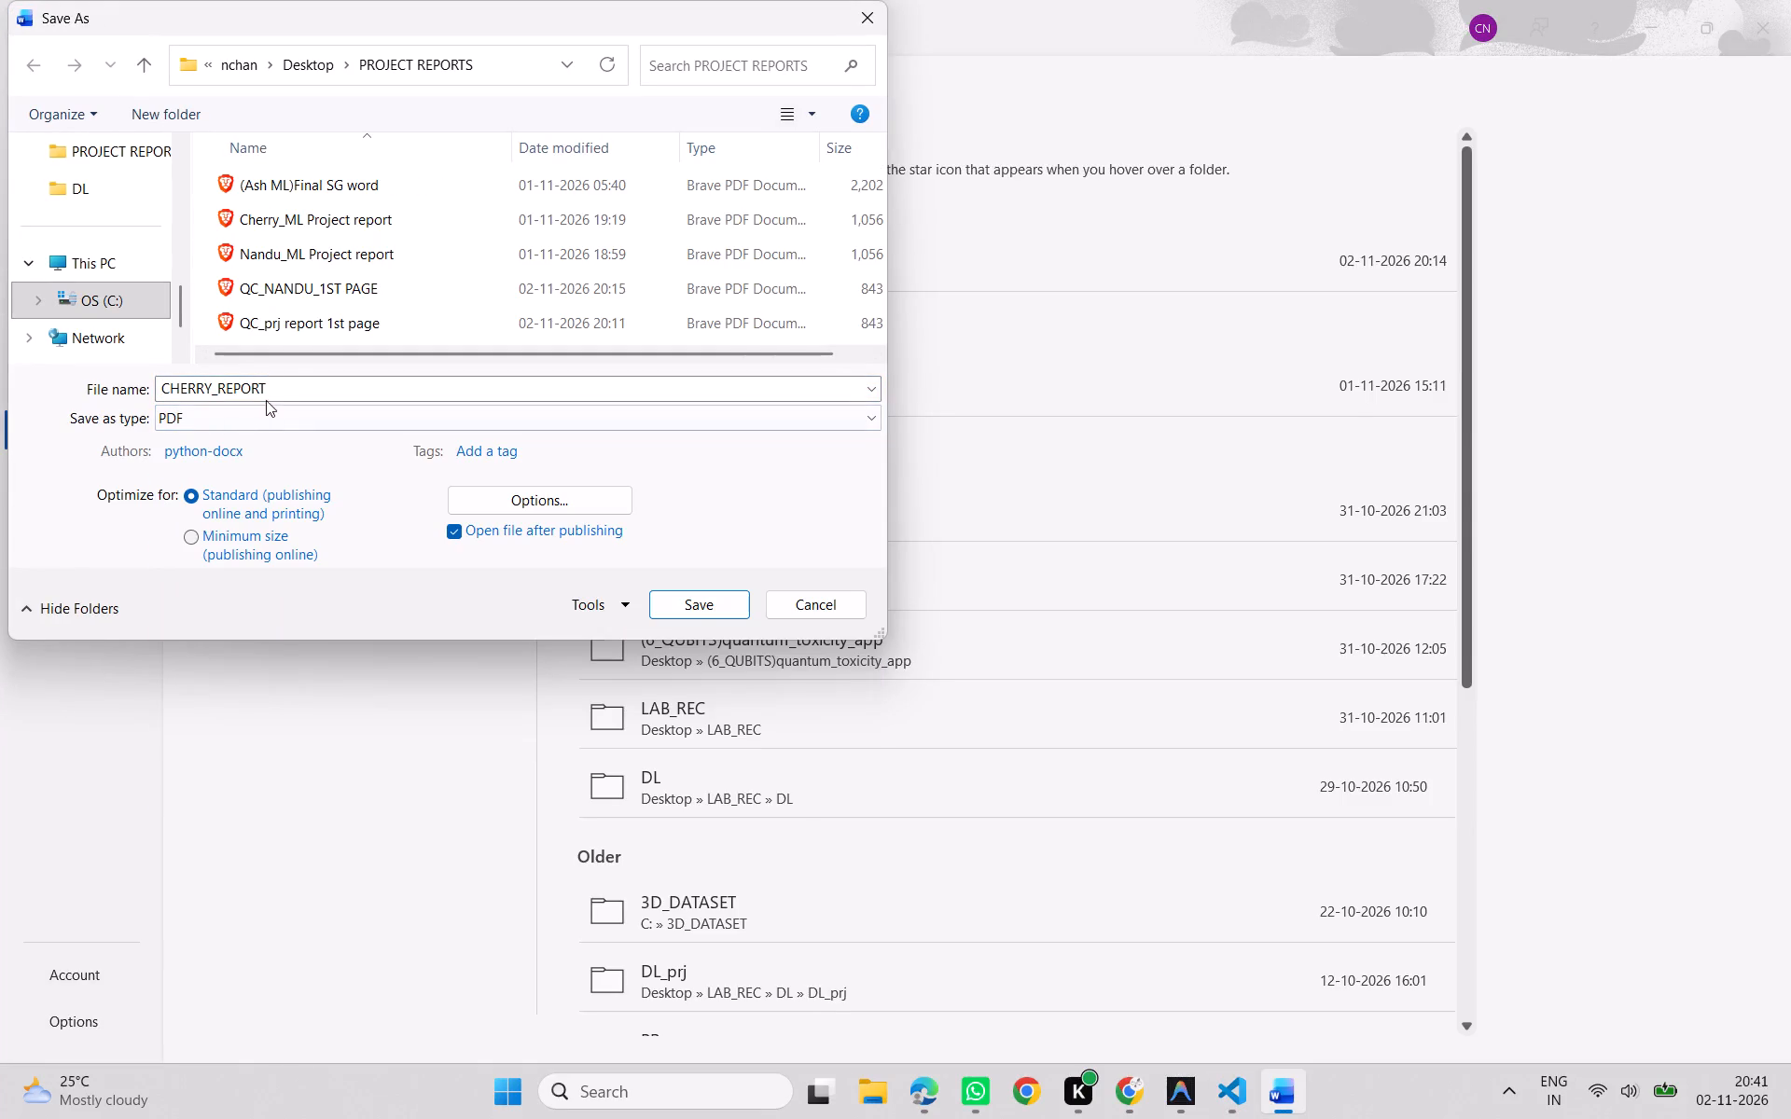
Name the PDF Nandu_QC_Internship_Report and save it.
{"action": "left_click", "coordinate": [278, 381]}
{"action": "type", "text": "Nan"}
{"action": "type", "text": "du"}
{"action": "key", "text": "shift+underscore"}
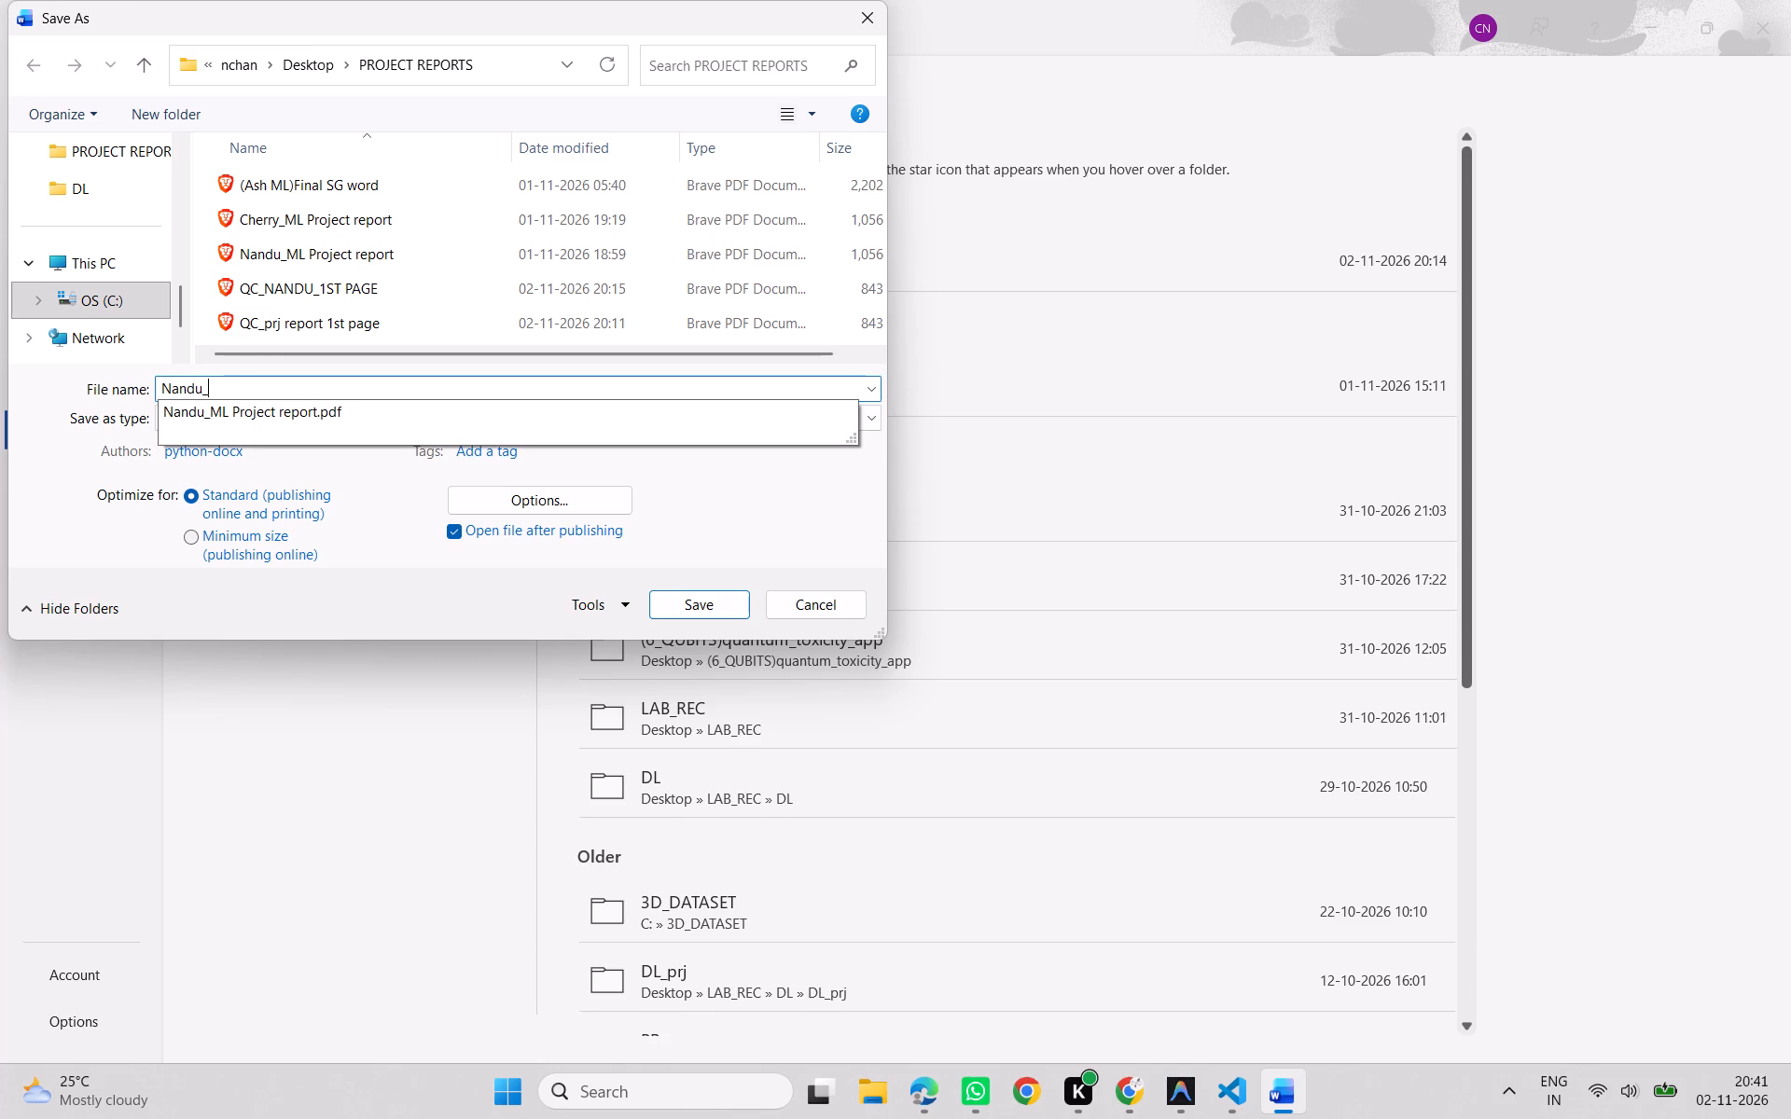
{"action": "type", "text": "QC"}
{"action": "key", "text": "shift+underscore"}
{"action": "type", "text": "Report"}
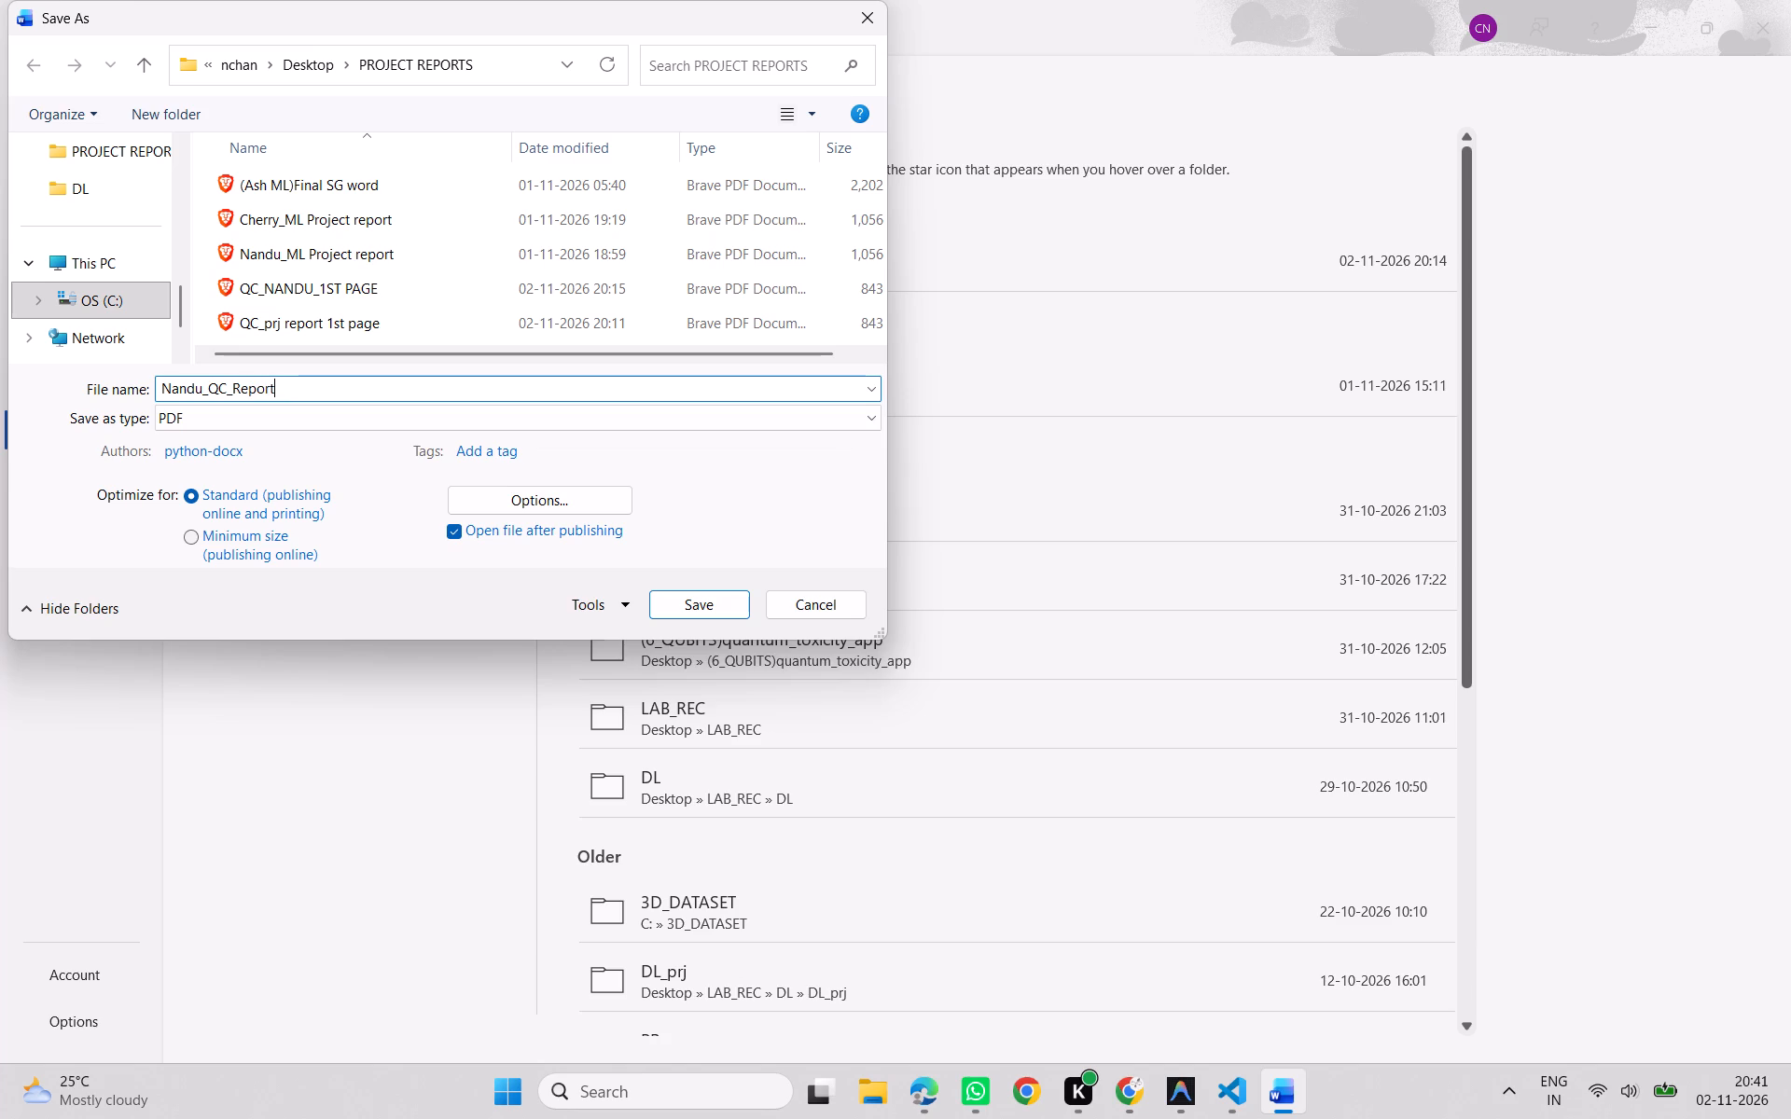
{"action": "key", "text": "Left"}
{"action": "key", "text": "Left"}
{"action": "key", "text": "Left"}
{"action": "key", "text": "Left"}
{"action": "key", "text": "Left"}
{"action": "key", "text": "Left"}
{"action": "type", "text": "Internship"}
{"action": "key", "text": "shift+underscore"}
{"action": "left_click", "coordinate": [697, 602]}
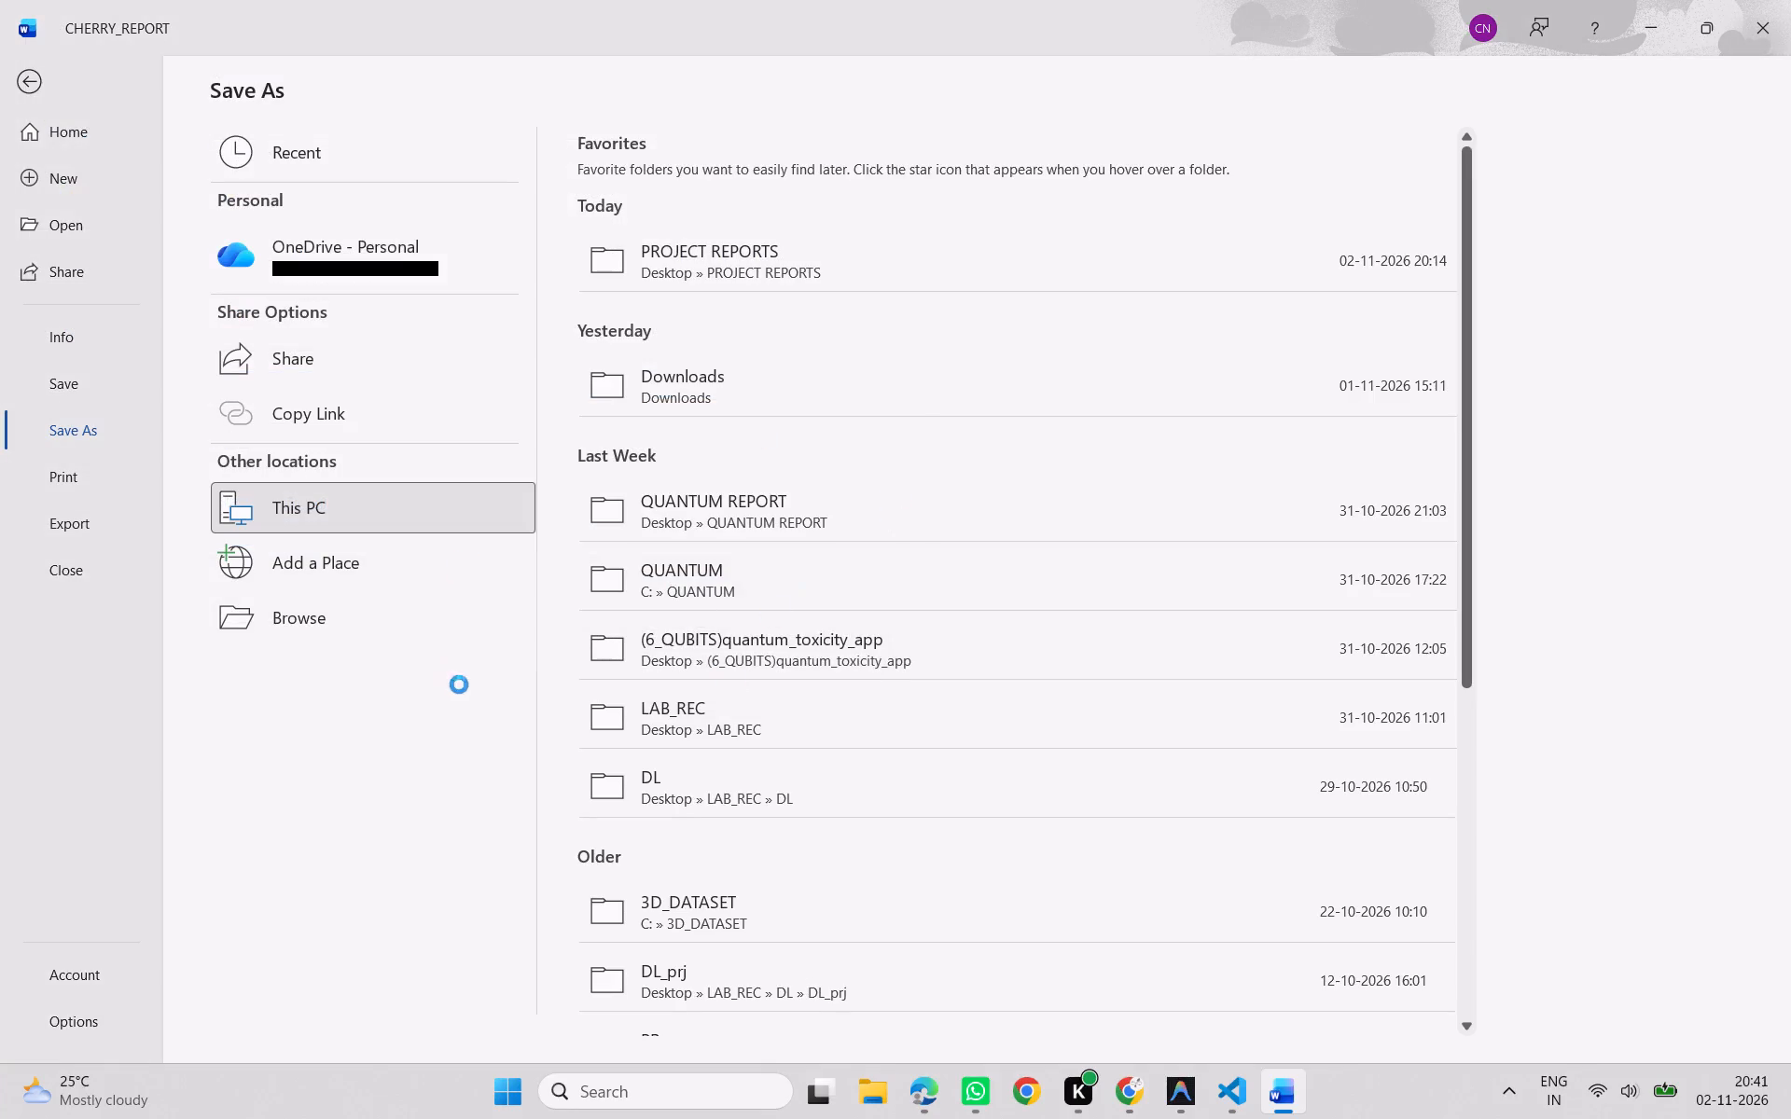
Examine the first pages of the exported PDF through to the Acknowledgement, and close it.
{"action": "scroll", "coordinate": [839, 556], "scroll_direction": "down", "scroll_amount": 4}
{"action": "scroll", "coordinate": [878, 688], "scroll_direction": "down", "scroll_amount": 15}
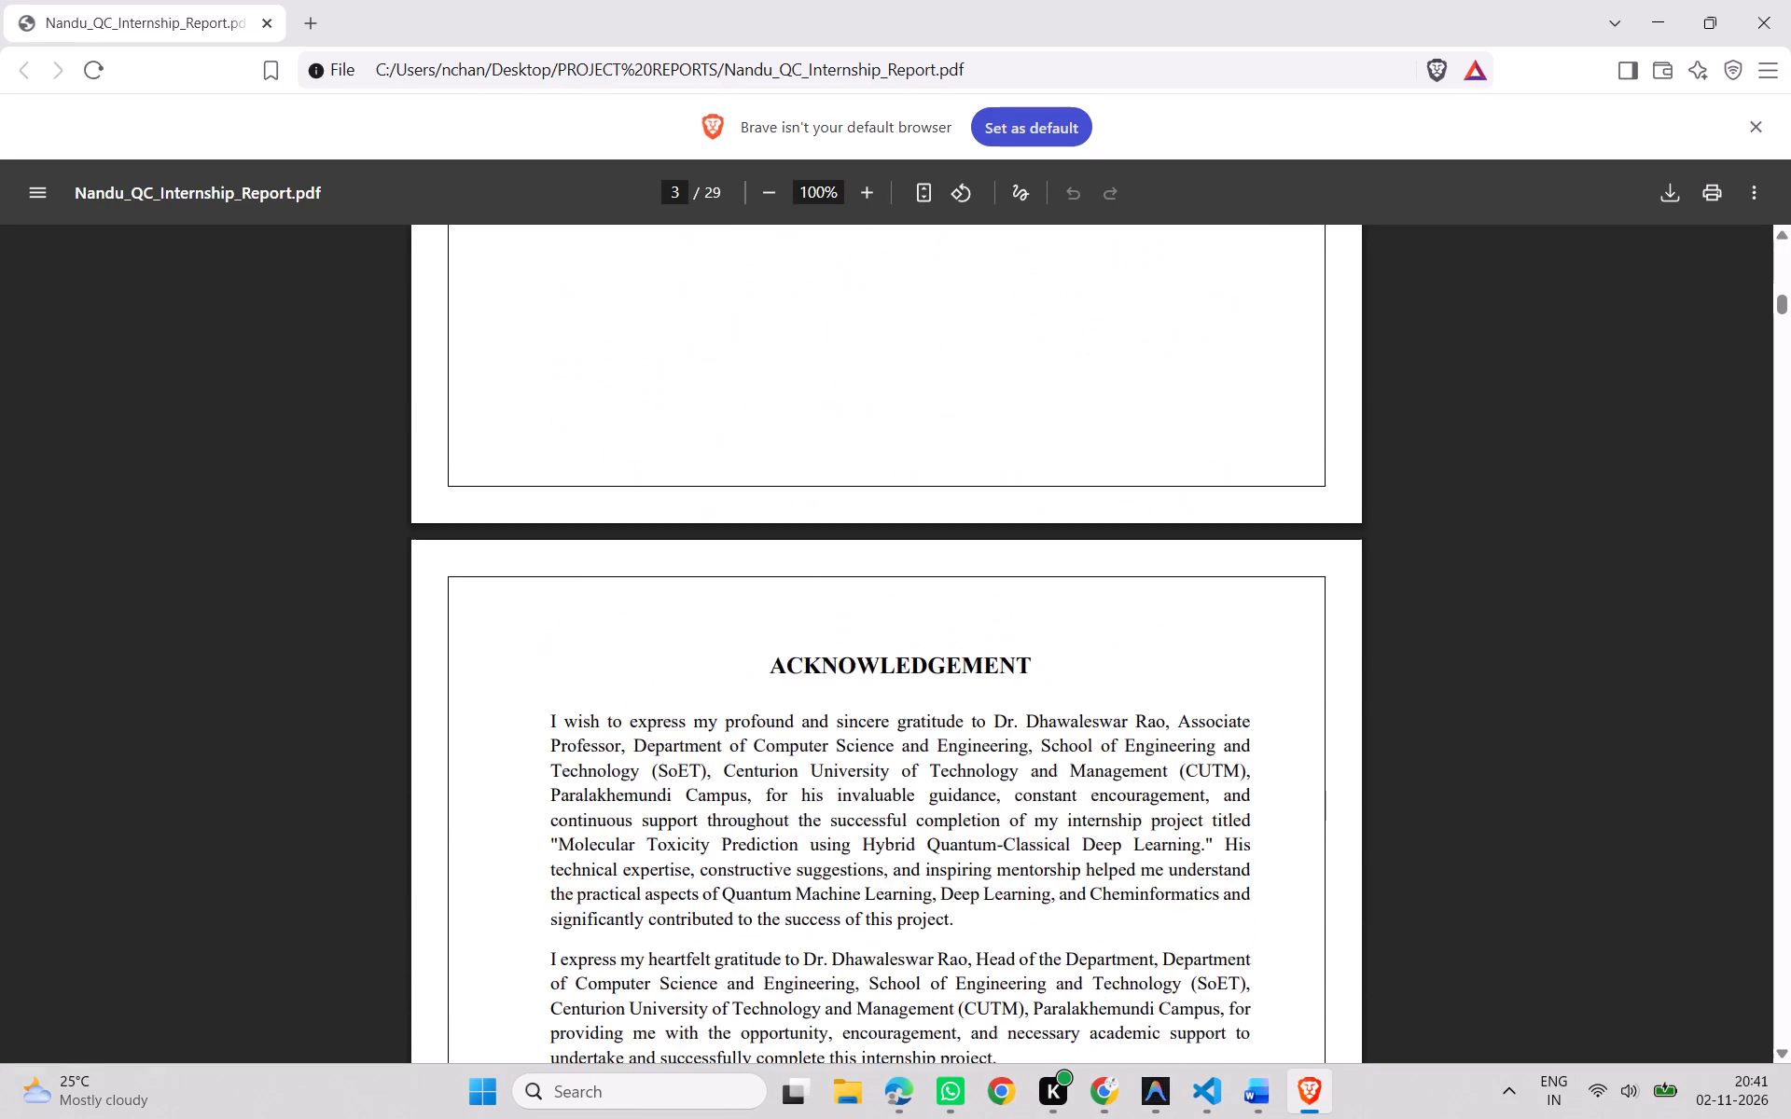
{"action": "scroll", "coordinate": [880, 793], "scroll_direction": "up", "scroll_amount": 2}
{"action": "scroll", "coordinate": [880, 793], "scroll_direction": "down", "scroll_amount": 1}
{"action": "scroll", "coordinate": [880, 793], "scroll_direction": "up", "scroll_amount": 8}
{"action": "left_click", "coordinate": [269, 20]}
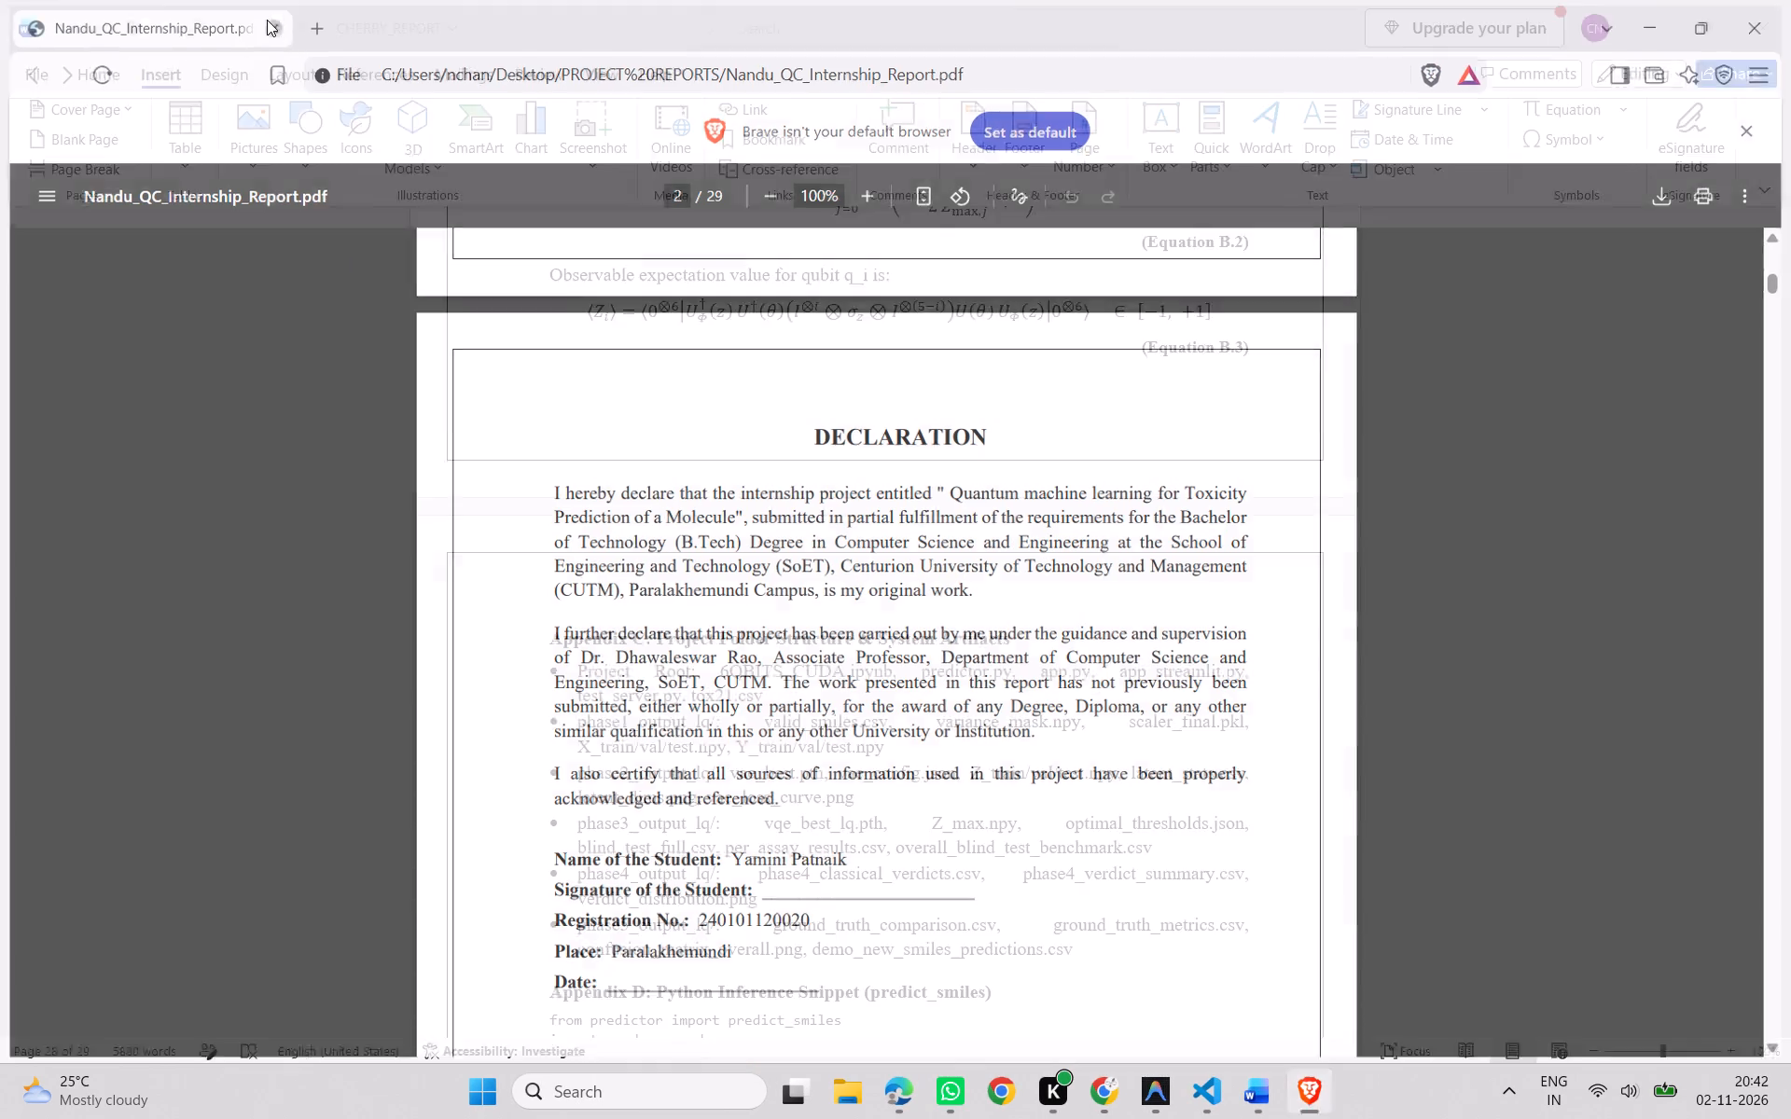
Examine the Word report backwards from the appendices through the References and Chapter 5, and return to the front pages.
{"action": "scroll", "coordinate": [1163, 850], "scroll_direction": "up", "scroll_amount": 17}
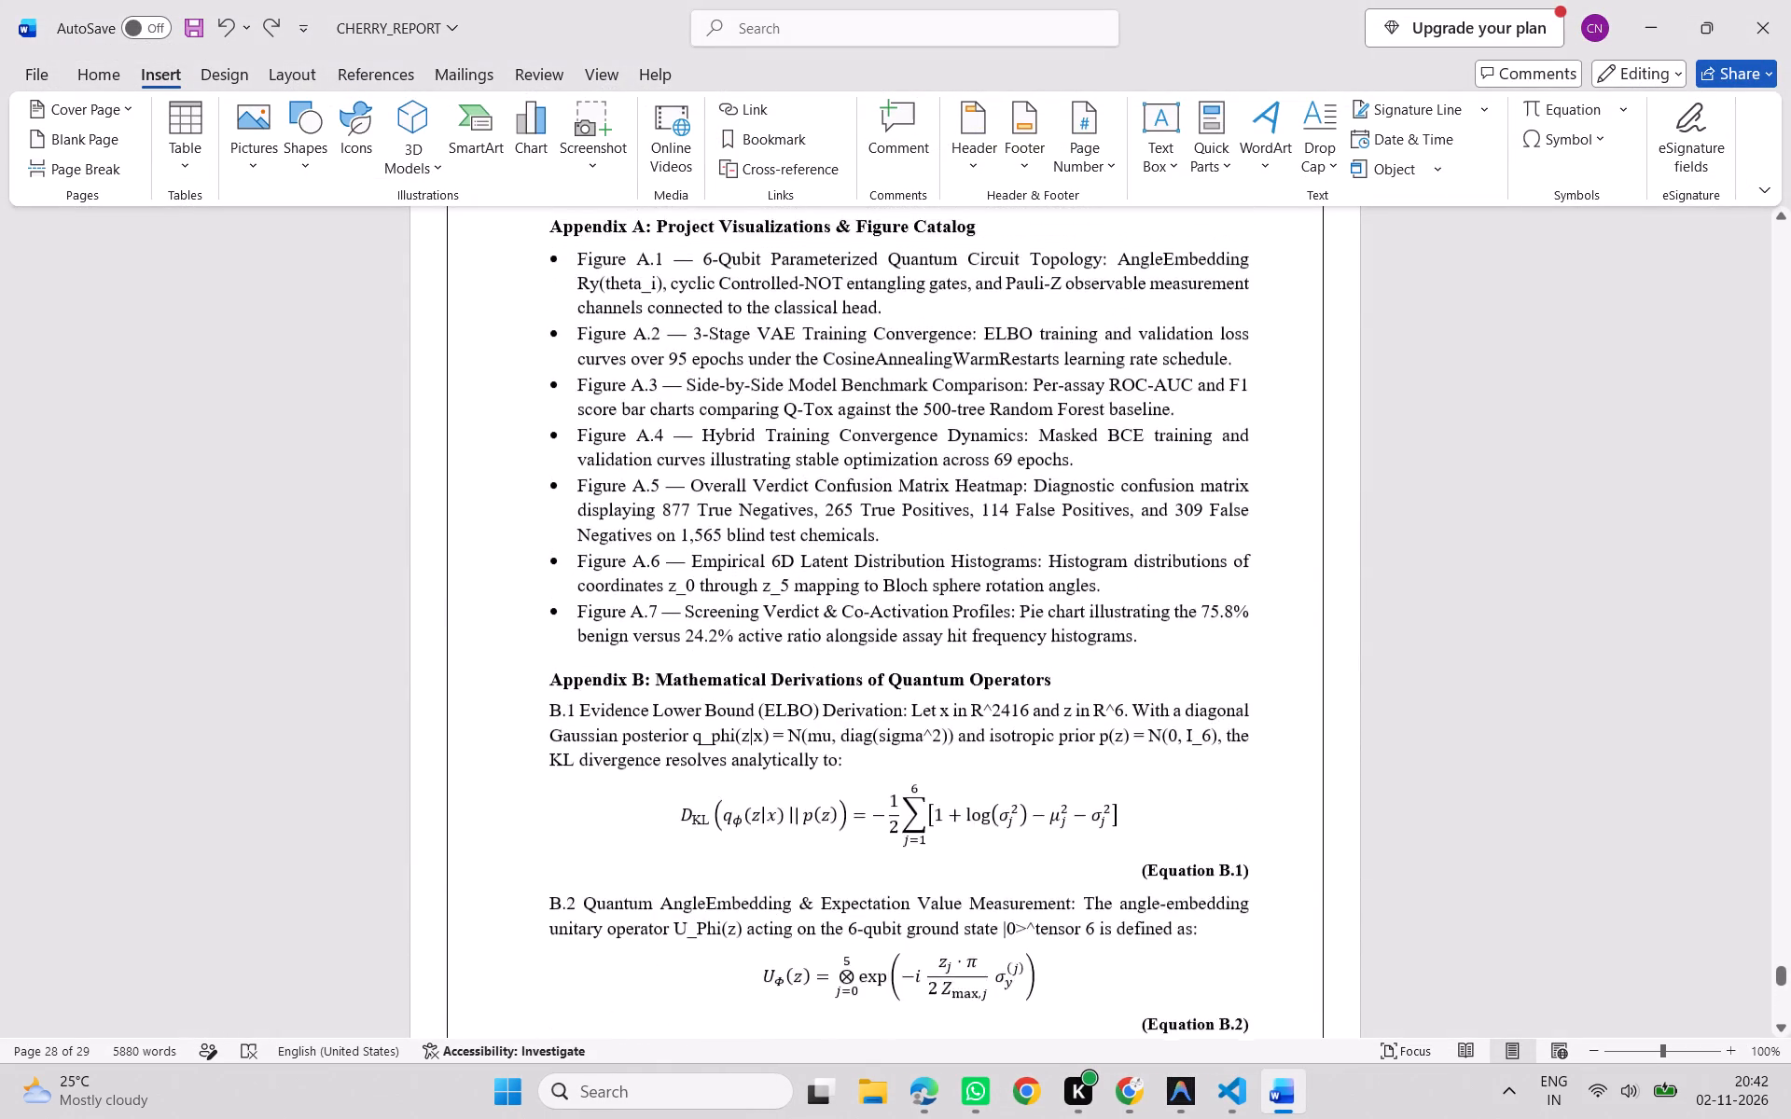
{"action": "scroll", "coordinate": [1165, 850], "scroll_direction": "up", "scroll_amount": 20}
{"action": "scroll", "coordinate": [1165, 850], "scroll_direction": "up", "scroll_amount": 12}
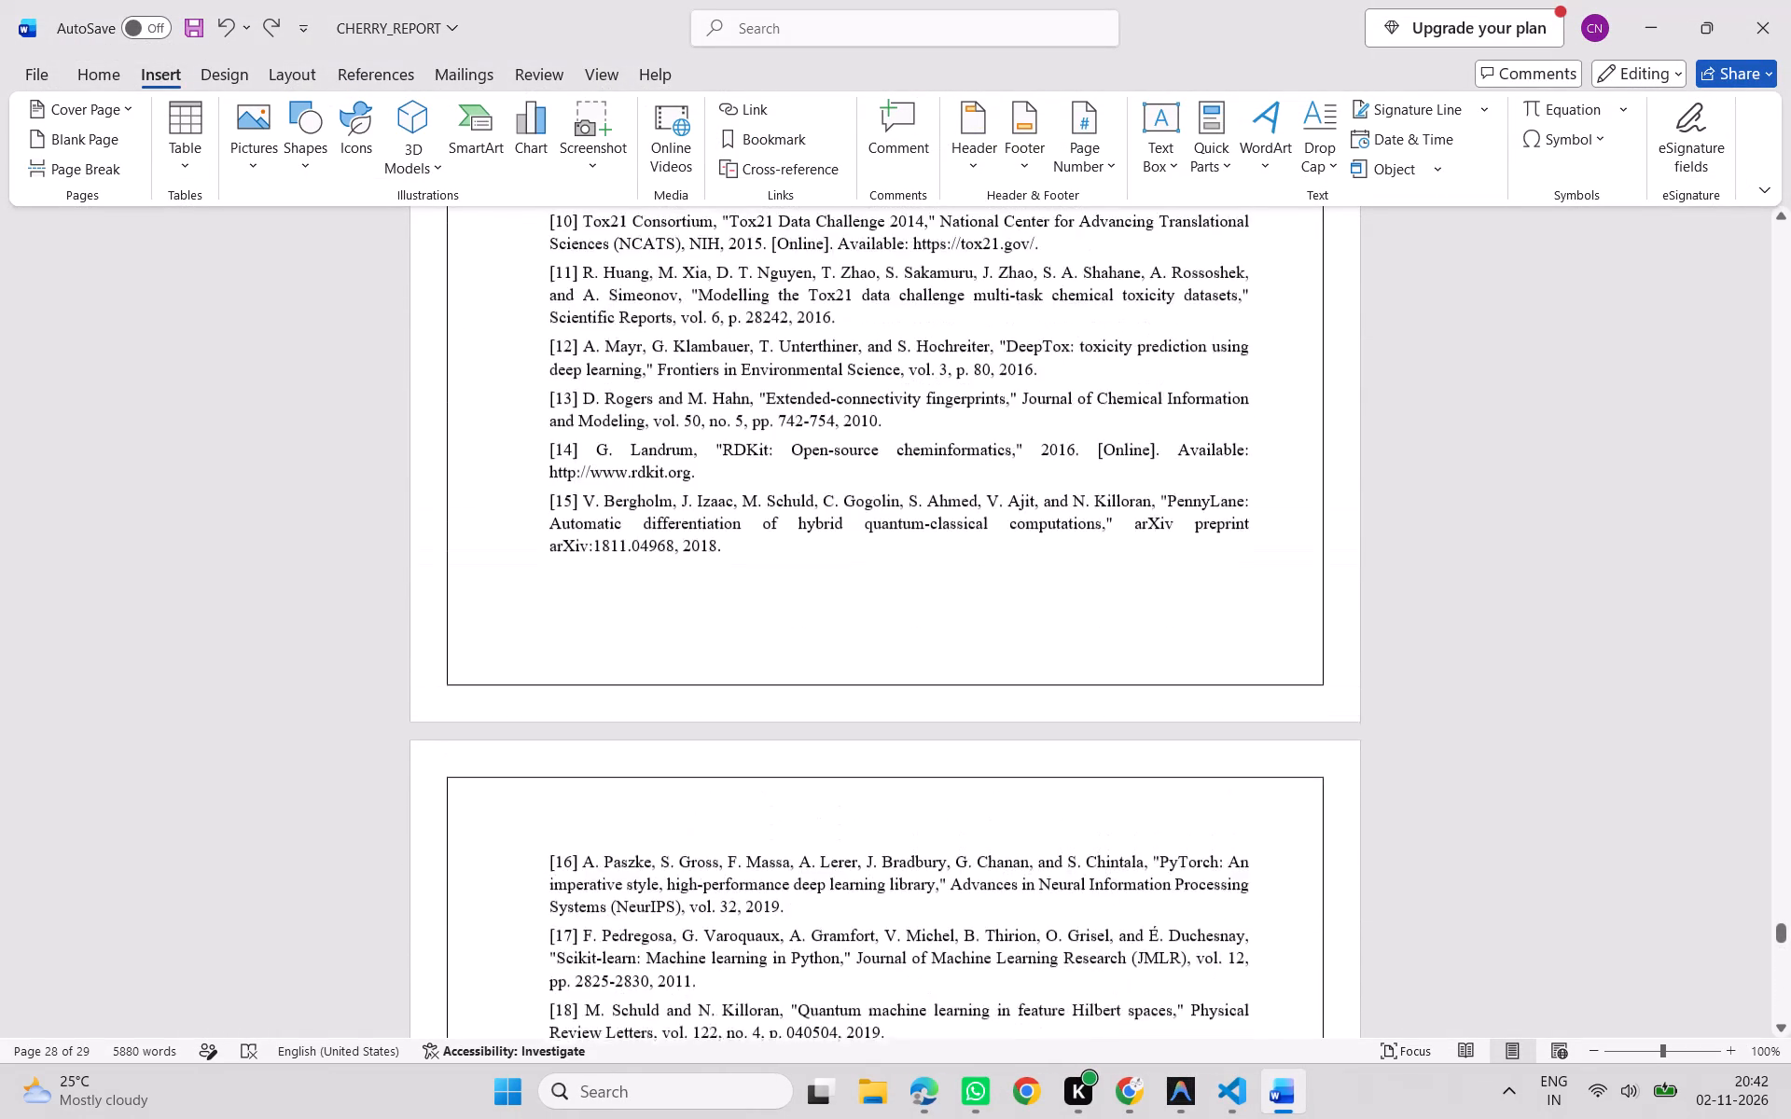
{"action": "scroll", "coordinate": [1166, 856], "scroll_direction": "up", "scroll_amount": 20}
{"action": "scroll", "coordinate": [1166, 856], "scroll_direction": "up", "scroll_amount": 11}
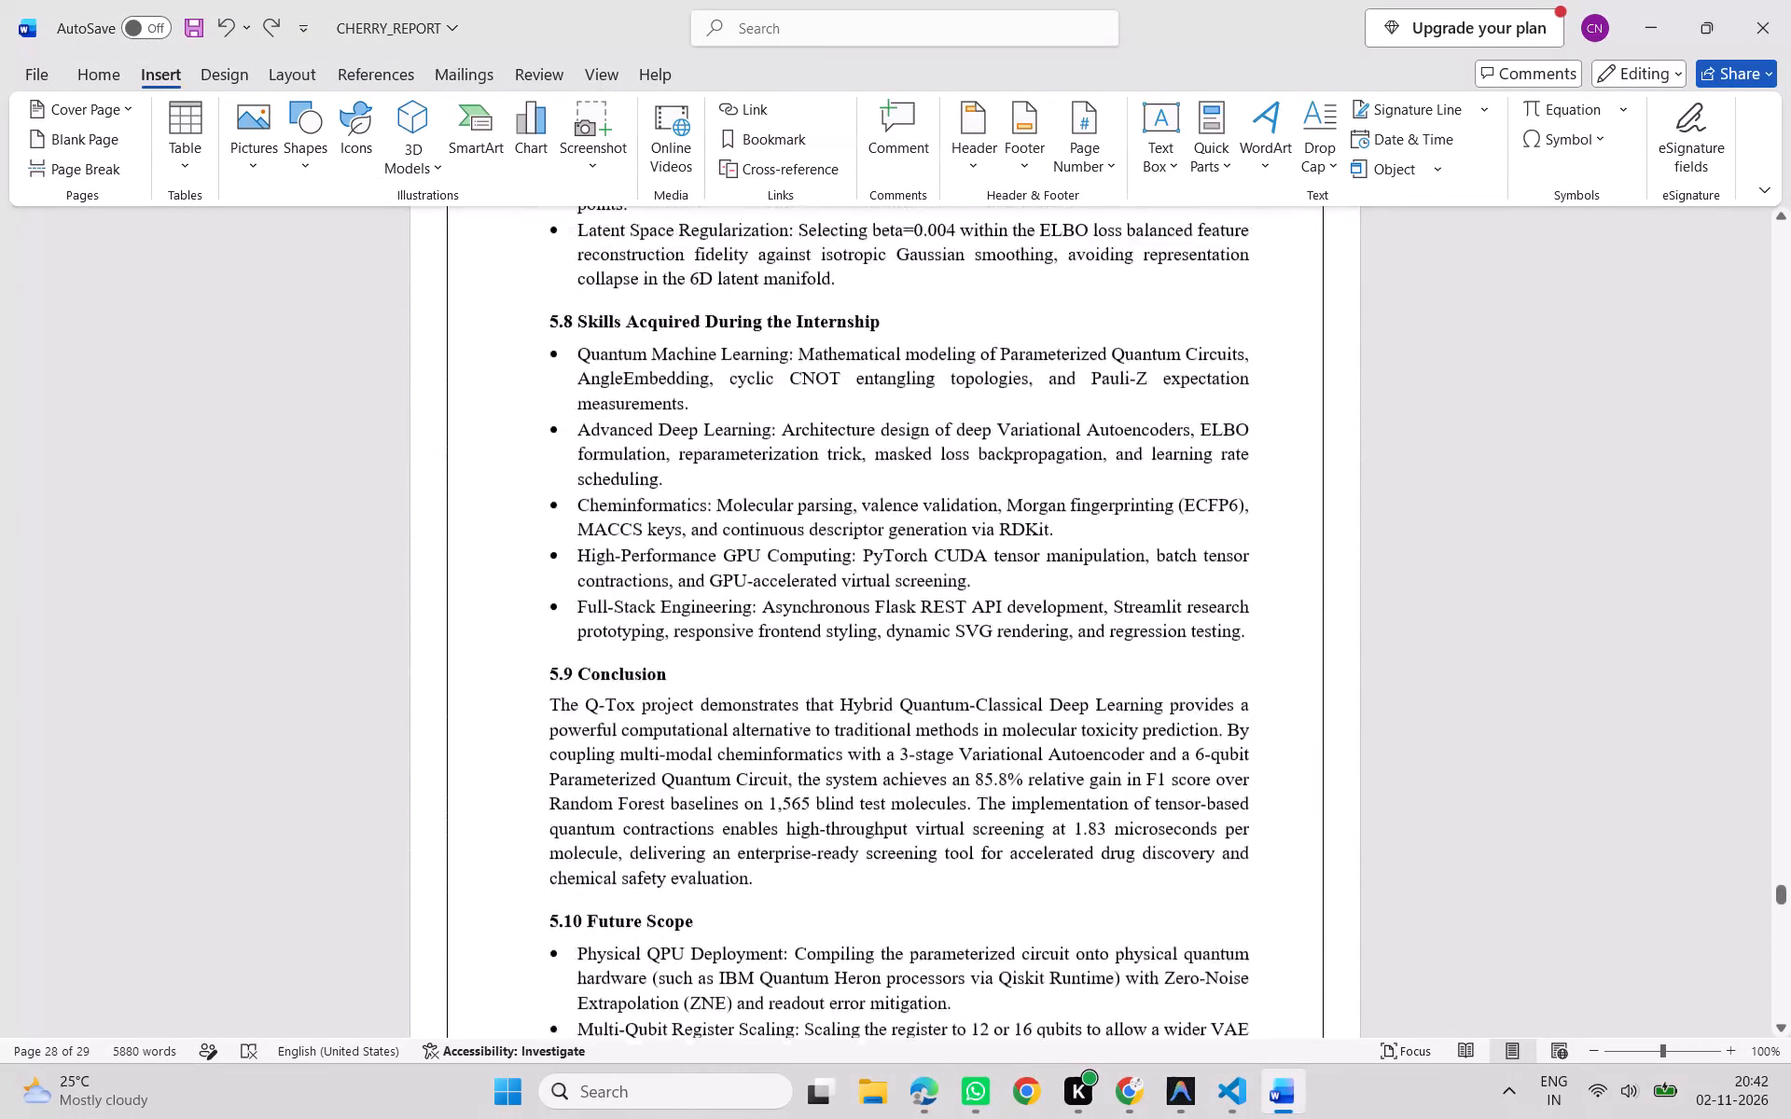
{"action": "scroll", "coordinate": [1156, 856], "scroll_direction": "up", "scroll_amount": 20}
{"action": "scroll", "coordinate": [1156, 856], "scroll_direction": "up", "scroll_amount": 1}
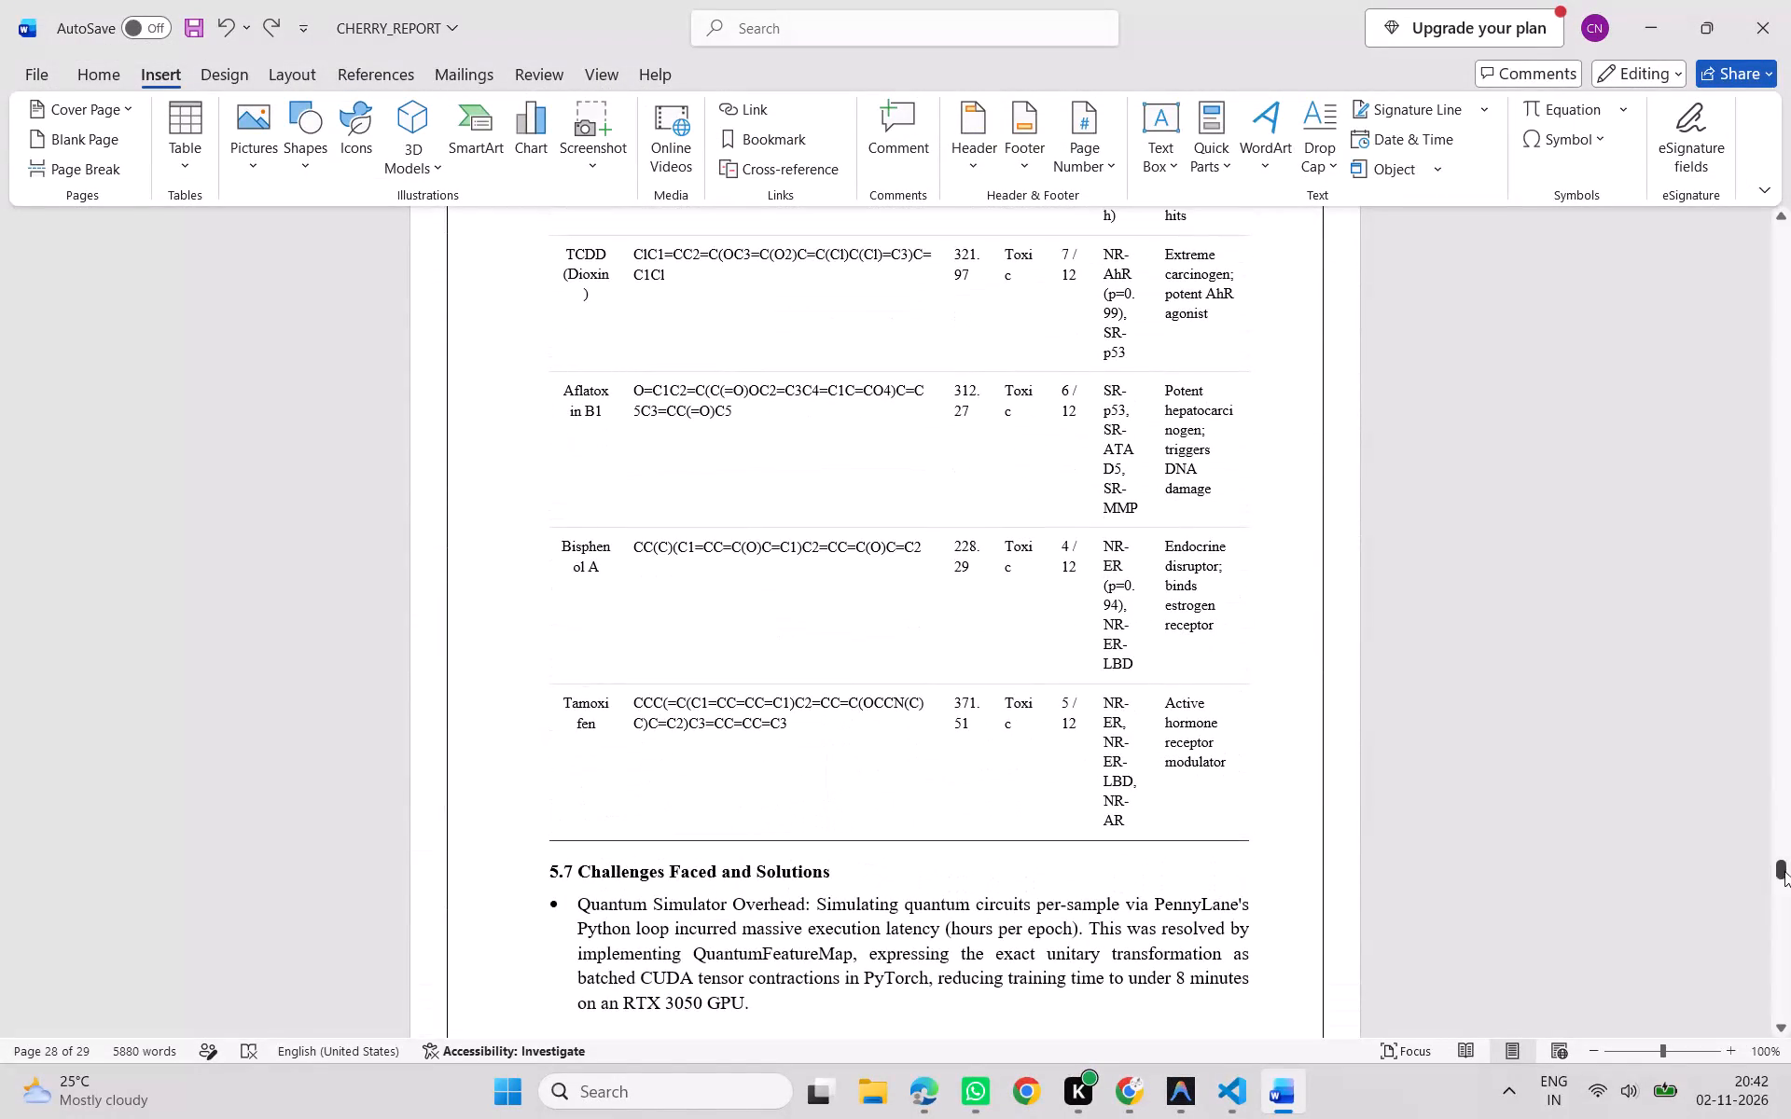
{"action": "left_click_drag", "start_coordinate": [1778, 864], "coordinate": [1751, 26]}
{"action": "scroll", "coordinate": [896, 758], "scroll_direction": "down", "scroll_amount": 2}
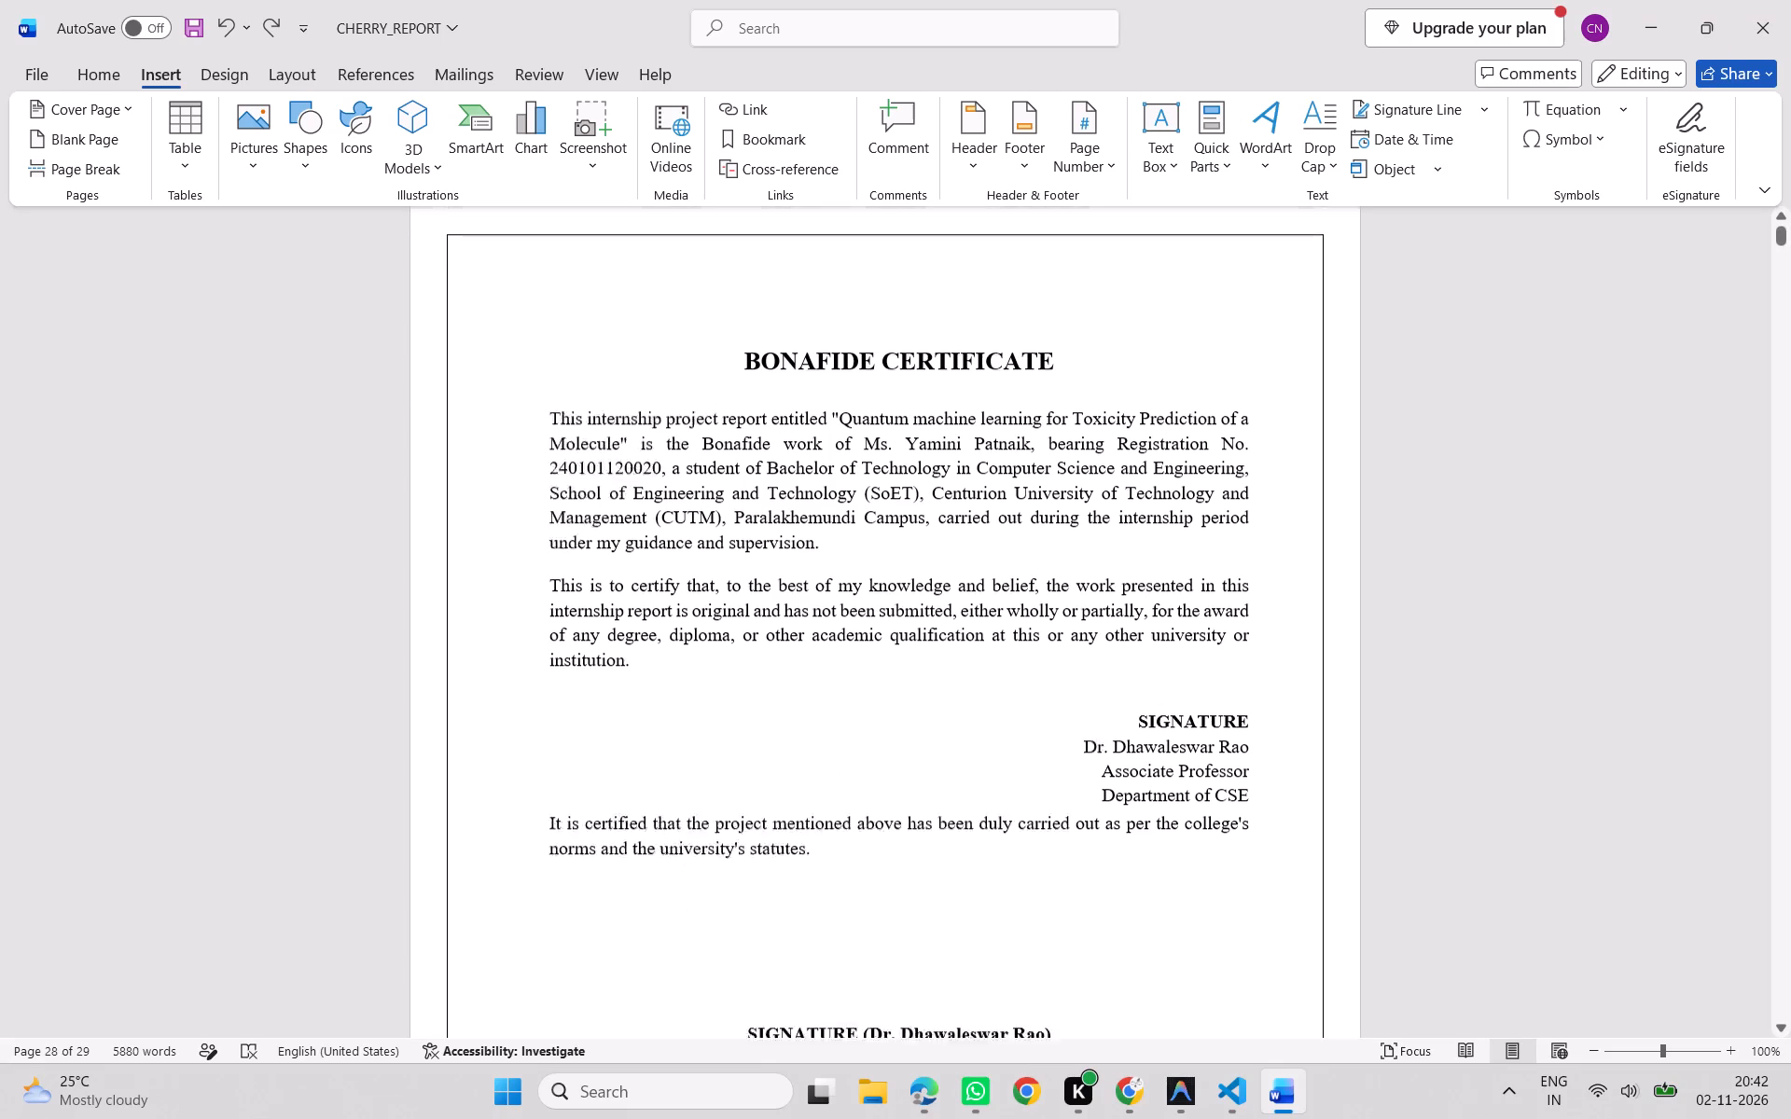
Replace the student's name in the Declaration's signature block with the report author's name used in the Acknowledgement.
{"action": "scroll", "coordinate": [895, 760], "scroll_direction": "down", "scroll_amount": 8}
{"action": "scroll", "coordinate": [887, 769], "scroll_direction": "up", "scroll_amount": 1}
{"action": "scroll", "coordinate": [887, 769], "scroll_direction": "down", "scroll_amount": 7}
{"action": "scroll", "coordinate": [849, 792], "scroll_direction": "up", "scroll_amount": 1}
{"action": "scroll", "coordinate": [849, 792], "scroll_direction": "down", "scroll_amount": 10}
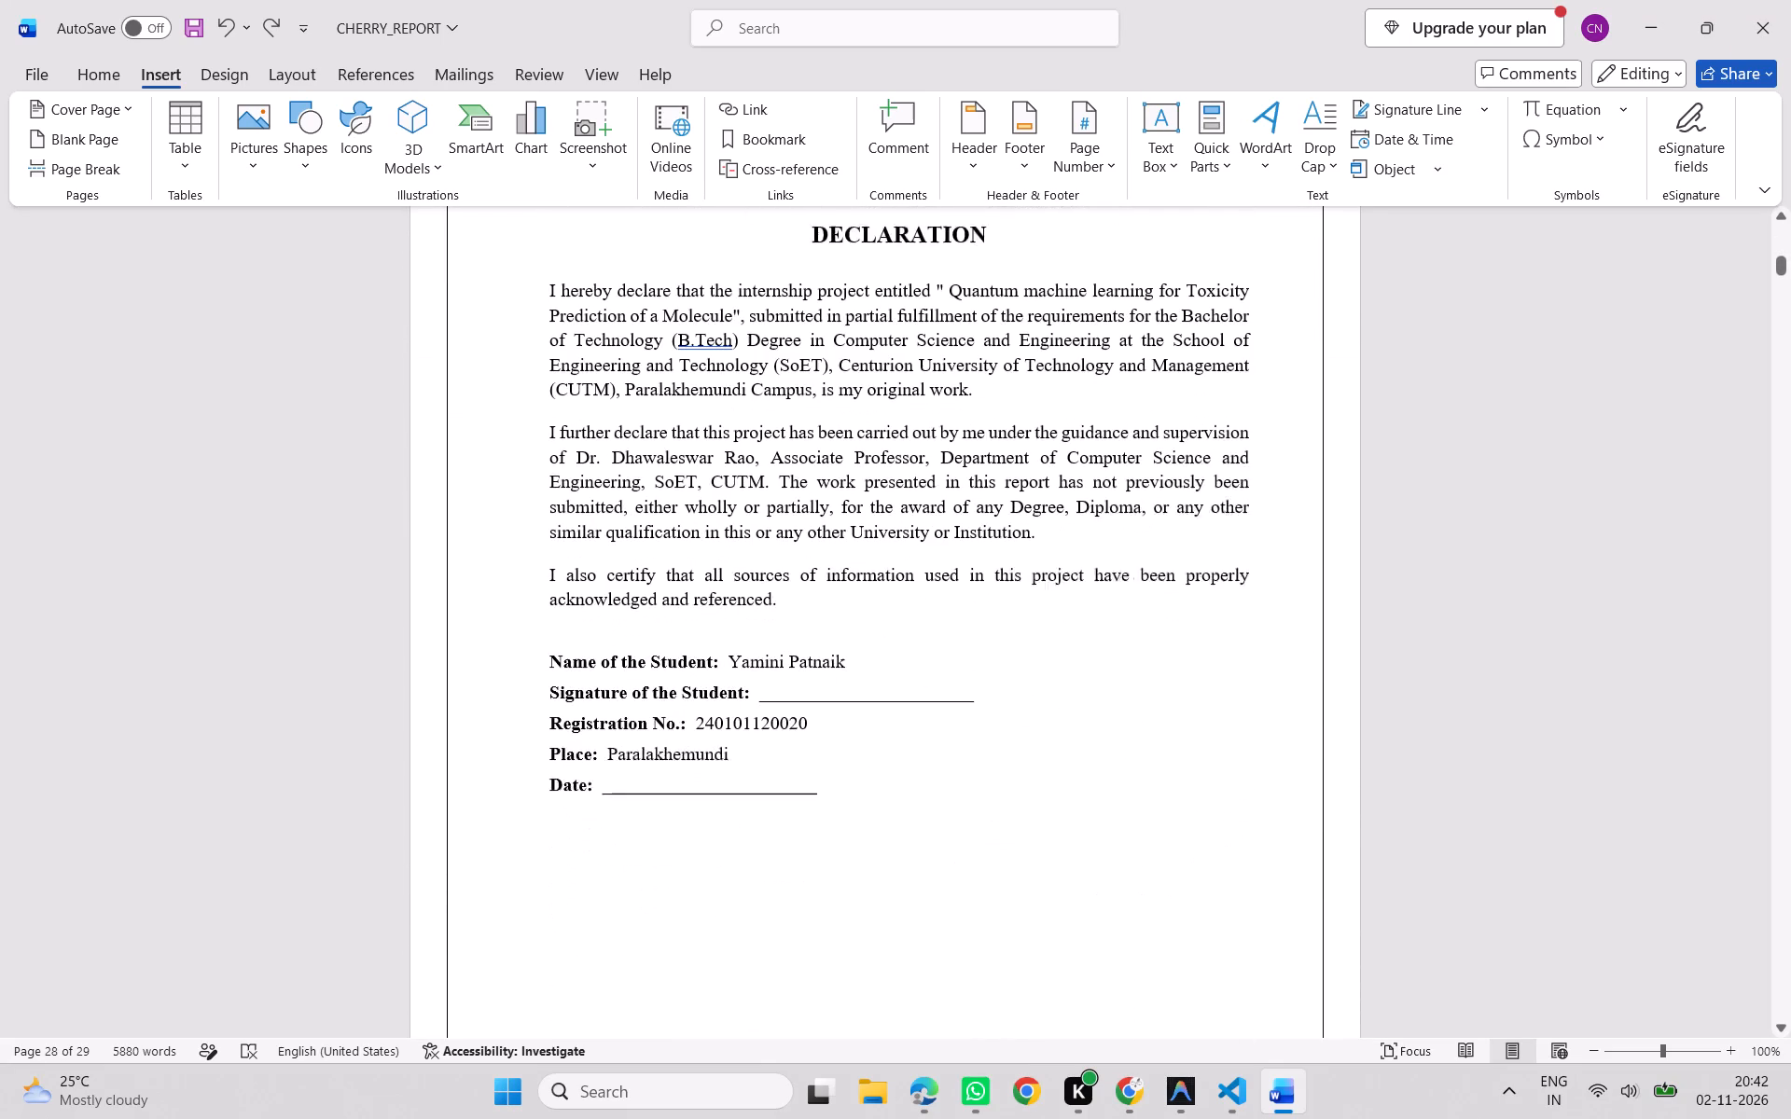
{"action": "left_click_drag", "start_coordinate": [848, 627], "coordinate": [735, 626]}
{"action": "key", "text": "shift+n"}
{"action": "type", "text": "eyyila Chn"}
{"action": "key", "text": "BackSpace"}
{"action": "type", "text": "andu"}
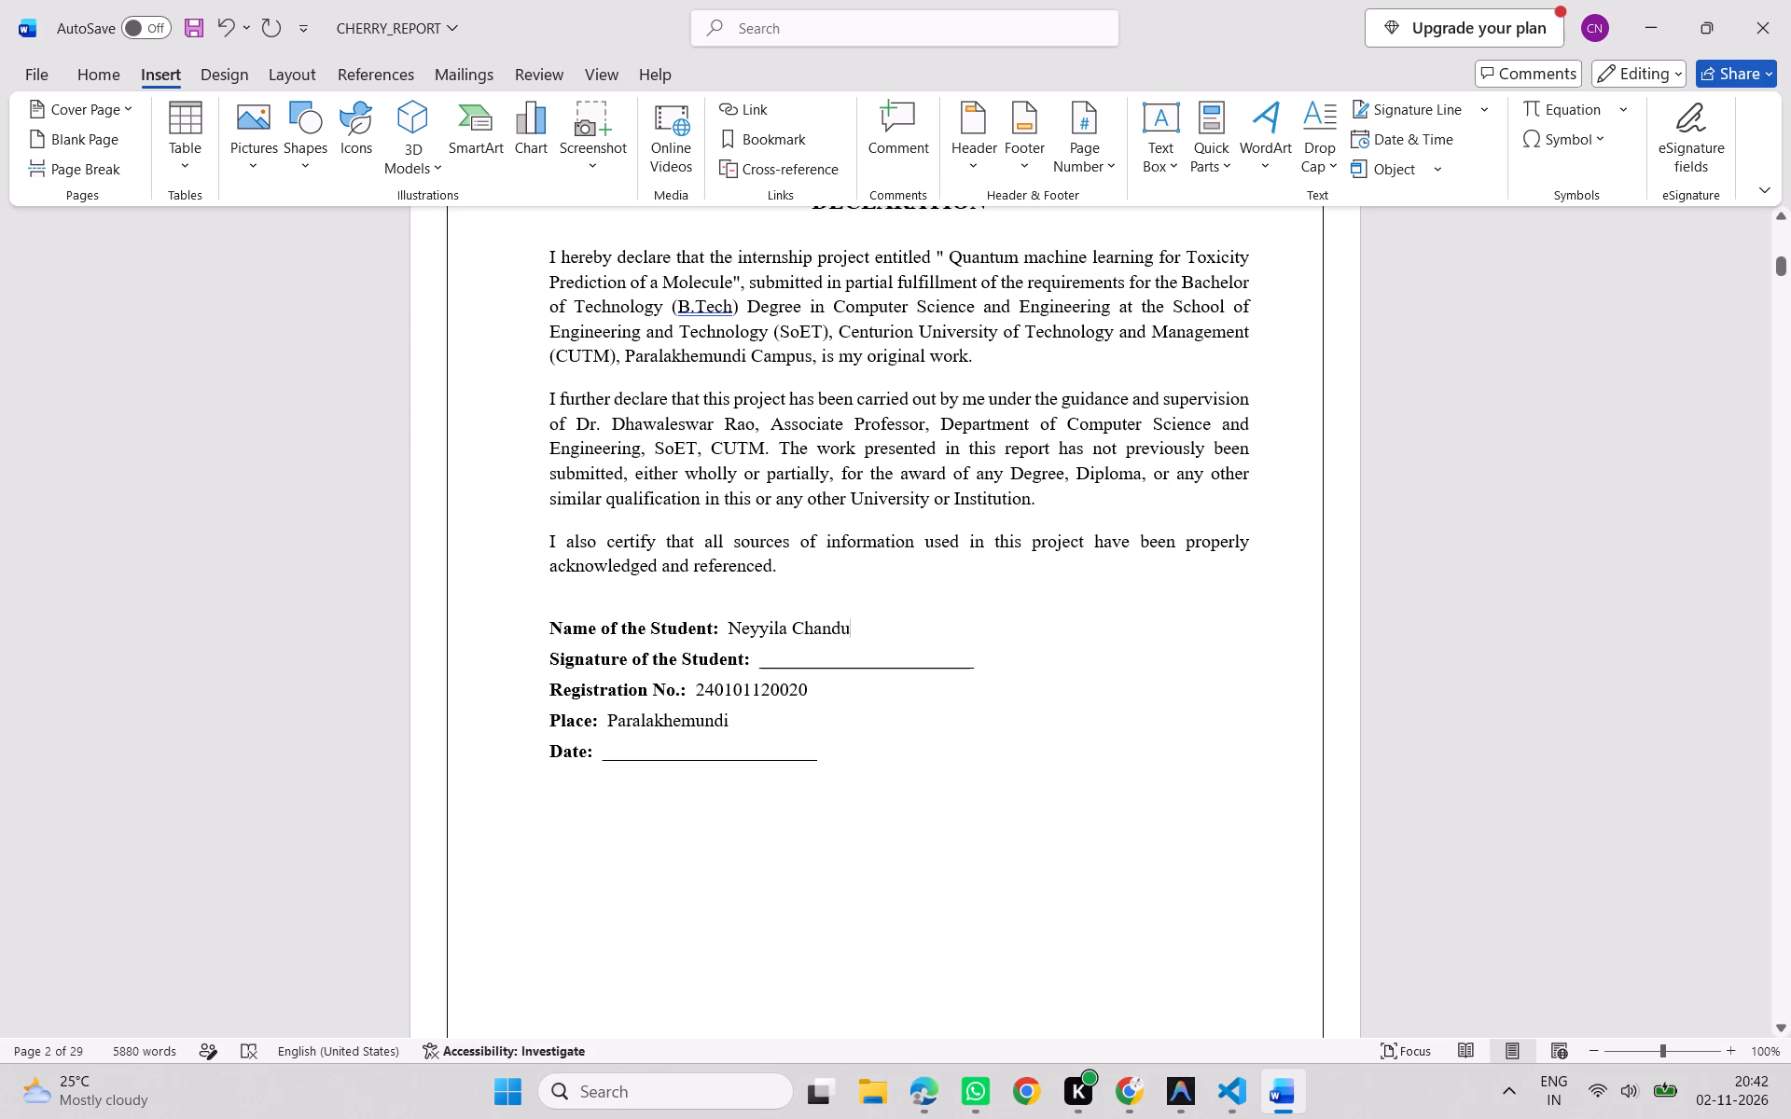
Correct the last two digits of the Declaration's registration number to the report author's number used in the Acknowledgement.
{"action": "left_click", "coordinate": [812, 690]}
{"action": "key", "text": "BackSpace"}
{"action": "key", "text": "BackSpace"}
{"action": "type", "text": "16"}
Examine the Acknowledgement page's text and student details against the Declaration page.
{"action": "scroll", "coordinate": [800, 797], "scroll_direction": "down", "scroll_amount": 5}
{"action": "scroll", "coordinate": [758, 897], "scroll_direction": "down", "scroll_amount": 4}
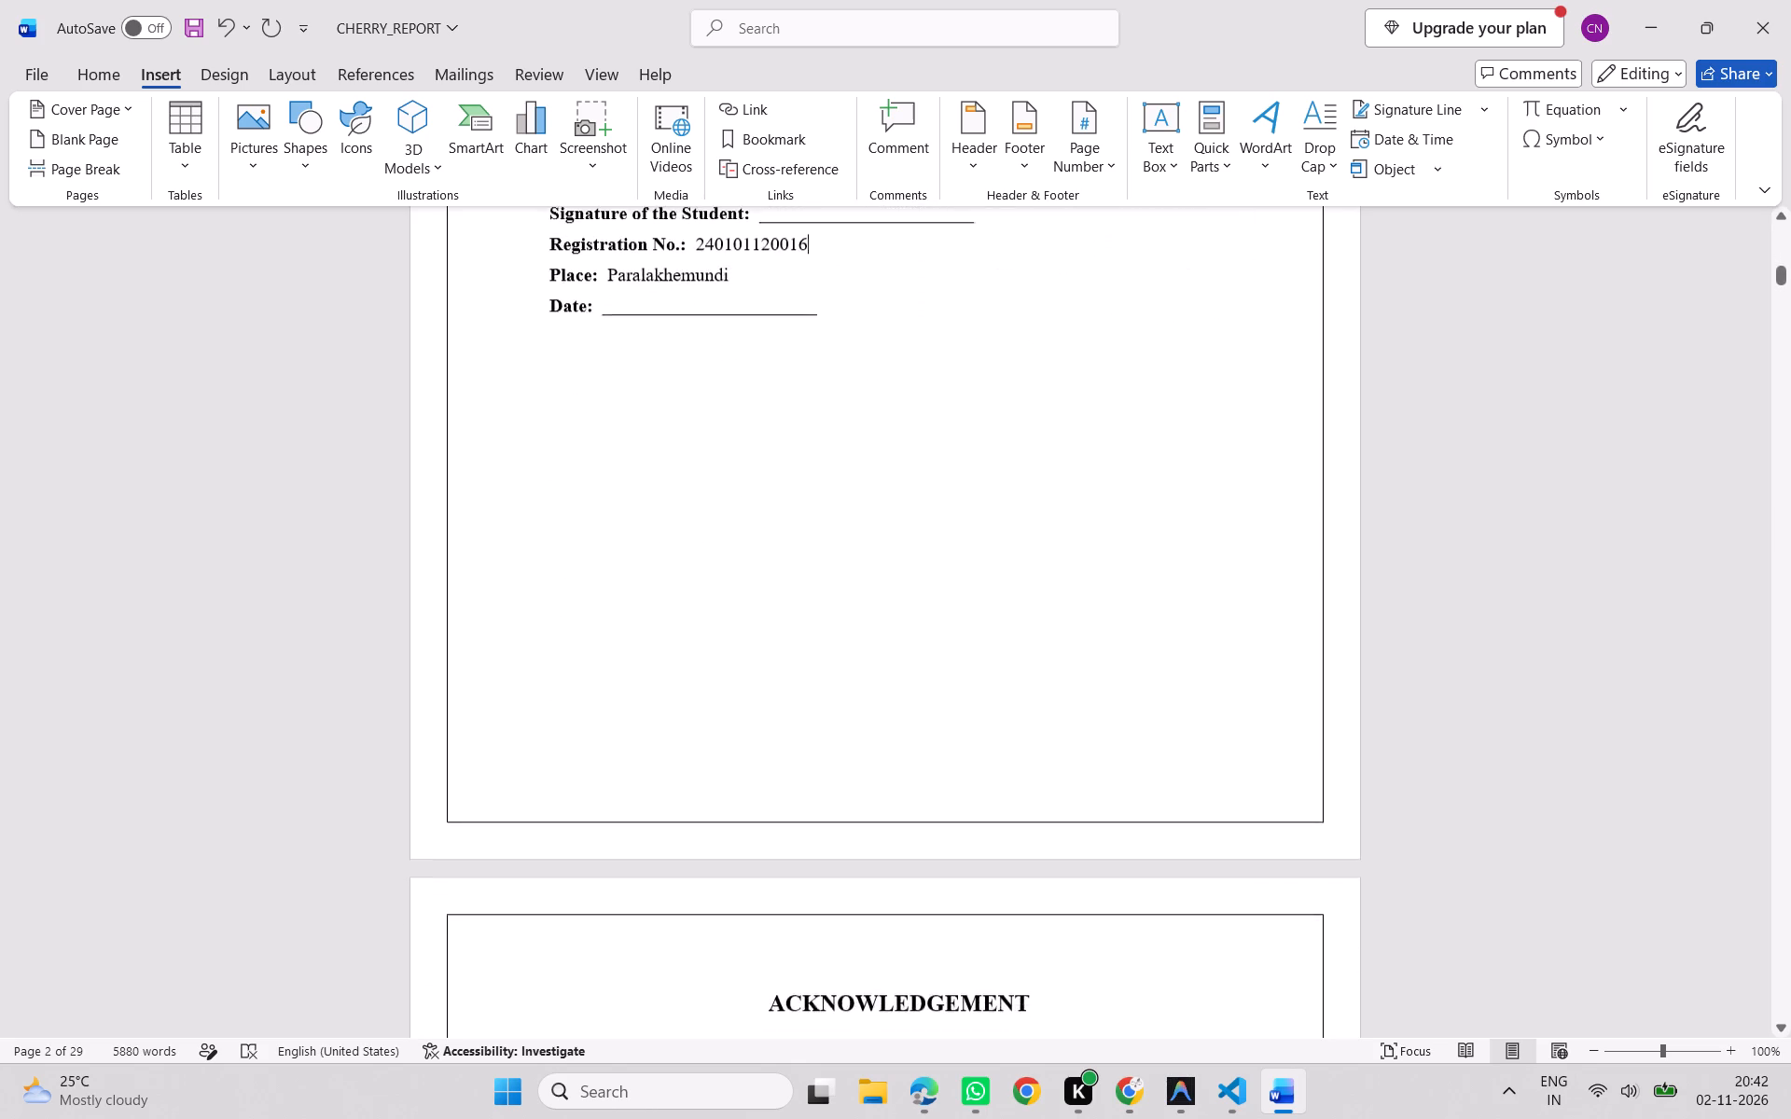
{"action": "scroll", "coordinate": [778, 897], "scroll_direction": "down", "scroll_amount": 2}
{"action": "scroll", "coordinate": [781, 897], "scroll_direction": "up", "scroll_amount": 2}
{"action": "scroll", "coordinate": [784, 897], "scroll_direction": "down", "scroll_amount": 13}
{"action": "scroll", "coordinate": [1086, 782], "scroll_direction": "down", "scroll_amount": 3}
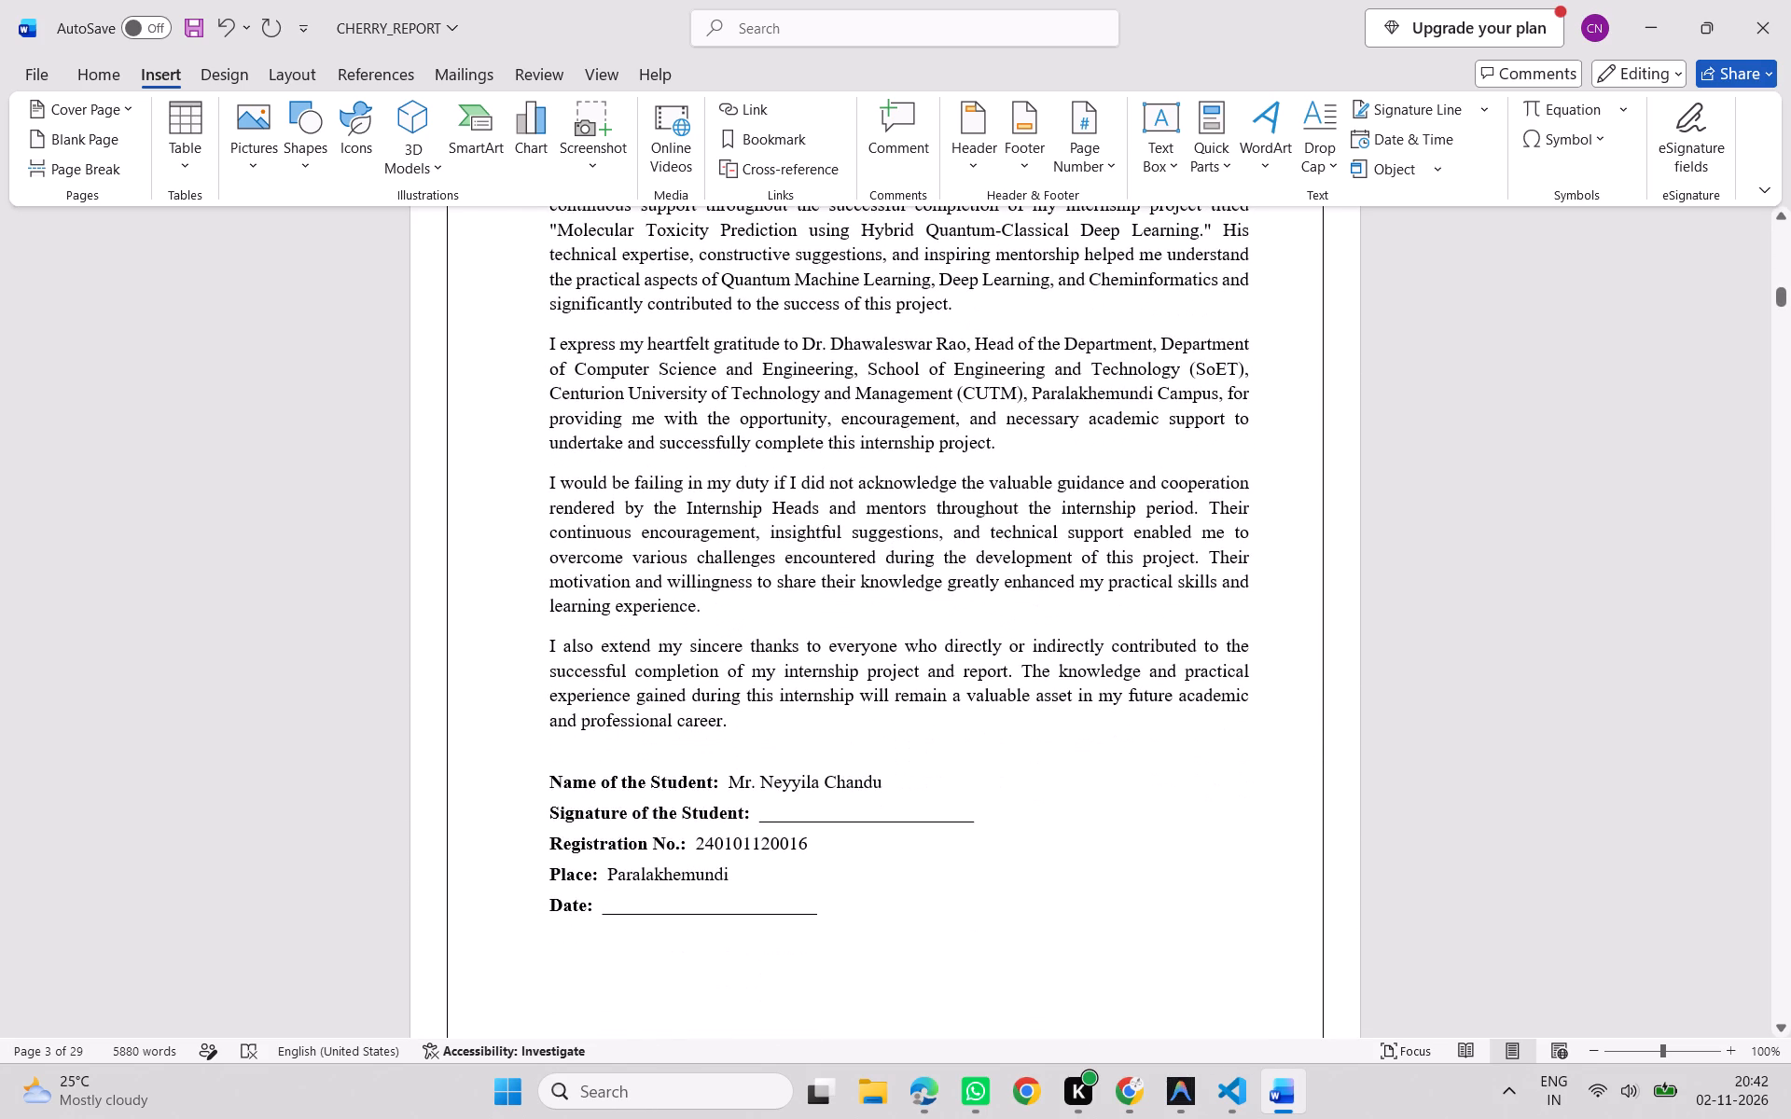
{"action": "scroll", "coordinate": [989, 847], "scroll_direction": "up", "scroll_amount": 12}
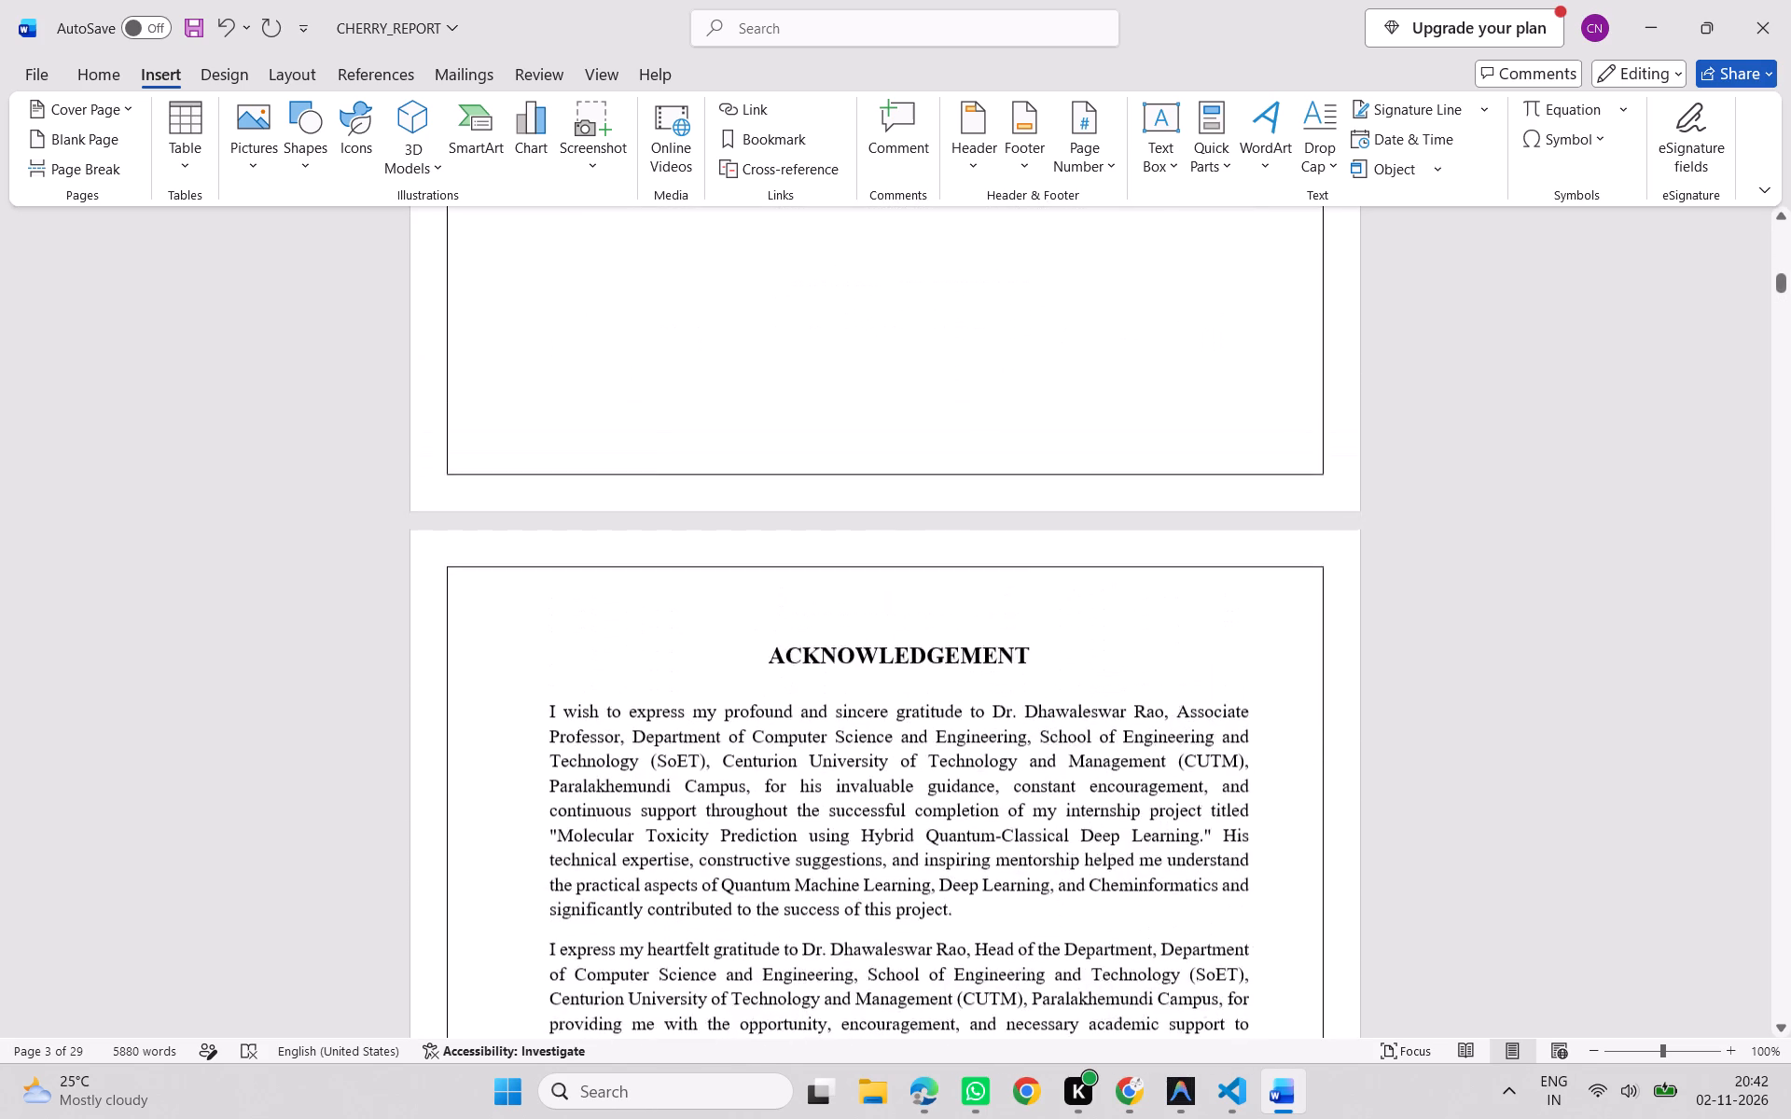
{"action": "scroll", "coordinate": [976, 840], "scroll_direction": "up", "scroll_amount": 9}
{"action": "scroll", "coordinate": [874, 809], "scroll_direction": "up", "scroll_amount": 2}
{"action": "scroll", "coordinate": [874, 809], "scroll_direction": "down", "scroll_amount": 9}
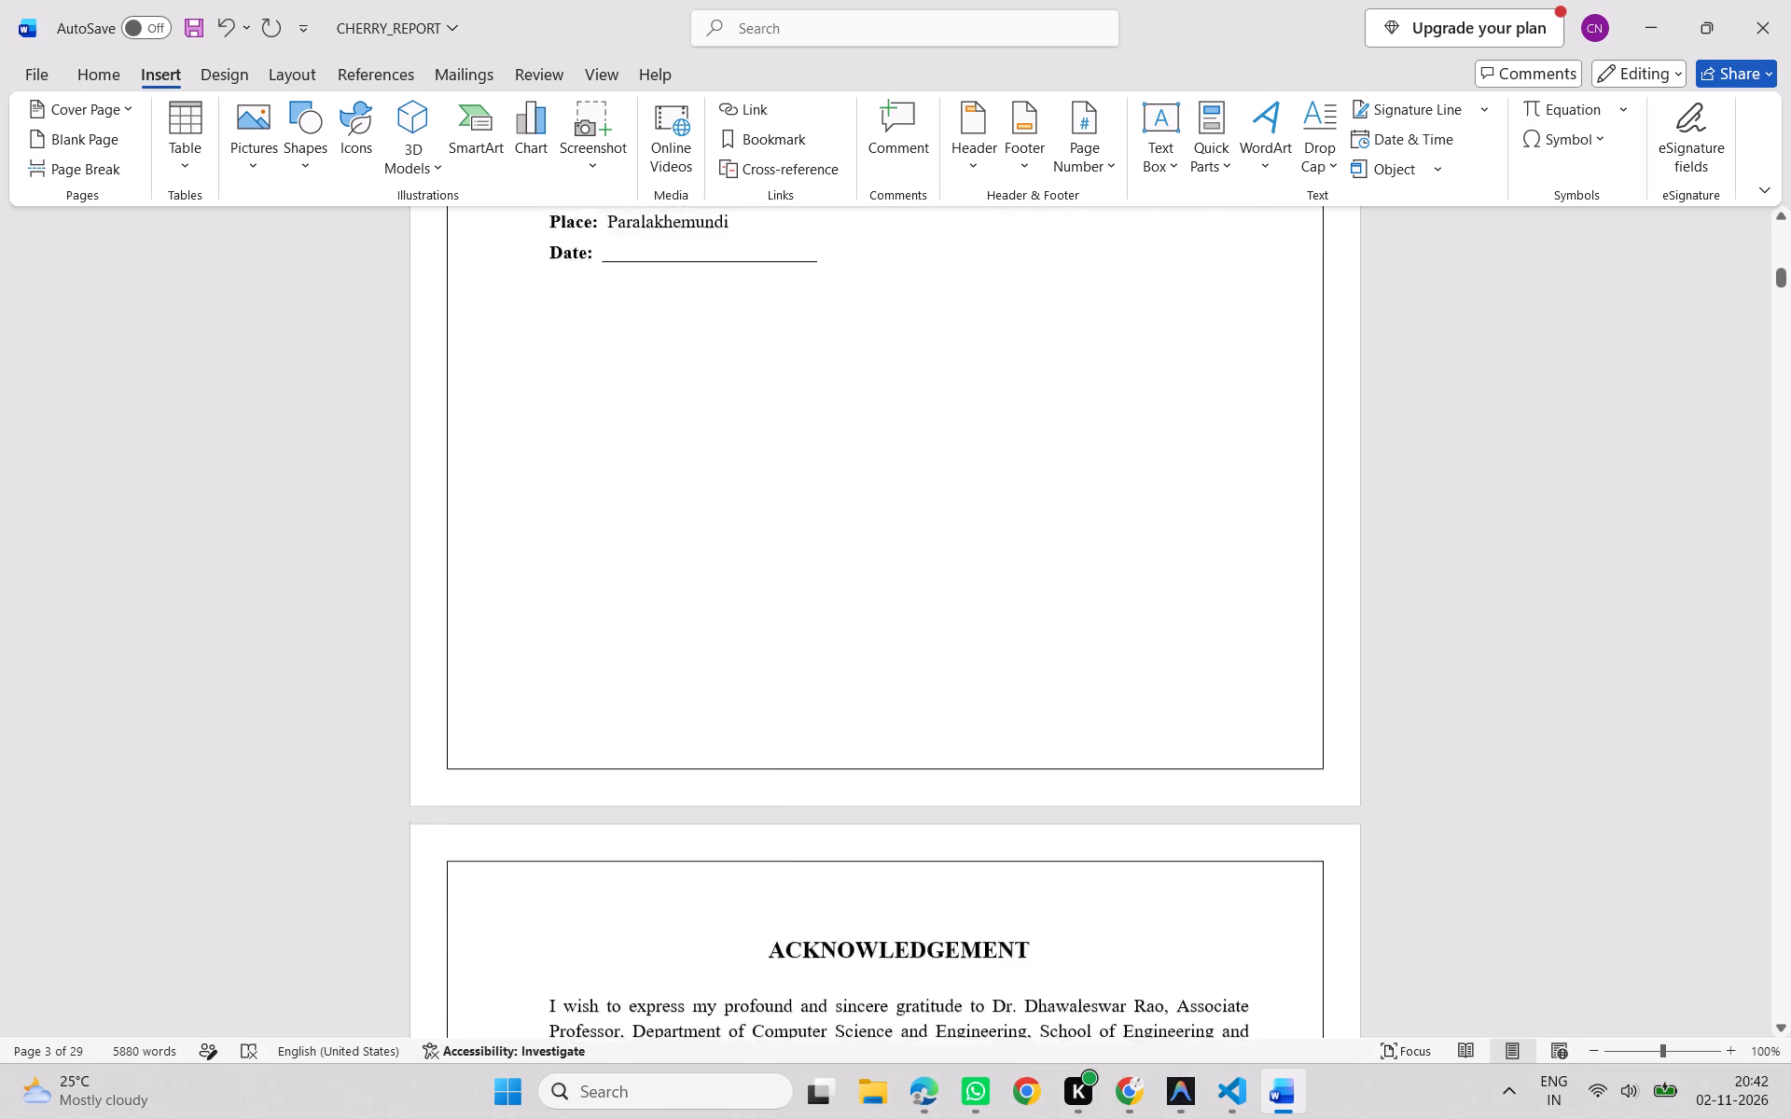
{"action": "scroll", "coordinate": [873, 817], "scroll_direction": "down", "scroll_amount": 5}
{"action": "scroll", "coordinate": [887, 836], "scroll_direction": "up", "scroll_amount": 2}
{"action": "scroll", "coordinate": [887, 836], "scroll_direction": "down", "scroll_amount": 5}
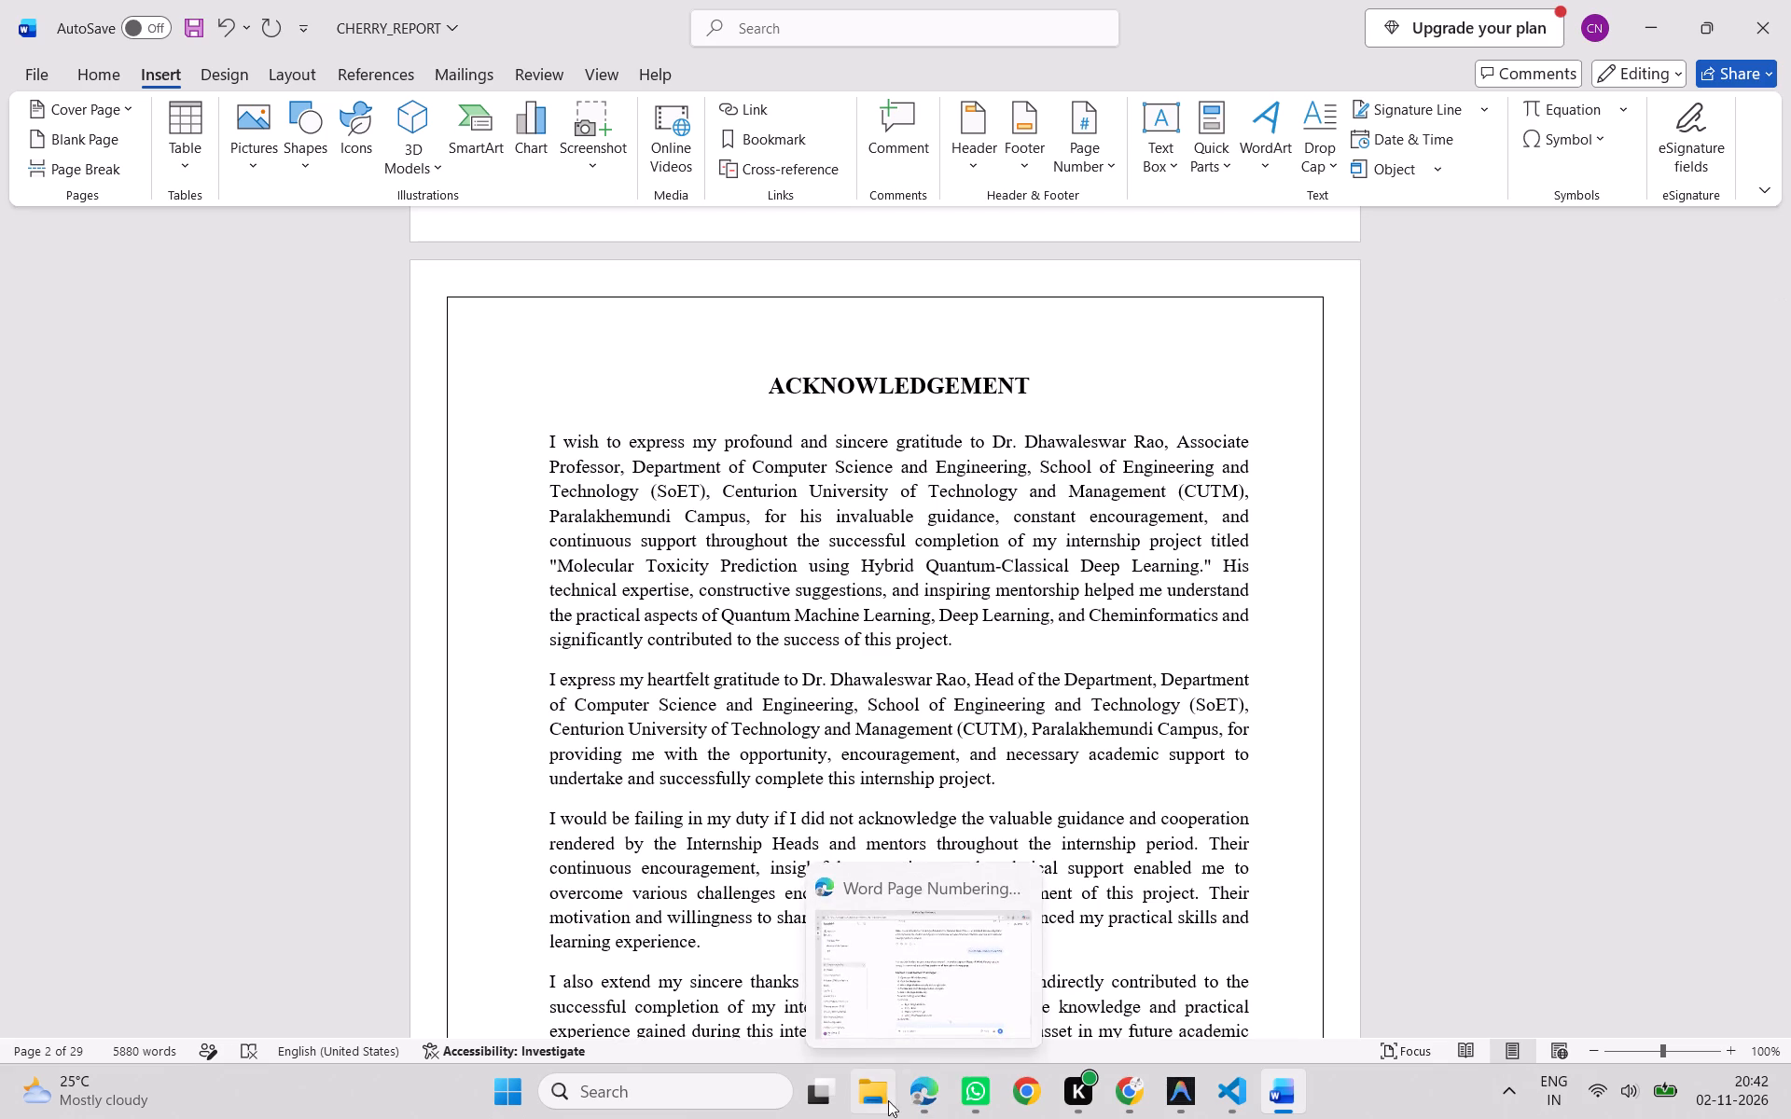
Open the exported Nandu_QC_Internship_Report PDF from the recent files, examine its Declaration and Acknowledgement pages, and close it.
{"action": "left_click", "coordinate": [879, 1098]}
{"action": "double_click", "coordinate": [473, 596]}
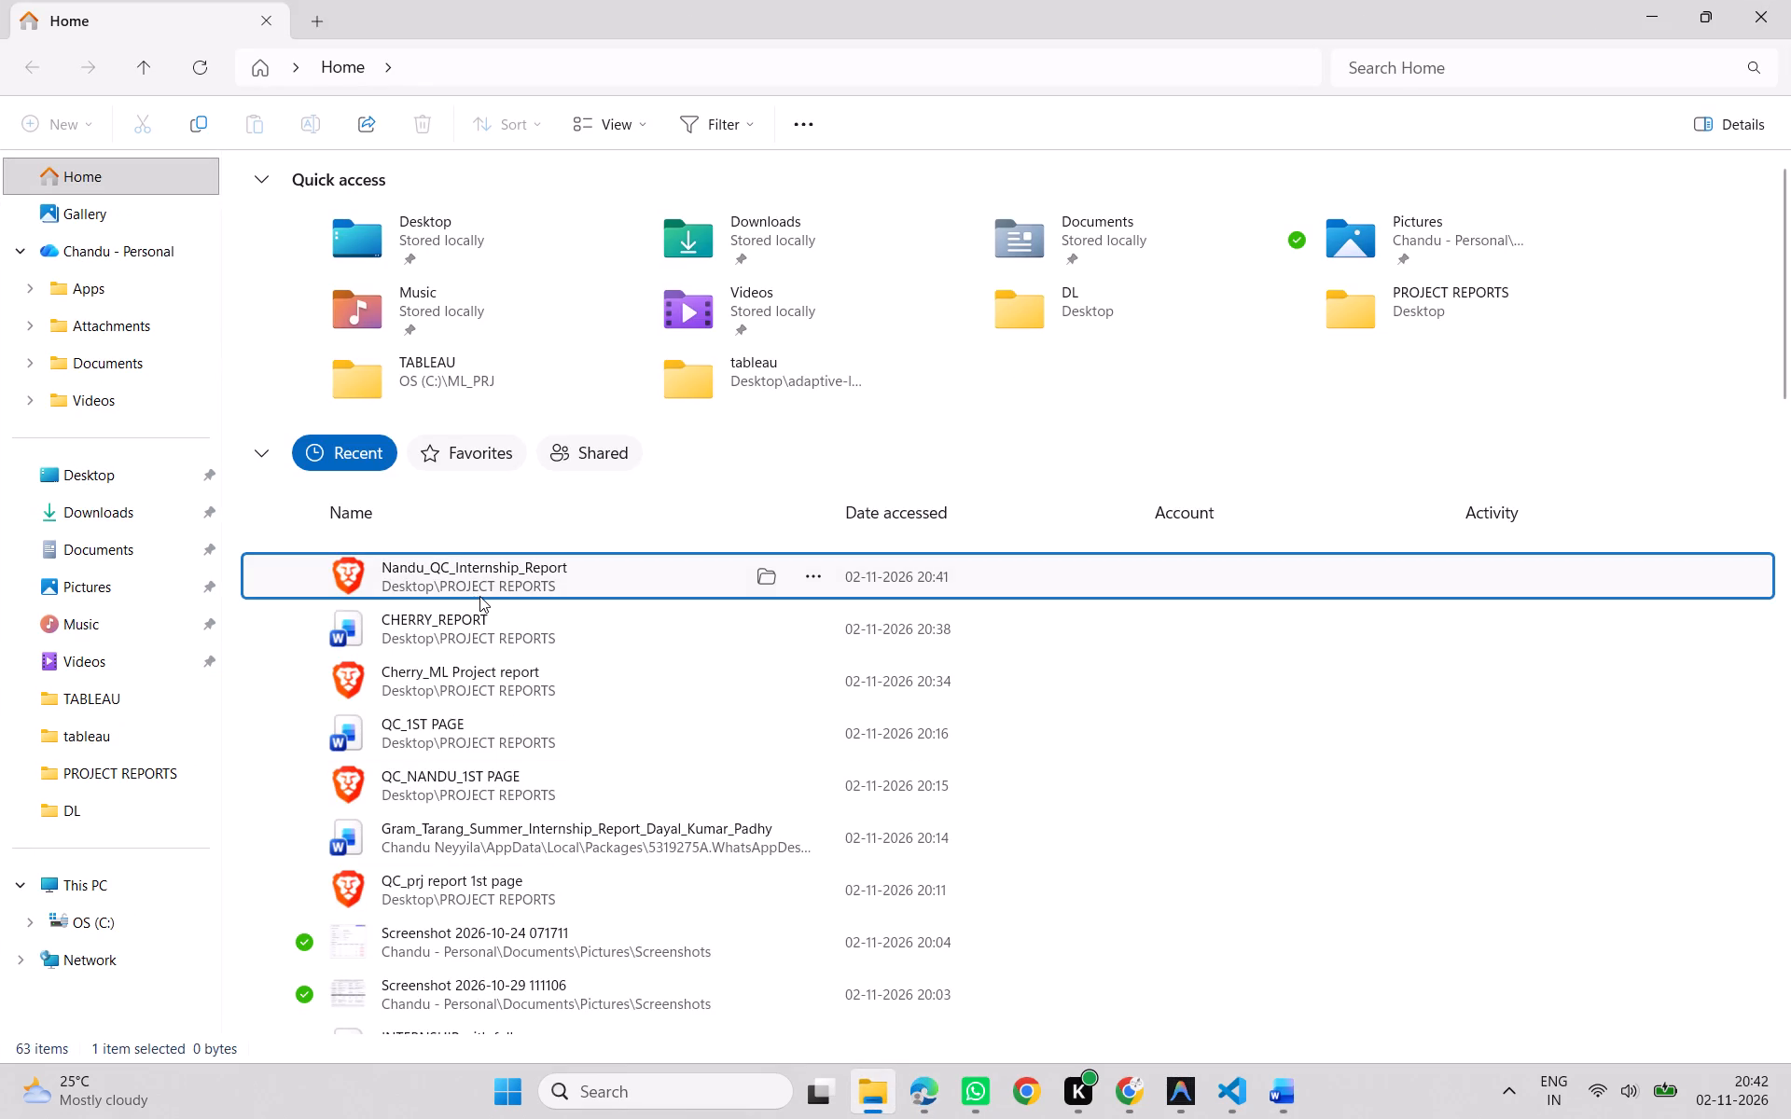
{"action": "scroll", "coordinate": [632, 733], "scroll_direction": "down", "scroll_amount": 14}
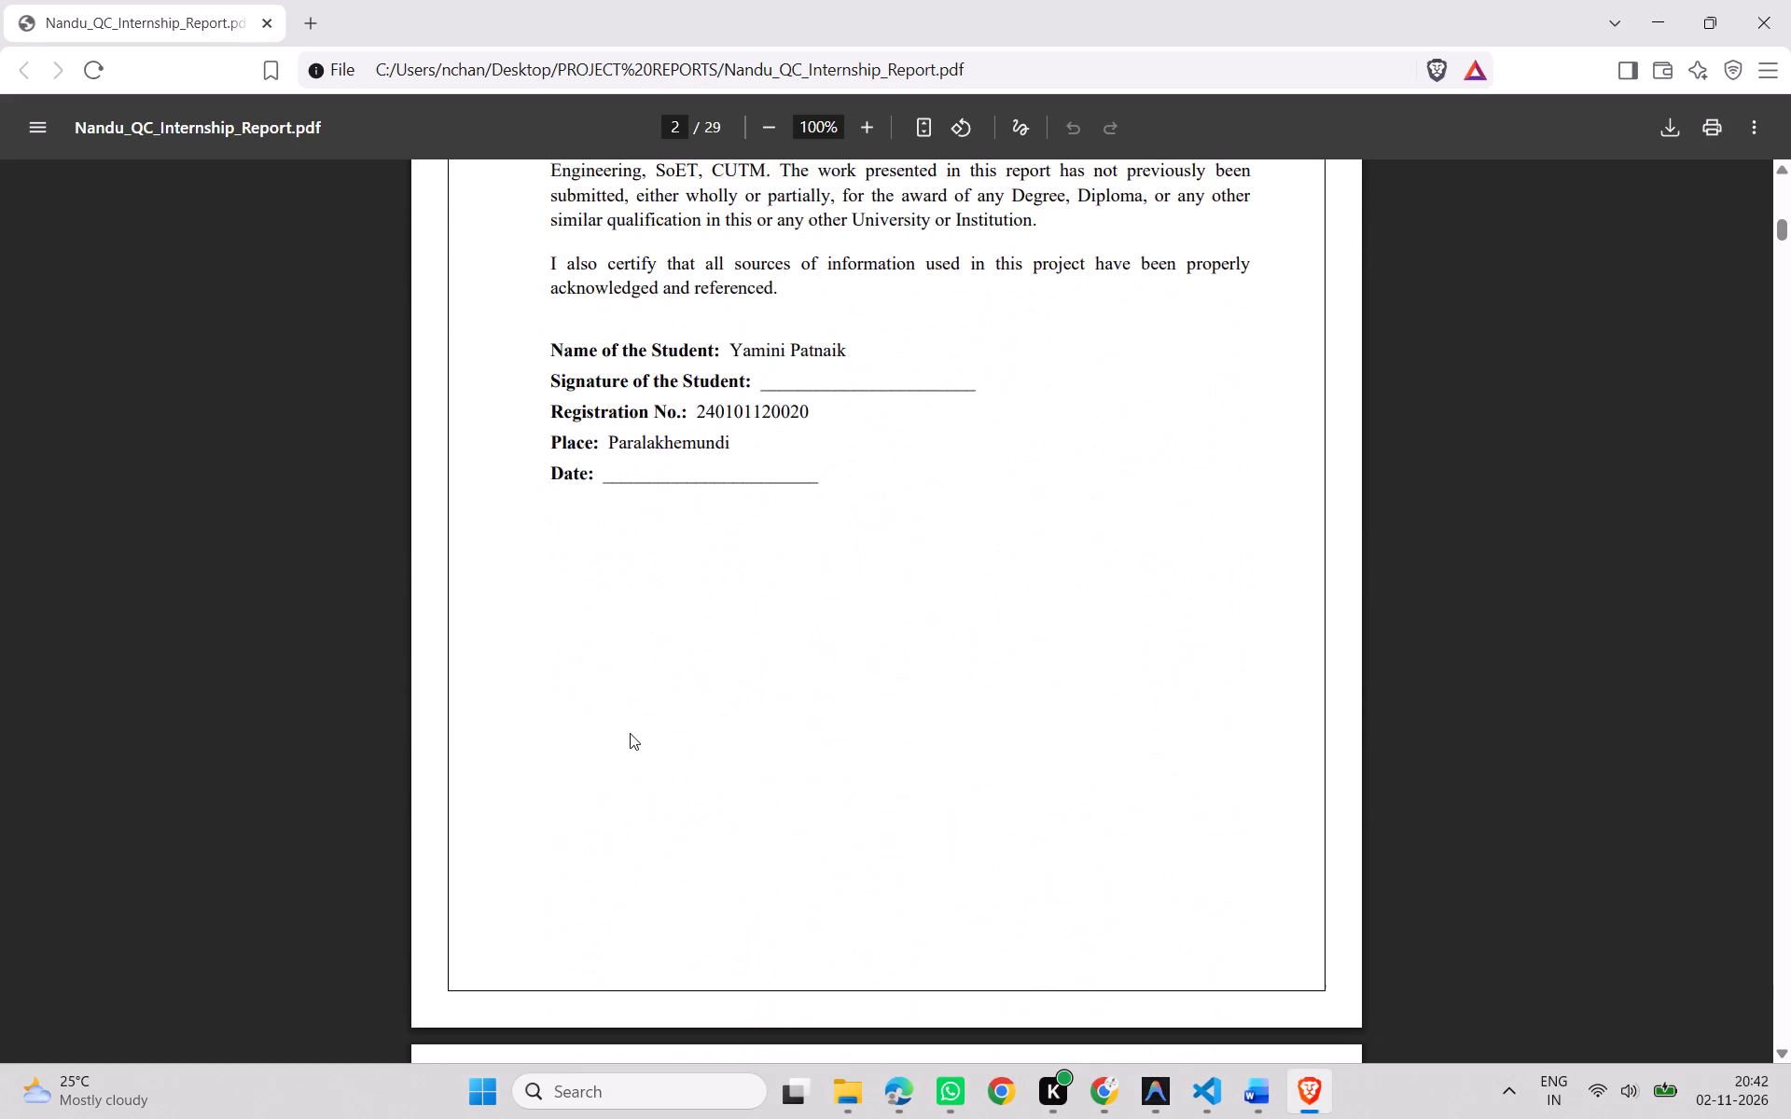
{"action": "scroll", "coordinate": [630, 733], "scroll_direction": "down", "scroll_amount": 12}
{"action": "scroll", "coordinate": [657, 733], "scroll_direction": "up", "scroll_amount": 5}
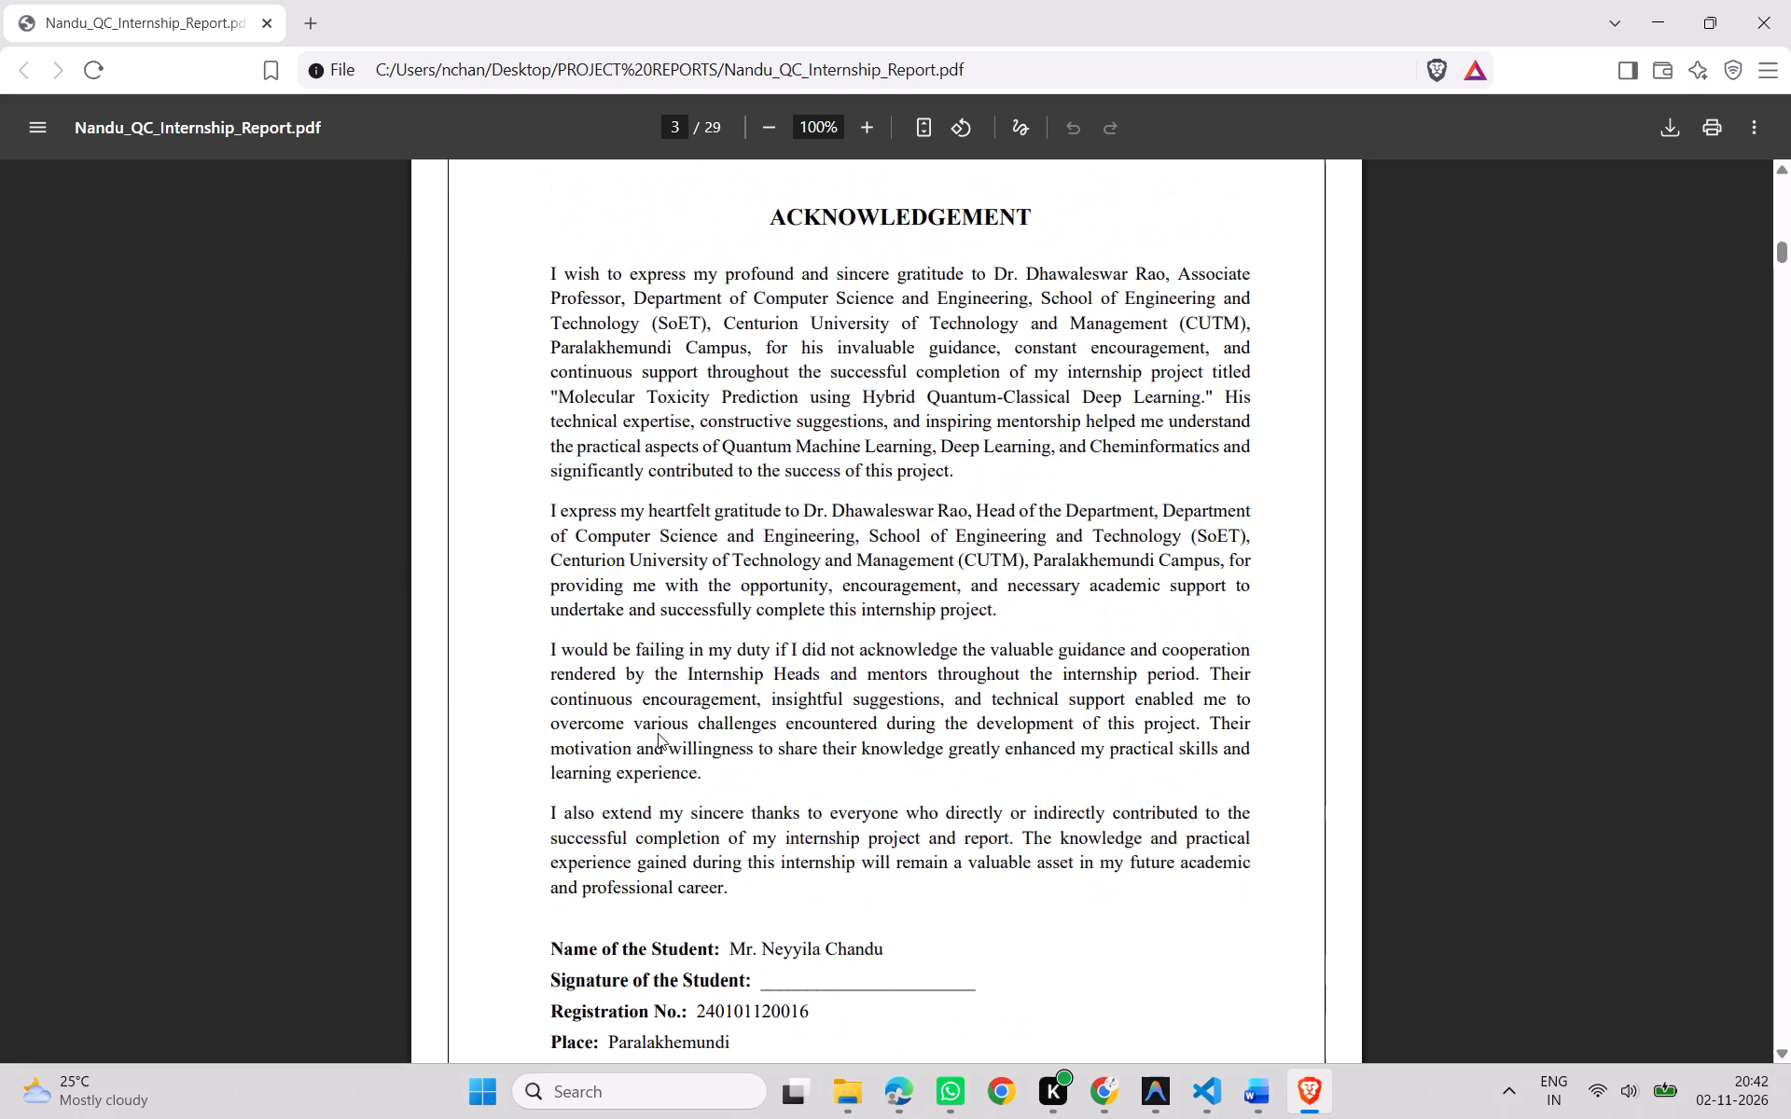
{"action": "scroll", "coordinate": [658, 733], "scroll_direction": "up", "scroll_amount": 4}
{"action": "left_click", "coordinate": [273, 21]}
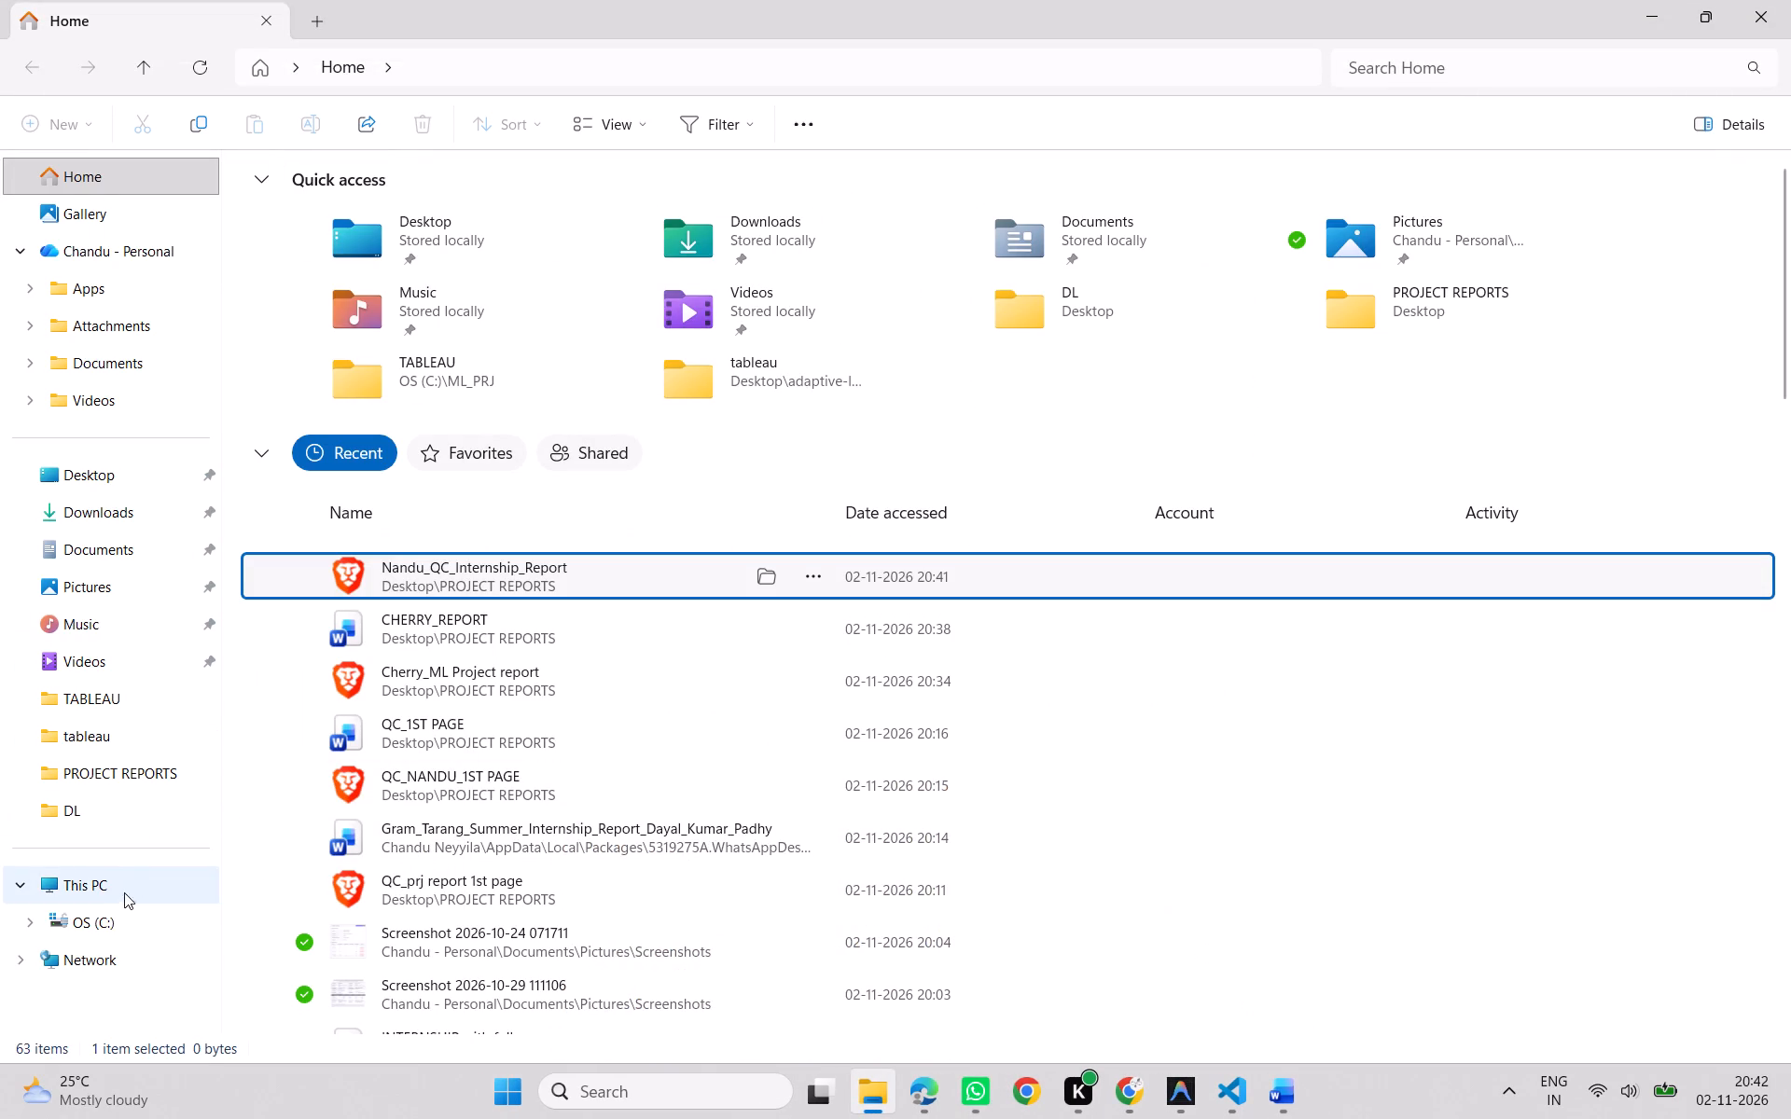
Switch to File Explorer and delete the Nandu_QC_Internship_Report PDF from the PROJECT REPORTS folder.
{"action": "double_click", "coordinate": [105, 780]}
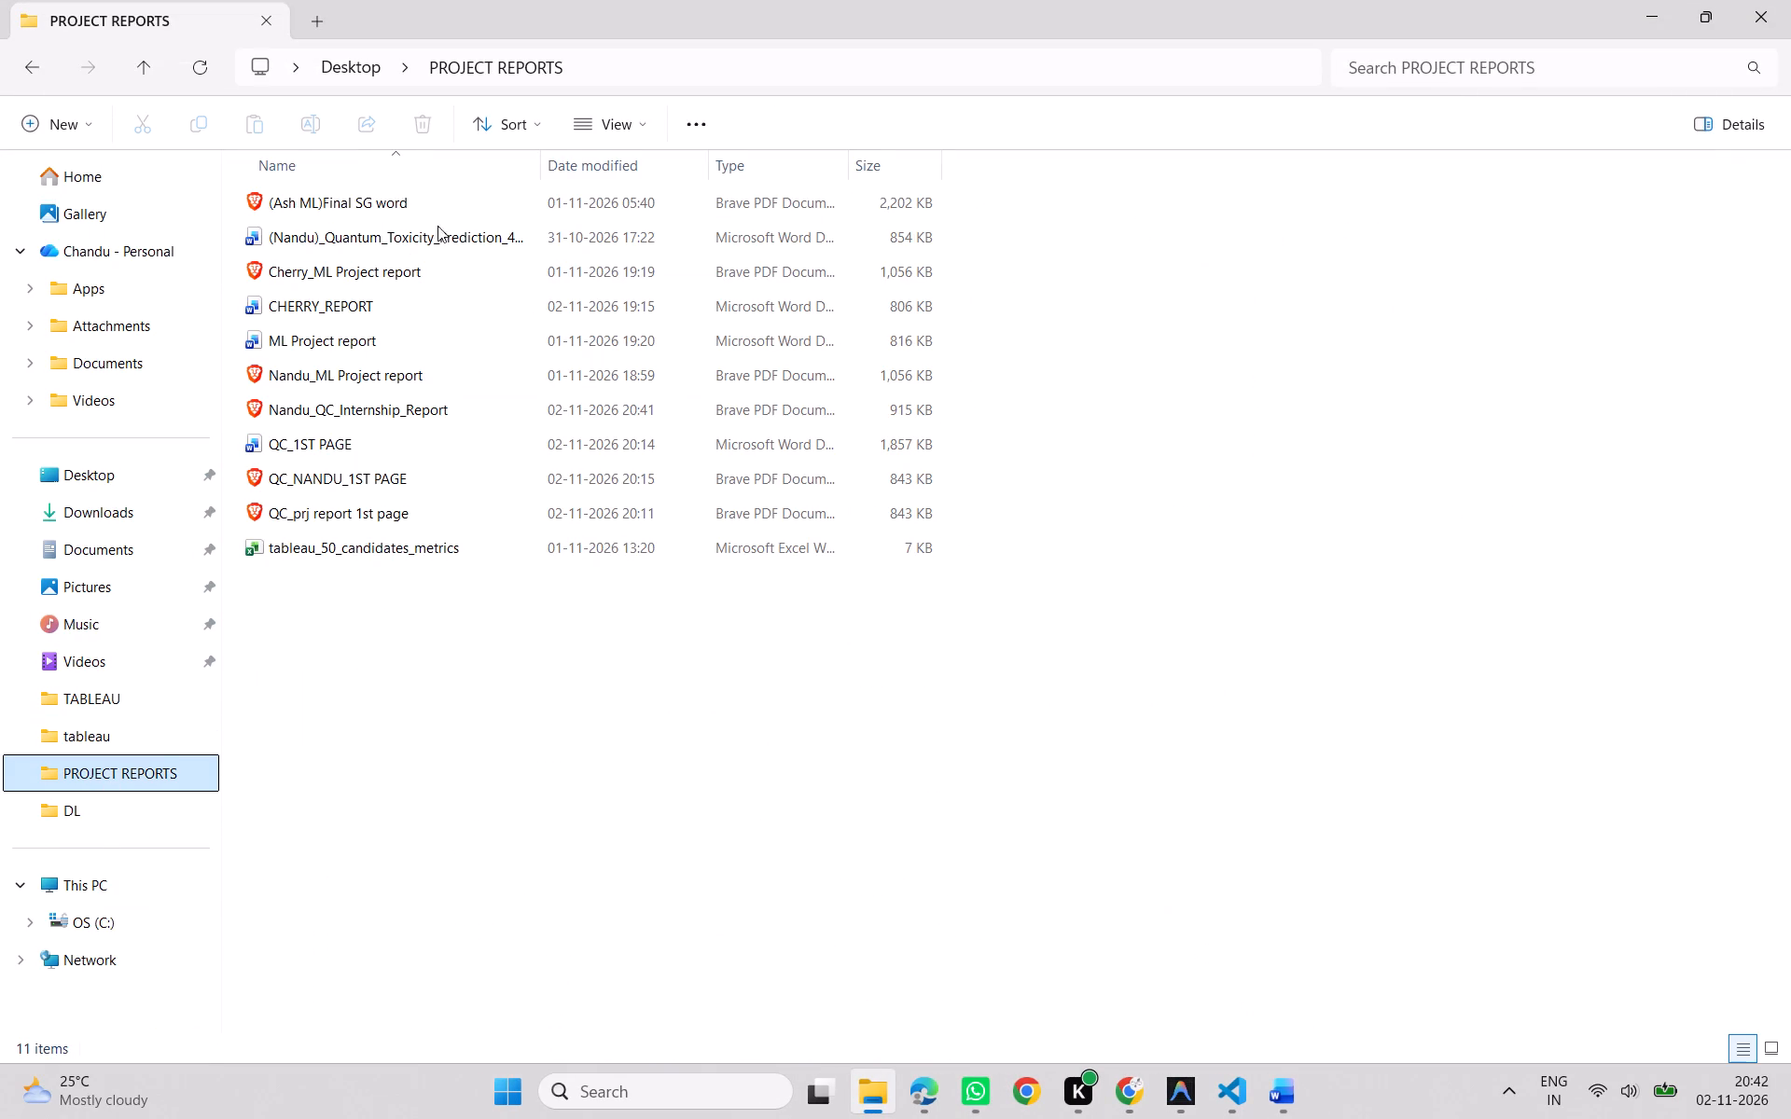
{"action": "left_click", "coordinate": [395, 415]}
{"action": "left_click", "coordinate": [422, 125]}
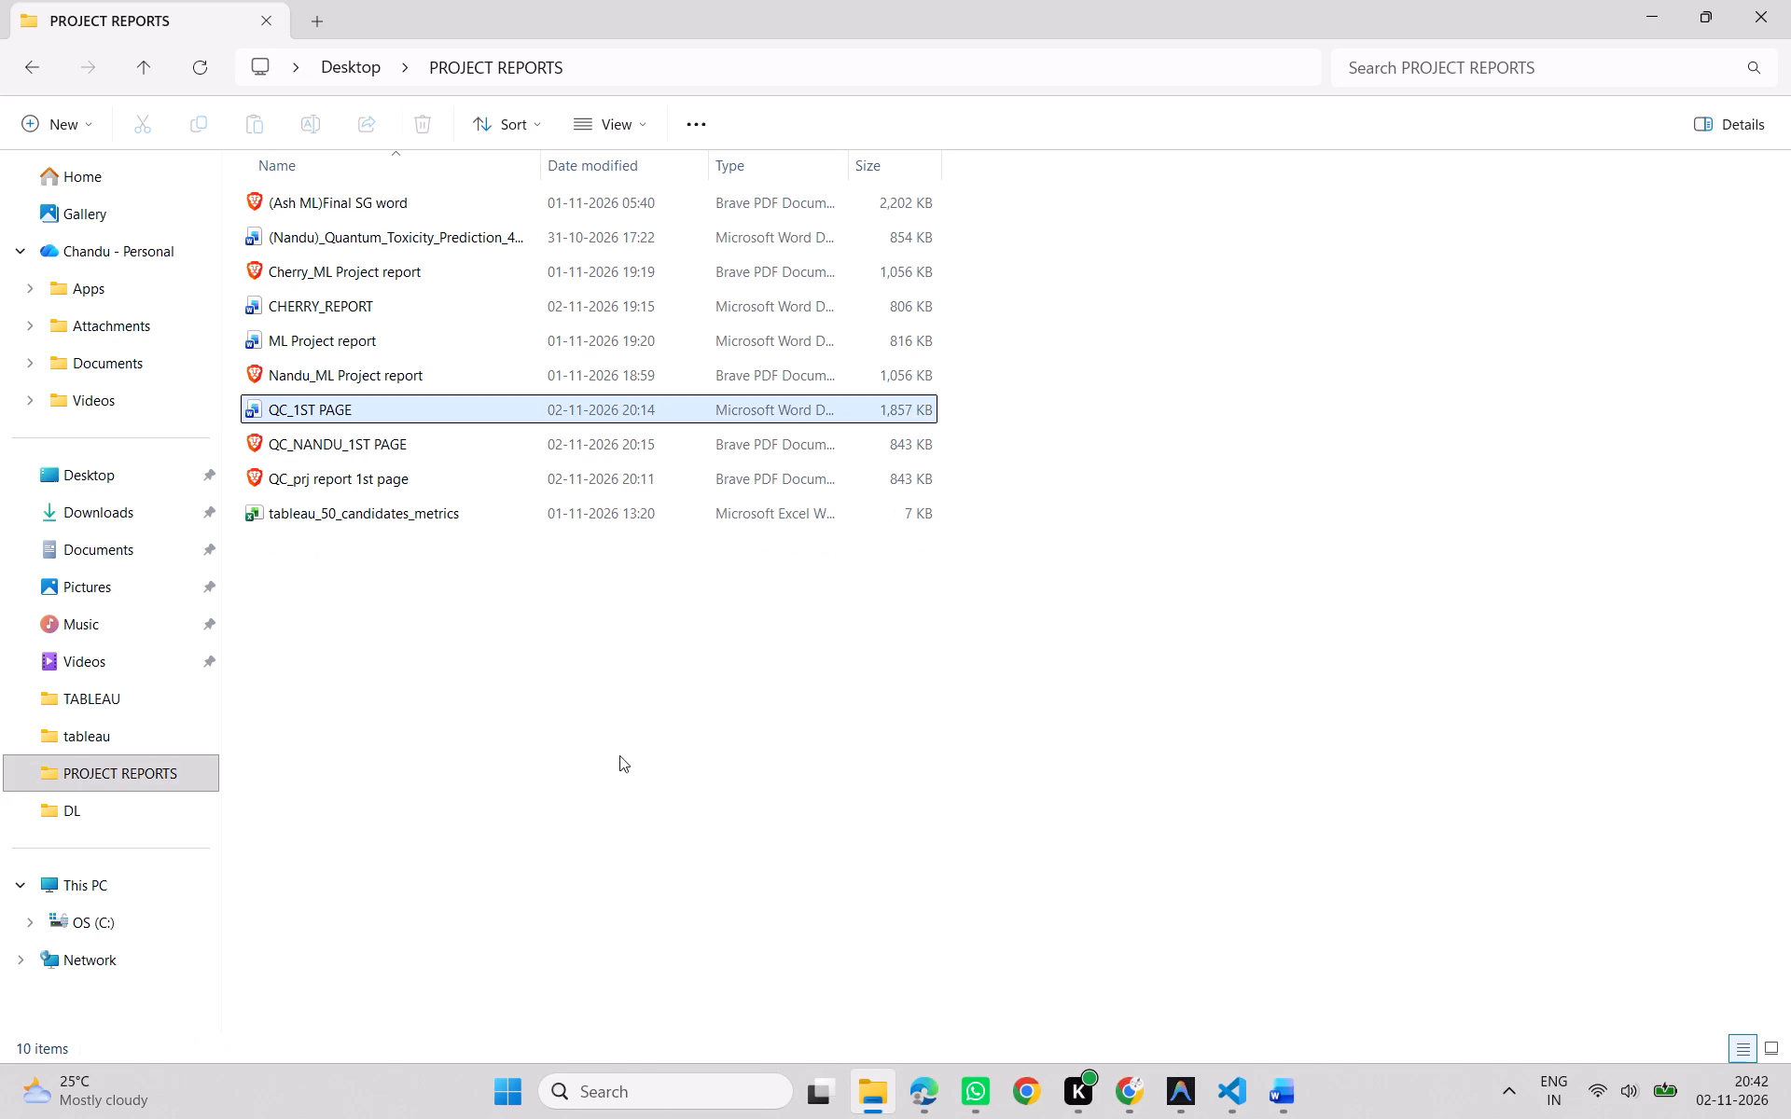
Switch back to the Word report and examine the student details in the Declaration and Acknowledgement, through to the Table of Contents.
{"action": "key", "text": "alt+Tab"}
{"action": "scroll", "coordinate": [752, 765], "scroll_direction": "up", "scroll_amount": 7}
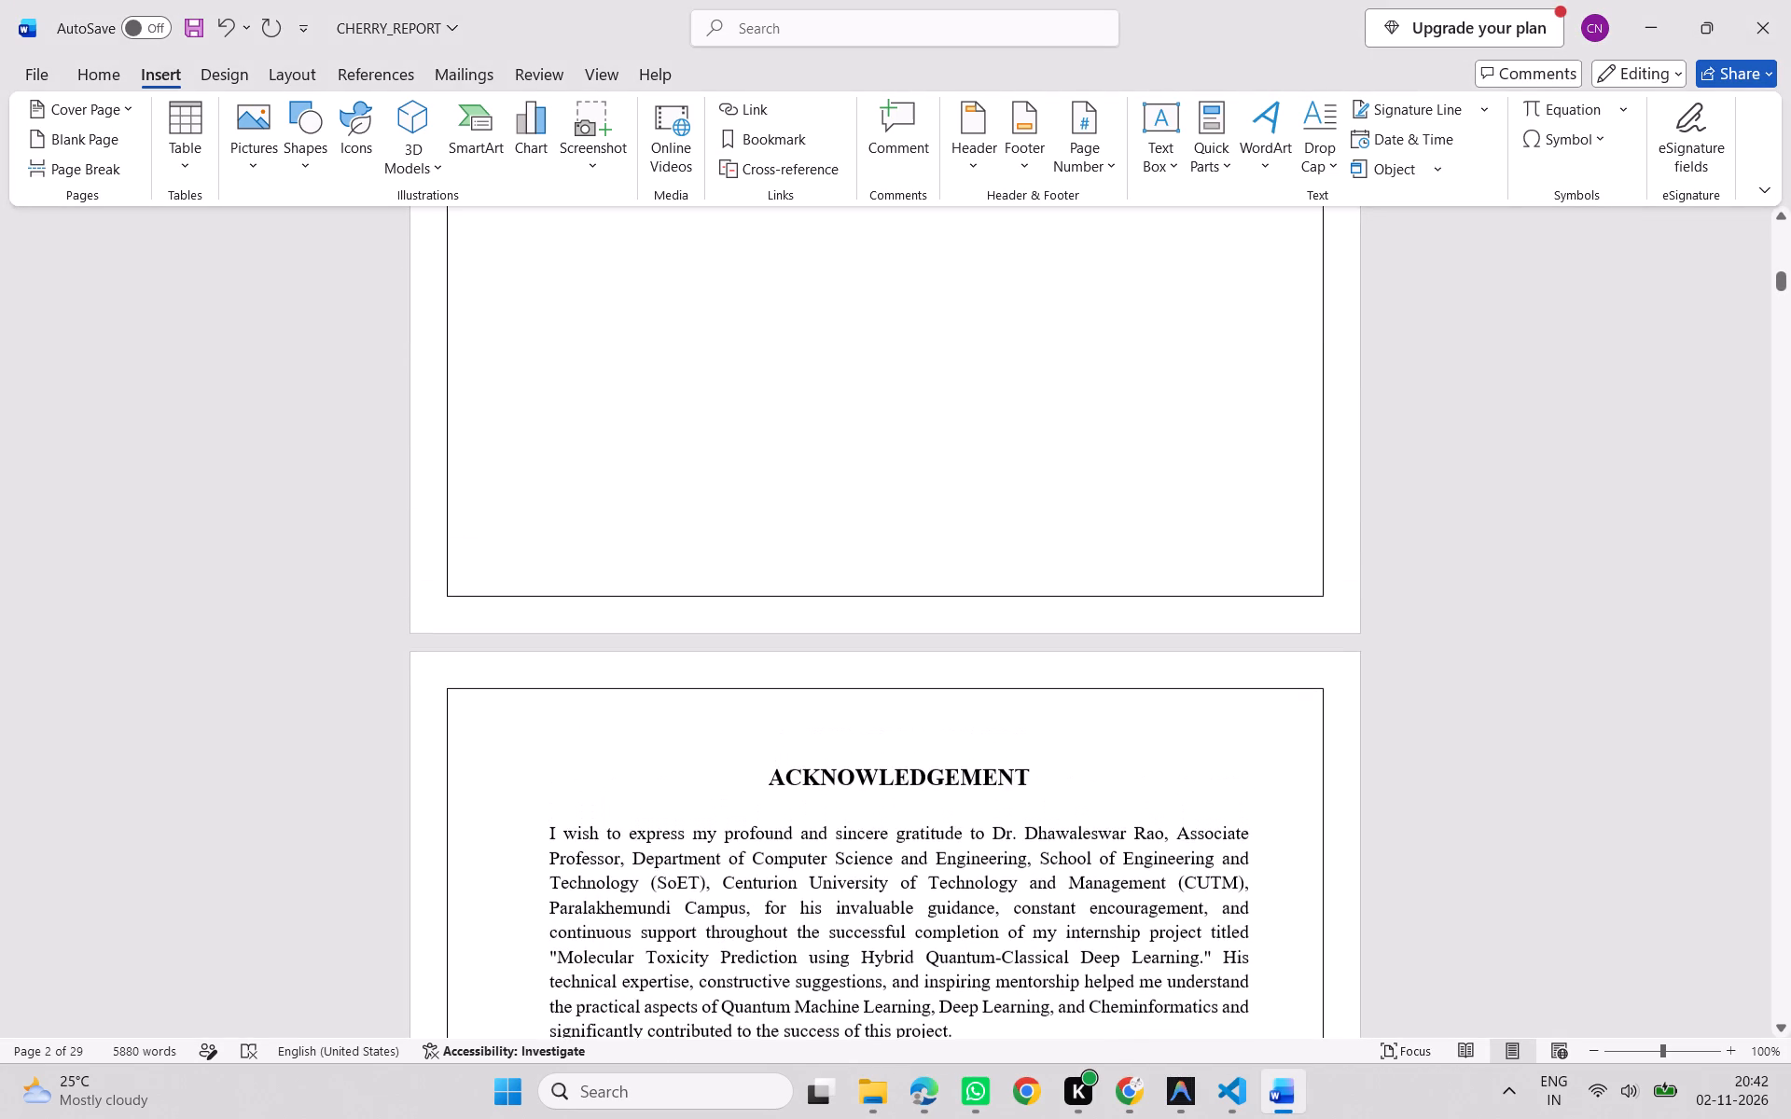
{"action": "scroll", "coordinate": [753, 767], "scroll_direction": "up", "scroll_amount": 18}
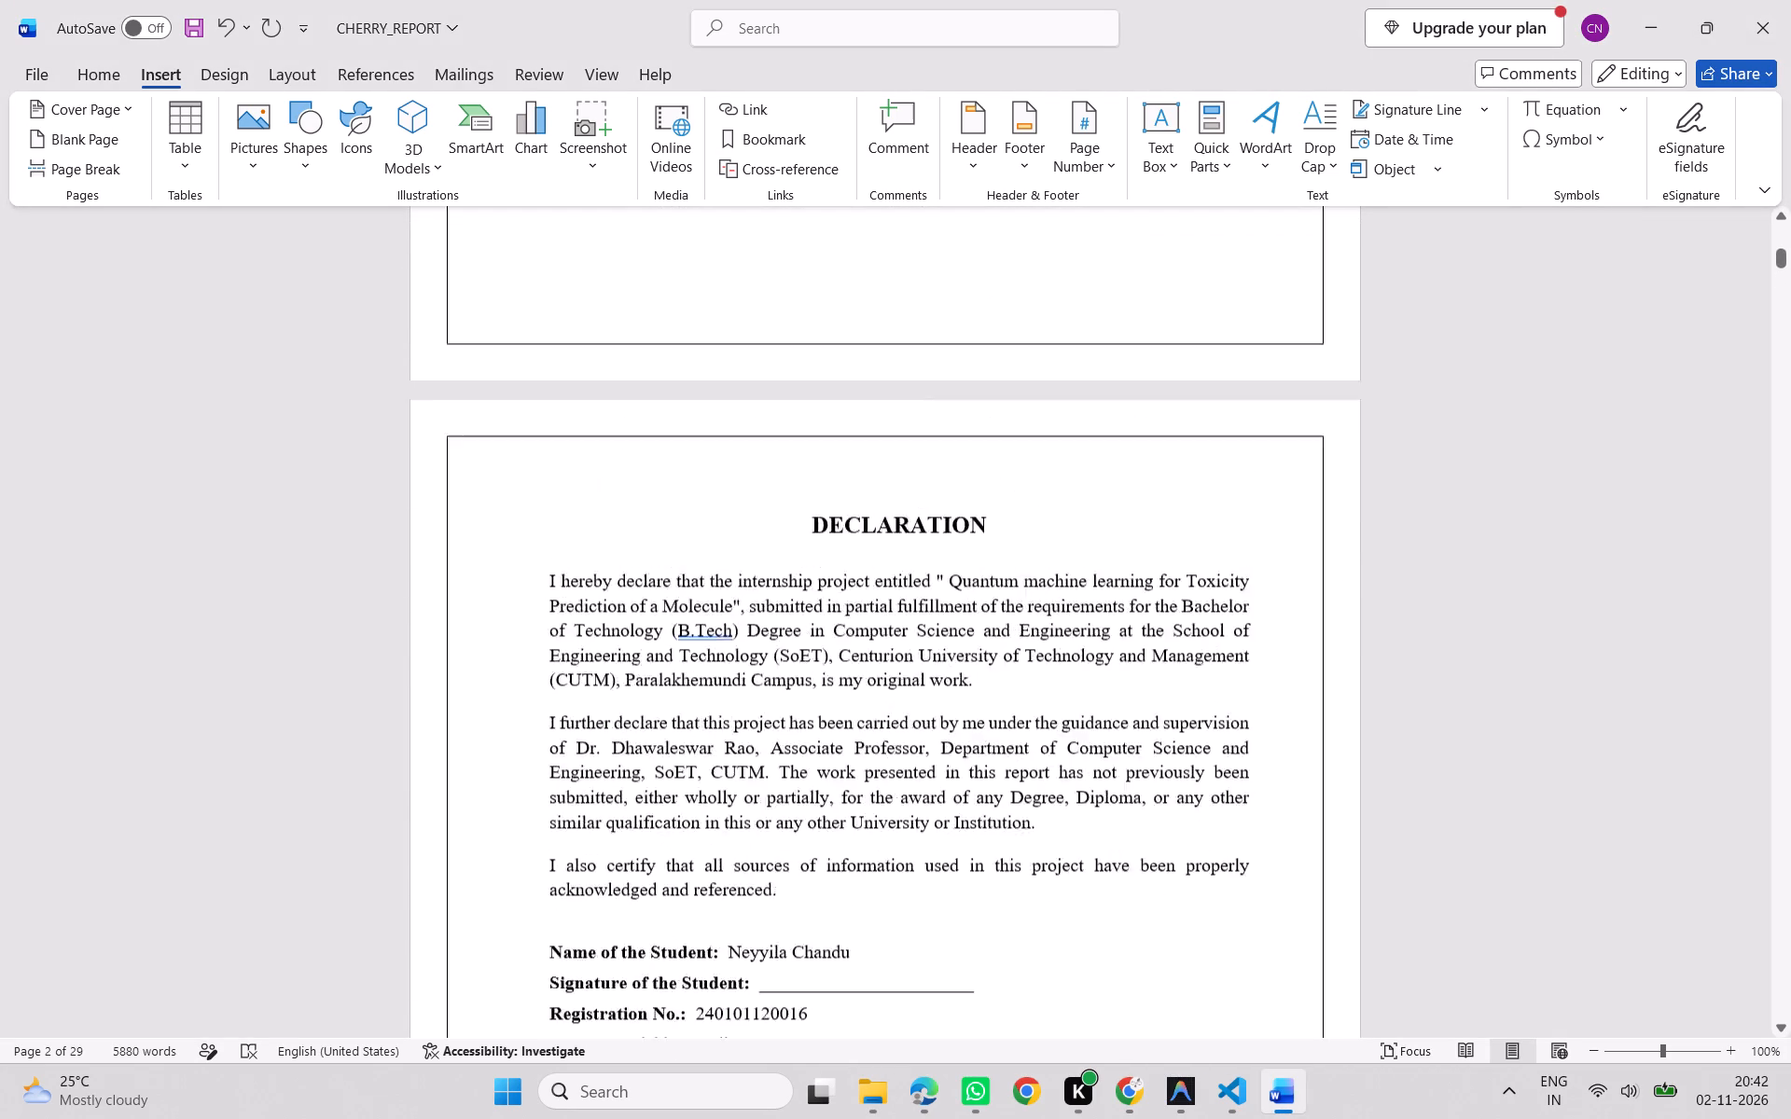
{"action": "scroll", "coordinate": [753, 771], "scroll_direction": "up", "scroll_amount": 11}
{"action": "scroll", "coordinate": [755, 776], "scroll_direction": "down", "scroll_amount": 15}
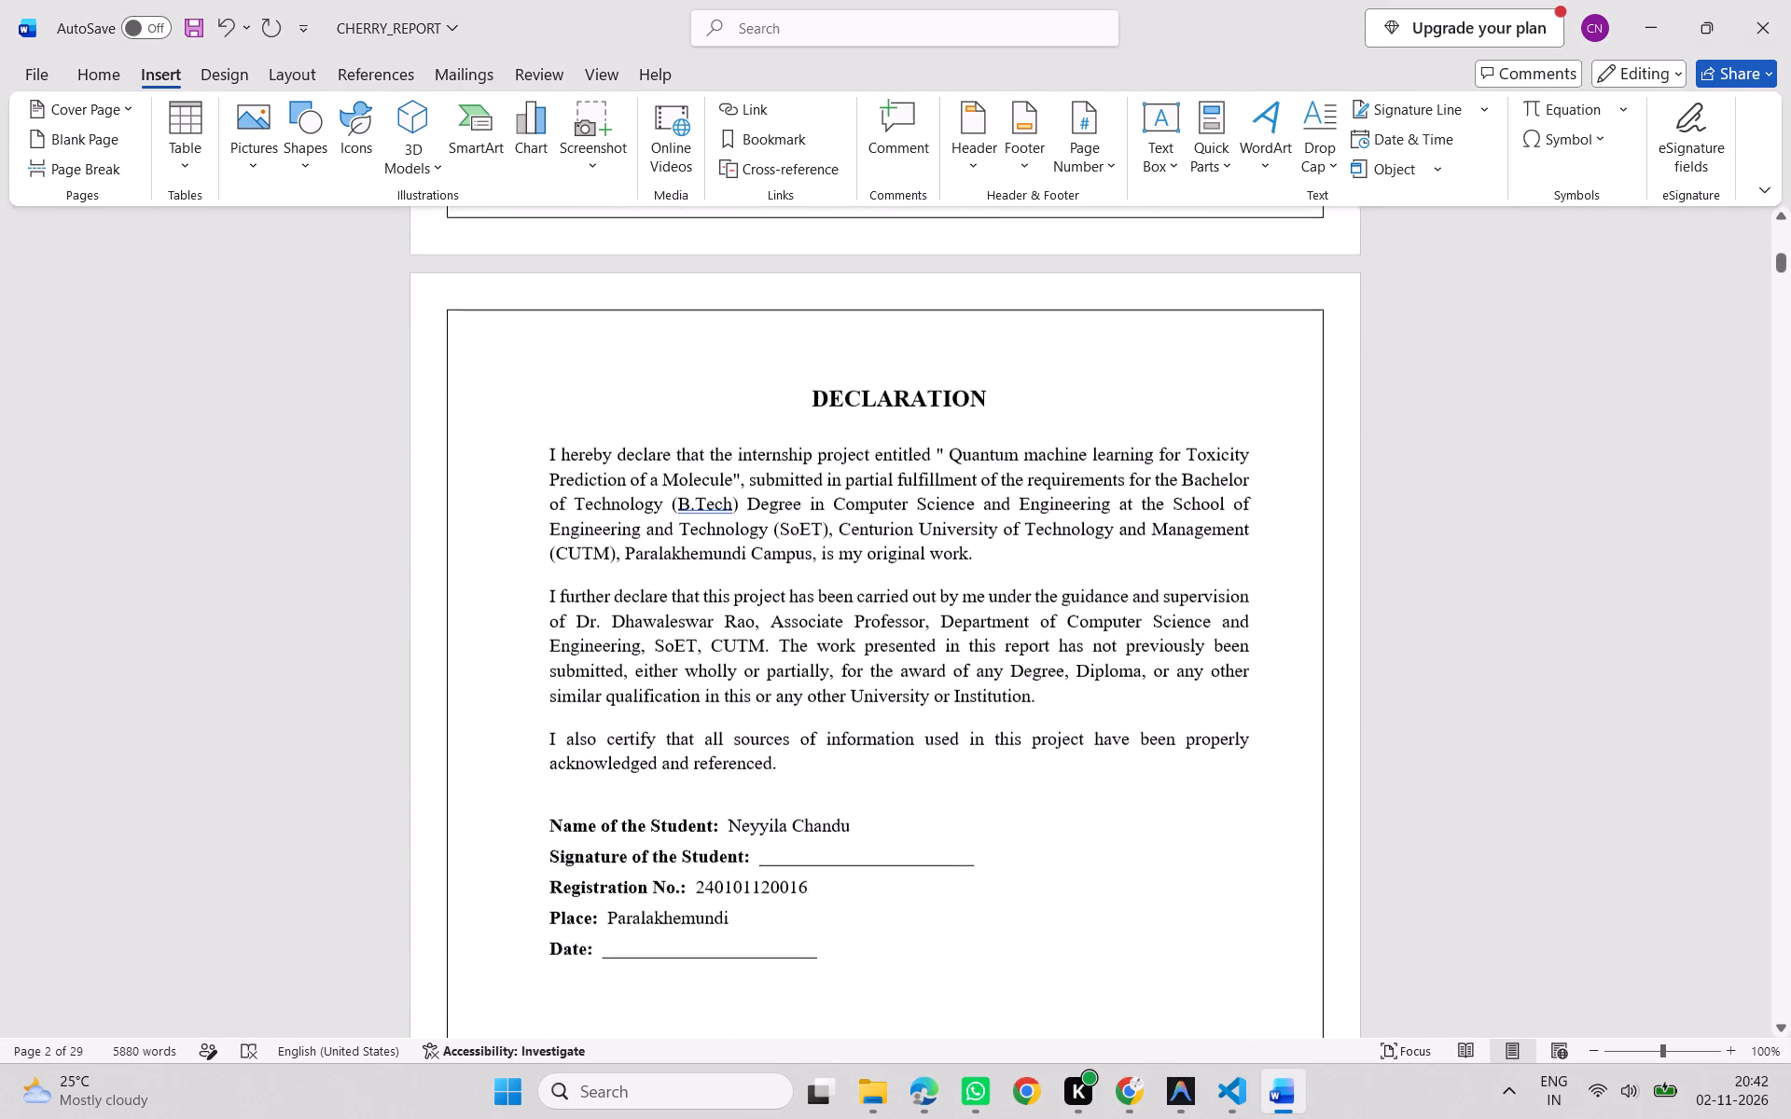
{"action": "scroll", "coordinate": [755, 794], "scroll_direction": "down", "scroll_amount": 5}
{"action": "scroll", "coordinate": [799, 730], "scroll_direction": "down", "scroll_amount": 12}
{"action": "scroll", "coordinate": [796, 747], "scroll_direction": "up", "scroll_amount": 1}
{"action": "scroll", "coordinate": [796, 747], "scroll_direction": "down", "scroll_amount": 4}
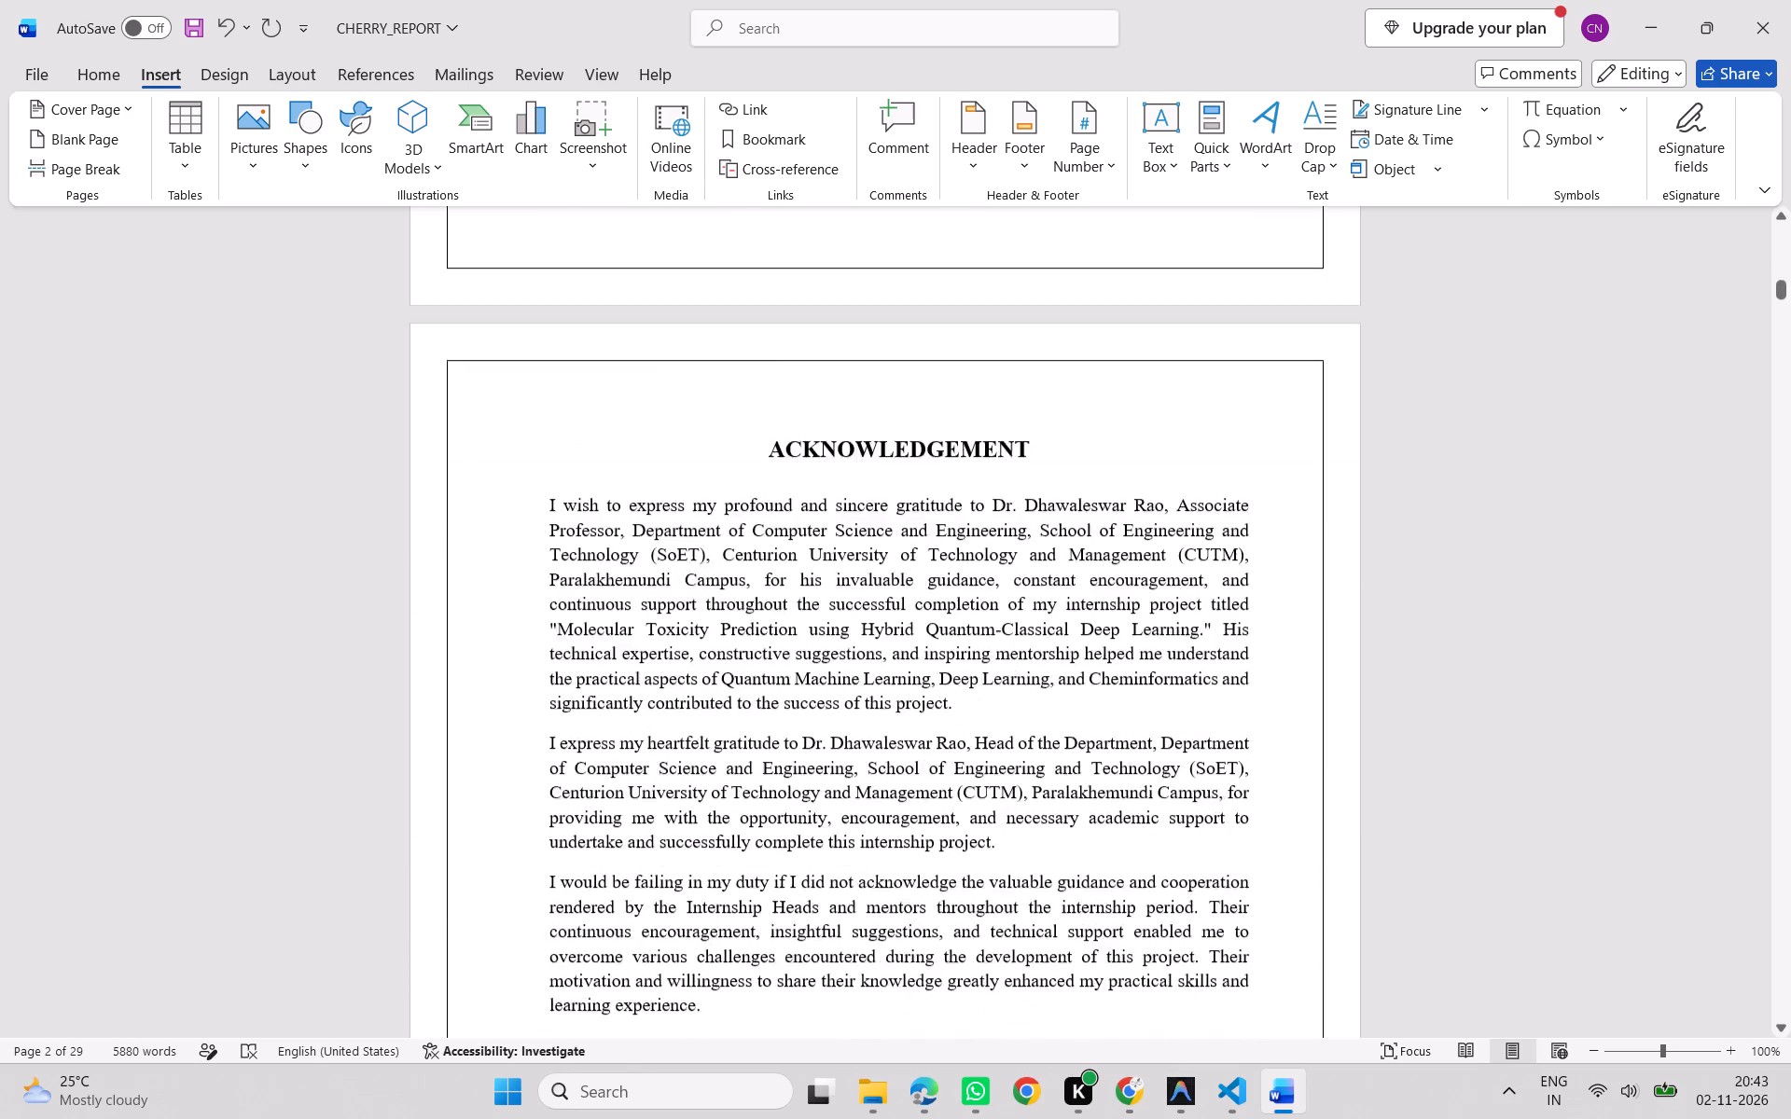
{"action": "scroll", "coordinate": [782, 764], "scroll_direction": "down", "scroll_amount": 3}
{"action": "scroll", "coordinate": [769, 781], "scroll_direction": "up", "scroll_amount": 1}
{"action": "scroll", "coordinate": [769, 781], "scroll_direction": "down", "scroll_amount": 15}
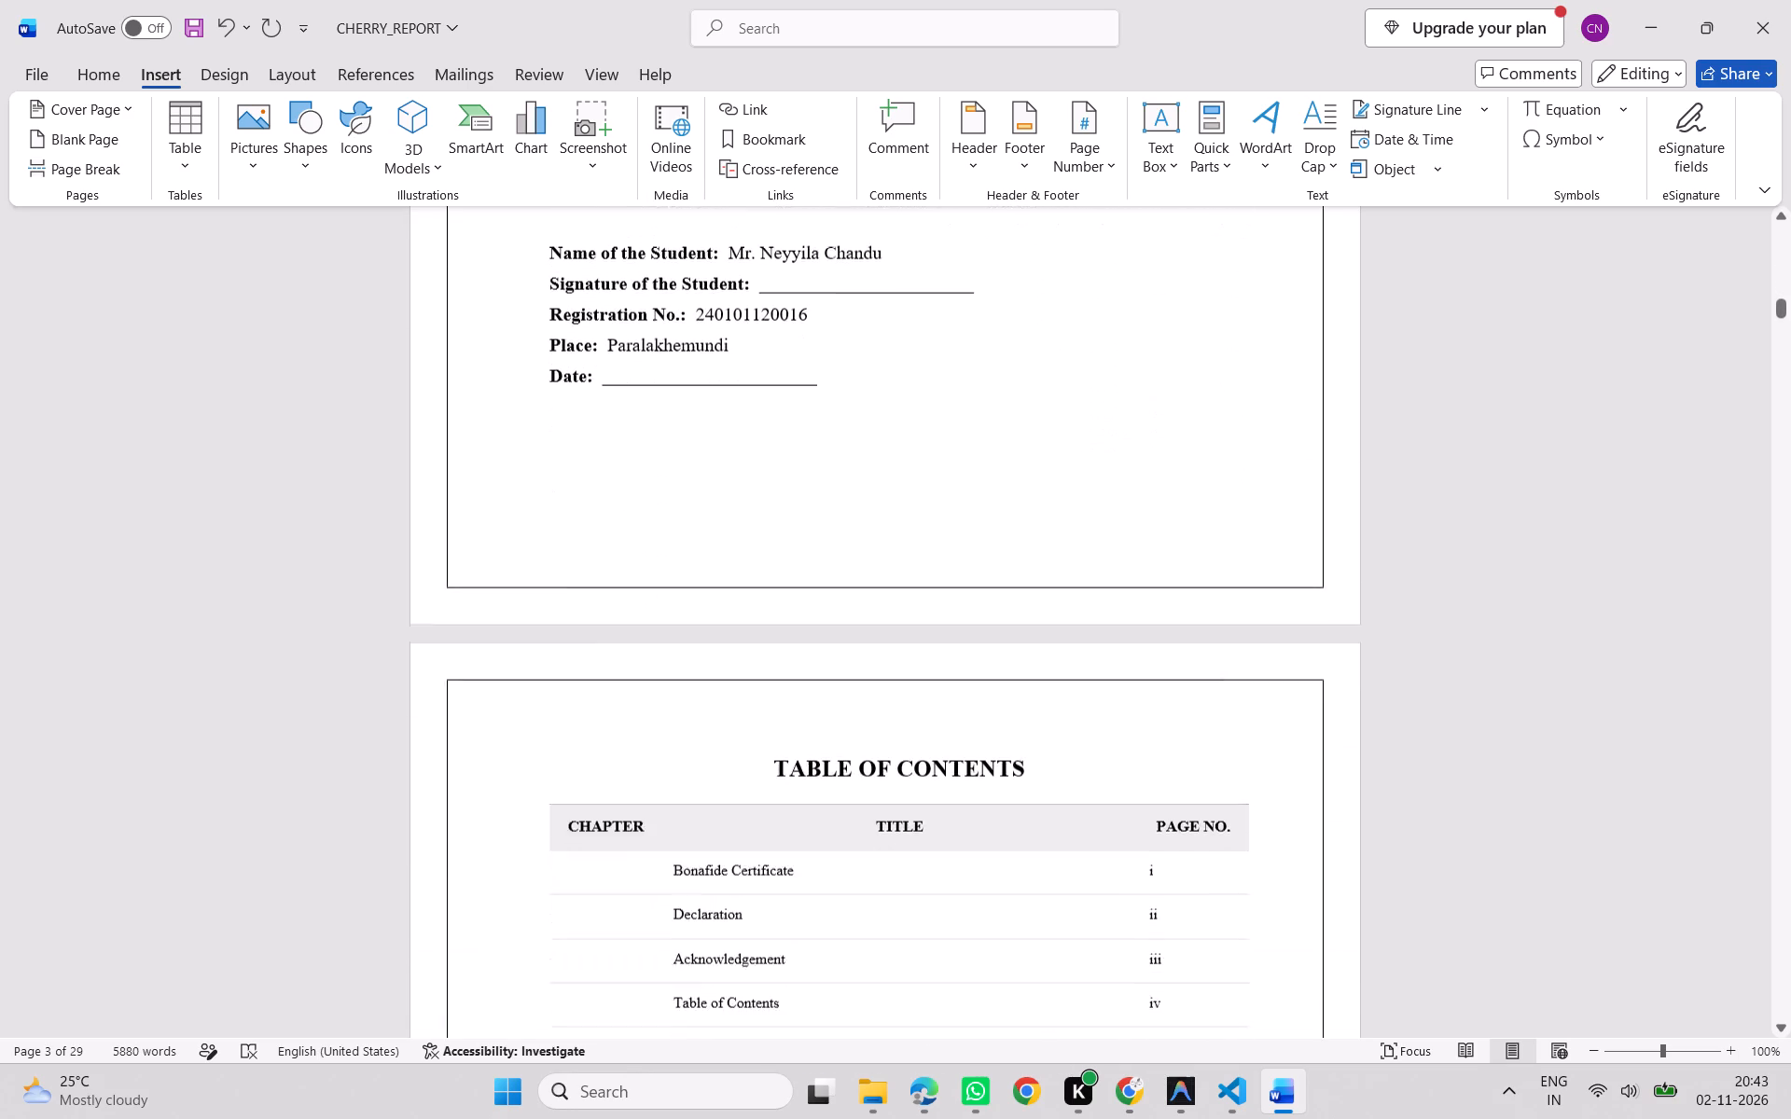
{"action": "scroll", "coordinate": [793, 782], "scroll_direction": "down", "scroll_amount": 4}
{"action": "scroll", "coordinate": [895, 788], "scroll_direction": "down", "scroll_amount": 5}
{"action": "scroll", "coordinate": [882, 785], "scroll_direction": "up", "scroll_amount": 9}
{"action": "scroll", "coordinate": [880, 785], "scroll_direction": "down", "scroll_amount": 2}
{"action": "scroll", "coordinate": [880, 785], "scroll_direction": "up", "scroll_amount": 1}
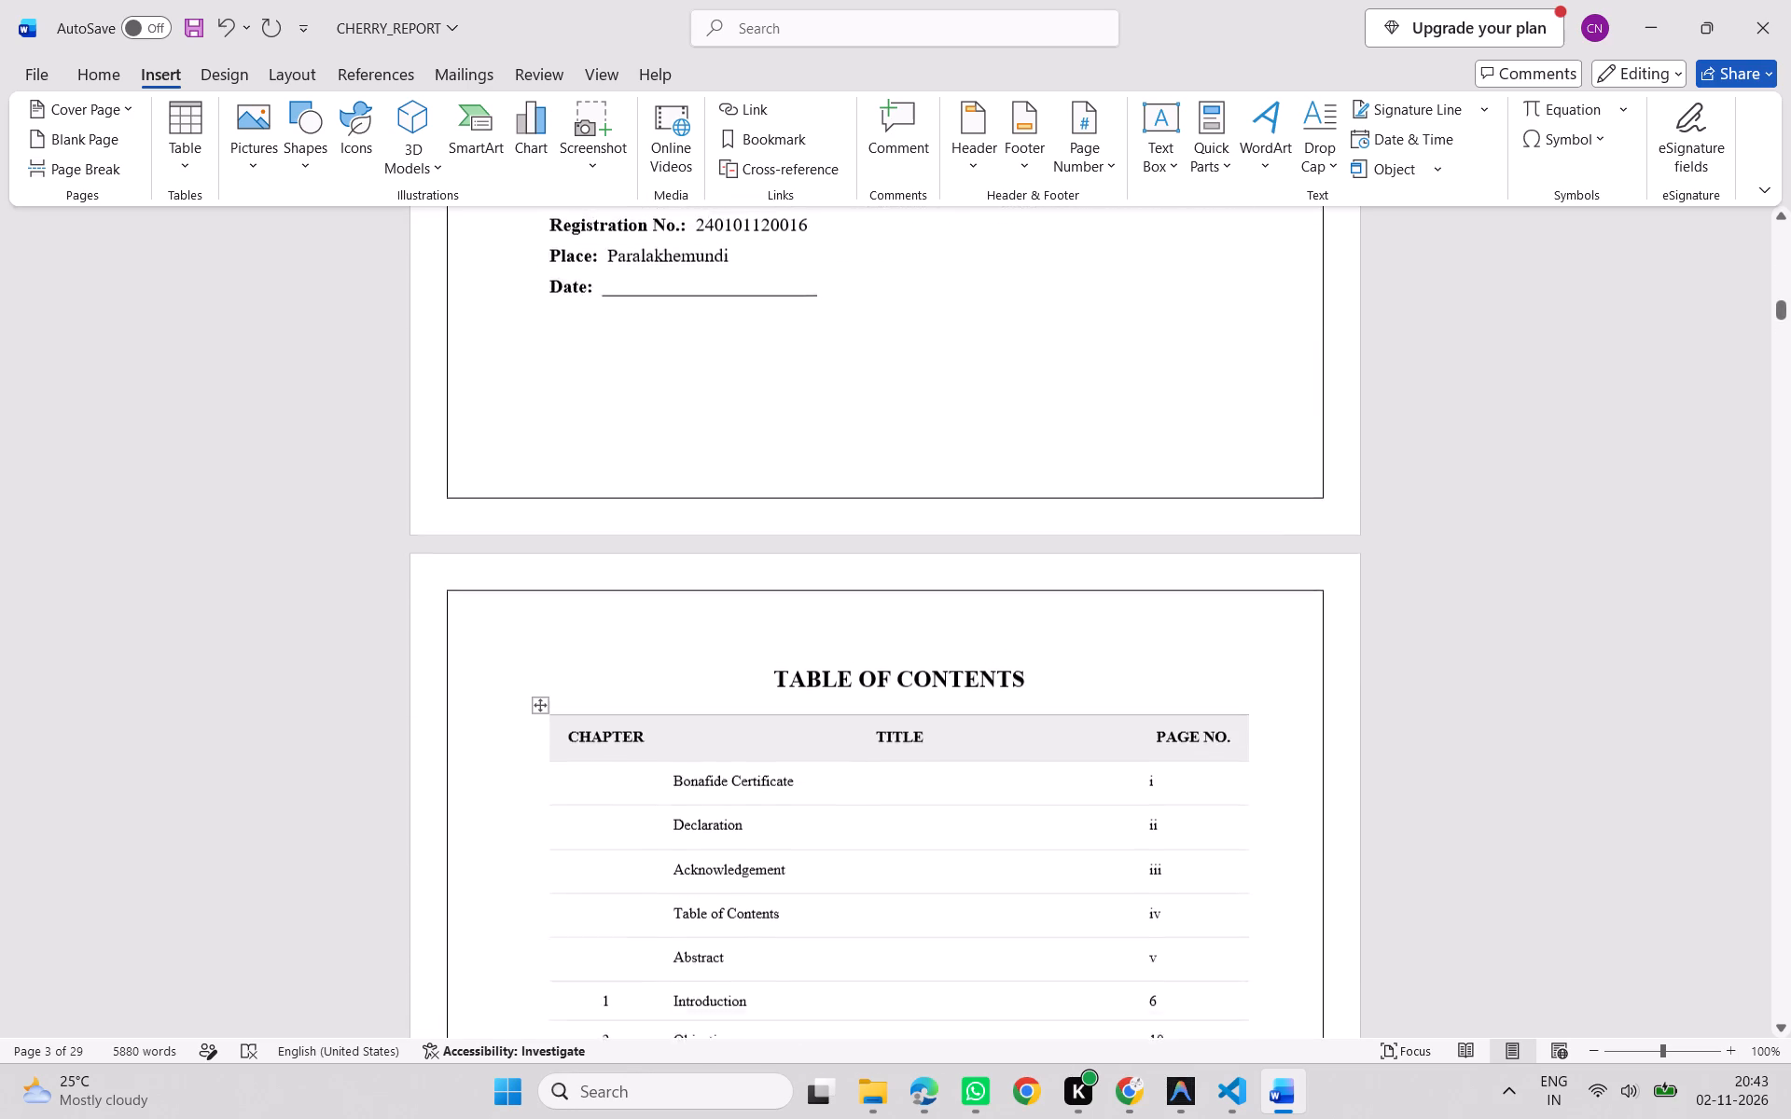
Replace the student's title and name in the Bonafide Certificate's first paragraph with "Mr." and the name given in the Declaration.
{"action": "scroll", "coordinate": [880, 785], "scroll_direction": "up", "scroll_amount": 20}
{"action": "scroll", "coordinate": [880, 785], "scroll_direction": "up", "scroll_amount": 12}
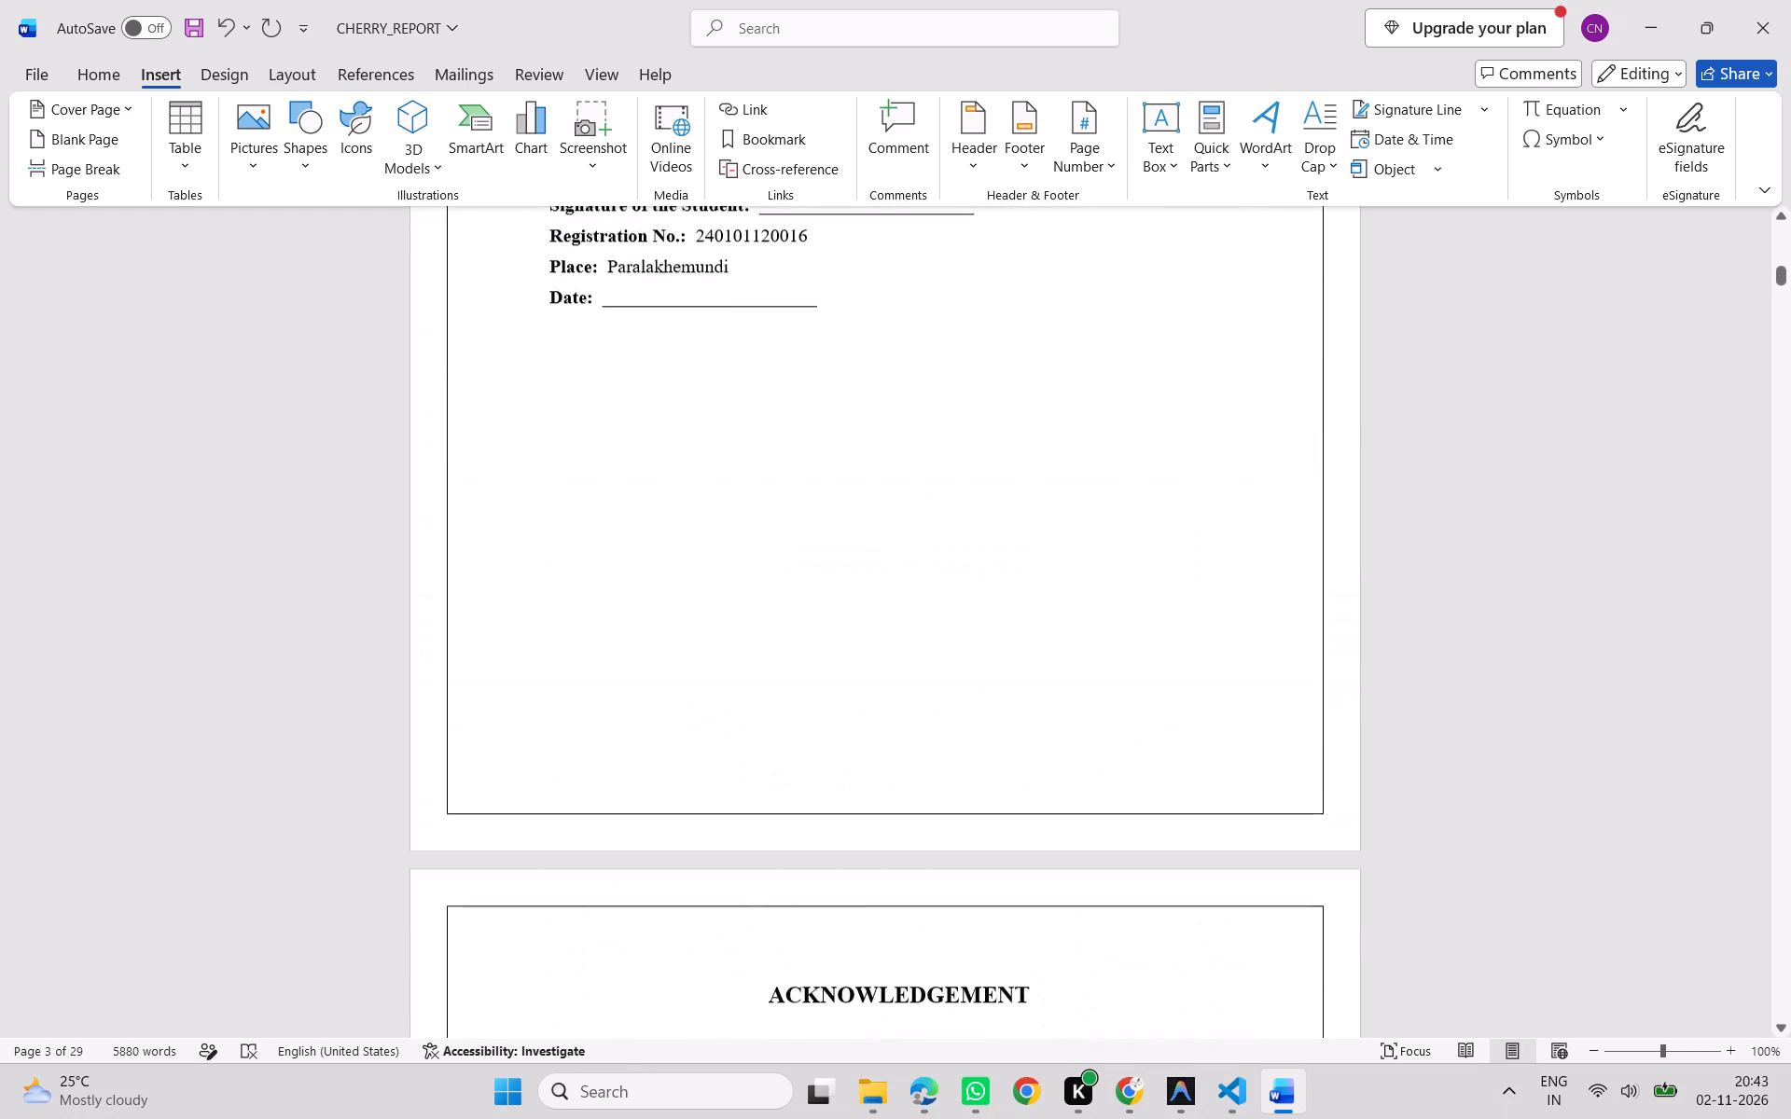
{"action": "scroll", "coordinate": [872, 792], "scroll_direction": "up", "scroll_amount": 14}
{"action": "scroll", "coordinate": [867, 797], "scroll_direction": "down", "scroll_amount": 1}
{"action": "scroll", "coordinate": [867, 797], "scroll_direction": "up", "scroll_amount": 11}
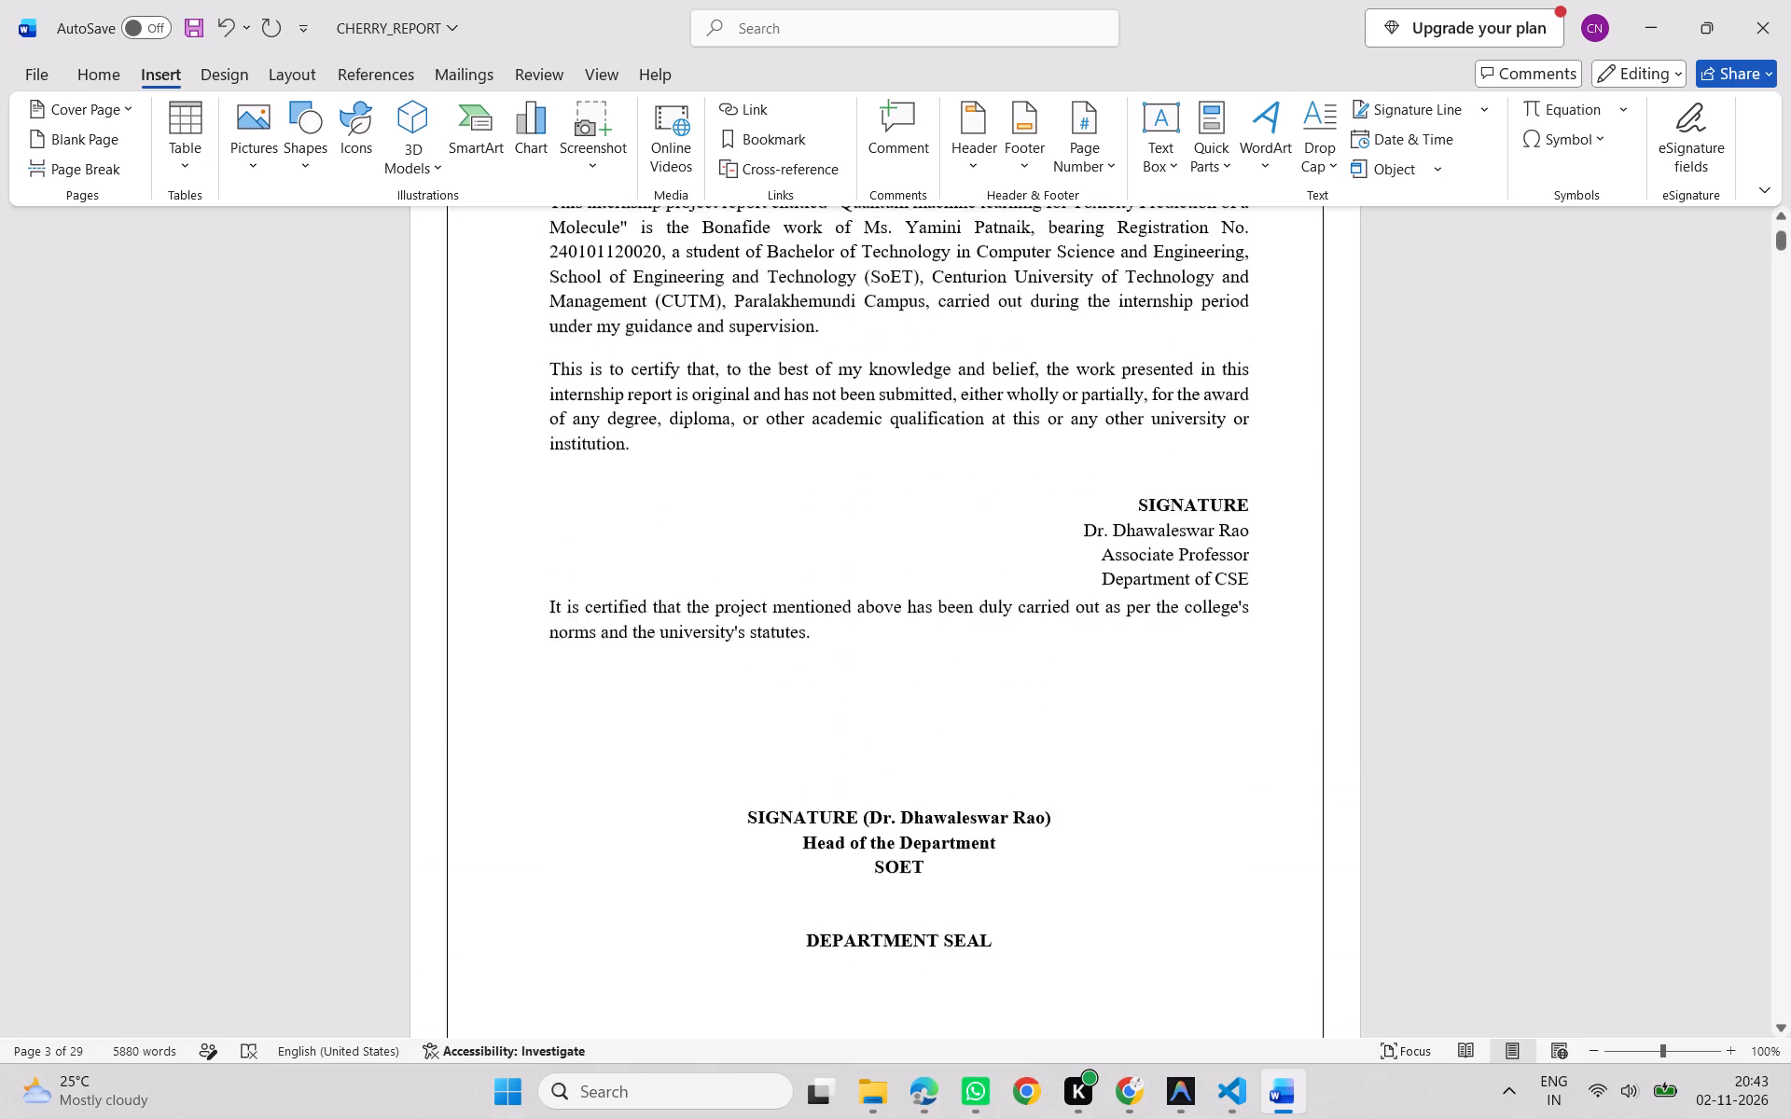
{"action": "scroll", "coordinate": [865, 801], "scroll_direction": "up", "scroll_amount": 6}
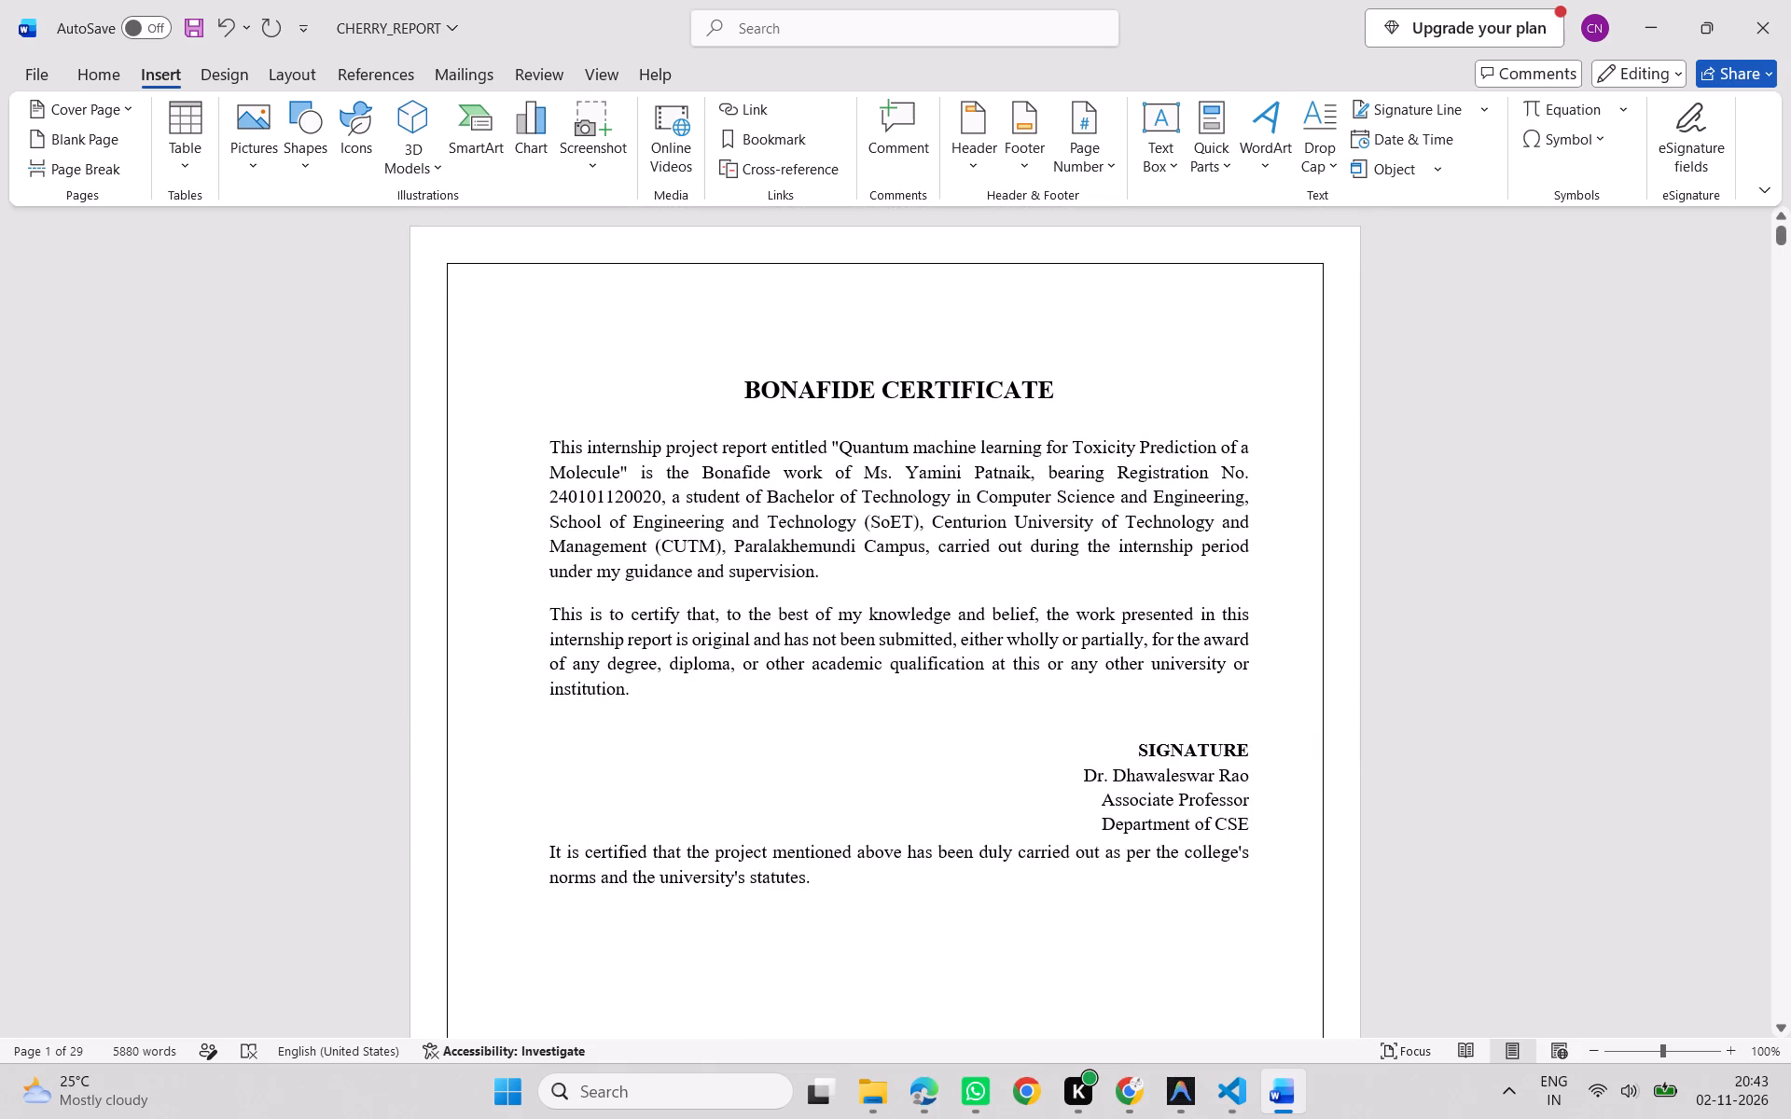
{"action": "left_click_drag", "start_coordinate": [1028, 470], "coordinate": [876, 481]}
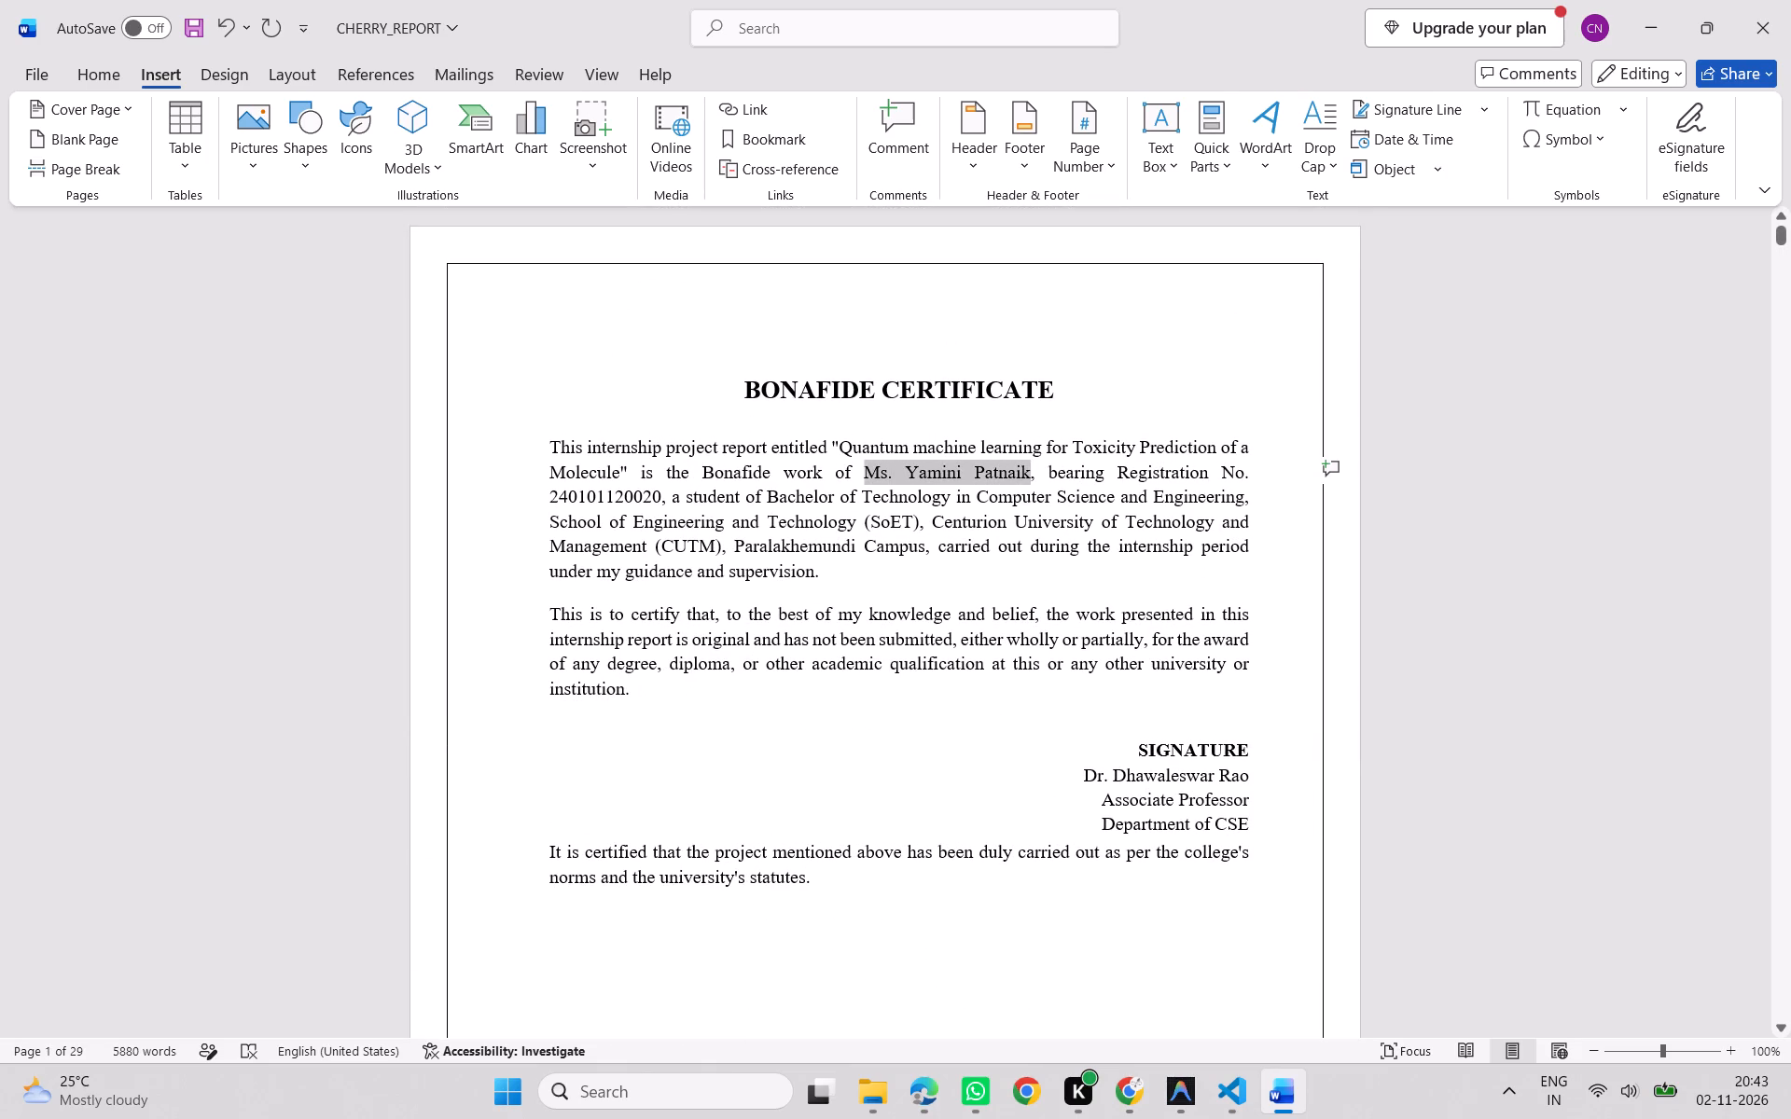
{"action": "left_click_drag", "start_coordinate": [876, 481], "coordinate": [872, 481]}
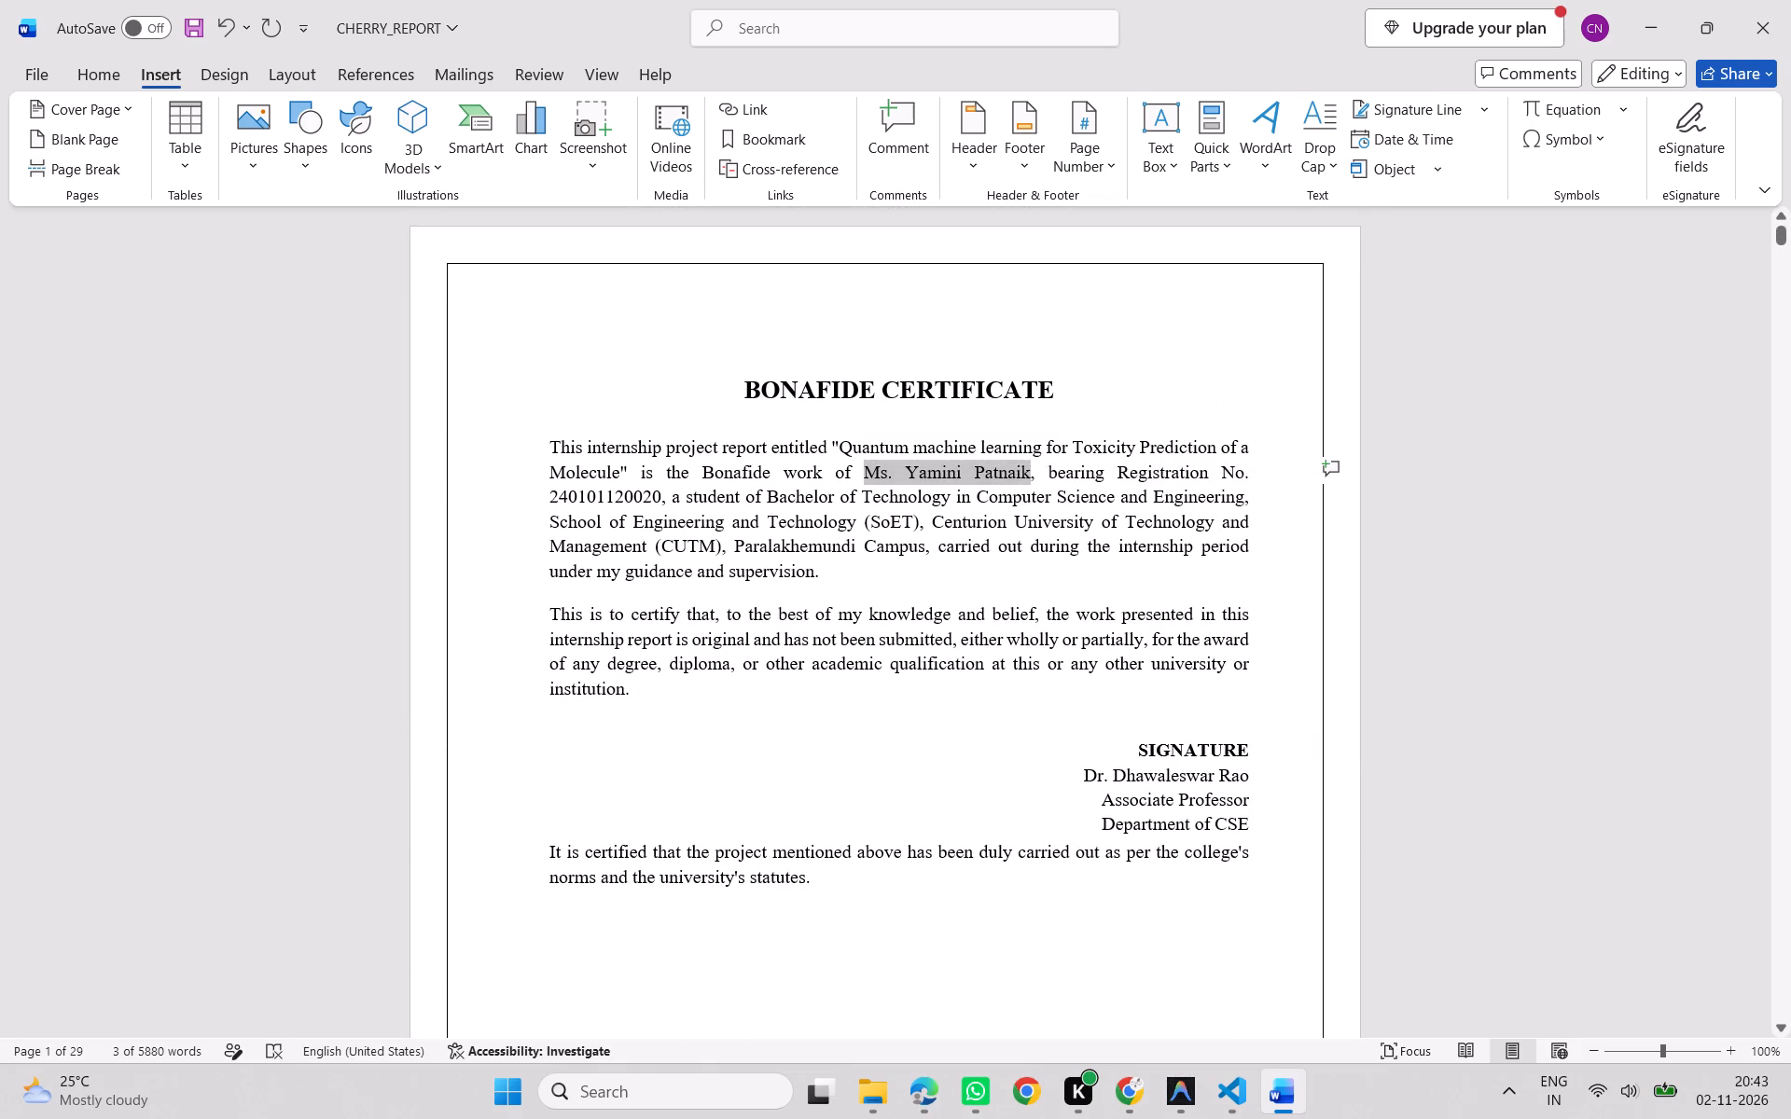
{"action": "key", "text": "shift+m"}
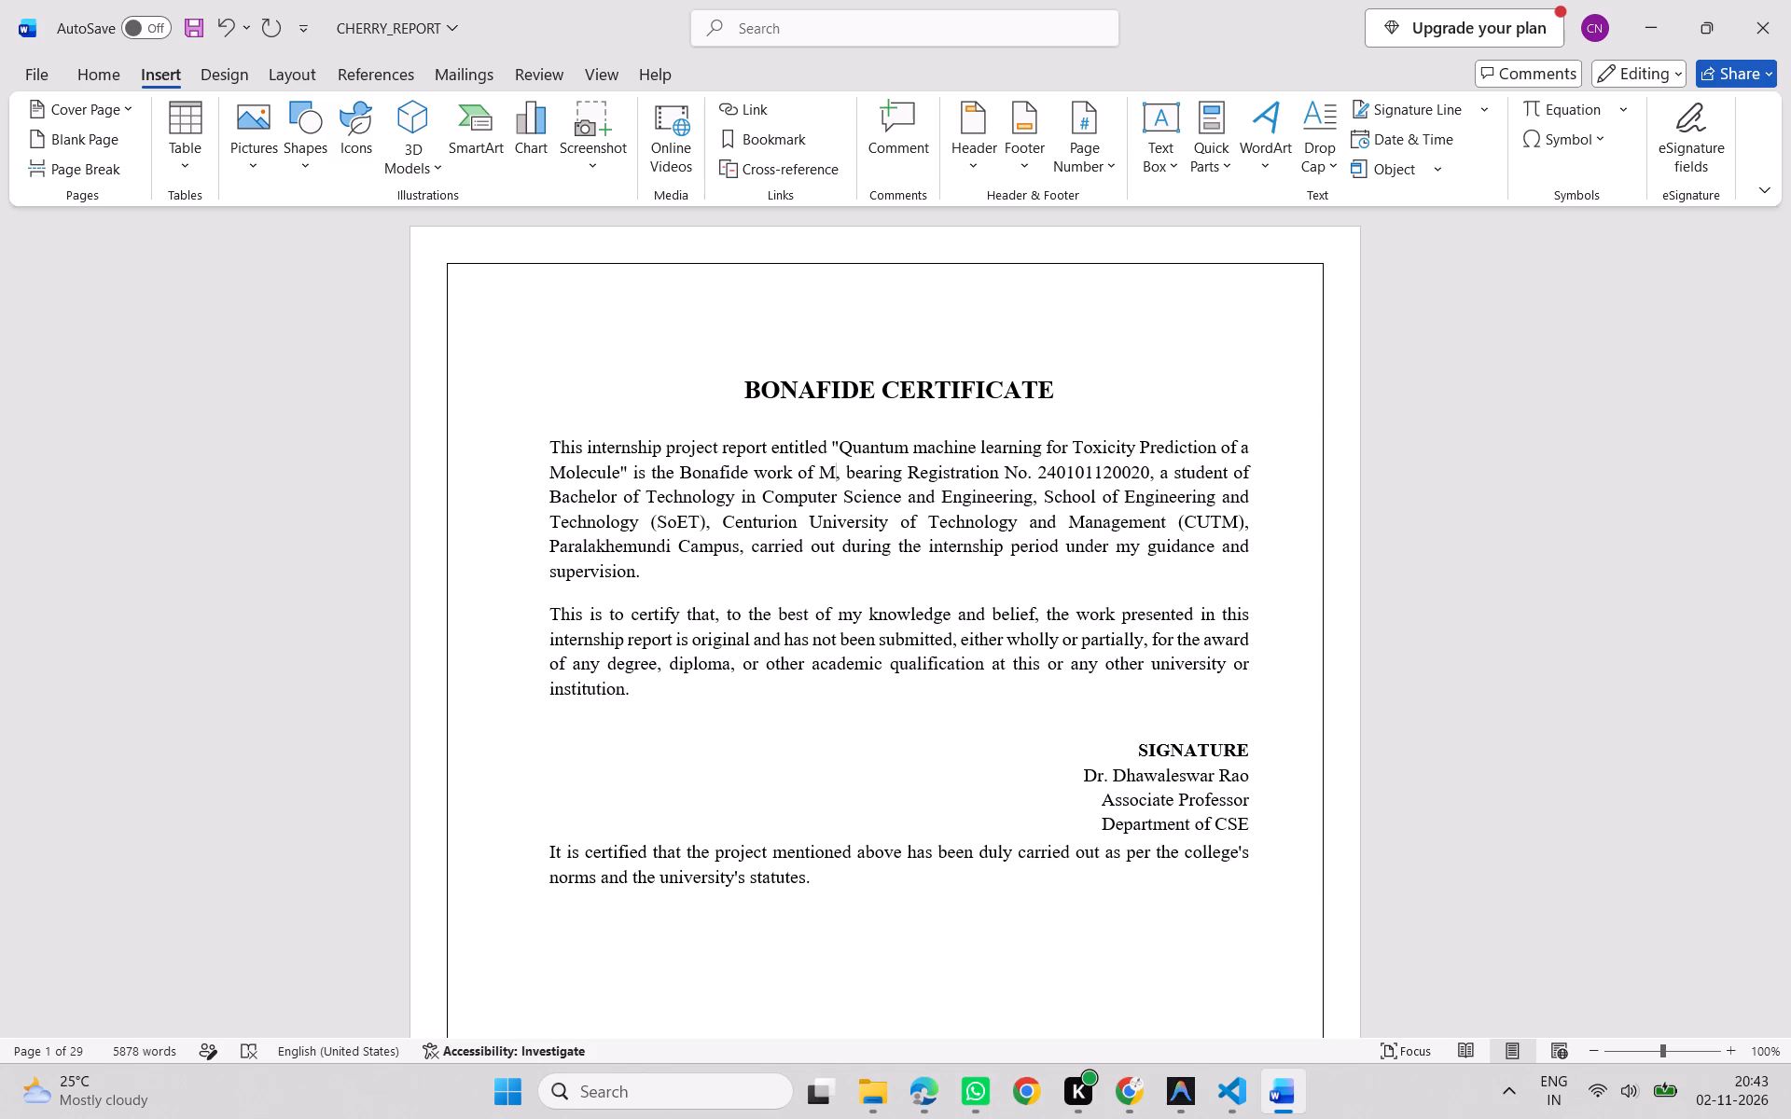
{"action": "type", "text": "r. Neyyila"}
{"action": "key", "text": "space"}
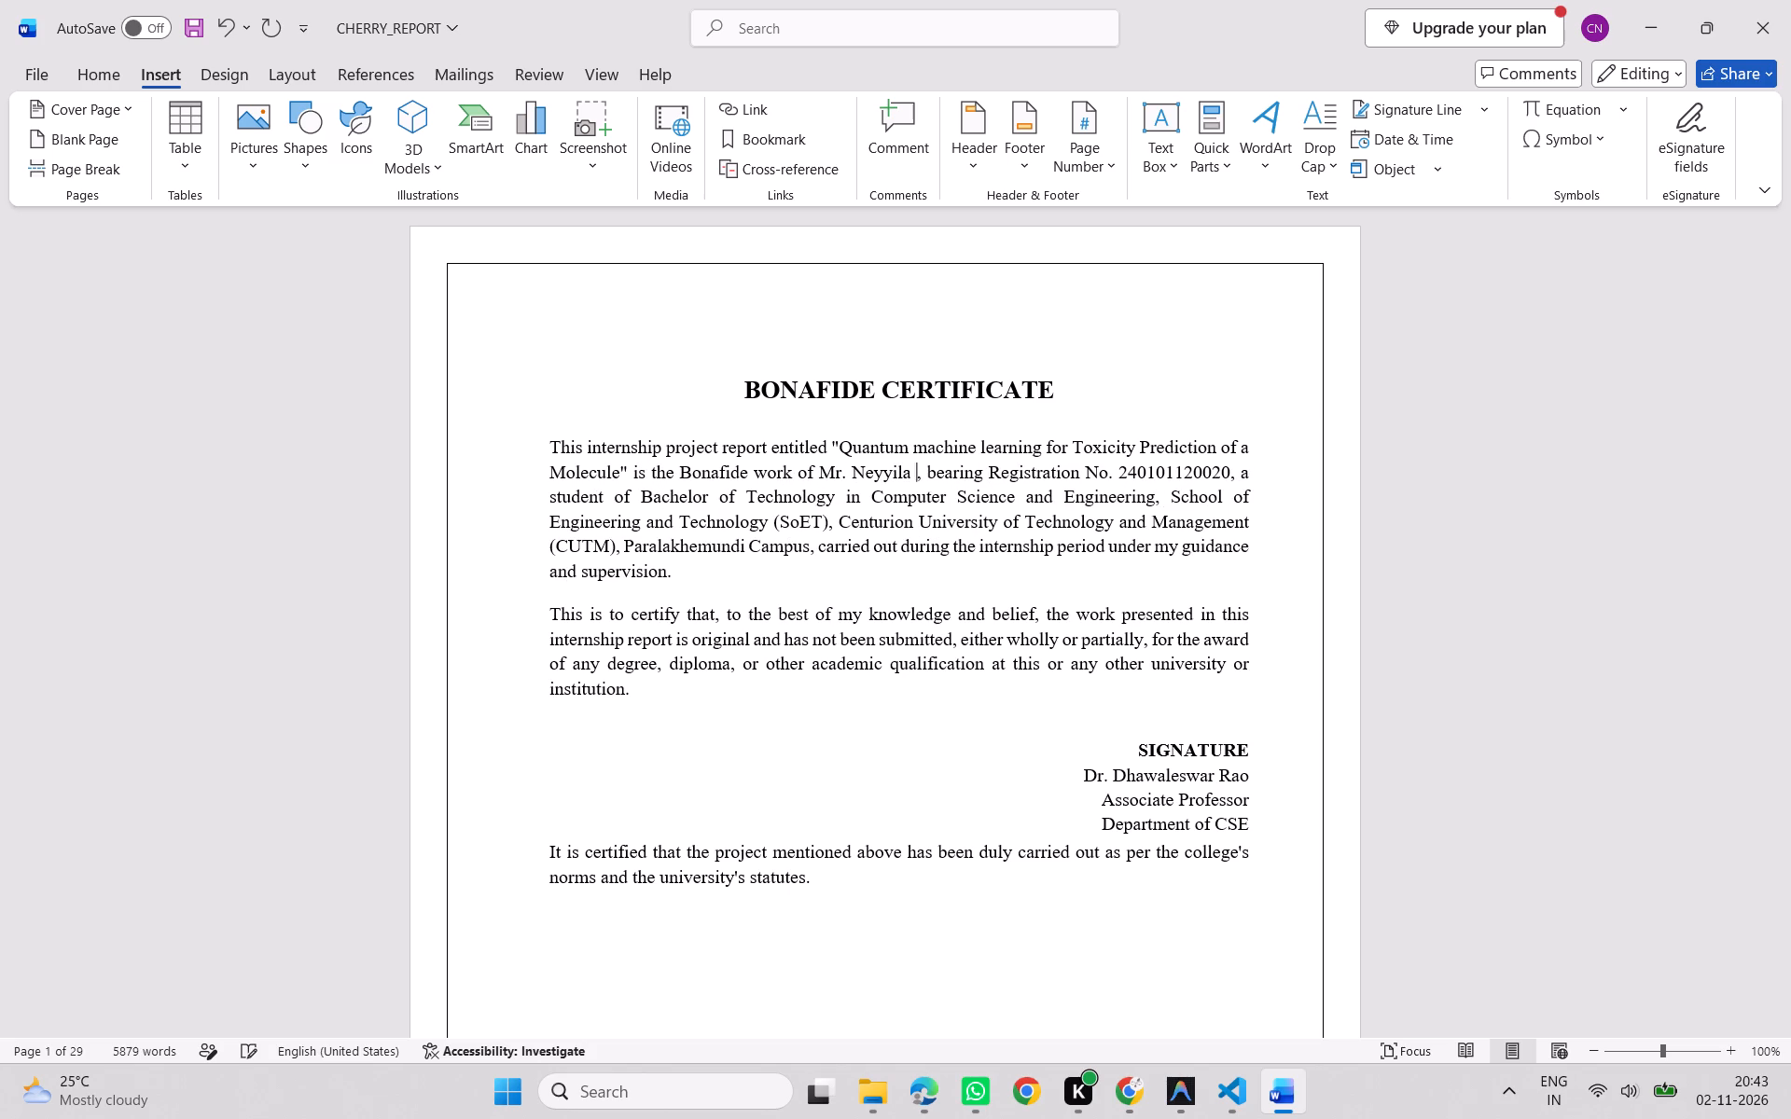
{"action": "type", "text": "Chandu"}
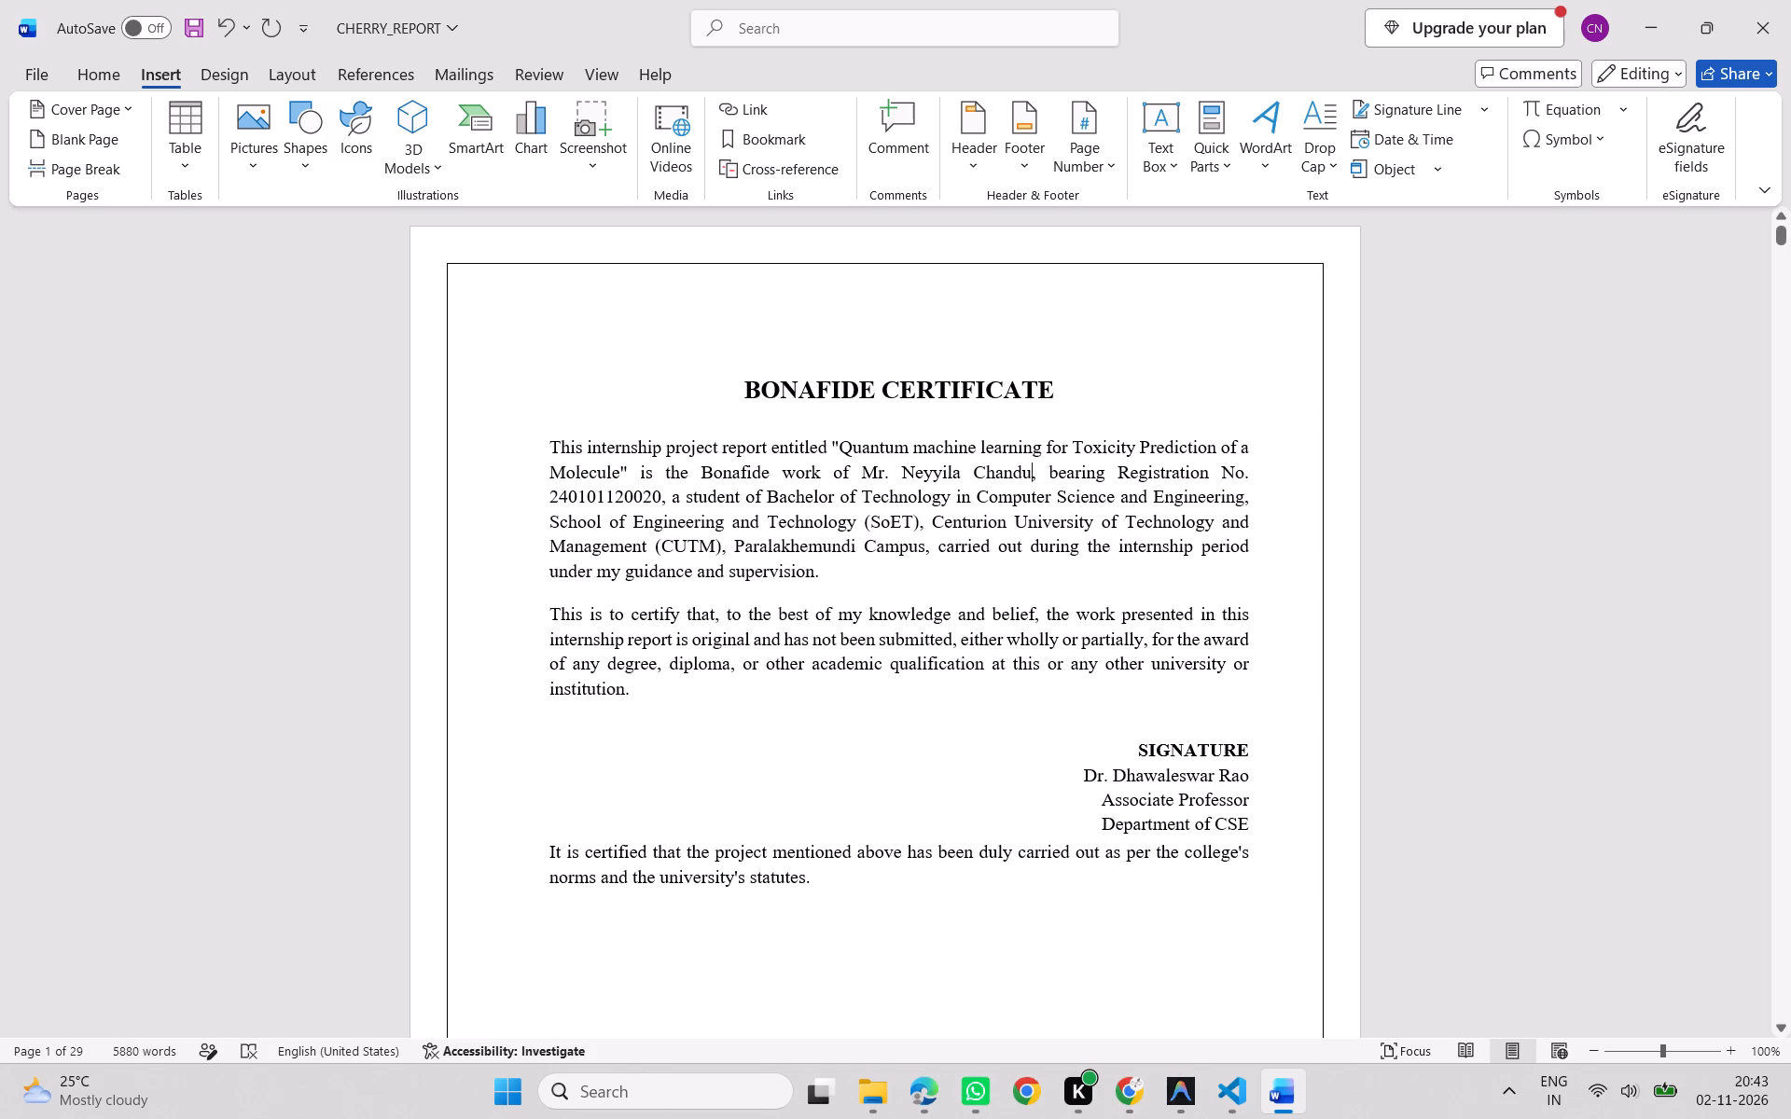
Examine the report from the Declaration through the Acknowledgement, Table of Contents and Abstract to the Introduction and Problem Statement sections.
{"action": "scroll", "coordinate": [1080, 793], "scroll_direction": "down", "scroll_amount": 20}
{"action": "scroll", "coordinate": [1080, 793], "scroll_direction": "down", "scroll_amount": 6}
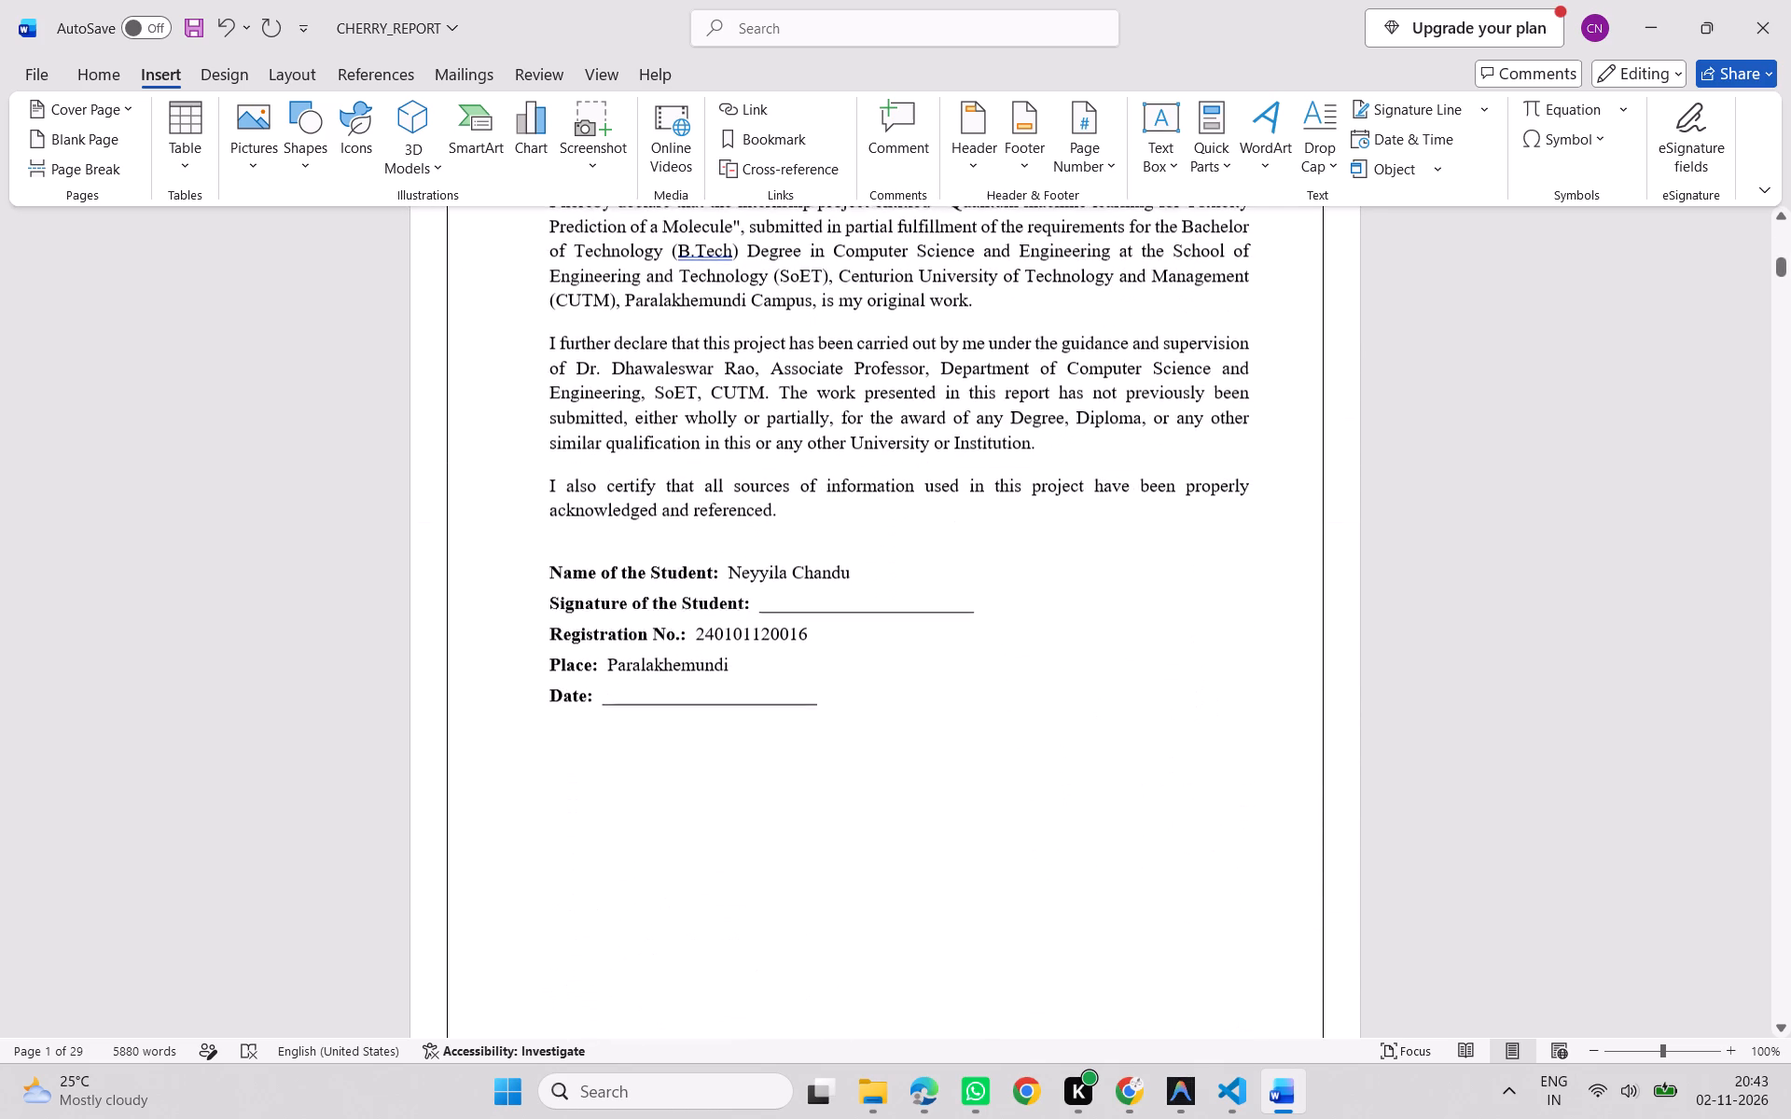
{"action": "scroll", "coordinate": [768, 916], "scroll_direction": "down", "scroll_amount": 14}
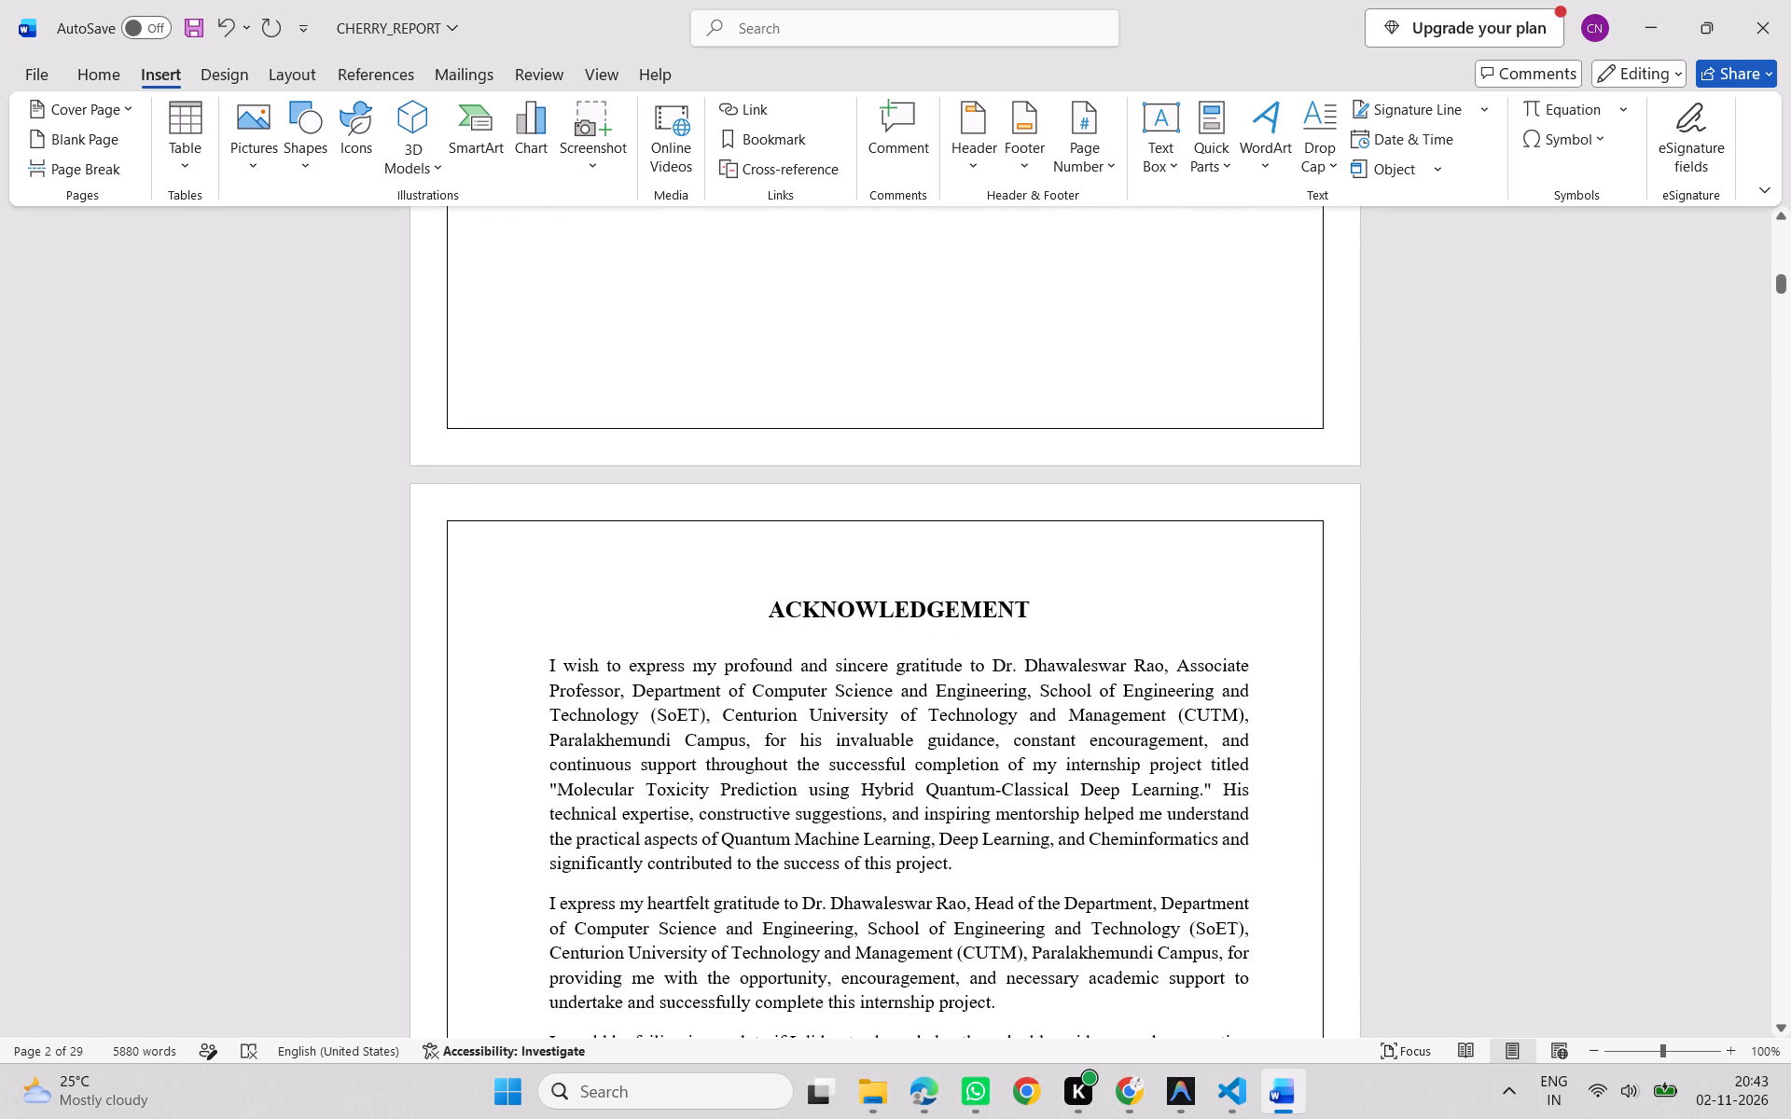
{"action": "scroll", "coordinate": [723, 910], "scroll_direction": "down", "scroll_amount": 17}
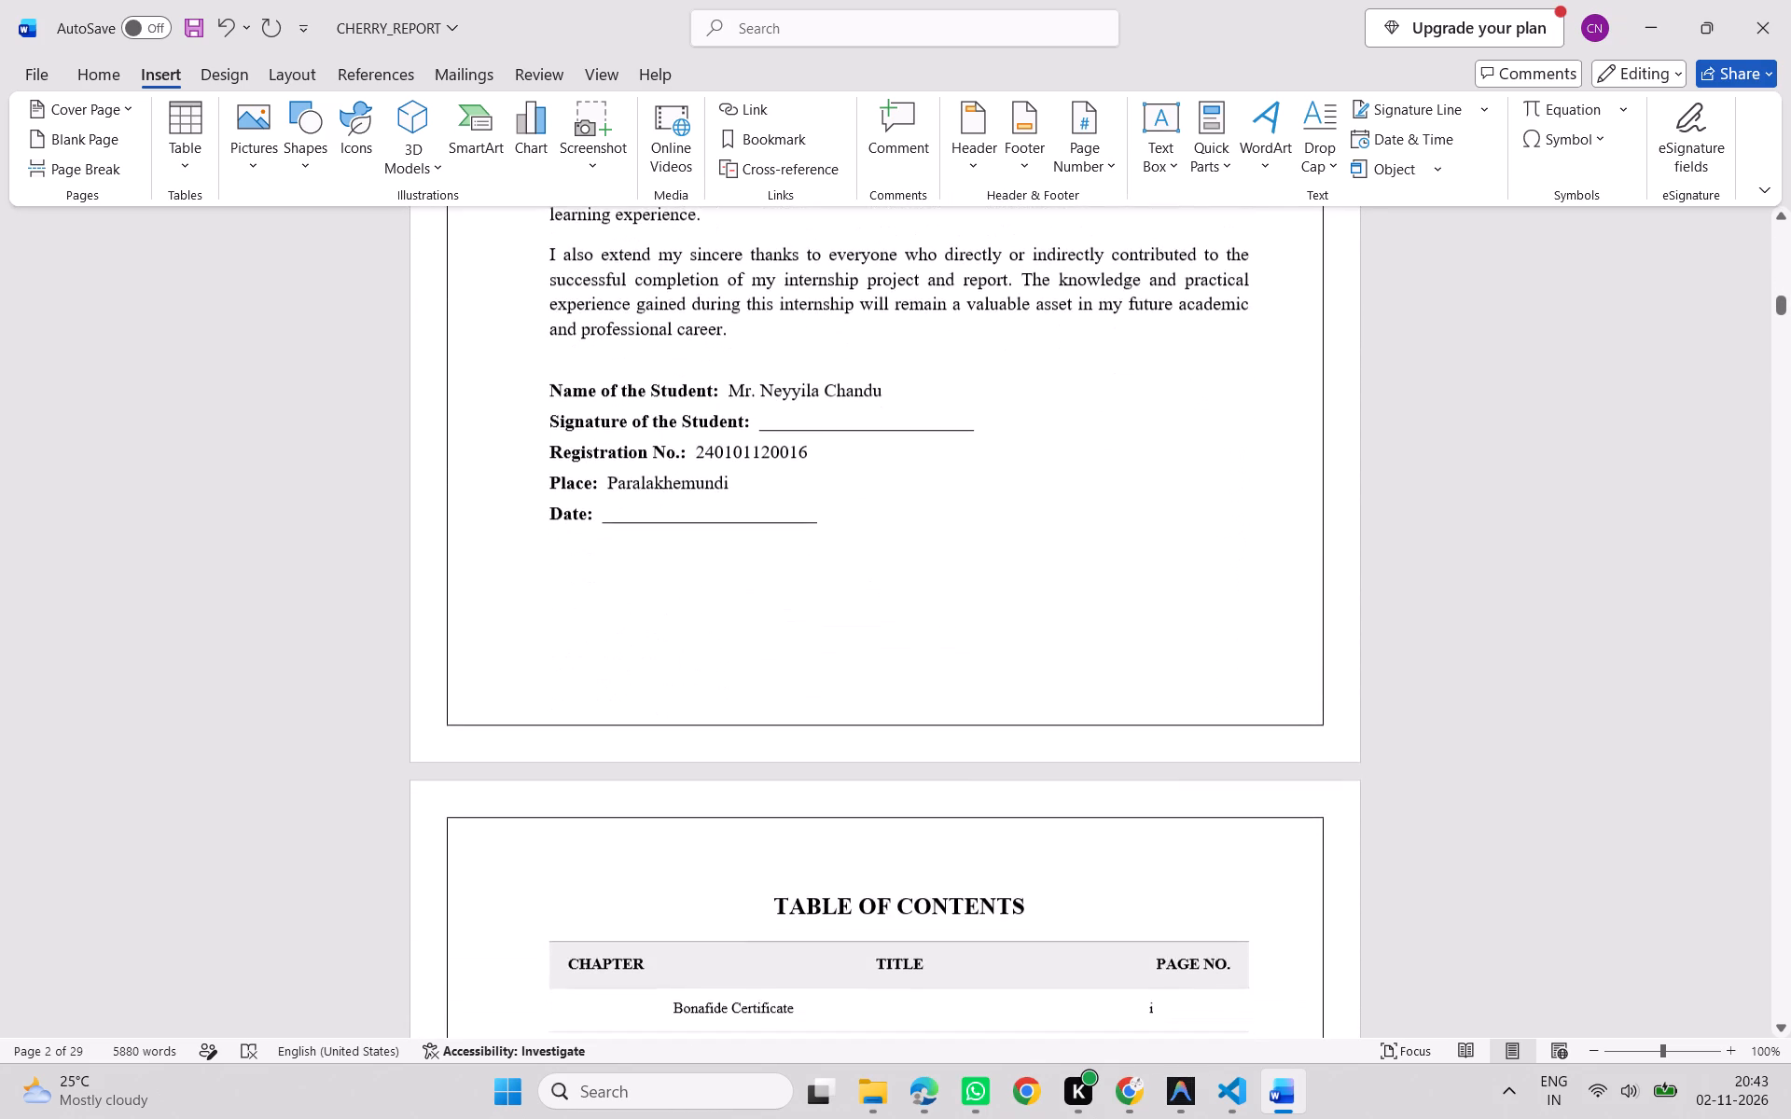
{"action": "scroll", "coordinate": [715, 916], "scroll_direction": "down", "scroll_amount": 20}
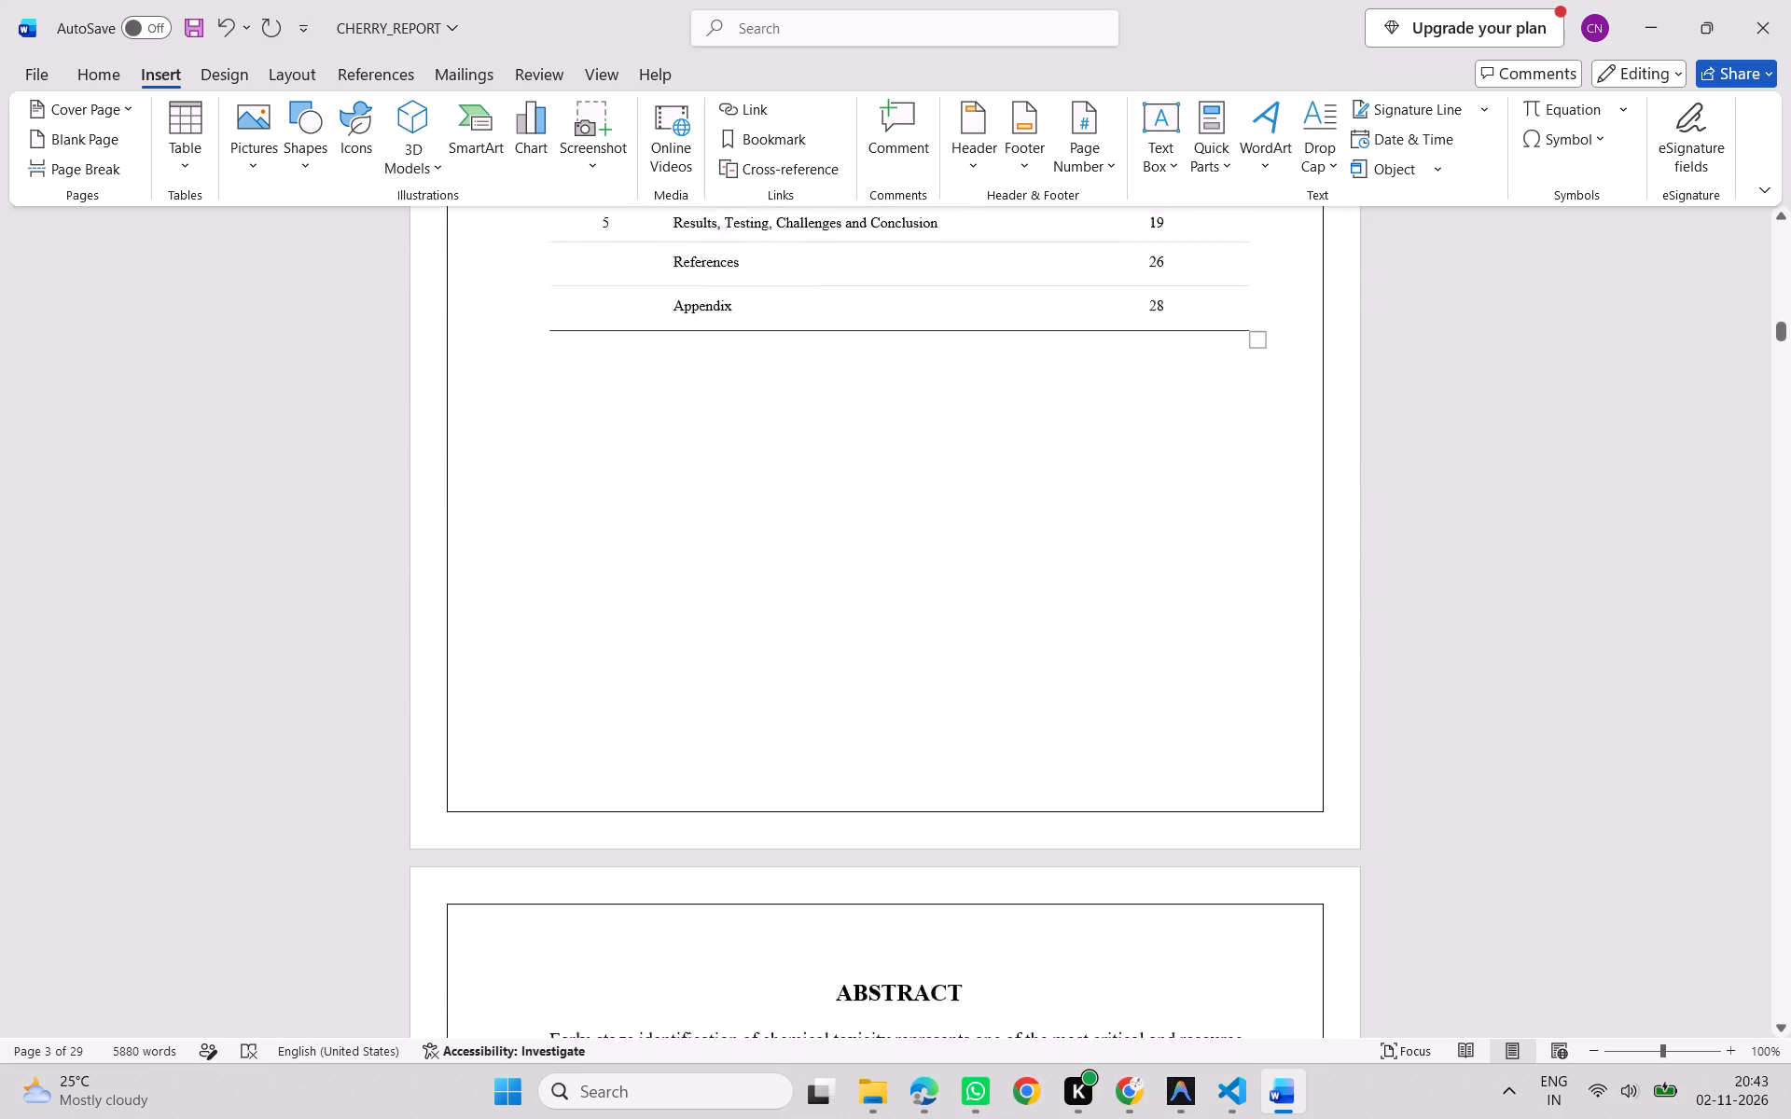
{"action": "scroll", "coordinate": [714, 916], "scroll_direction": "down", "scroll_amount": 13}
{"action": "scroll", "coordinate": [711, 916], "scroll_direction": "up", "scroll_amount": 1}
{"action": "scroll", "coordinate": [711, 916], "scroll_direction": "down", "scroll_amount": 8}
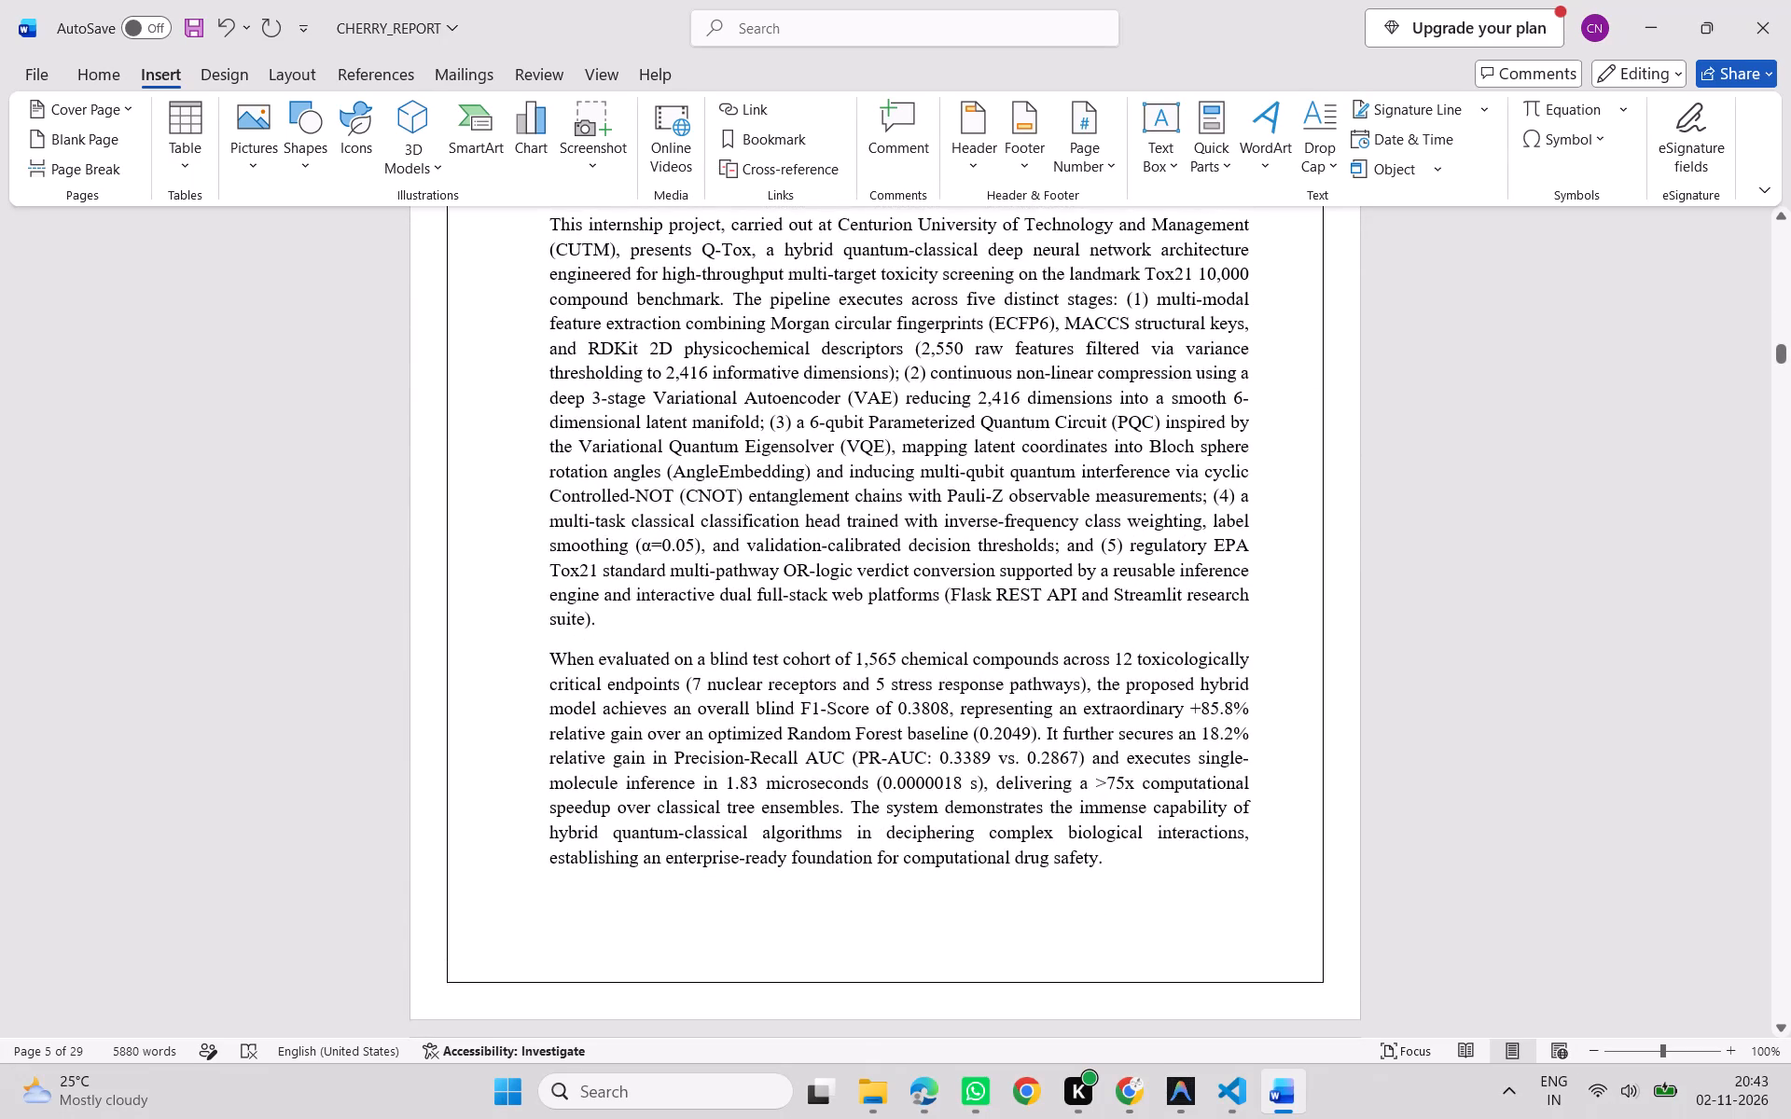
{"action": "scroll", "coordinate": [711, 916], "scroll_direction": "down", "scroll_amount": 19}
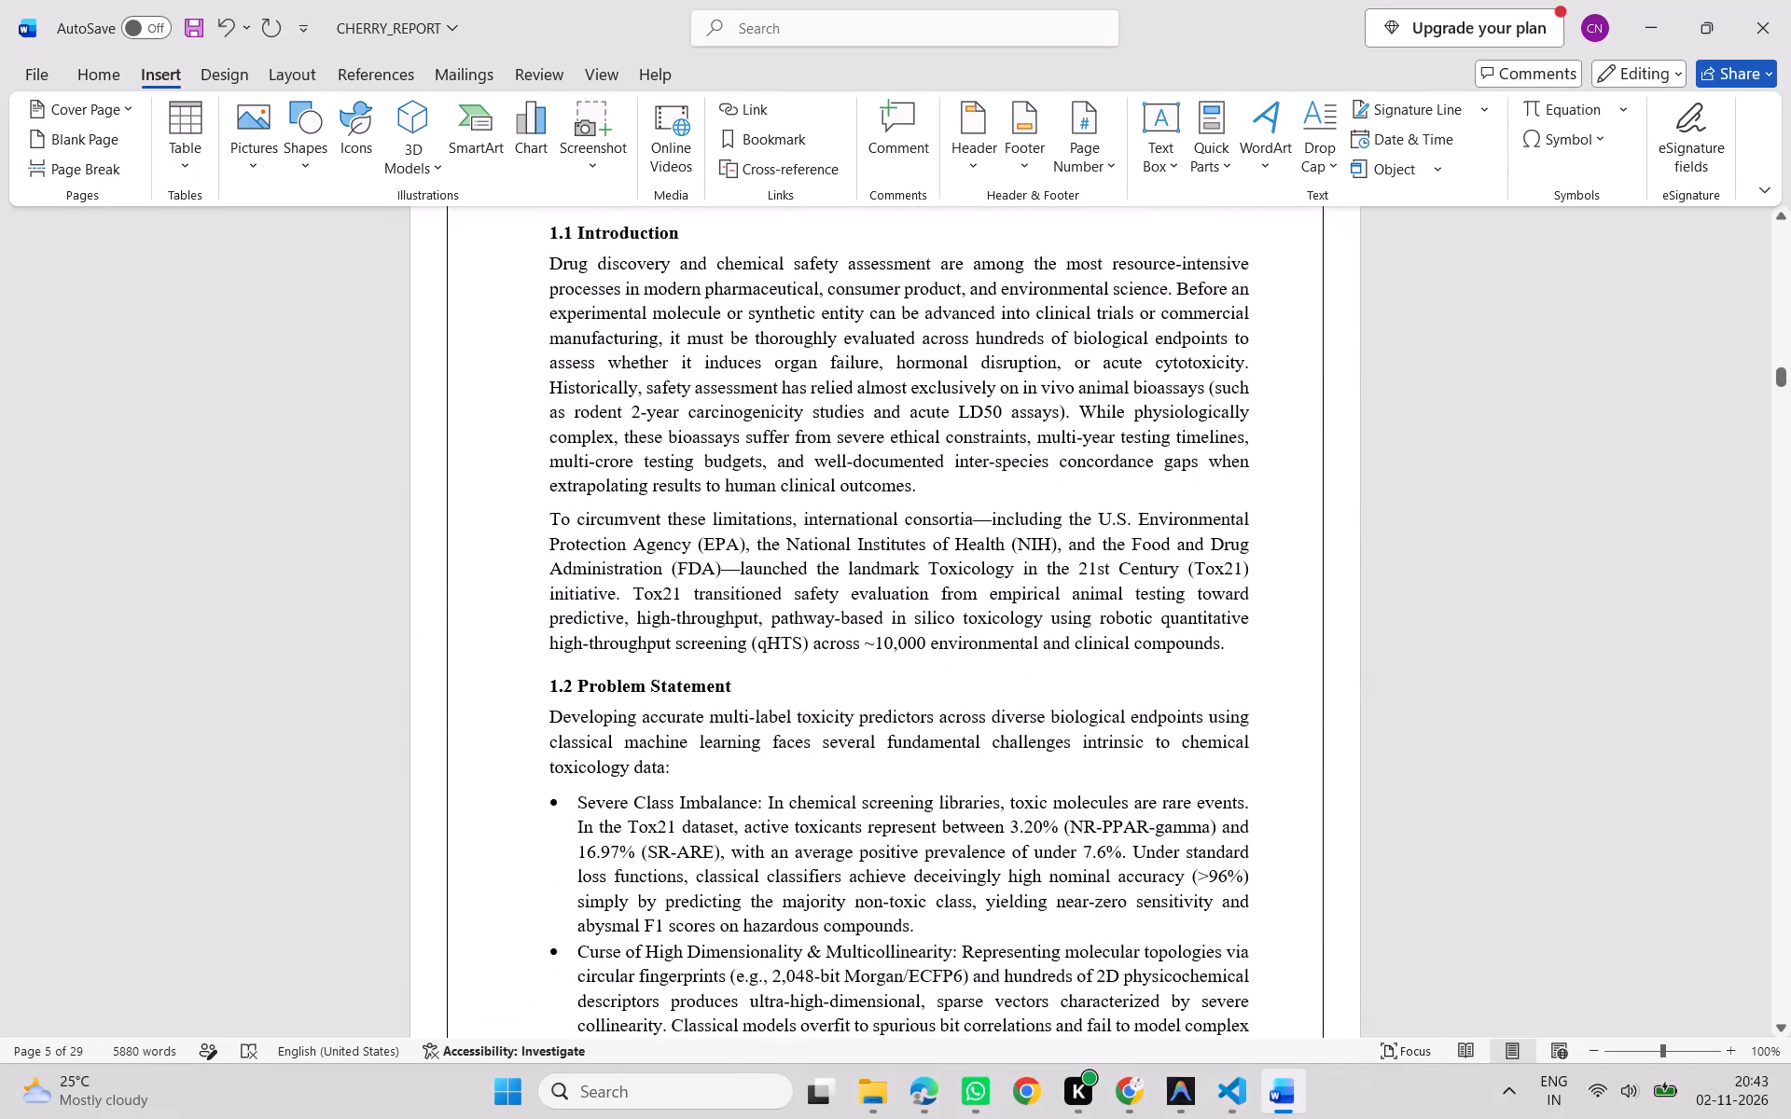
Start saving a copy of the report in the PROJECT REPORTS folder, naming it CHERRY_QC_Internship_REPORT.
{"action": "left_click", "coordinate": [40, 67]}
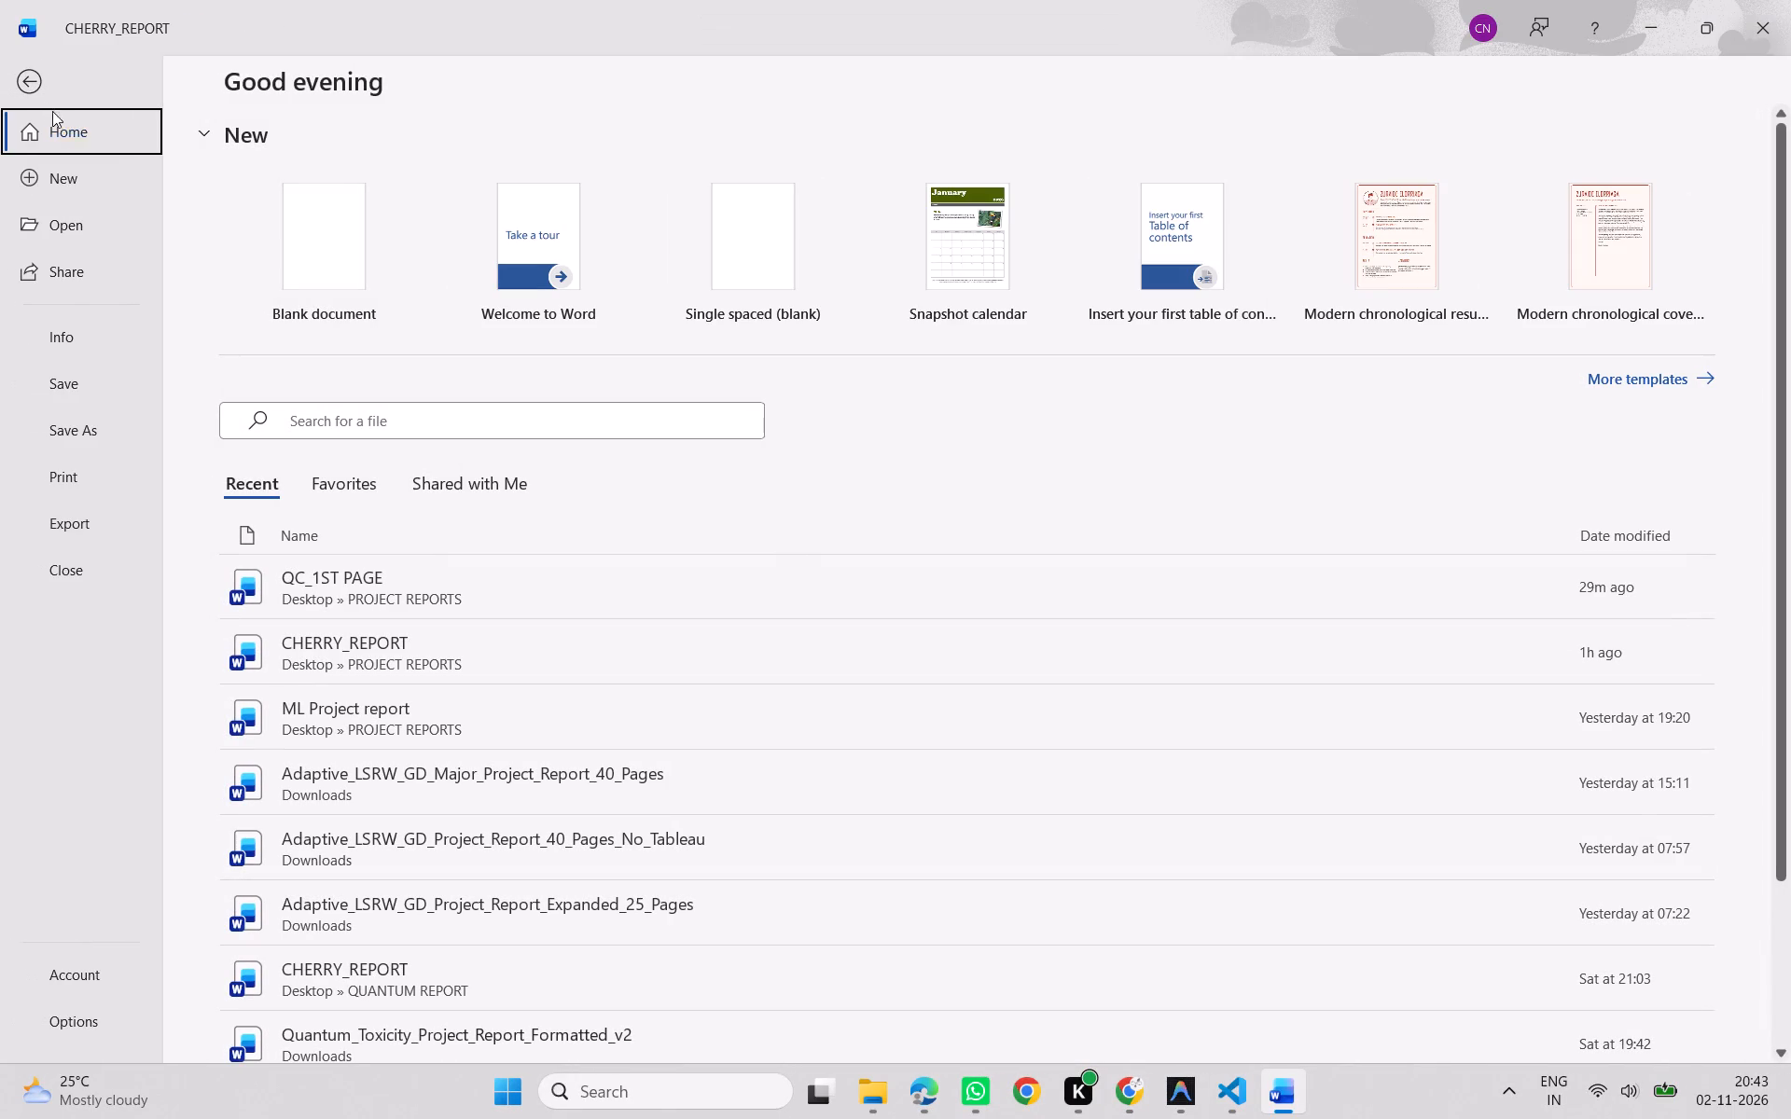
{"action": "left_click", "coordinate": [90, 430]}
{"action": "double_click", "coordinate": [342, 615]}
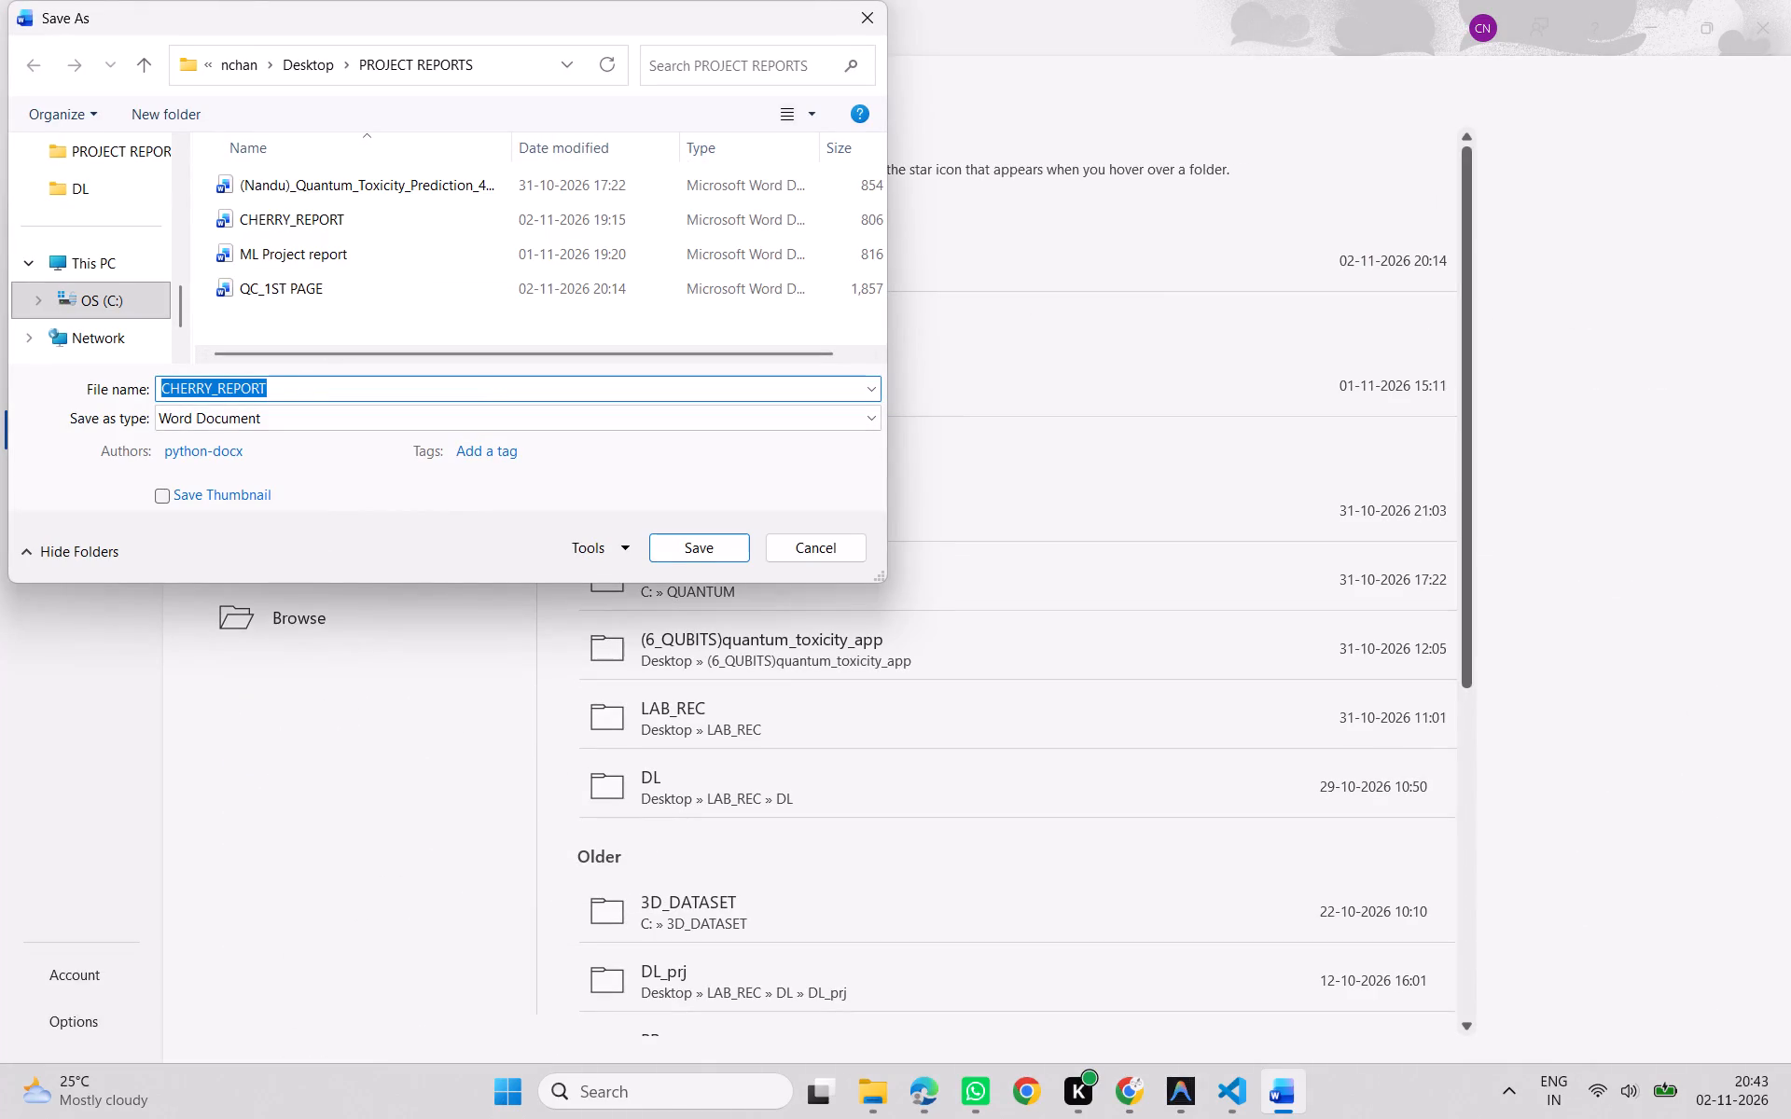
{"action": "left_click", "coordinate": [242, 385]}
{"action": "left_click", "coordinate": [218, 384]}
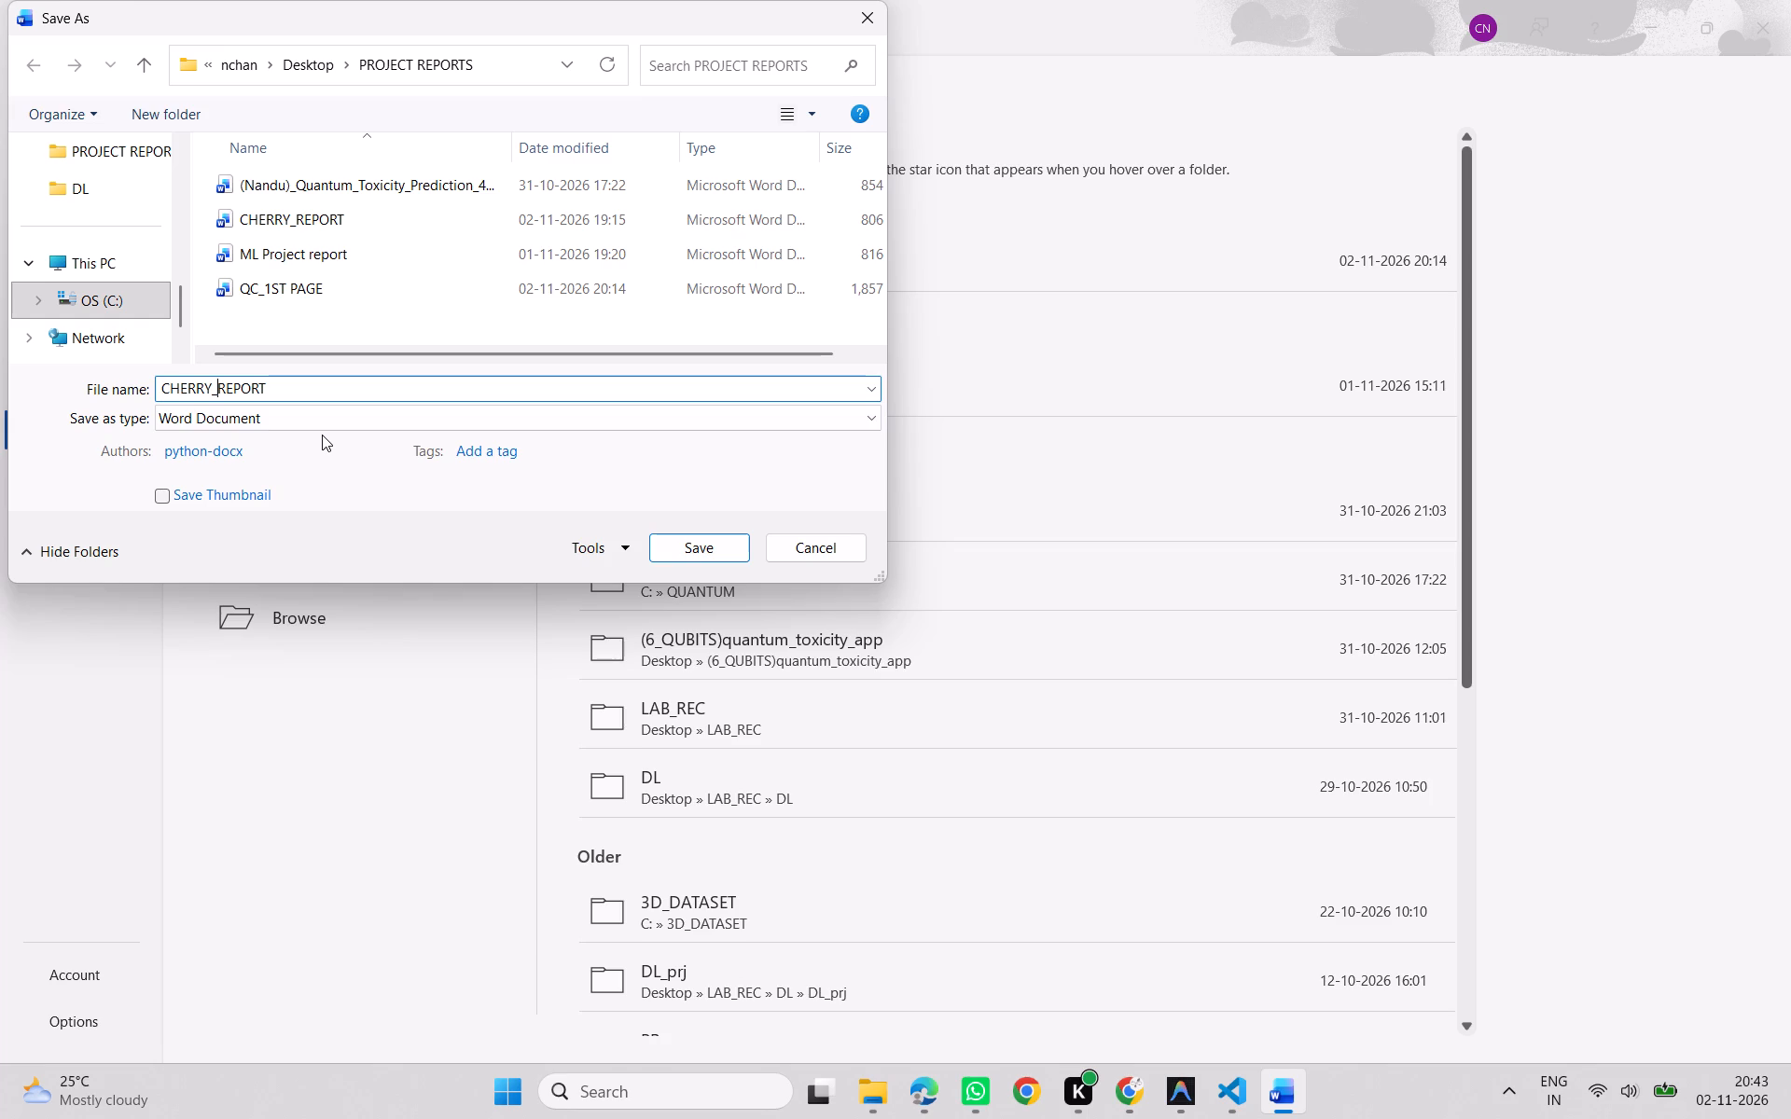
{"action": "type", "text": "QC"}
{"action": "key", "text": "shift+underscore"}
{"action": "type", "text": "iN"}
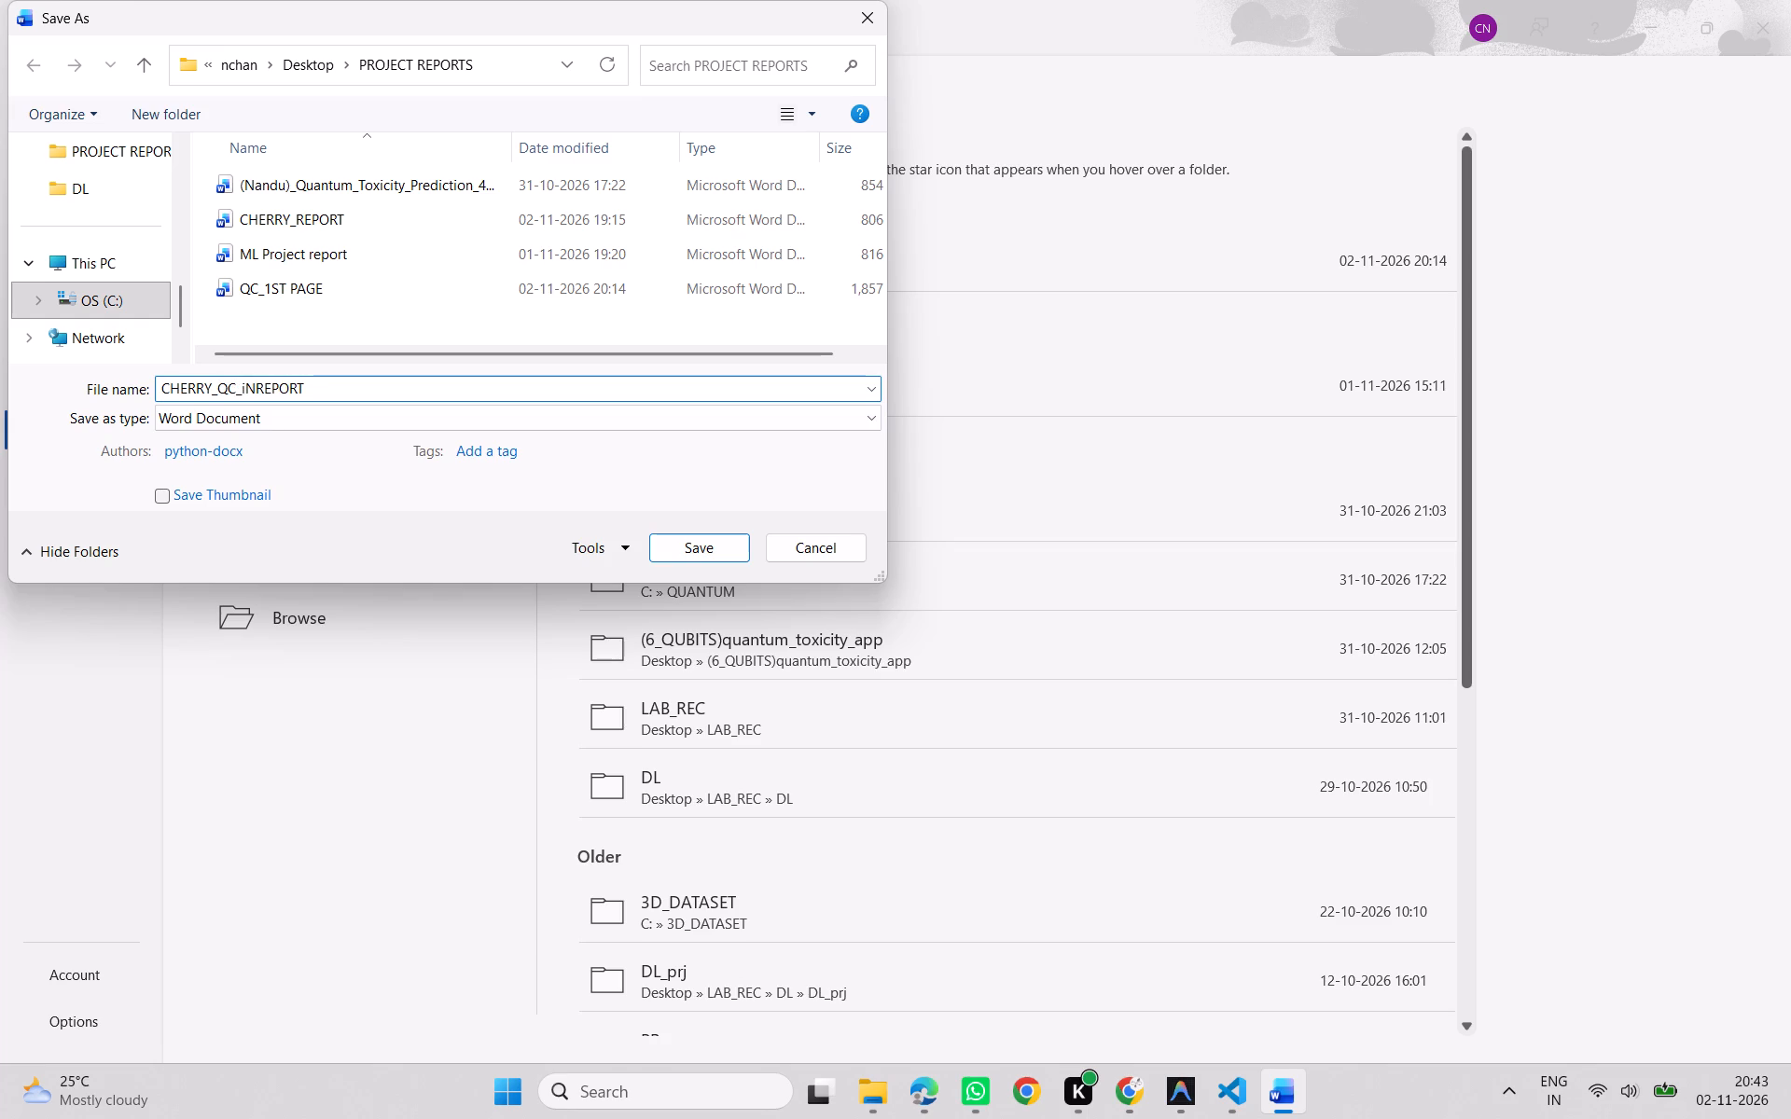
{"action": "key", "text": "BackSpace"}
{"action": "key", "text": "BackSpace"}
{"action": "key", "text": "shift+i"}
{"action": "type", "text": "ternship"}
{"action": "key", "text": "shift+underscore"}
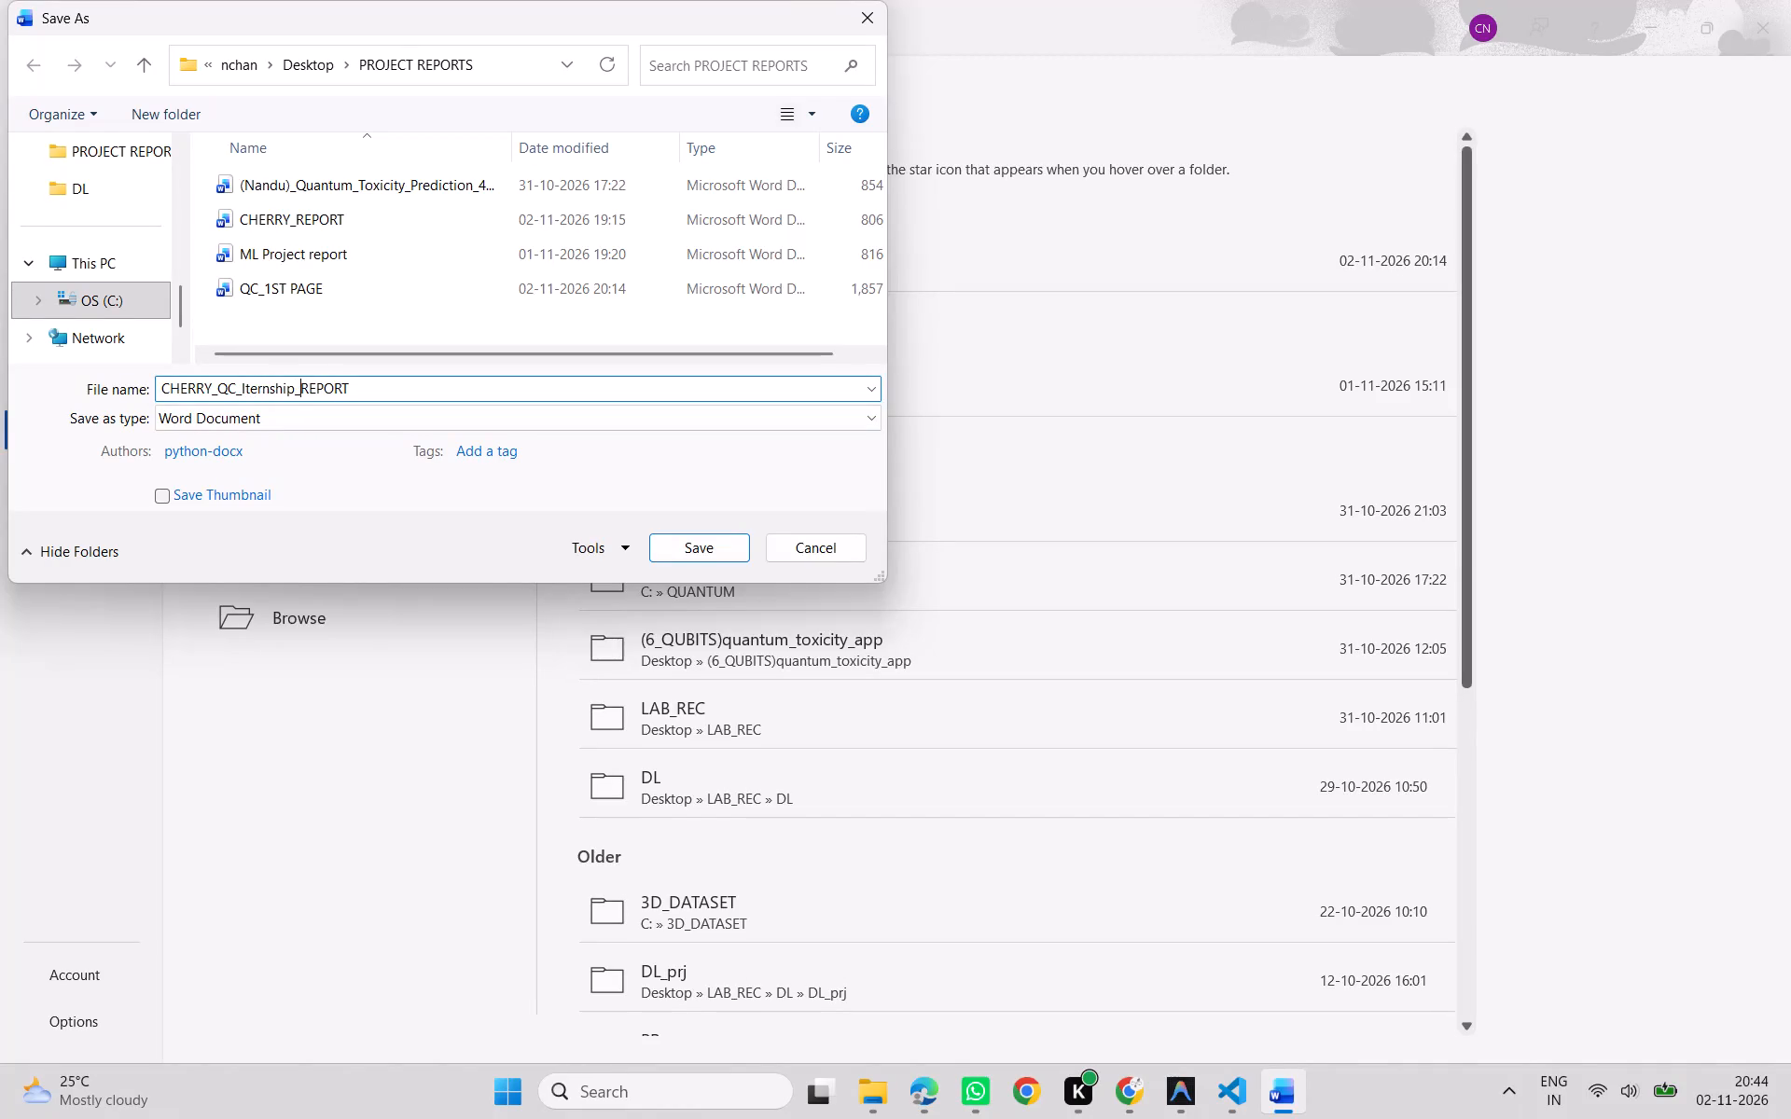
{"action": "left_click", "coordinate": [247, 388]}
{"action": "key", "text": "n"}
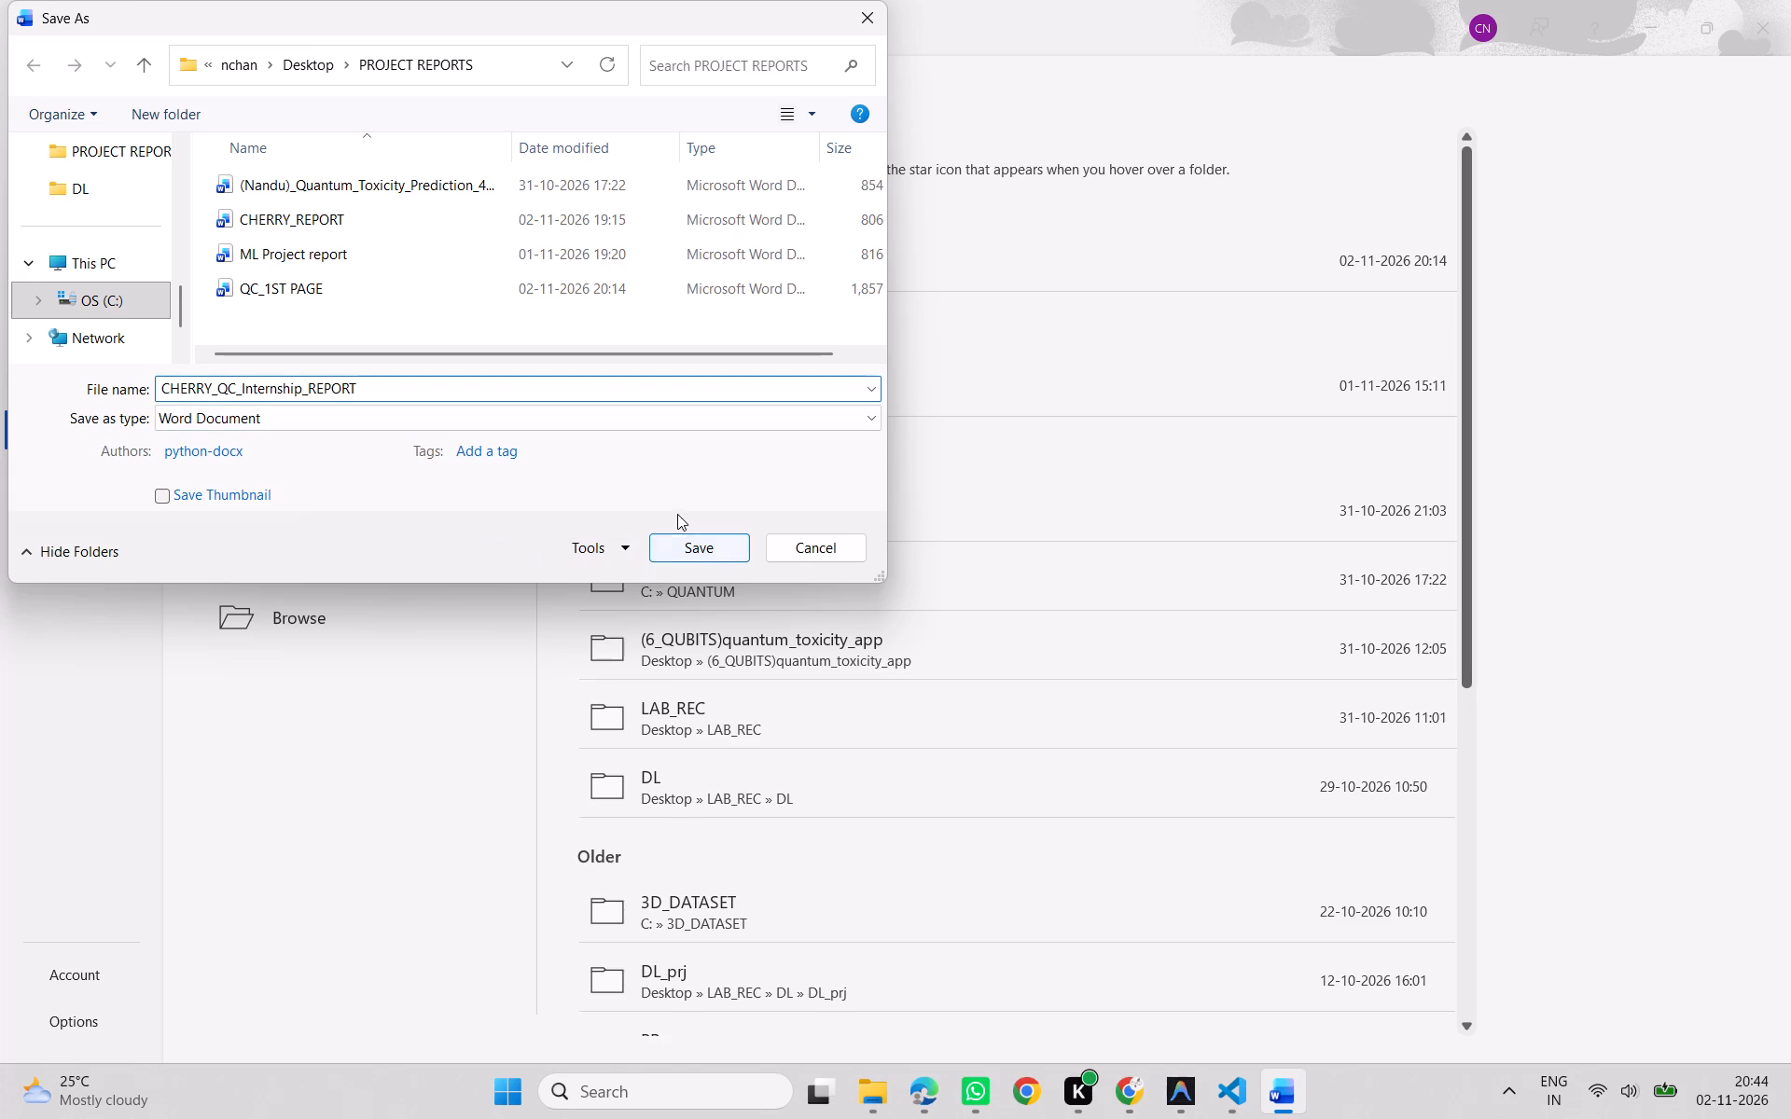
Set the copy's file type to PDF and save it with standard optimization, opening it after publishing.
{"action": "left_click", "coordinate": [535, 418]}
{"action": "left_click", "coordinate": [336, 550]}
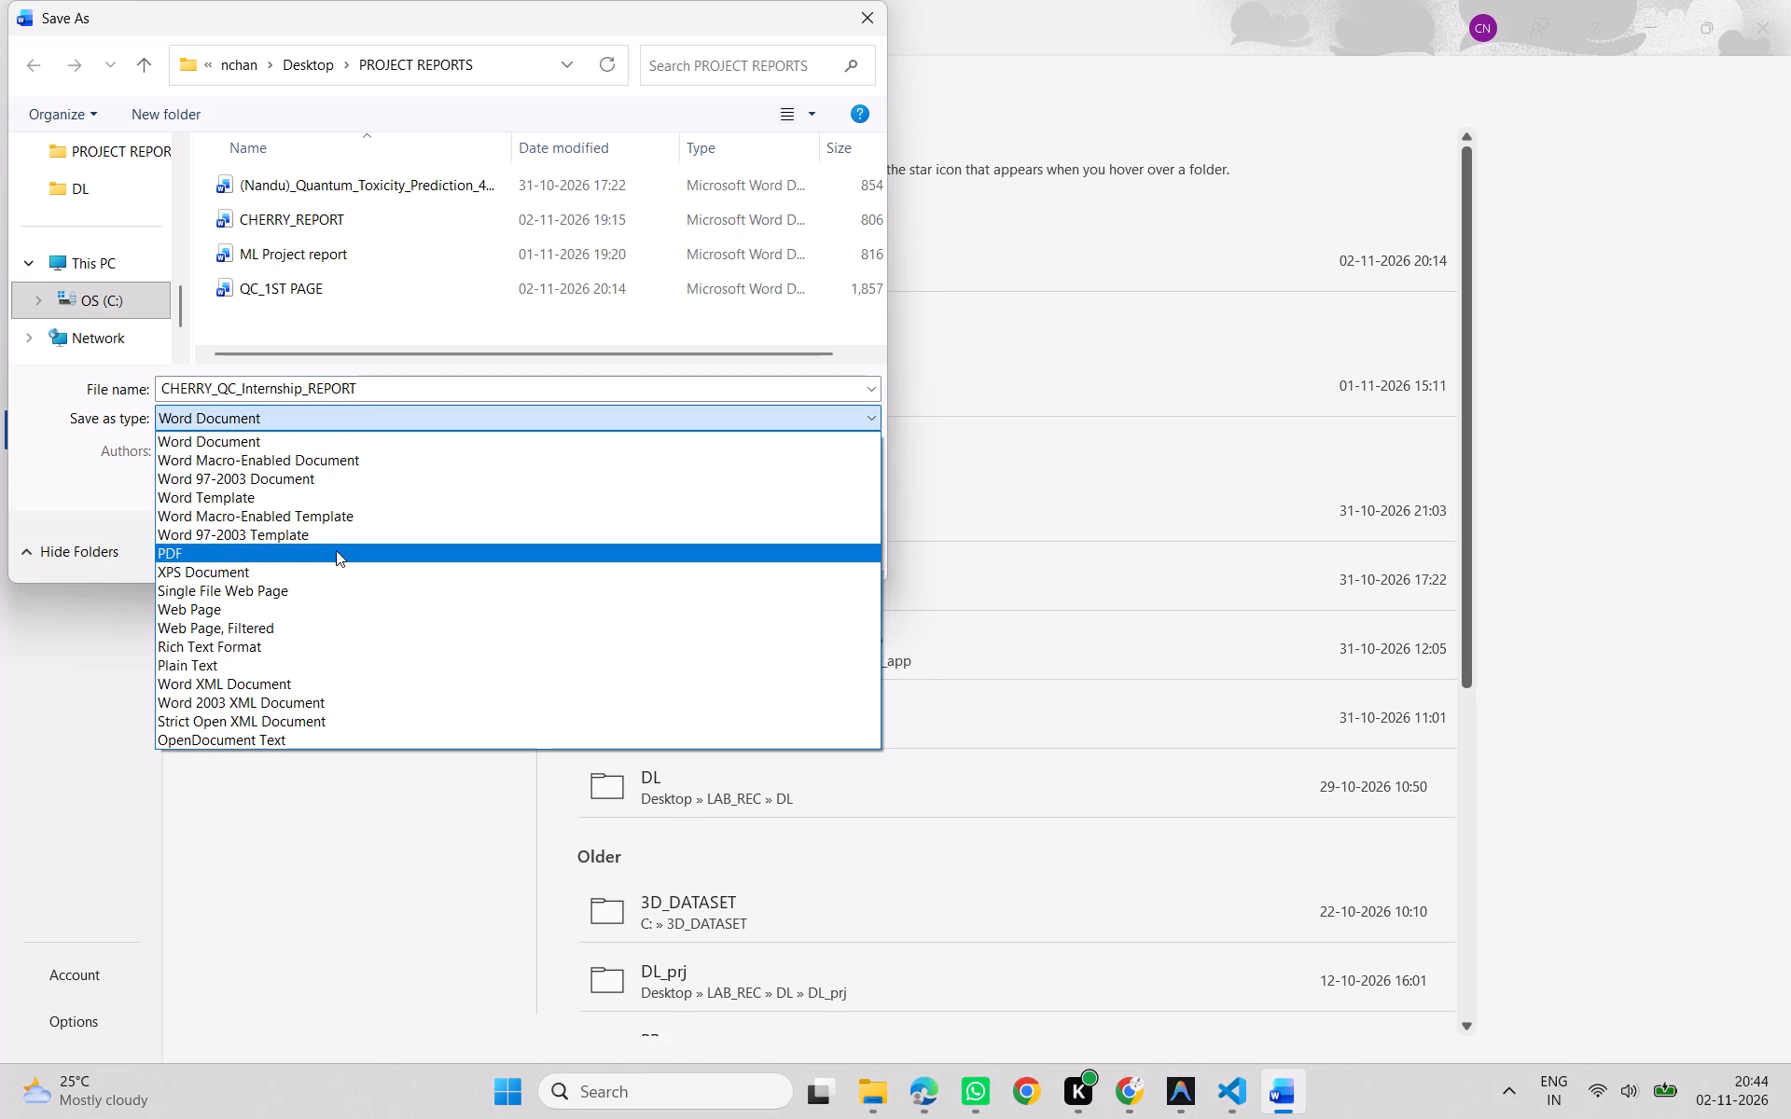
{"action": "scroll", "coordinate": [221, 68], "scroll_direction": "down", "scroll_amount": 3}
{"action": "scroll", "coordinate": [353, 252], "scroll_direction": "down", "scroll_amount": 2}
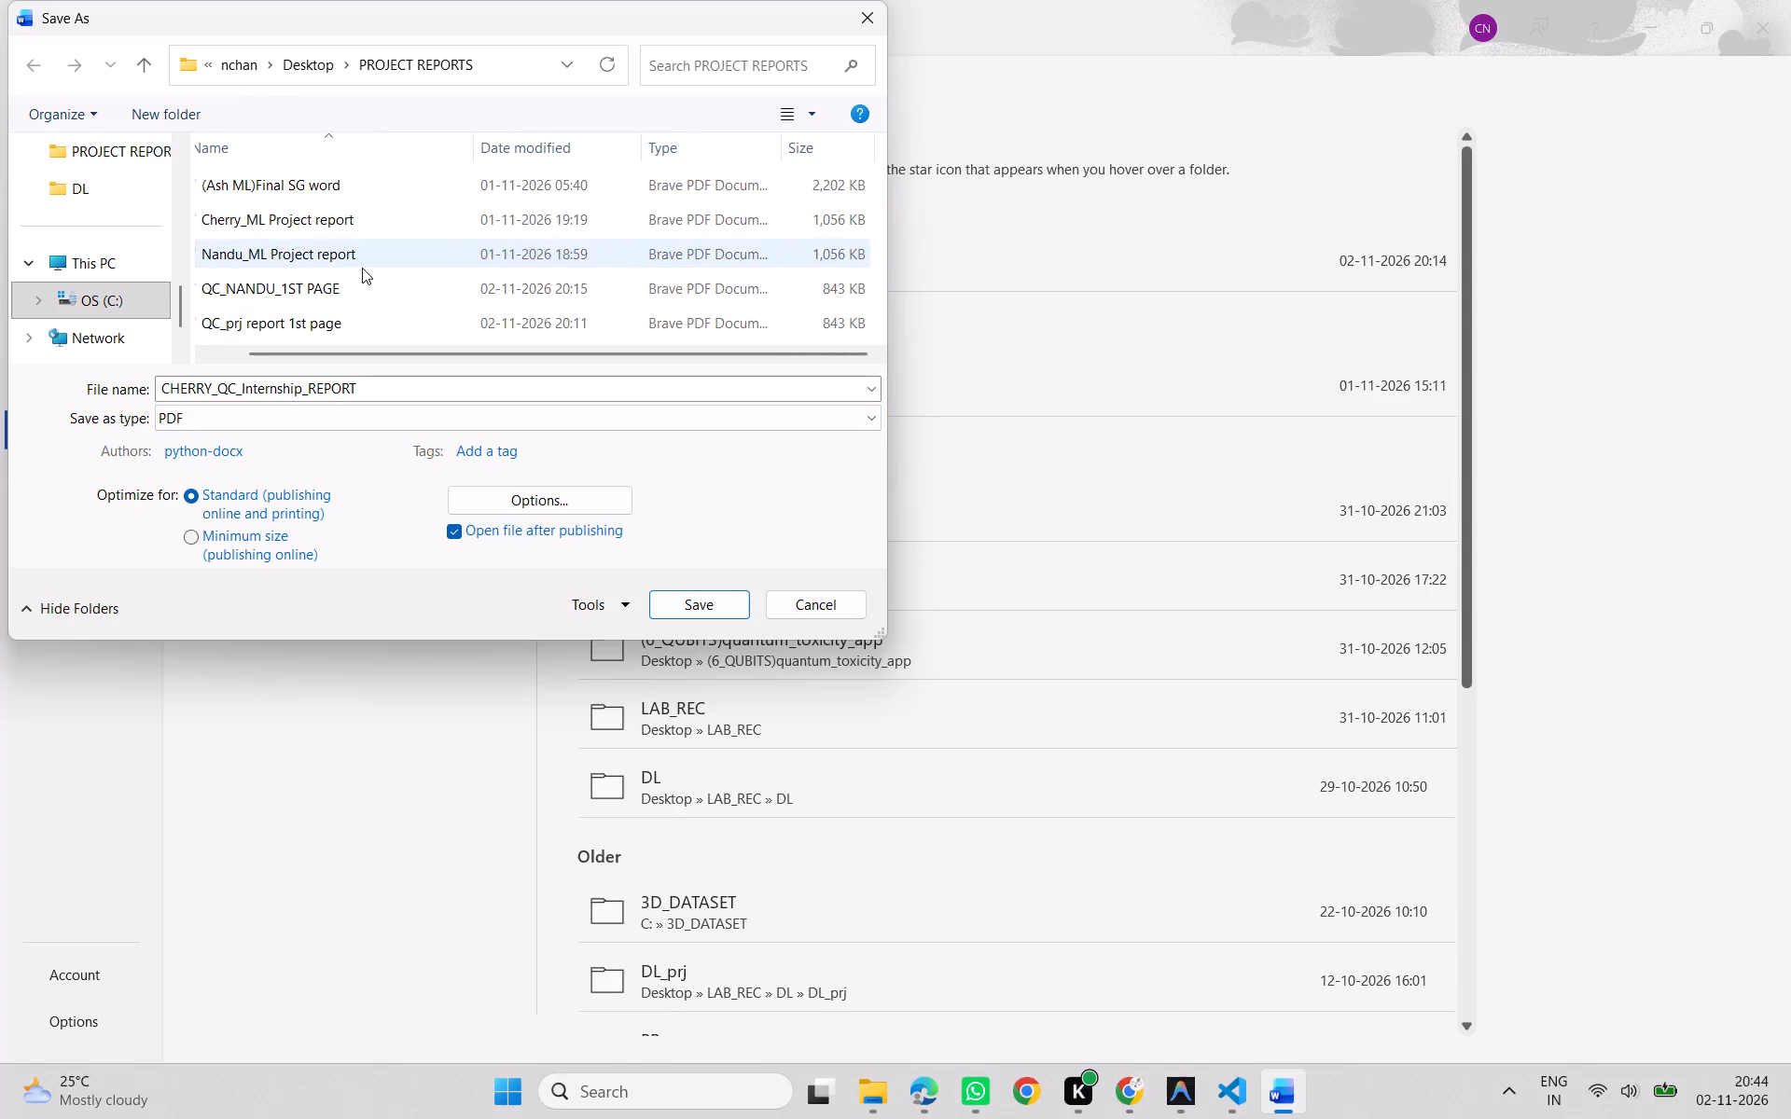
{"action": "scroll", "coordinate": [362, 268], "scroll_direction": "down", "scroll_amount": 5}
{"action": "scroll", "coordinate": [410, 282], "scroll_direction": "up", "scroll_amount": 5}
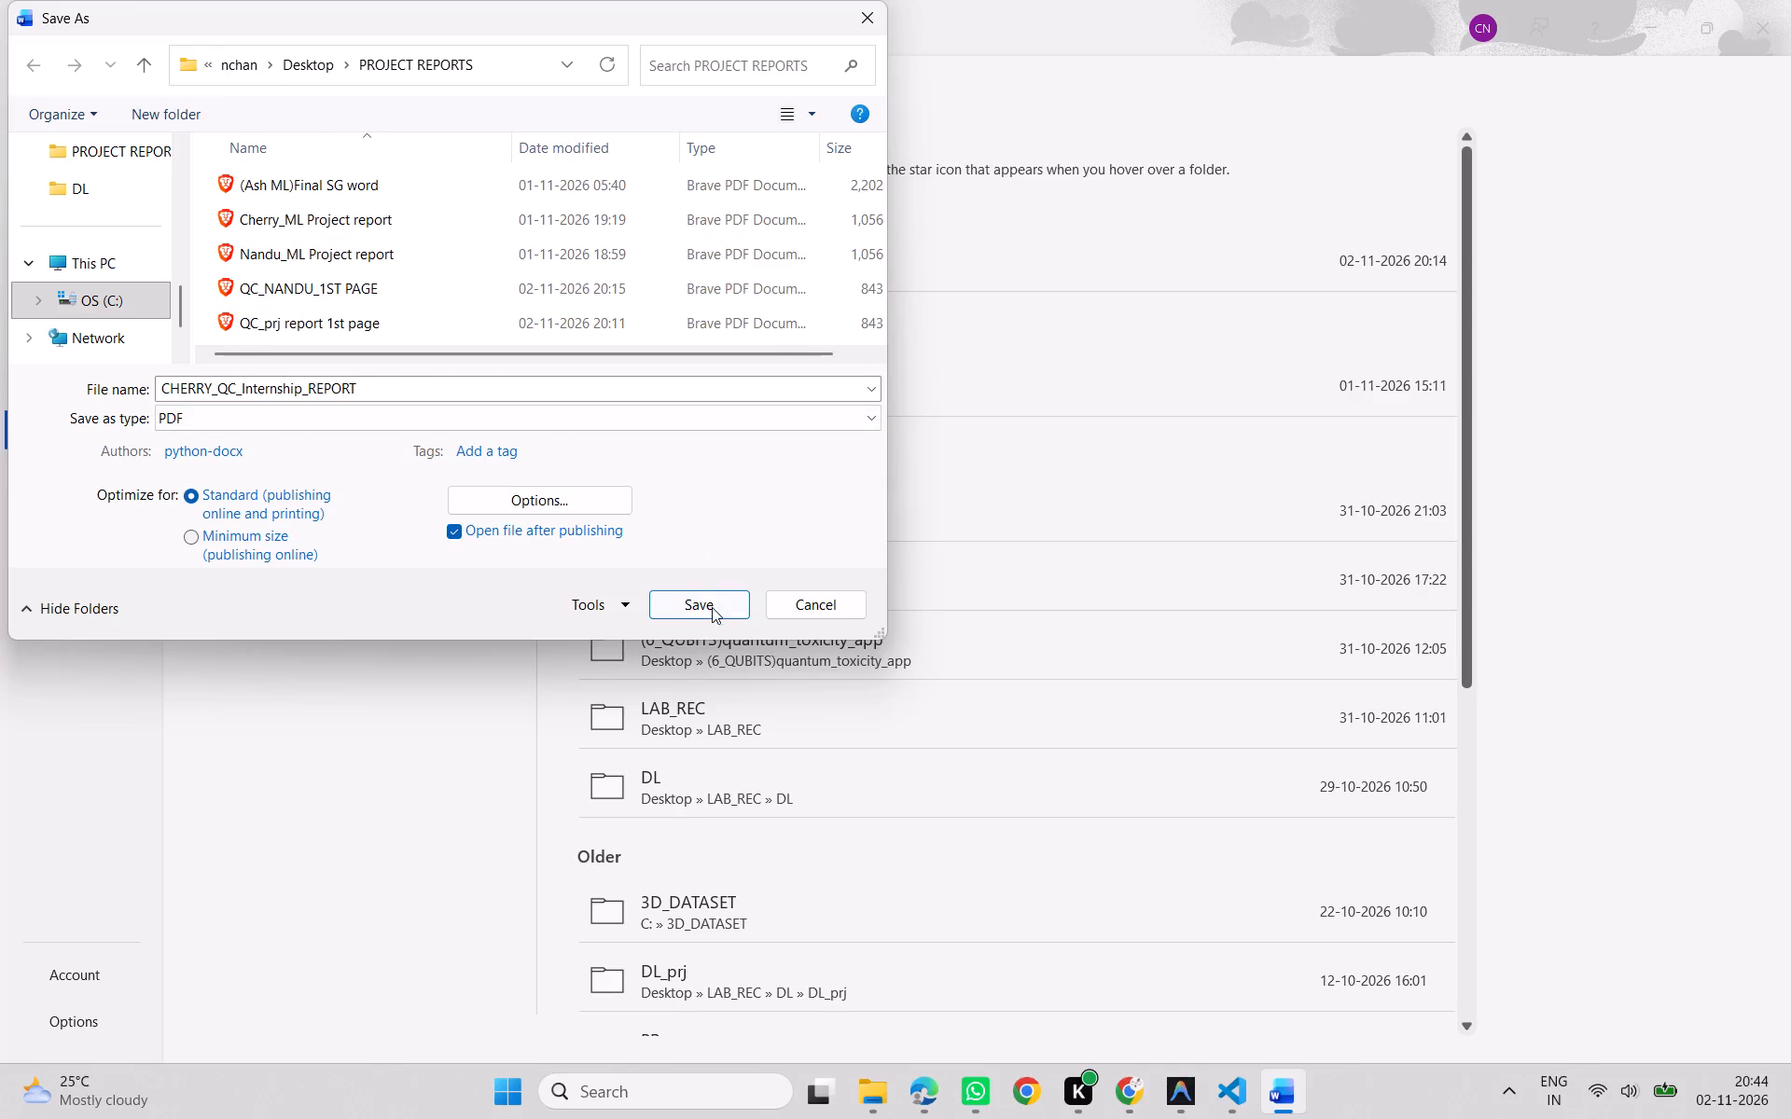
{"action": "left_click", "coordinate": [712, 601]}
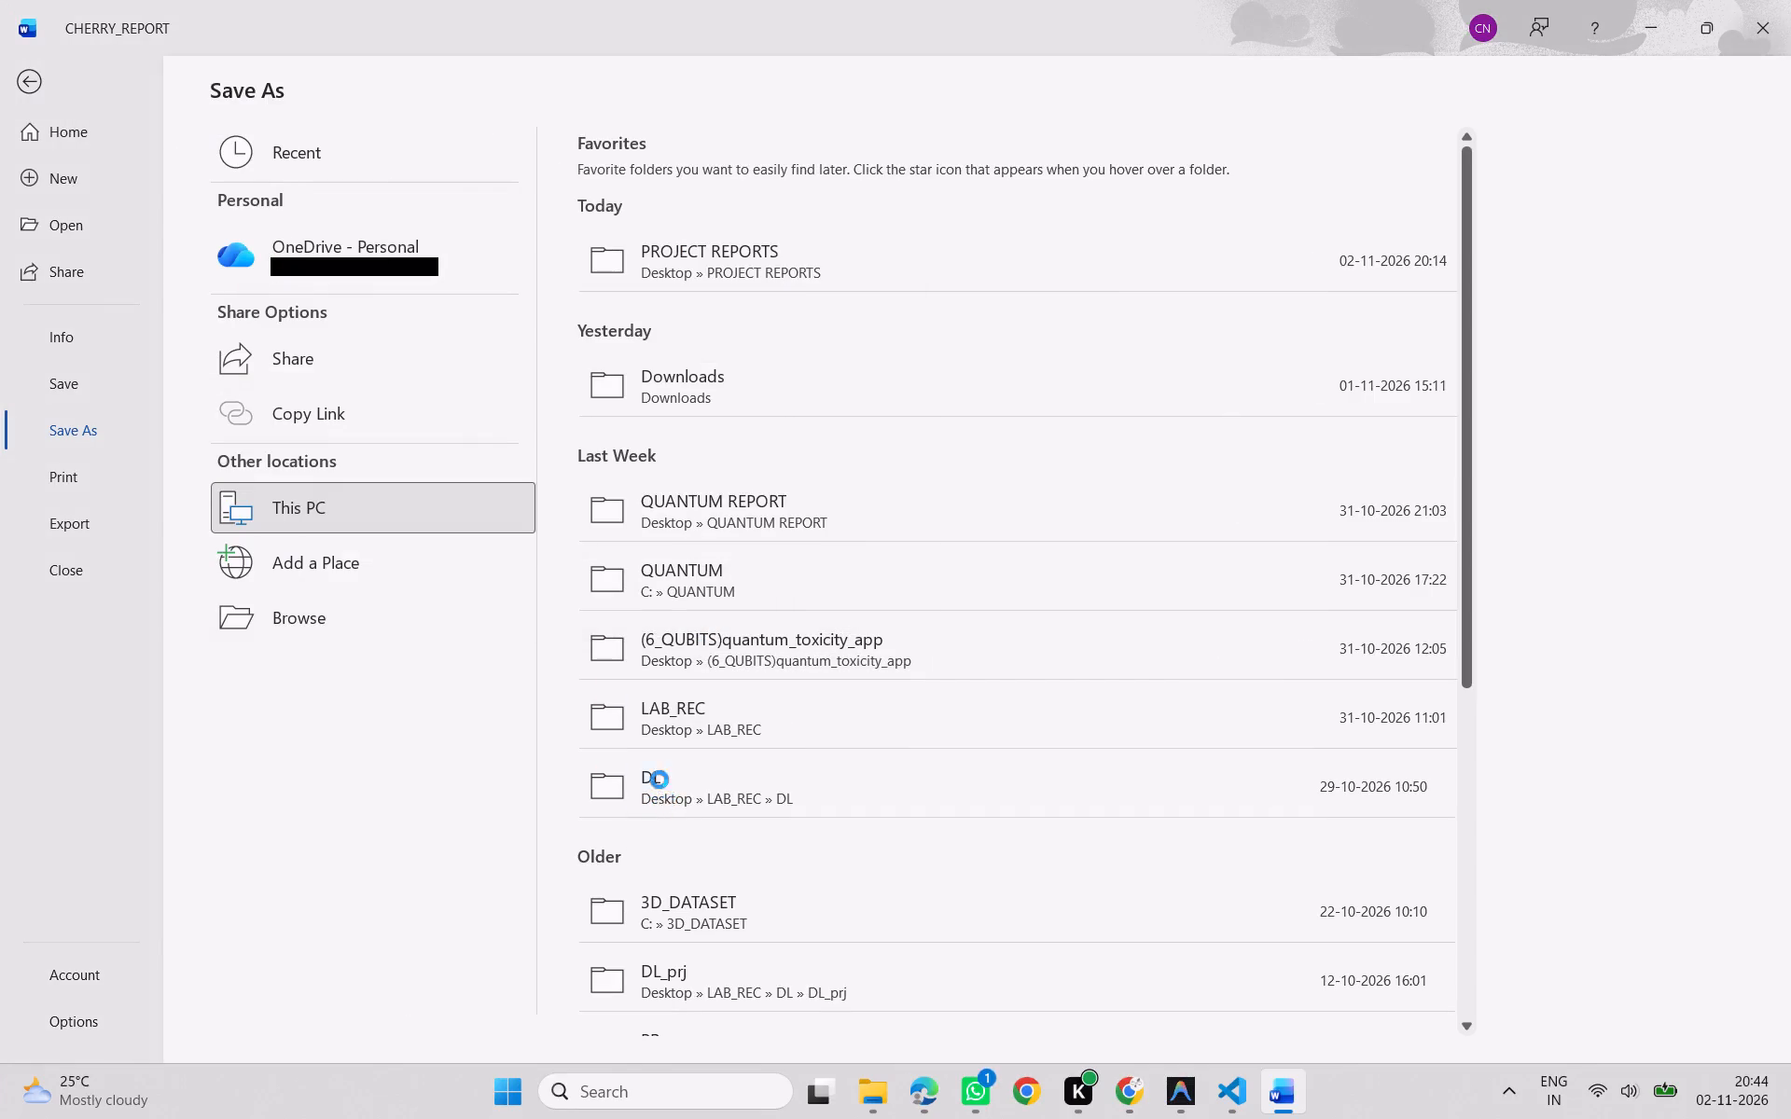
Examine the exported PDF, starting from the Bonafide Certificate page.
{"action": "scroll", "coordinate": [971, 660], "scroll_direction": "down", "scroll_amount": 1}
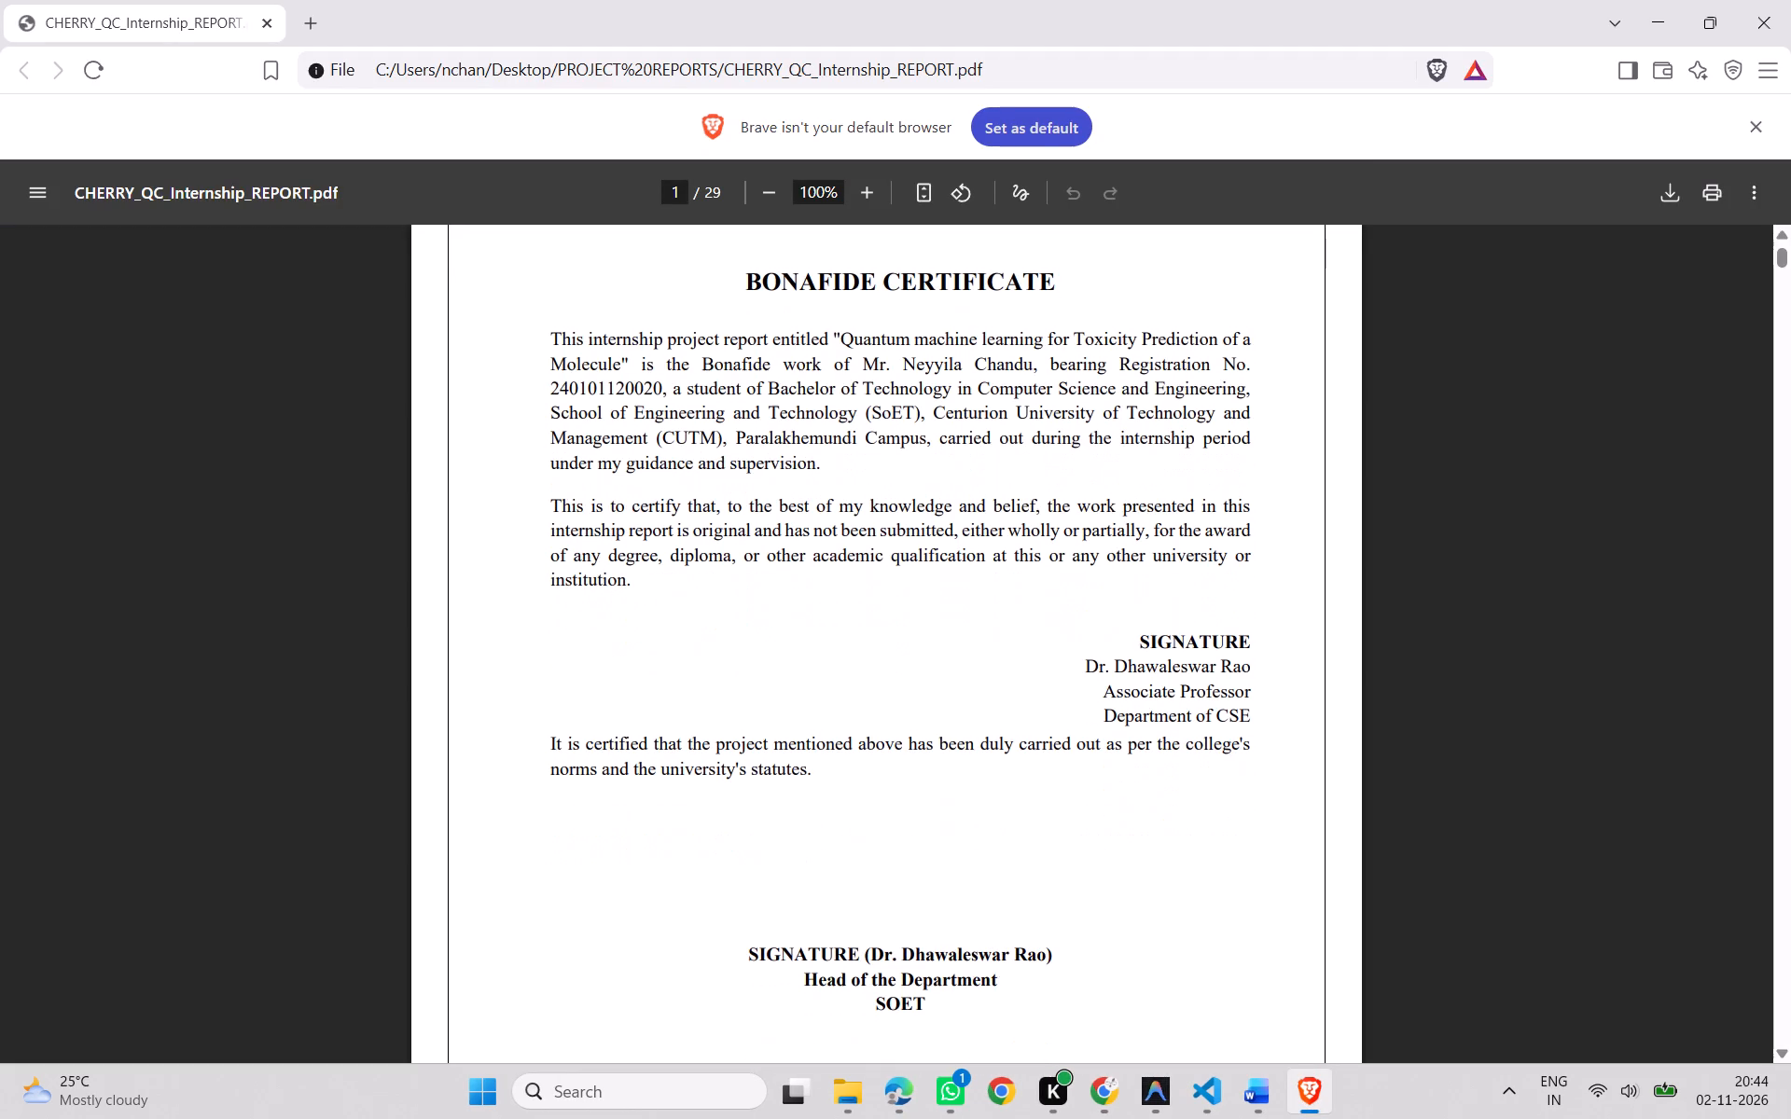
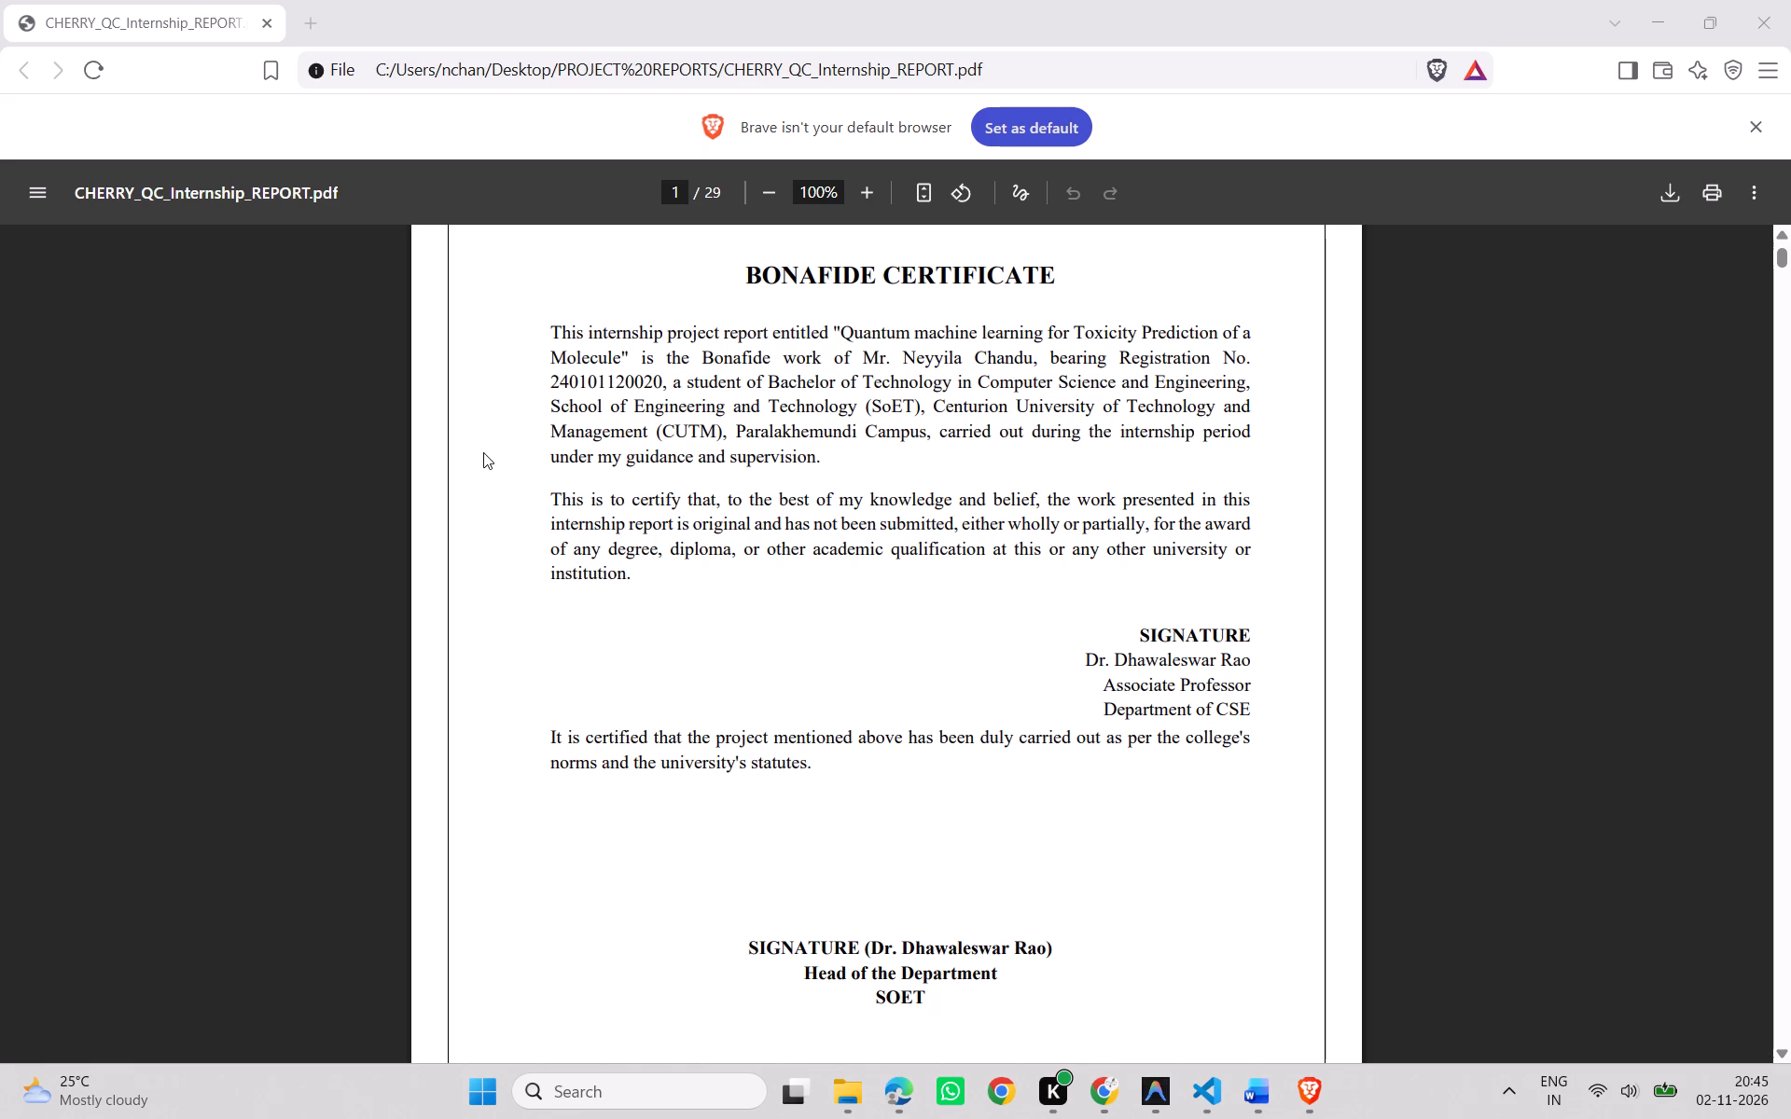
Examine the Declaration and Acknowledgement pages of the exported PDF, including the student name and registration number lines.
{"action": "scroll", "coordinate": [1072, 108], "scroll_direction": "down", "scroll_amount": 5}
{"action": "scroll", "coordinate": [787, 507], "scroll_direction": "down", "scroll_amount": 10}
{"action": "scroll", "coordinate": [873, 454], "scroll_direction": "up", "scroll_amount": 3}
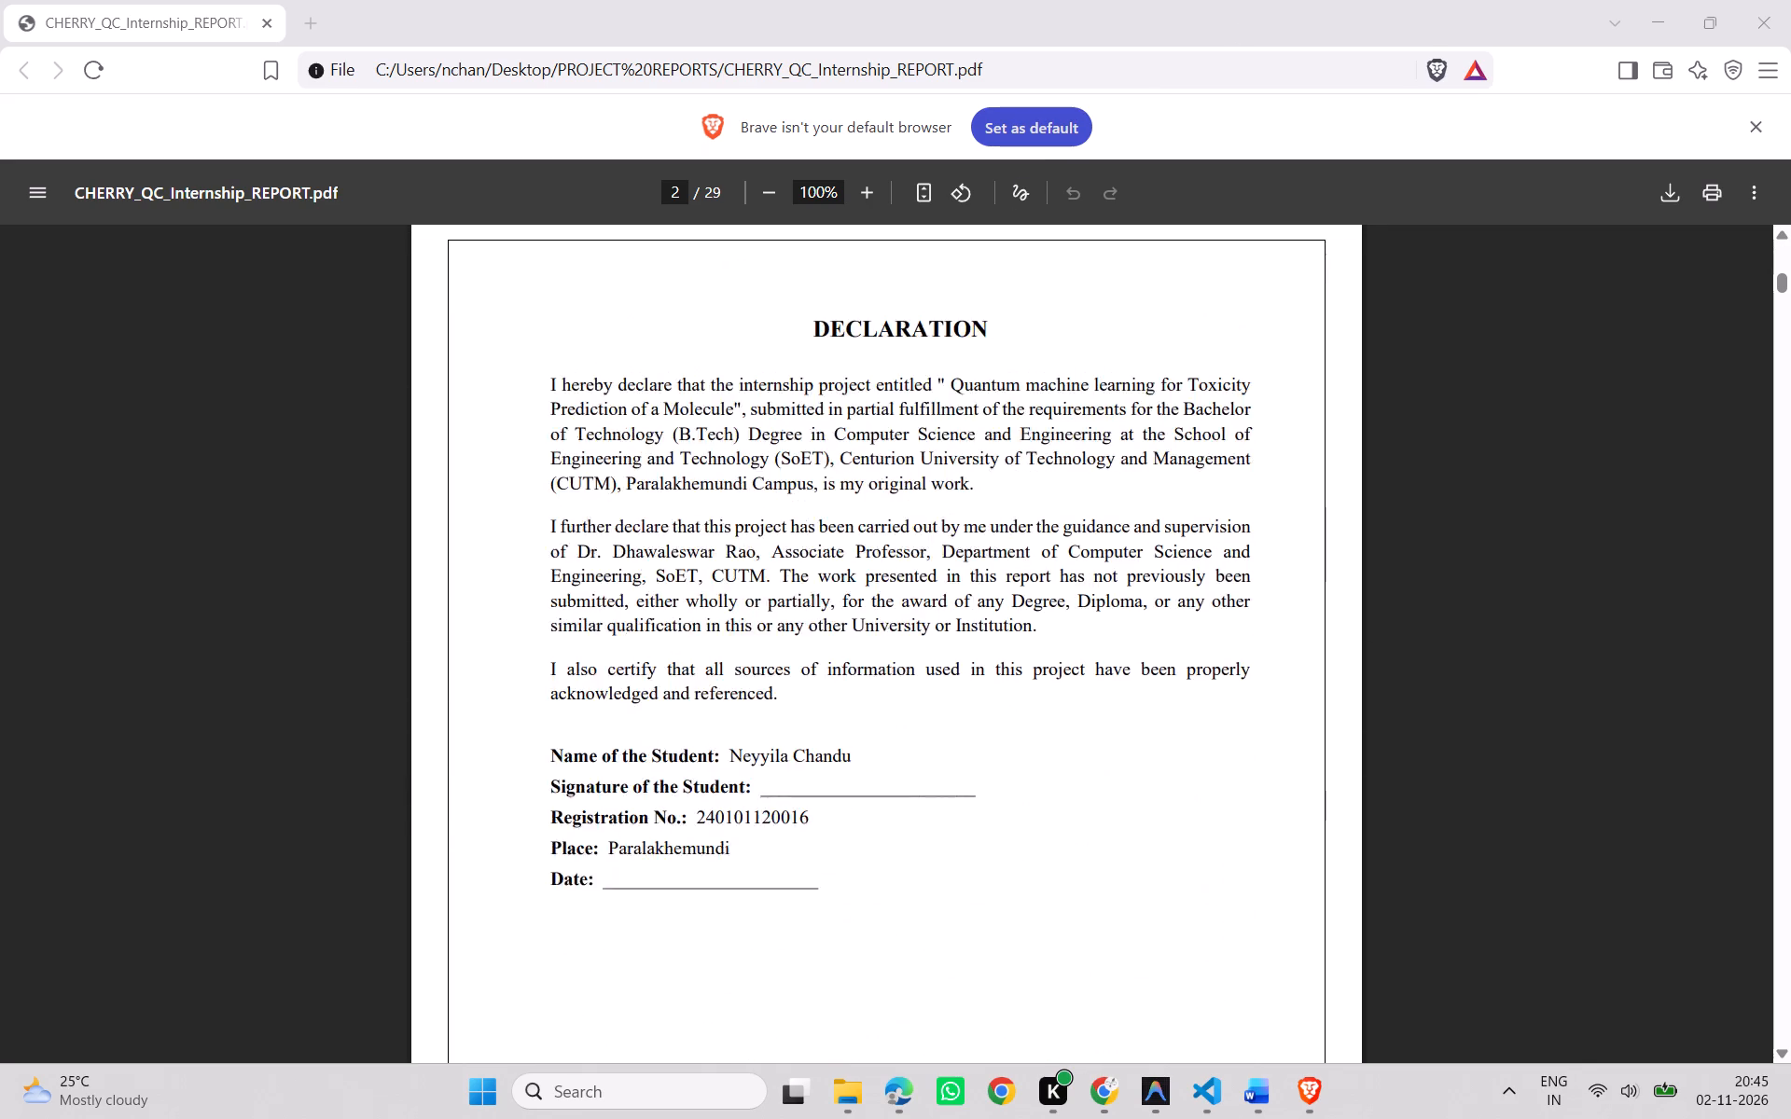
{"action": "scroll", "coordinate": [873, 454], "scroll_direction": "up", "scroll_amount": 6}
{"action": "scroll", "coordinate": [873, 449], "scroll_direction": "down", "scroll_amount": 1}
{"action": "scroll", "coordinate": [873, 449], "scroll_direction": "up", "scroll_amount": 7}
{"action": "scroll", "coordinate": [951, 455], "scroll_direction": "down", "scroll_amount": 16}
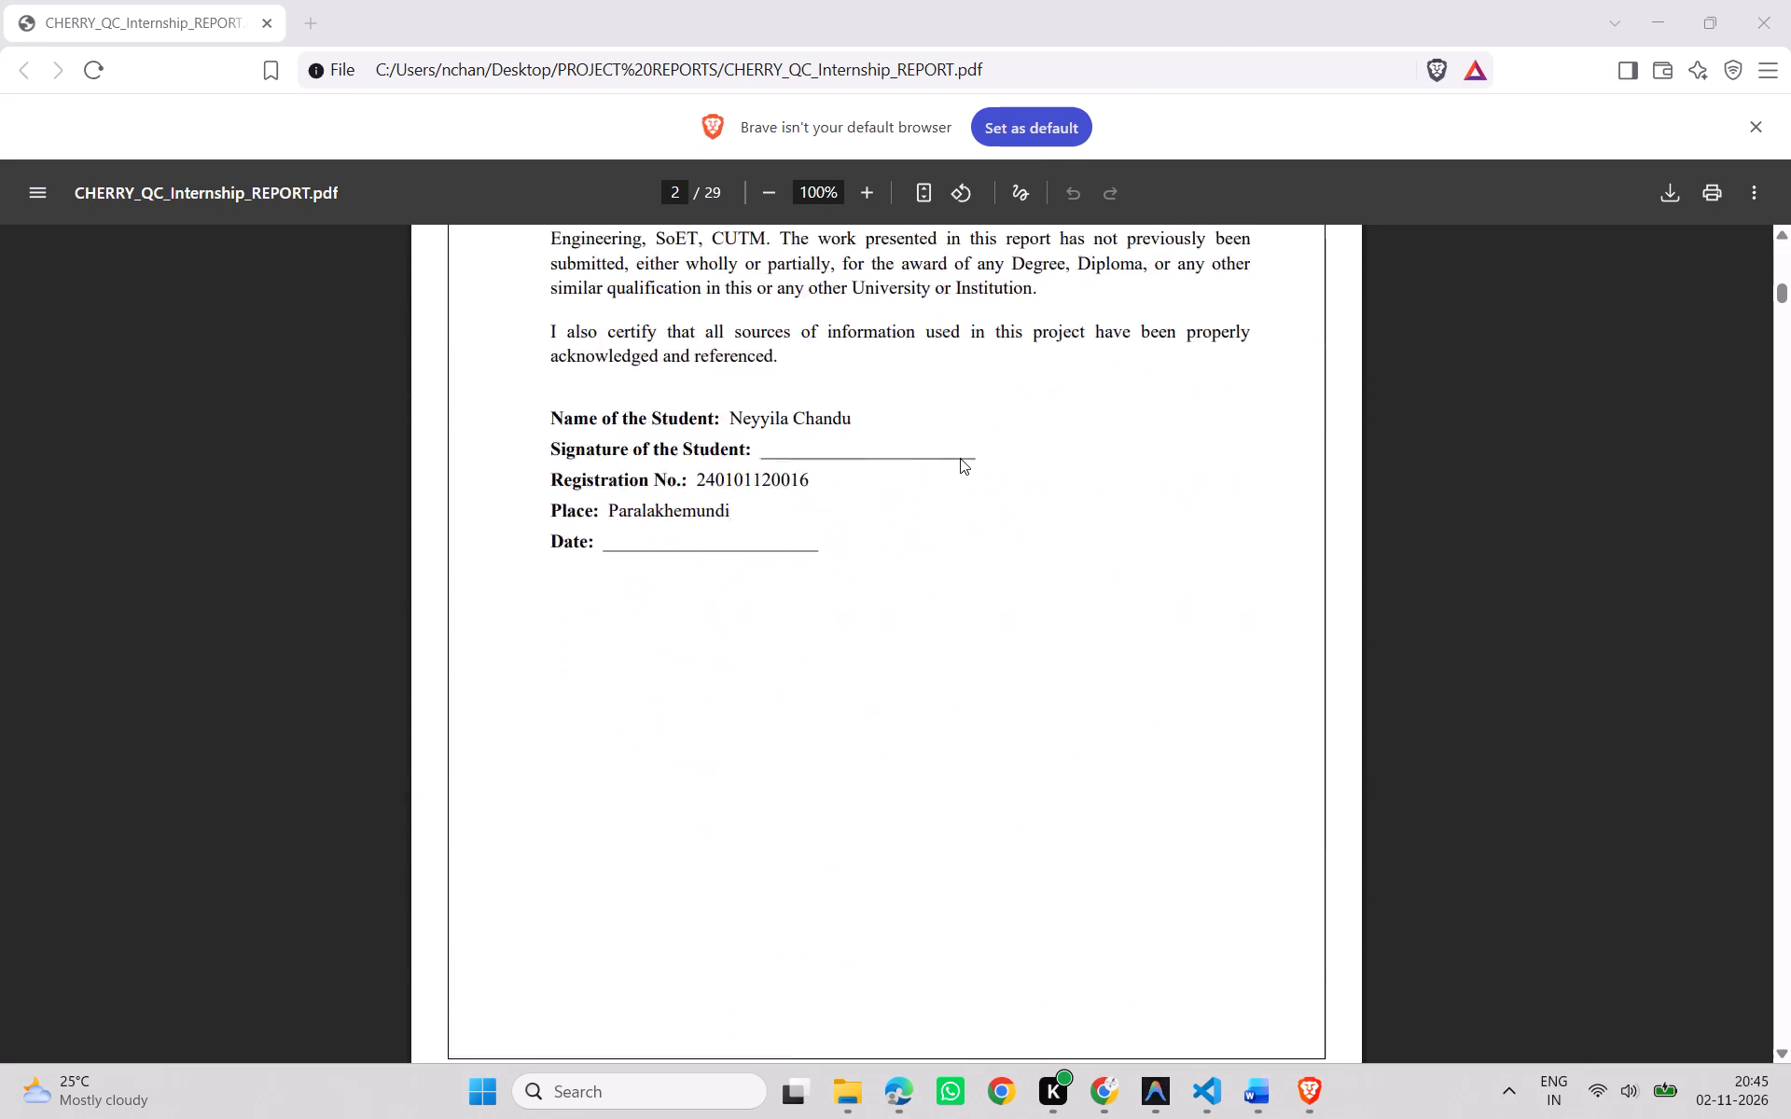
{"action": "scroll", "coordinate": [960, 455], "scroll_direction": "up", "scroll_amount": 5}
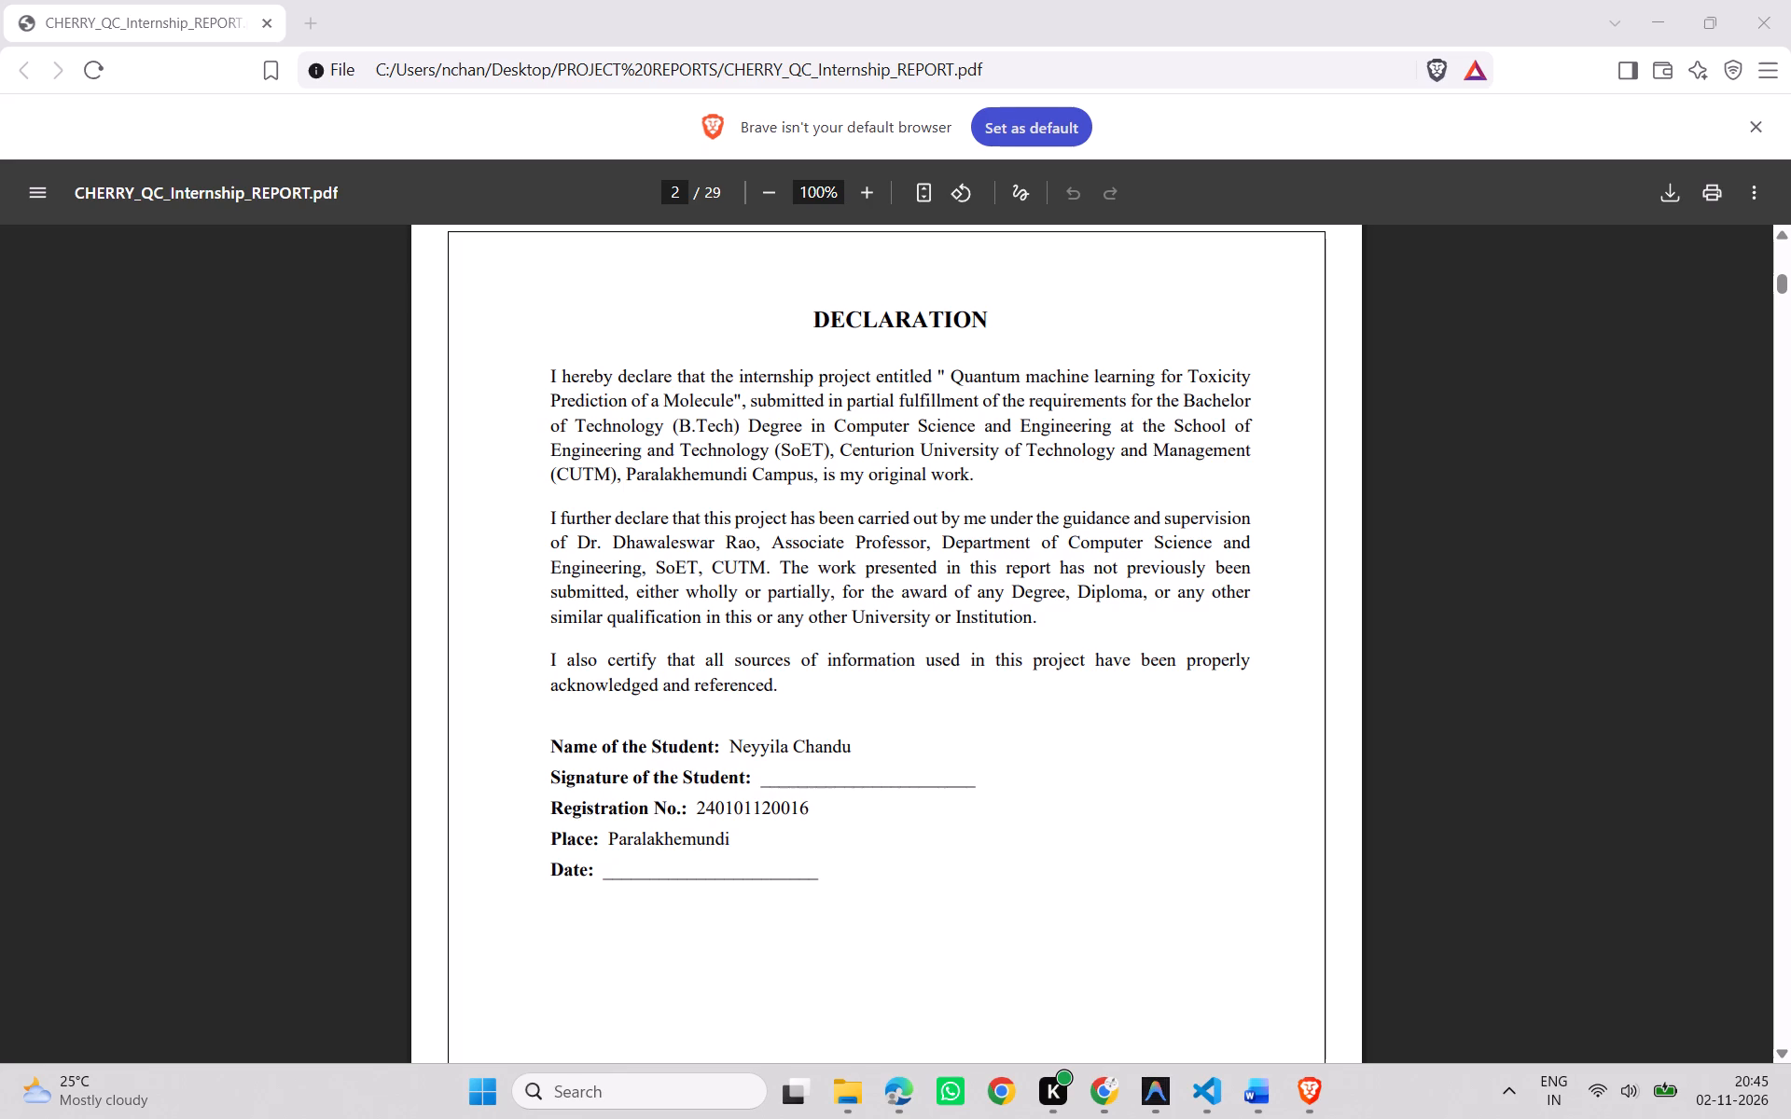
{"action": "scroll", "coordinate": [1167, 653], "scroll_direction": "down", "scroll_amount": 16}
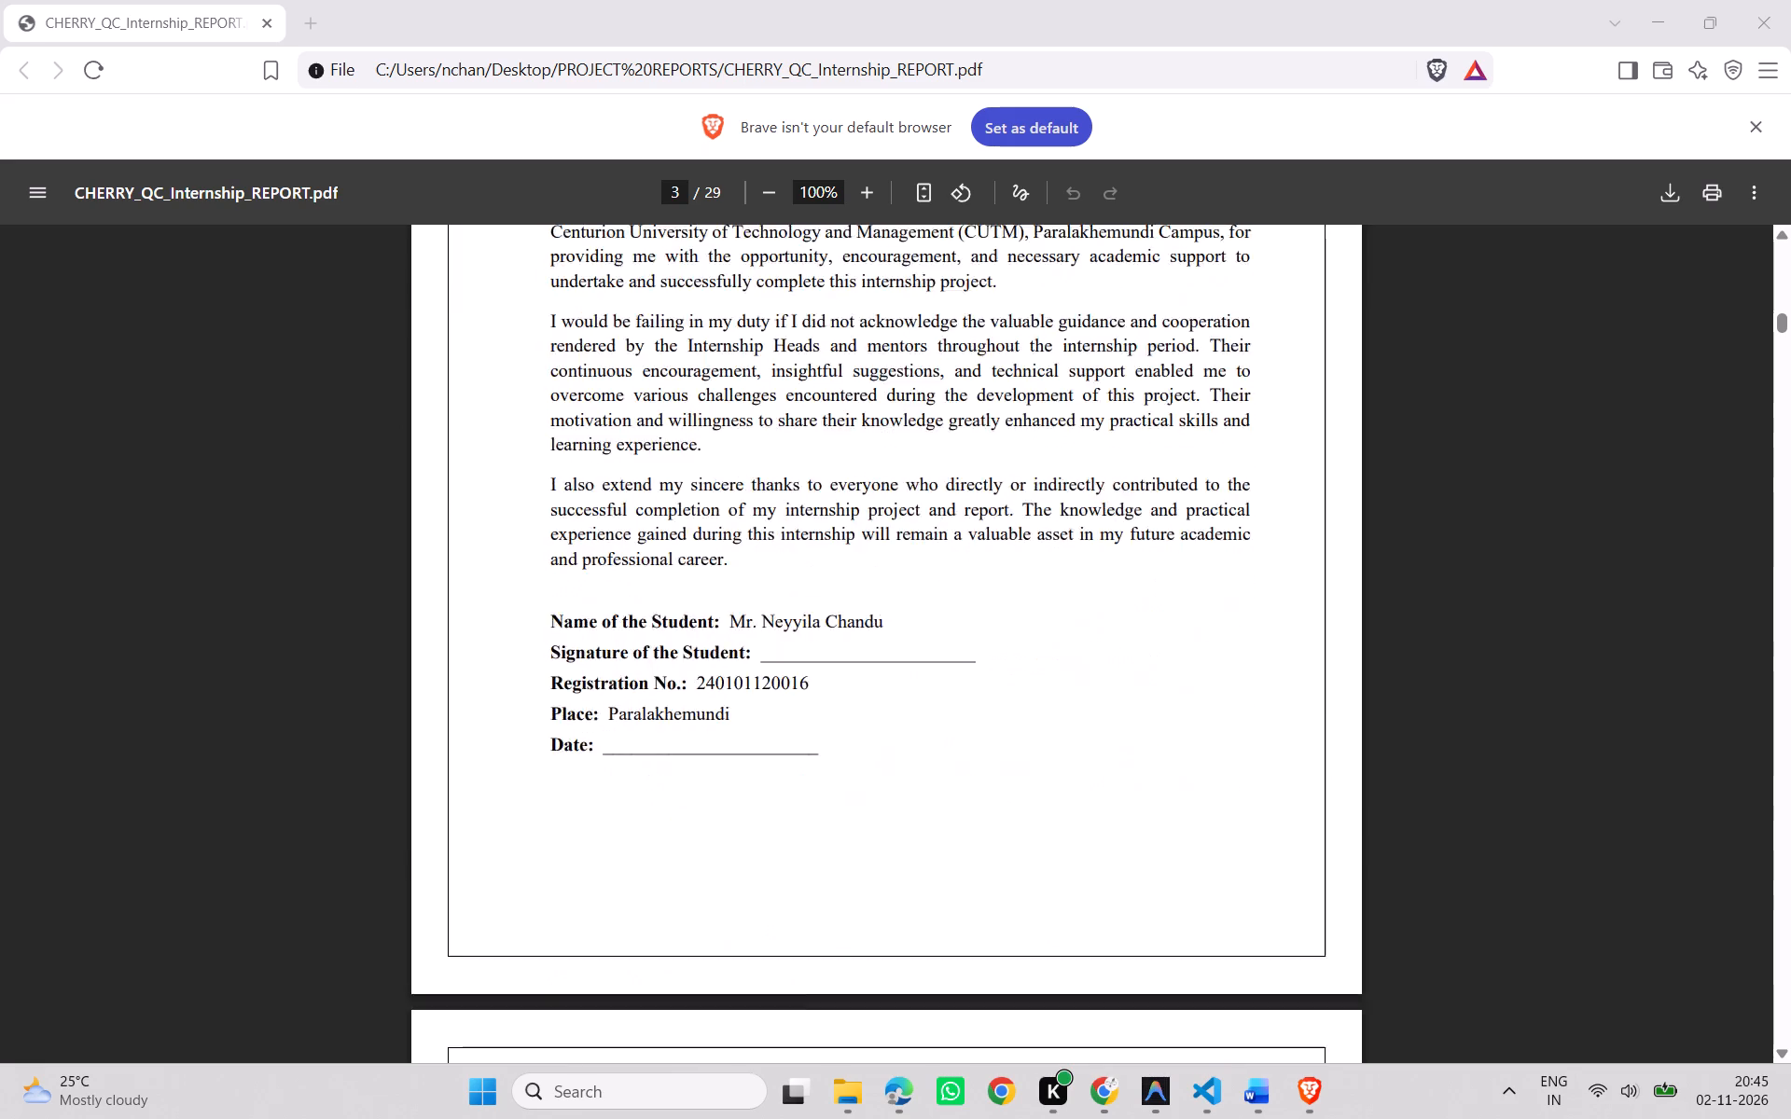
{"action": "scroll", "coordinate": [1167, 653], "scroll_direction": "down", "scroll_amount": 2}
{"action": "scroll", "coordinate": [1167, 653], "scroll_direction": "up", "scroll_amount": 2}
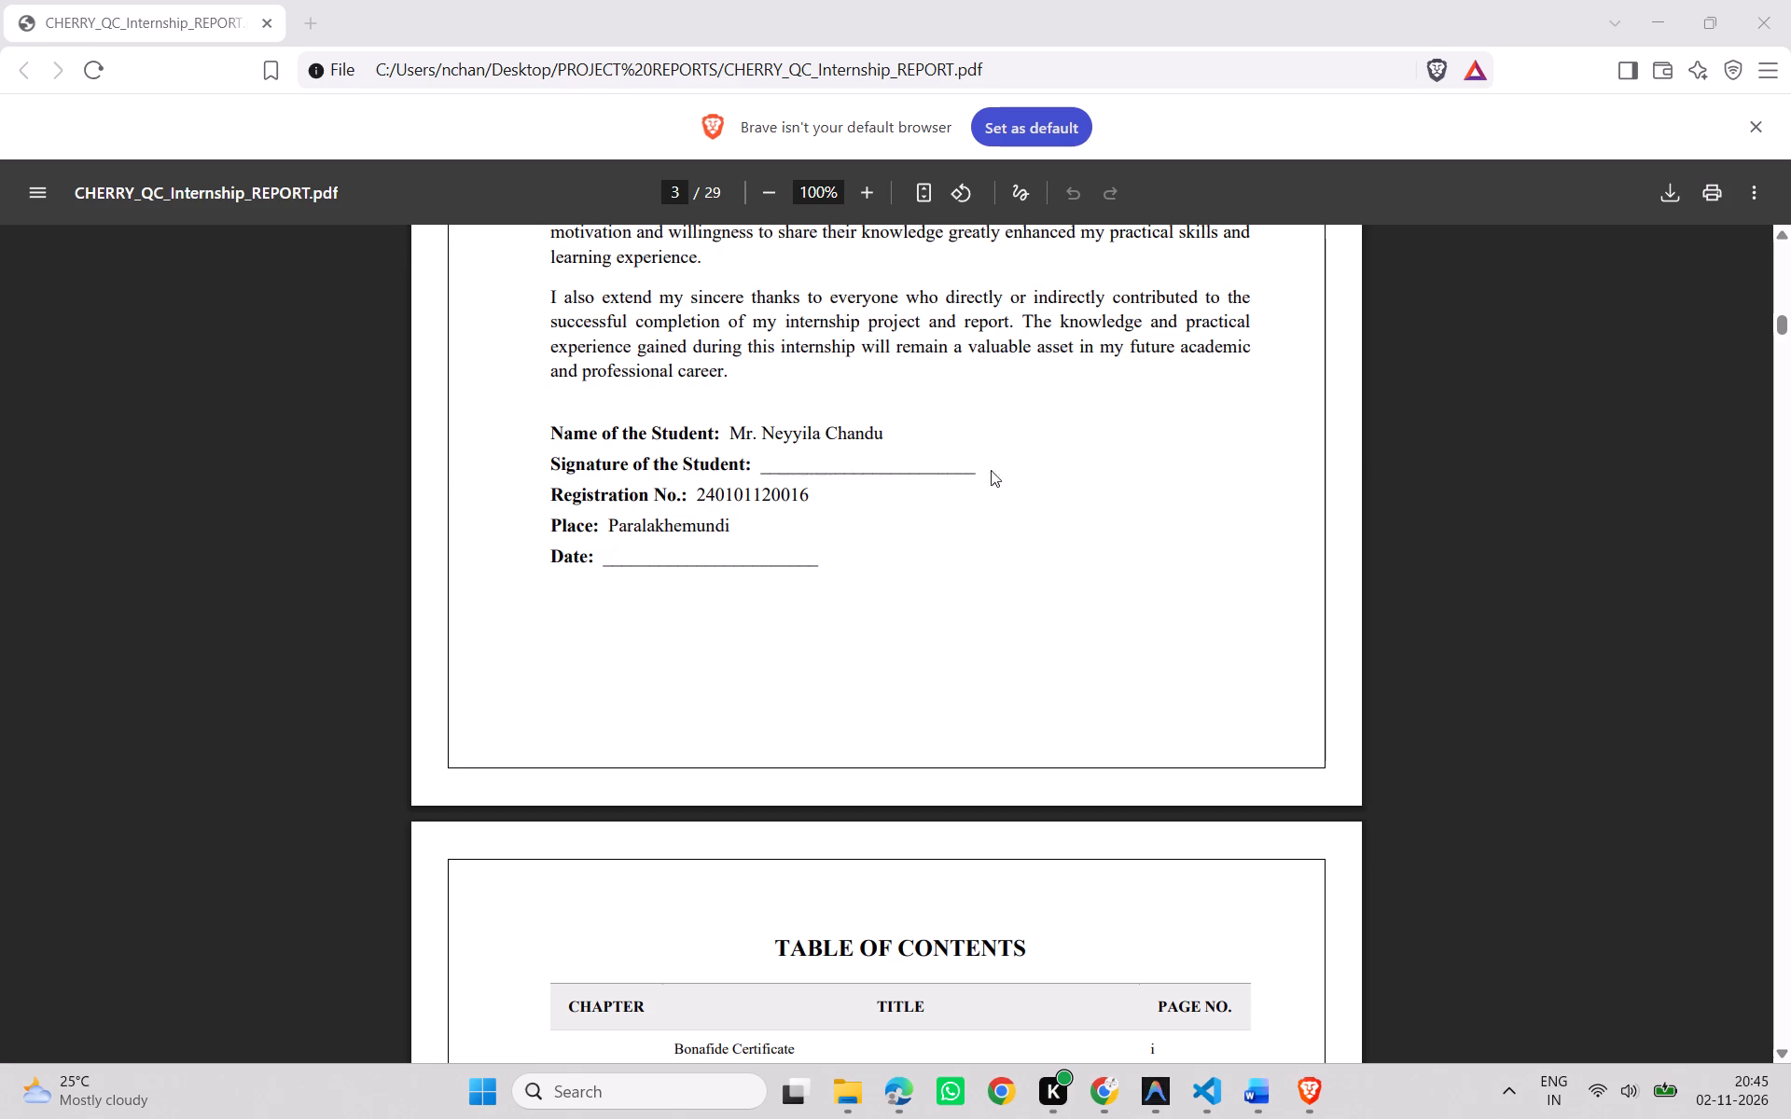
{"action": "scroll", "coordinate": [1063, 710], "scroll_direction": "up", "scroll_amount": 4}
{"action": "scroll", "coordinate": [1039, 701], "scroll_direction": "down", "scroll_amount": 4}
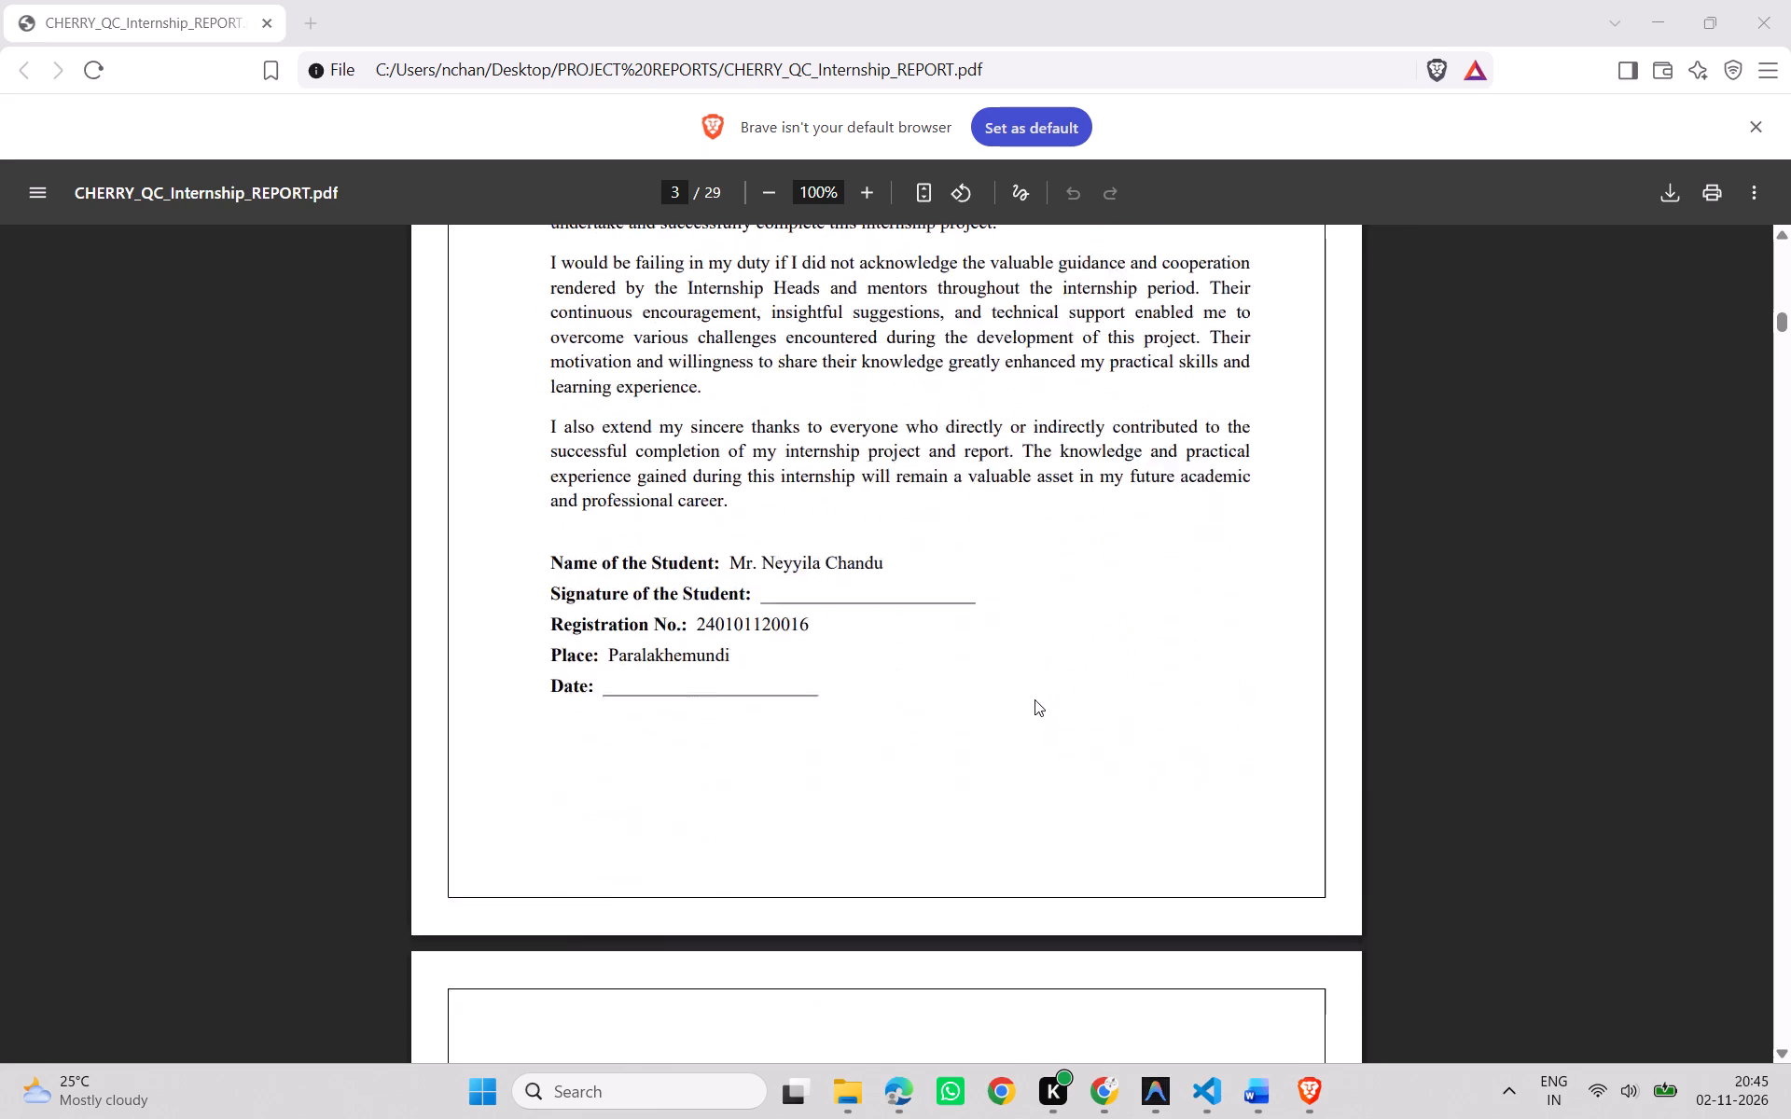
Examine the PDF's Table of Contents, Abstract and the start of Chapter 1, and close the PDF.
{"action": "scroll", "coordinate": [1034, 698], "scroll_direction": "down", "scroll_amount": 4}
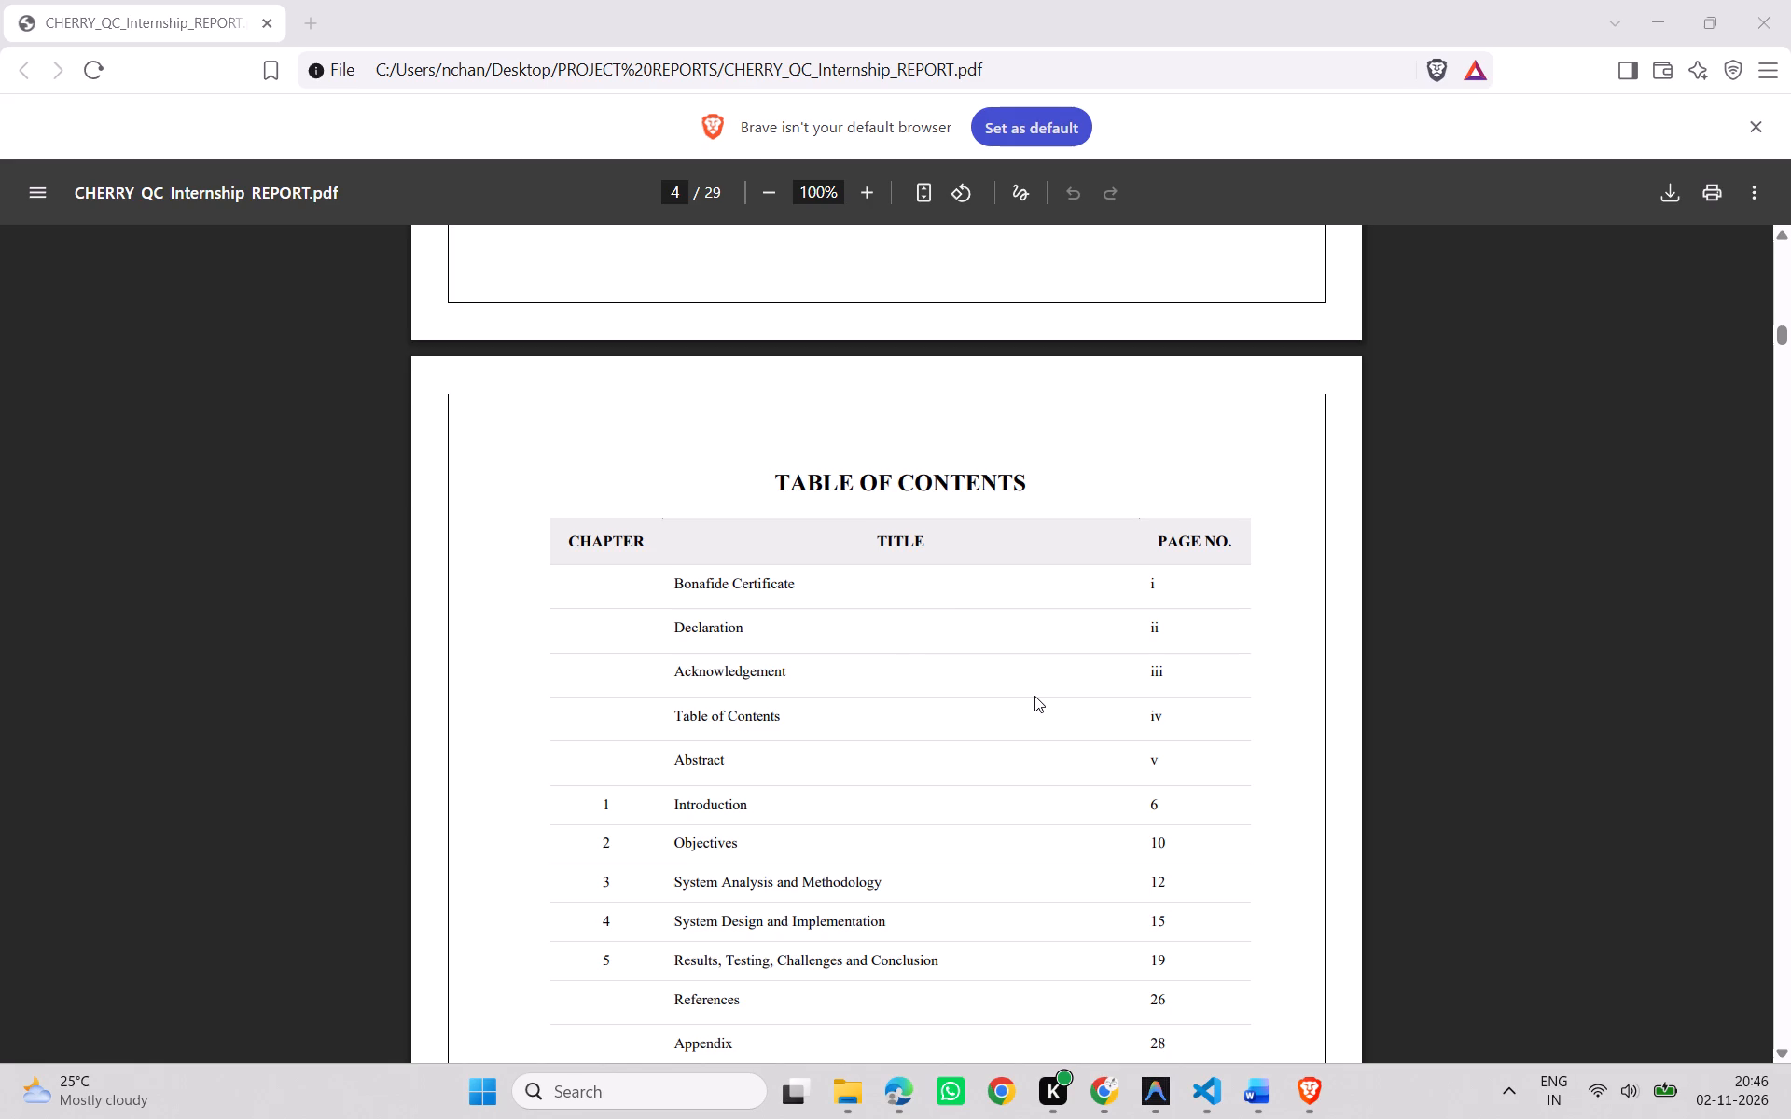
{"action": "scroll", "coordinate": [1006, 584], "scroll_direction": "down", "scroll_amount": 4}
{"action": "scroll", "coordinate": [1172, 727], "scroll_direction": "down", "scroll_amount": 1}
{"action": "scroll", "coordinate": [1095, 785], "scroll_direction": "down", "scroll_amount": 5}
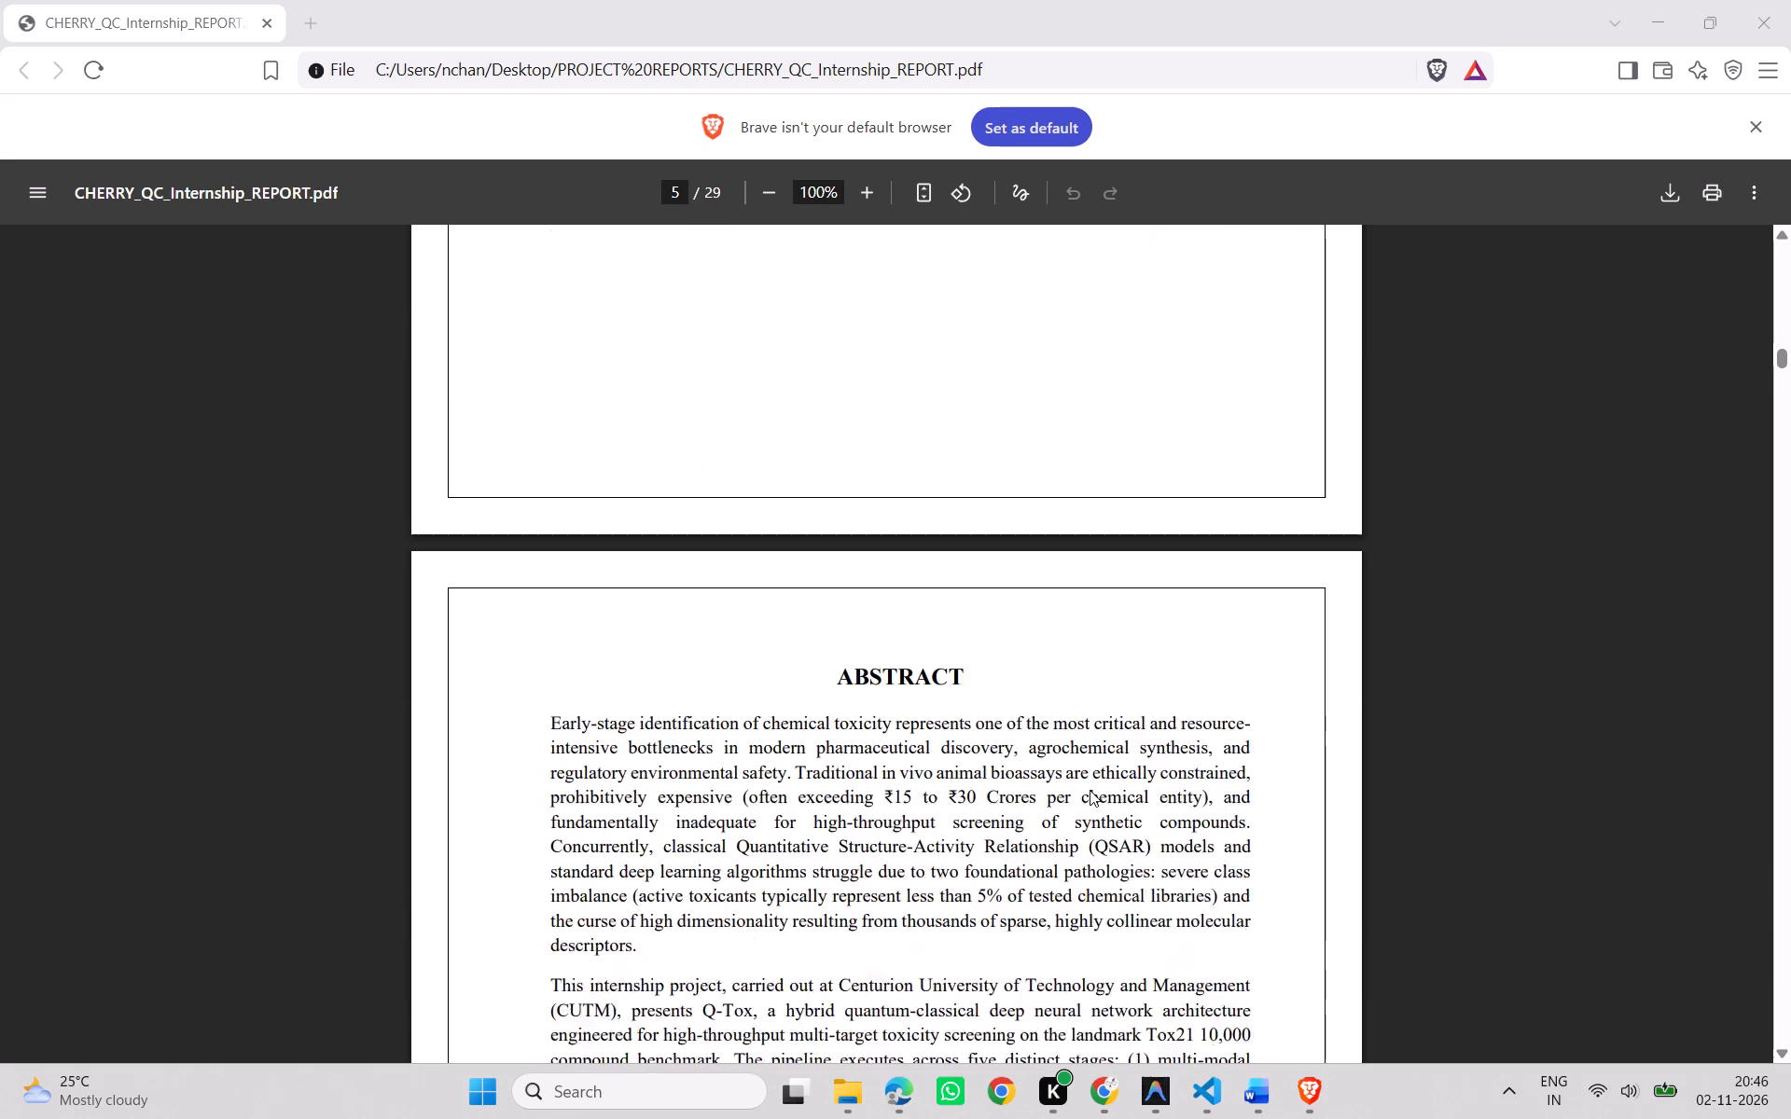
{"action": "scroll", "coordinate": [1090, 790], "scroll_direction": "down", "scroll_amount": 3}
{"action": "scroll", "coordinate": [925, 803], "scroll_direction": "down", "scroll_amount": 3}
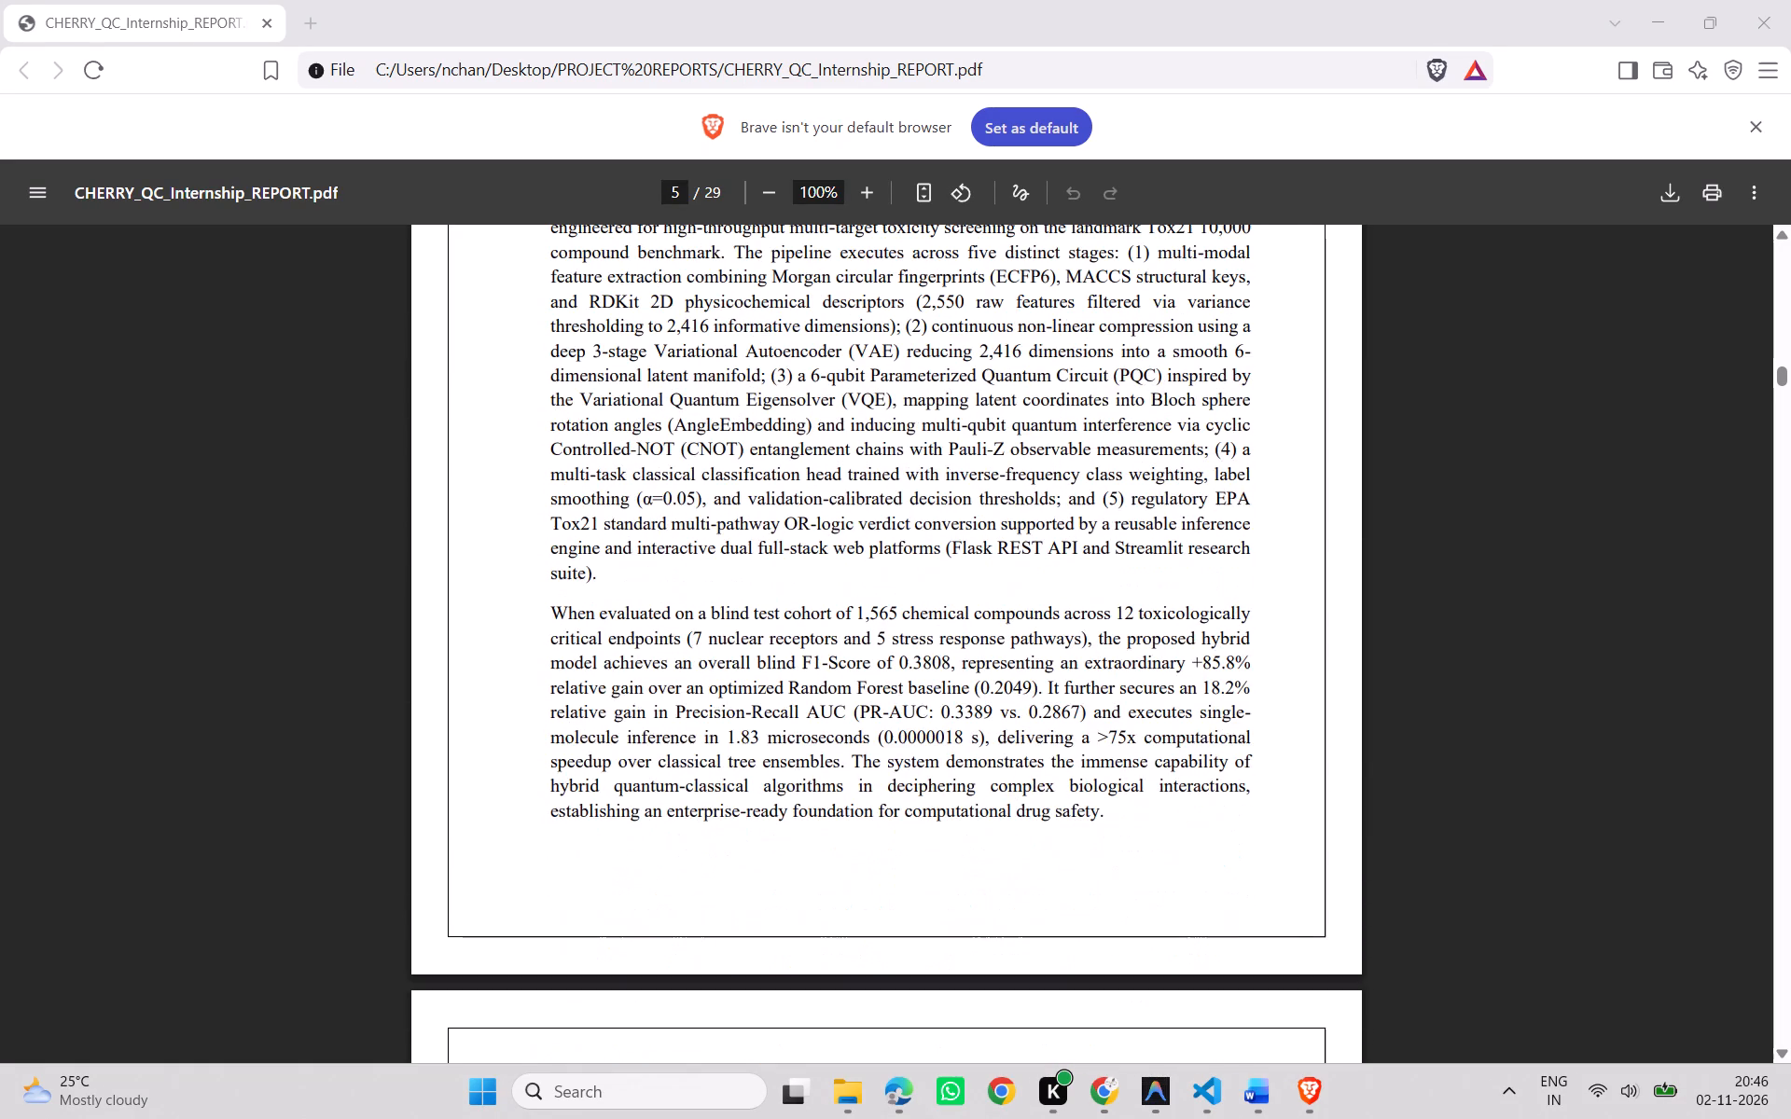
{"action": "scroll", "coordinate": [1017, 699], "scroll_direction": "up", "scroll_amount": 5}
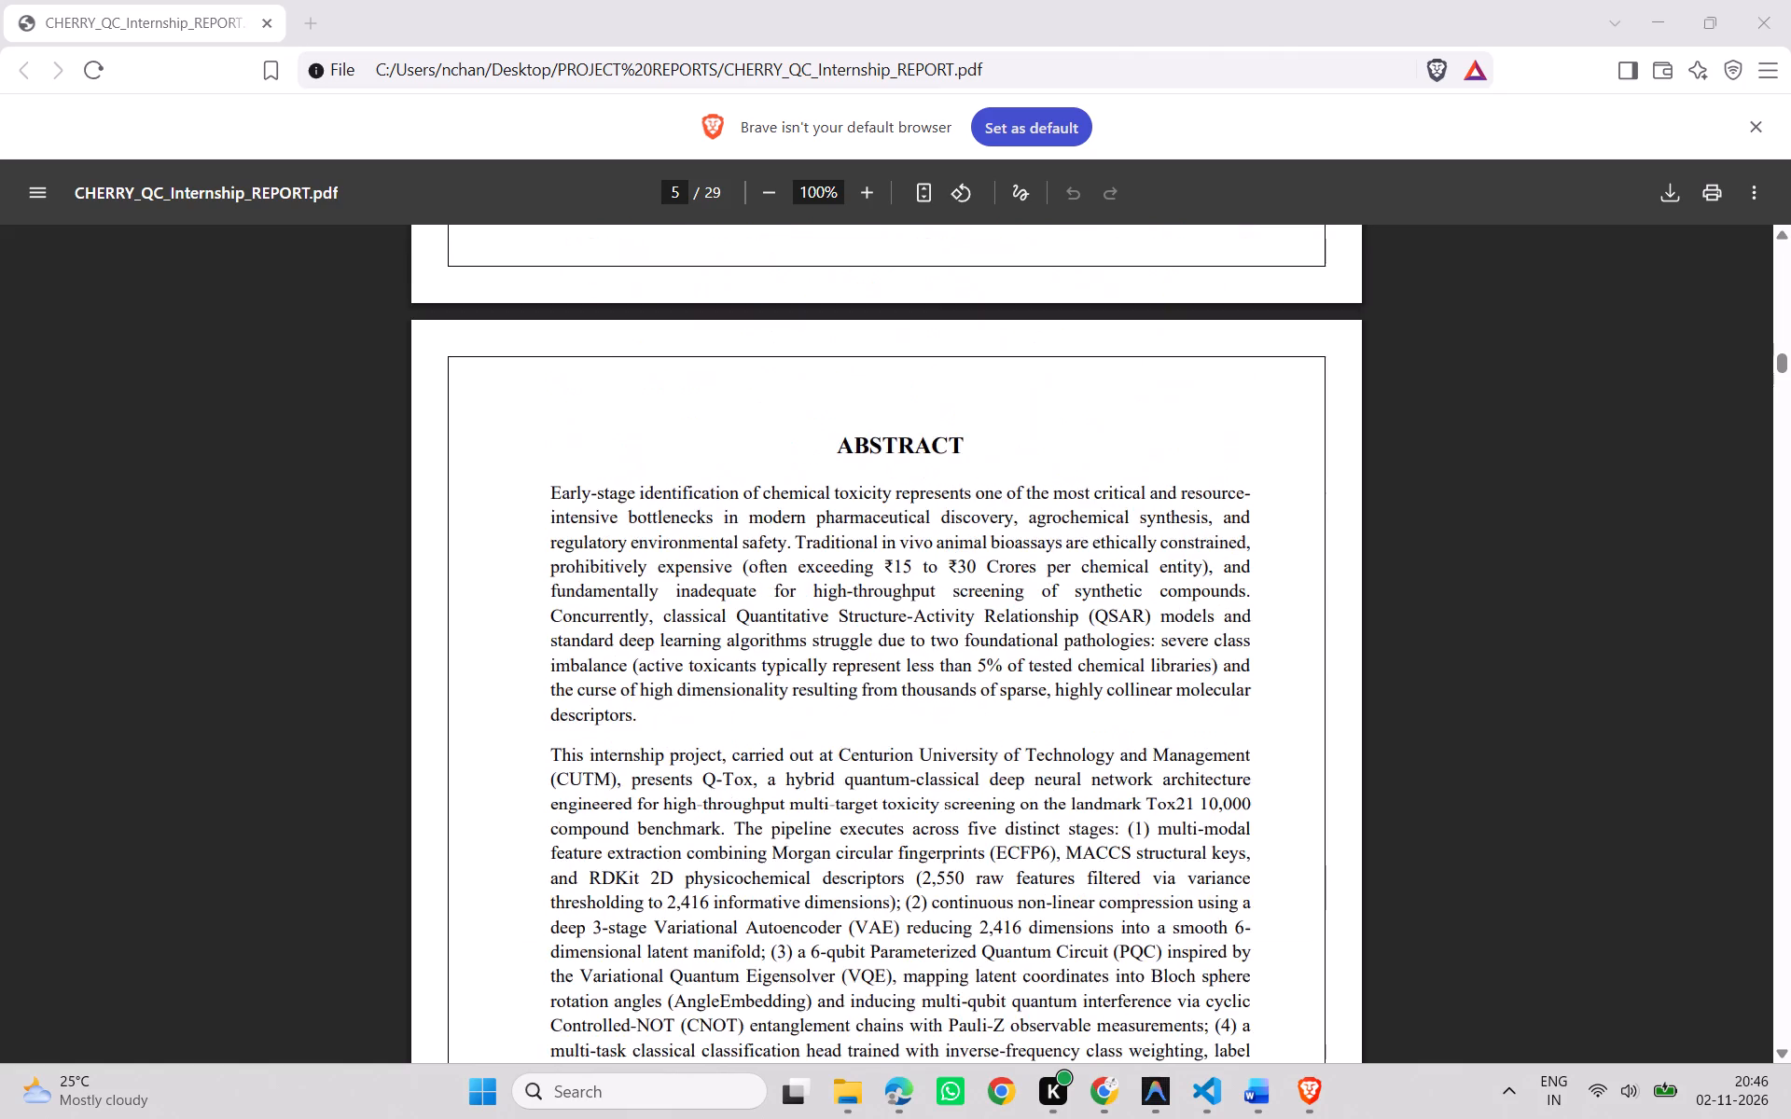
{"action": "scroll", "coordinate": [1017, 699], "scroll_direction": "down", "scroll_amount": 1}
{"action": "scroll", "coordinate": [1017, 699], "scroll_direction": "up", "scroll_amount": 8}
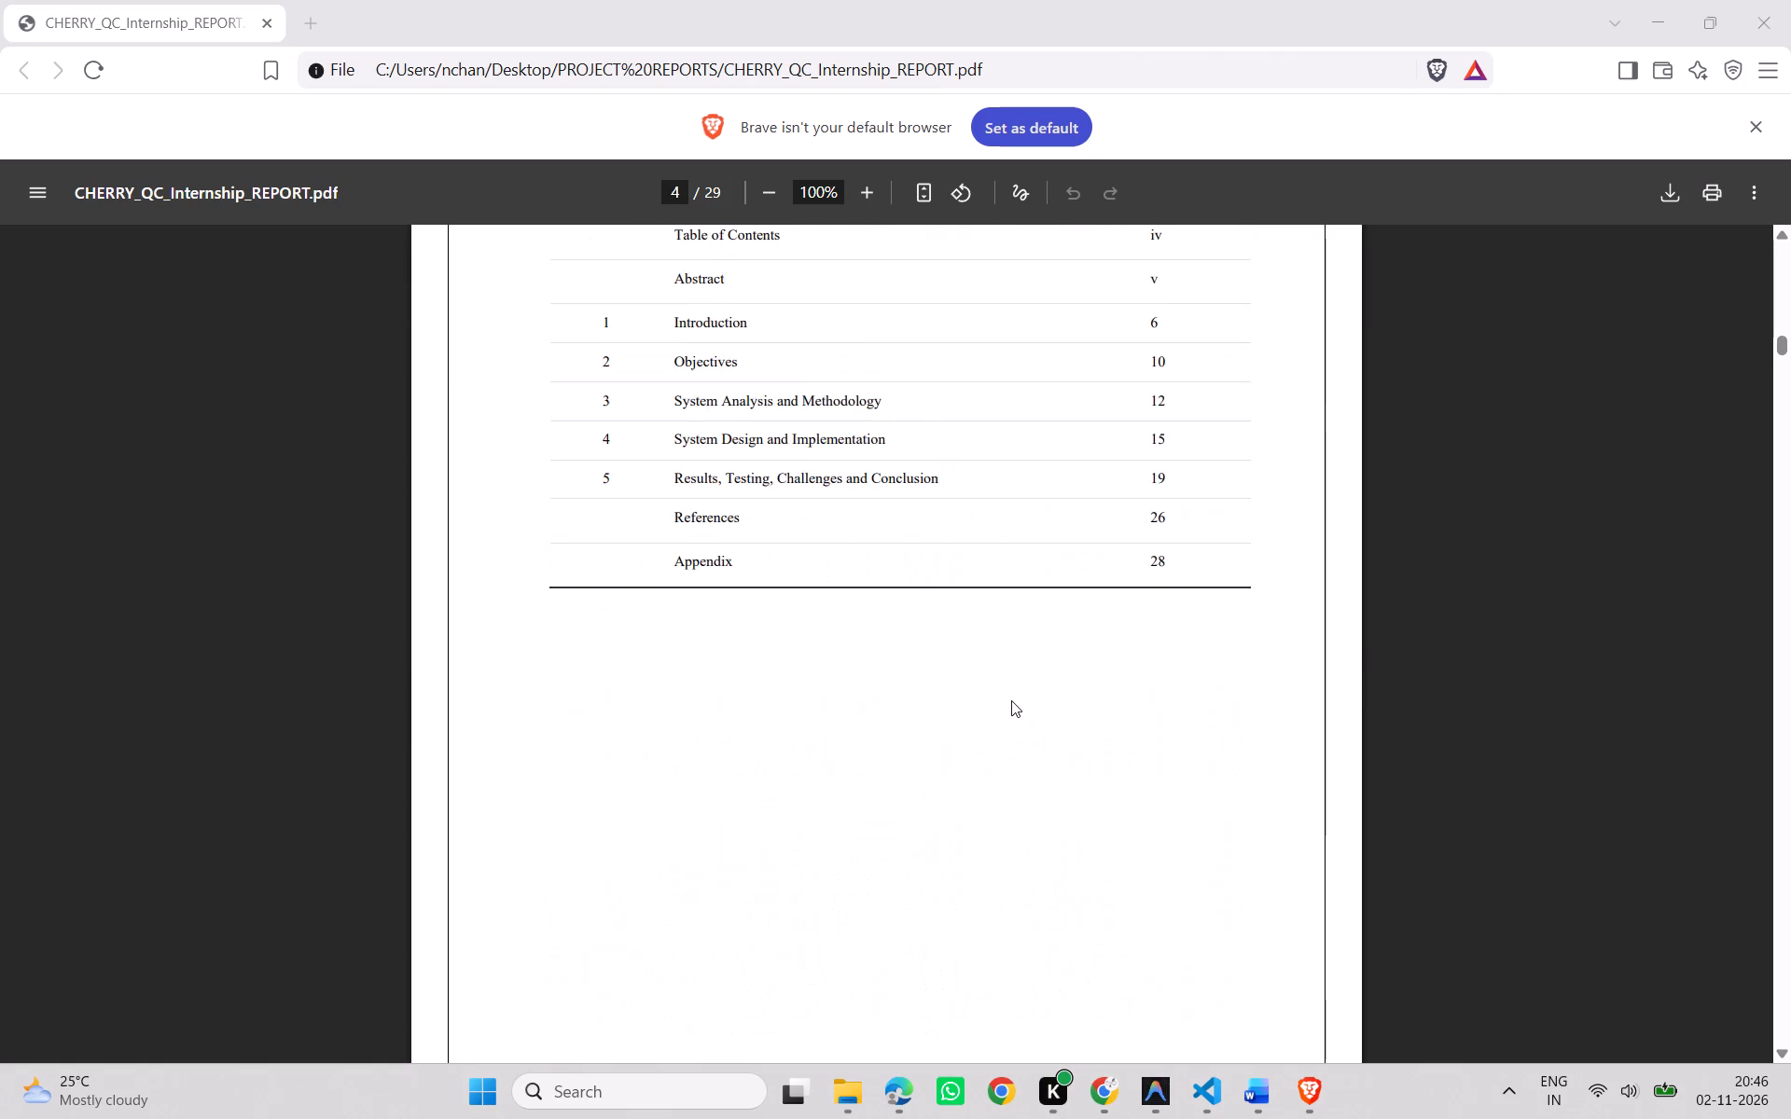
{"action": "scroll", "coordinate": [1011, 700], "scroll_direction": "down", "scroll_amount": 9}
{"action": "scroll", "coordinate": [1011, 700], "scroll_direction": "up", "scroll_amount": 1}
{"action": "scroll", "coordinate": [1011, 700], "scroll_direction": "down", "scroll_amount": 4}
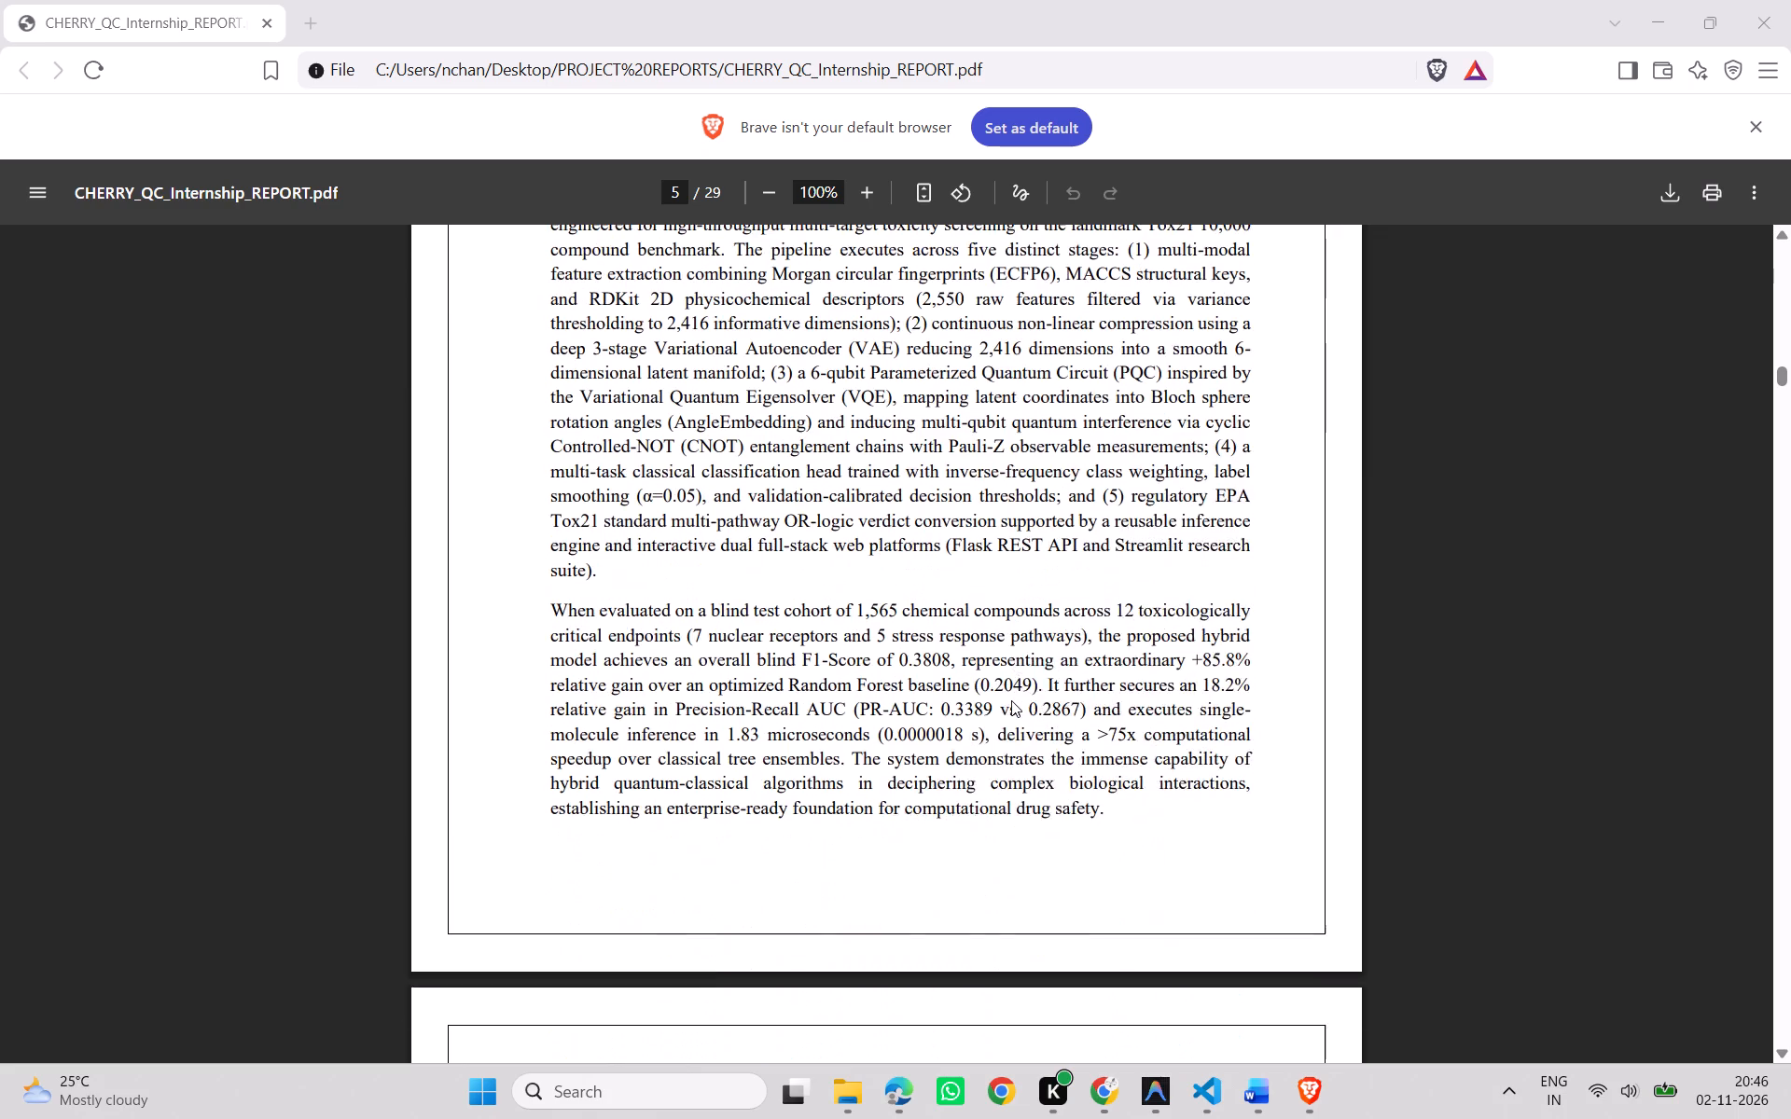
{"action": "scroll", "coordinate": [1011, 700], "scroll_direction": "down", "scroll_amount": 5}
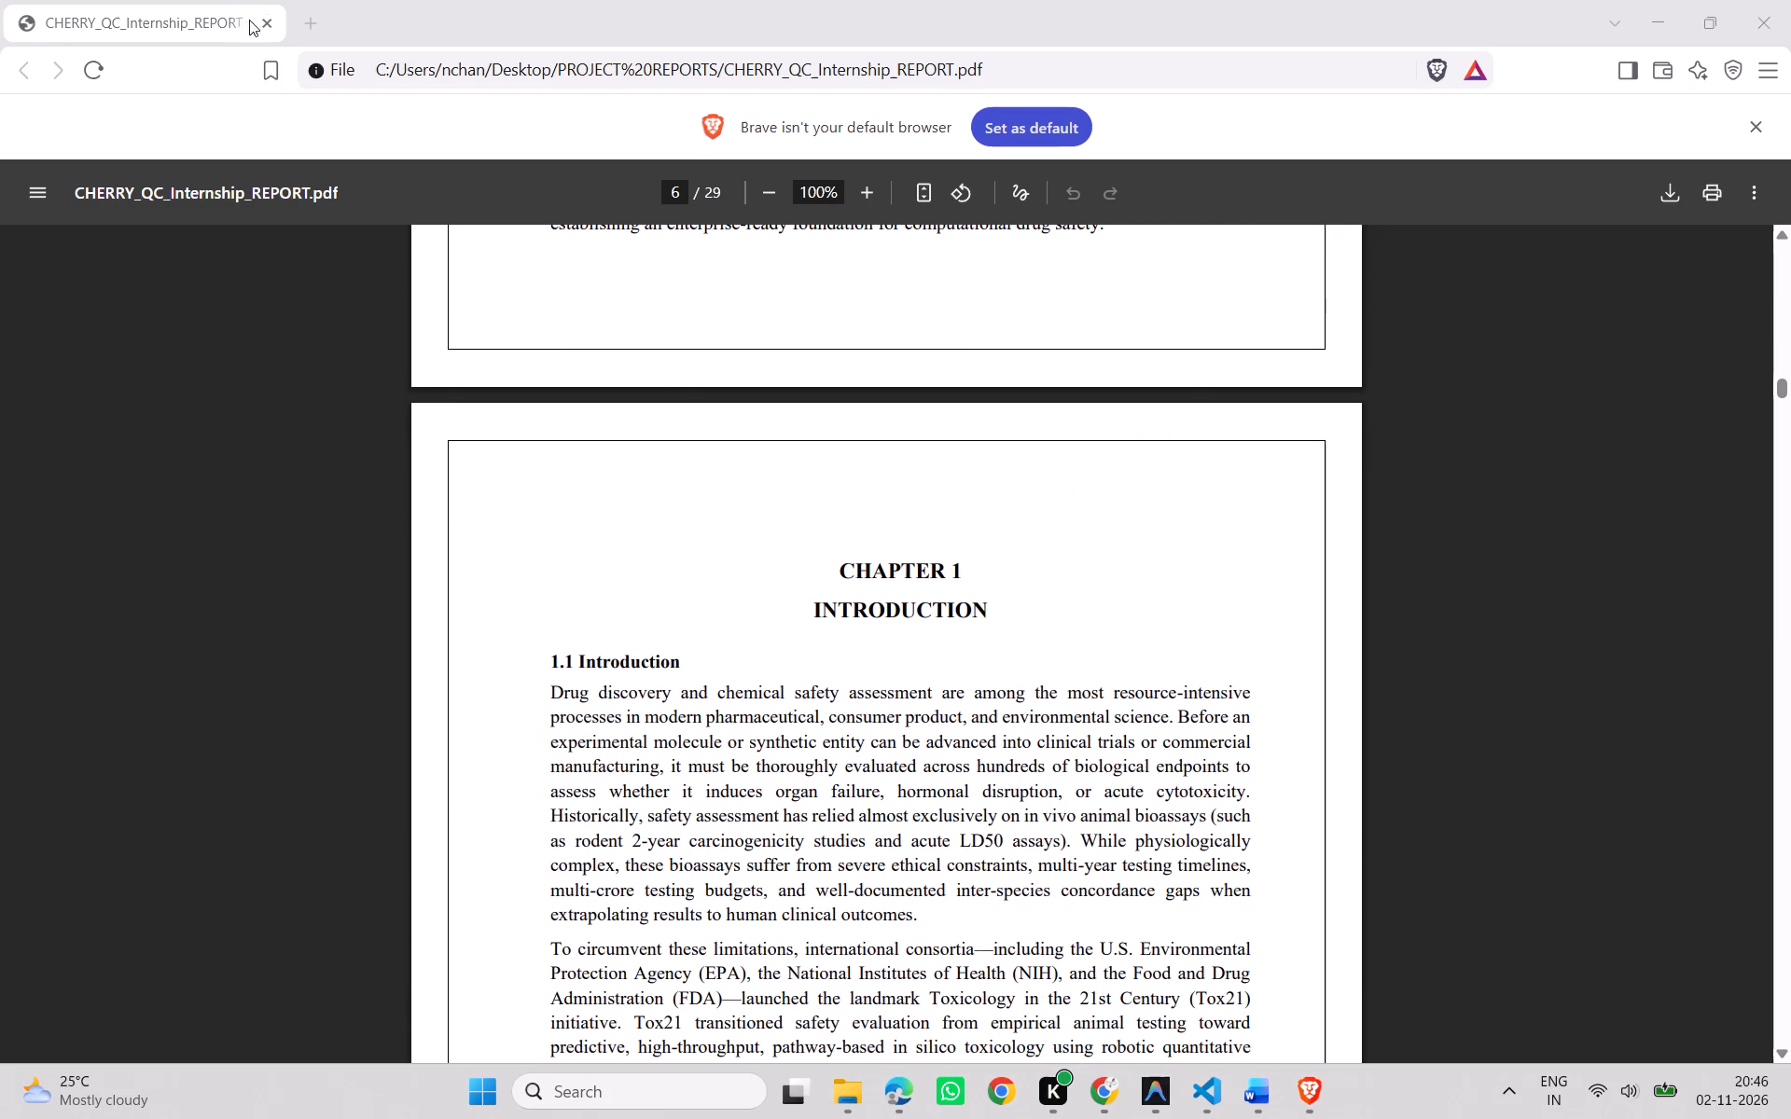
{"action": "left_click", "coordinate": [259, 29]}
In the Word report, correct the last two digits of the Acknowledgement's registration number to match the Bonafide Certificate.
{"action": "scroll", "coordinate": [1041, 713], "scroll_direction": "up", "scroll_amount": 11}
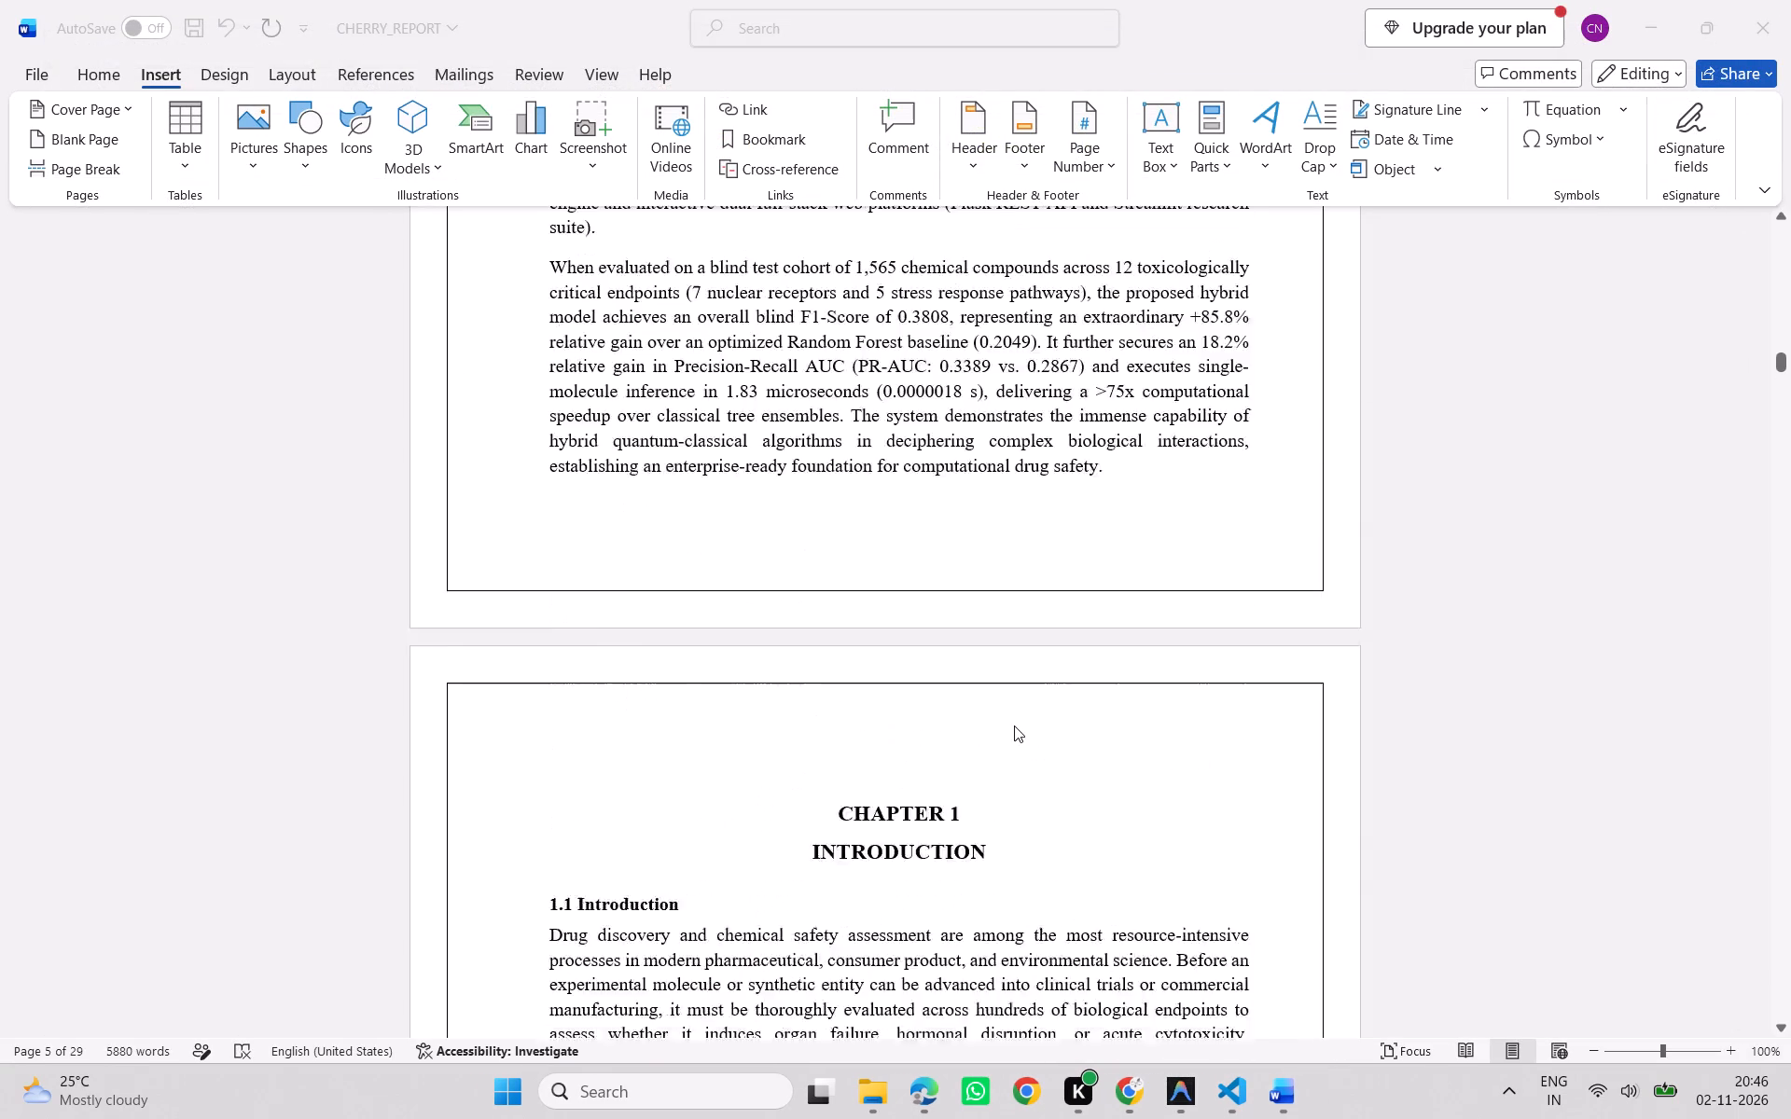
{"action": "scroll", "coordinate": [1014, 725], "scroll_direction": "up", "scroll_amount": 20}
{"action": "scroll", "coordinate": [1014, 725], "scroll_direction": "up", "scroll_amount": 12}
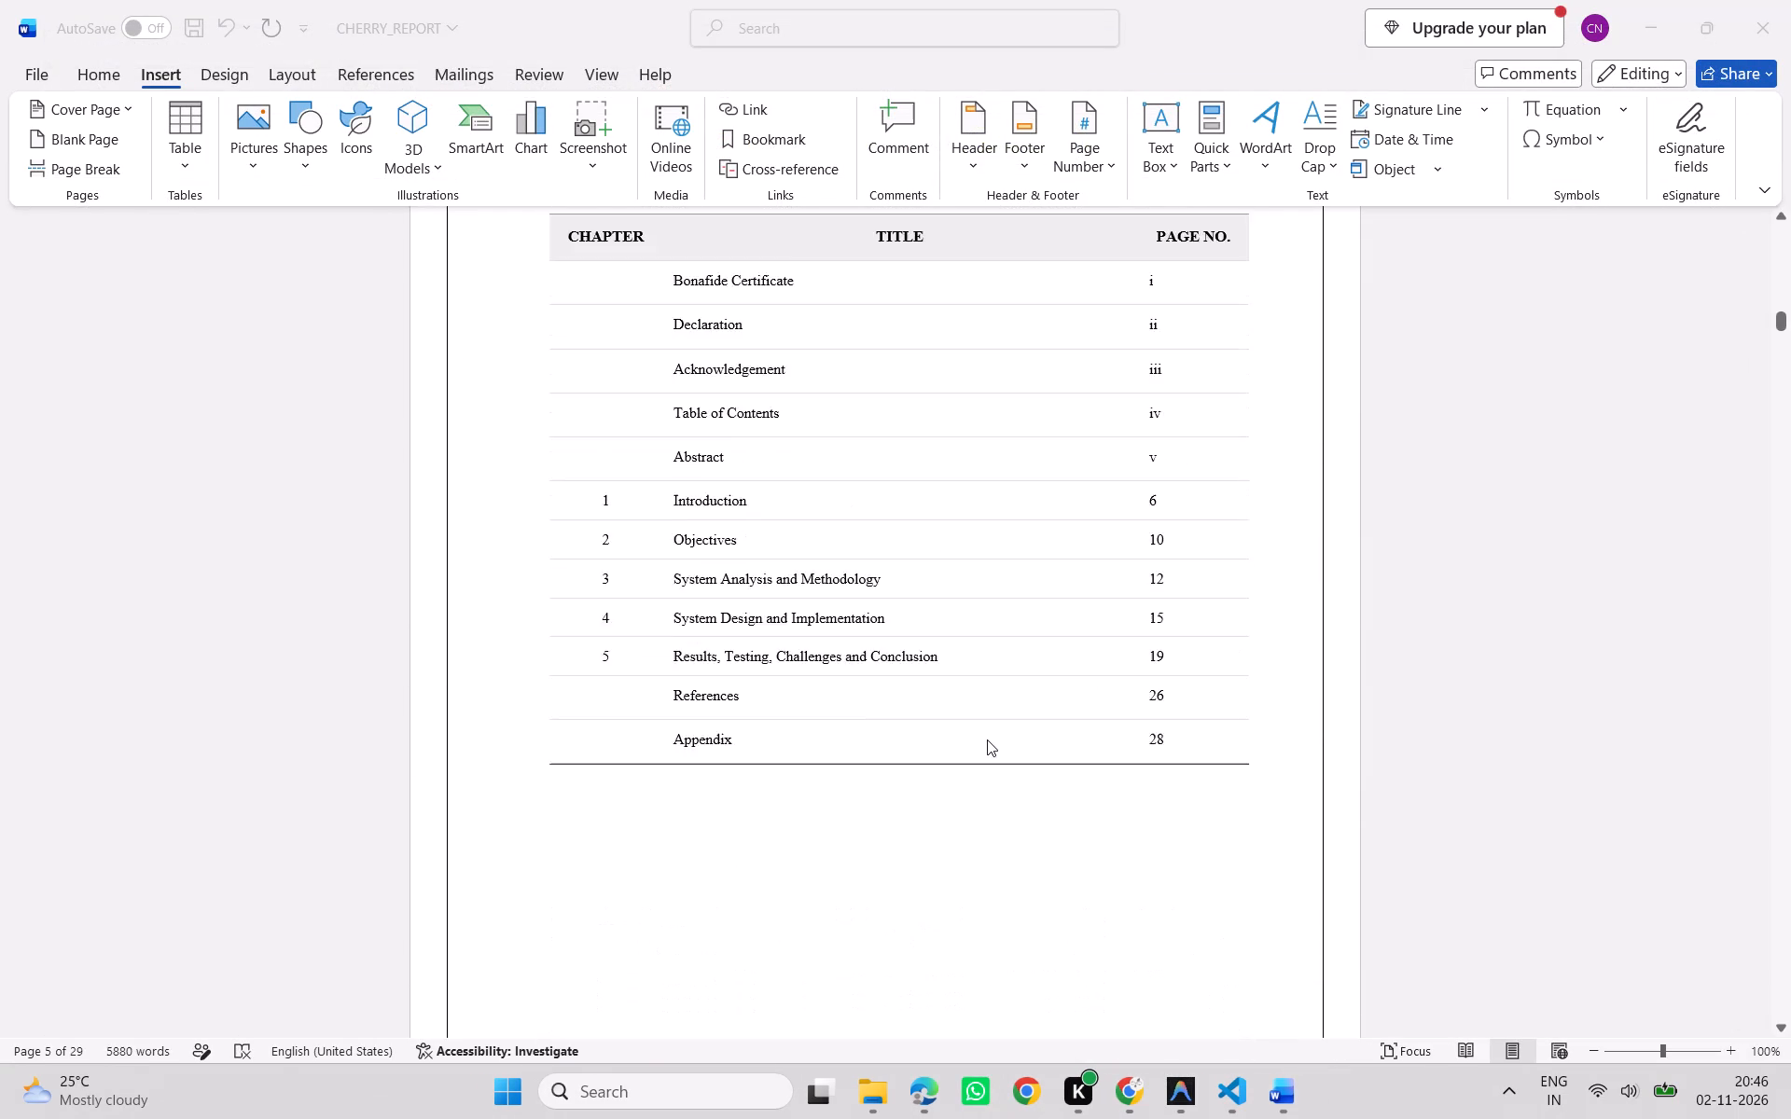
{"action": "scroll", "coordinate": [987, 739], "scroll_direction": "up", "scroll_amount": 17}
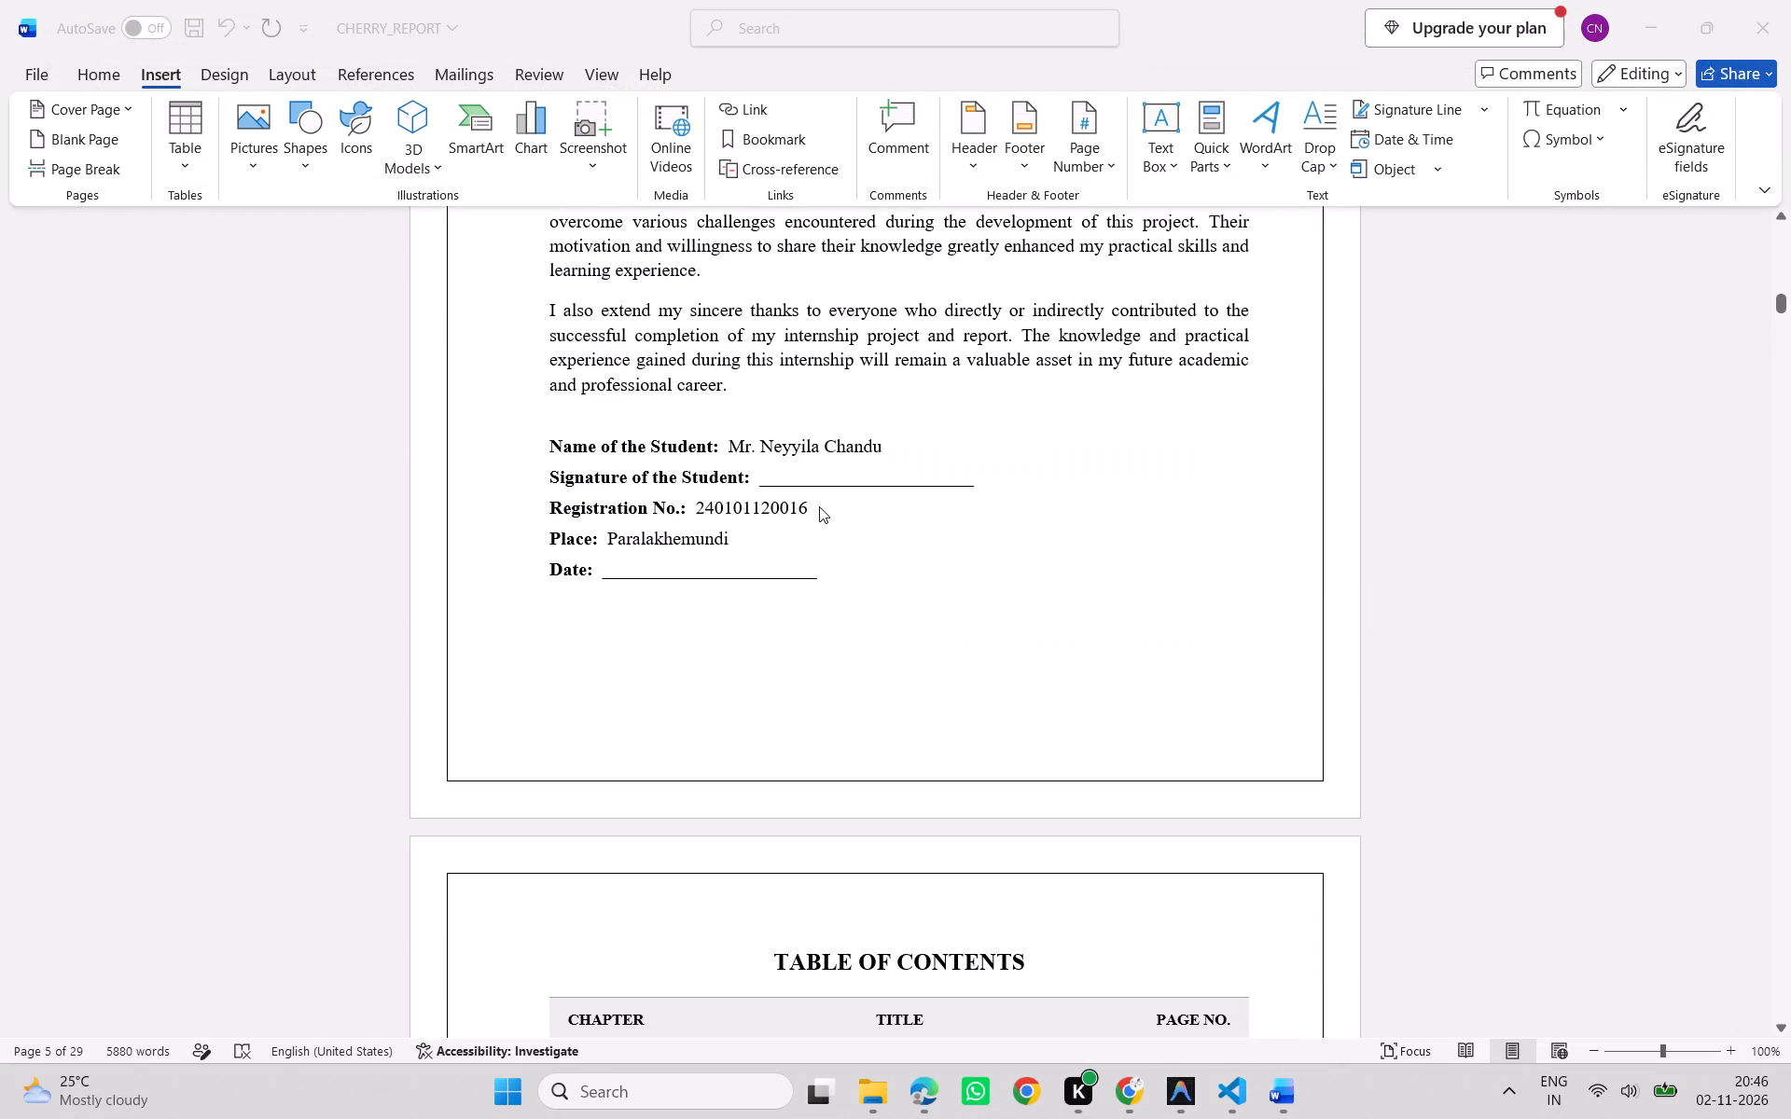
{"action": "left_click", "coordinate": [814, 501]}
{"action": "left_click", "coordinate": [806, 501]}
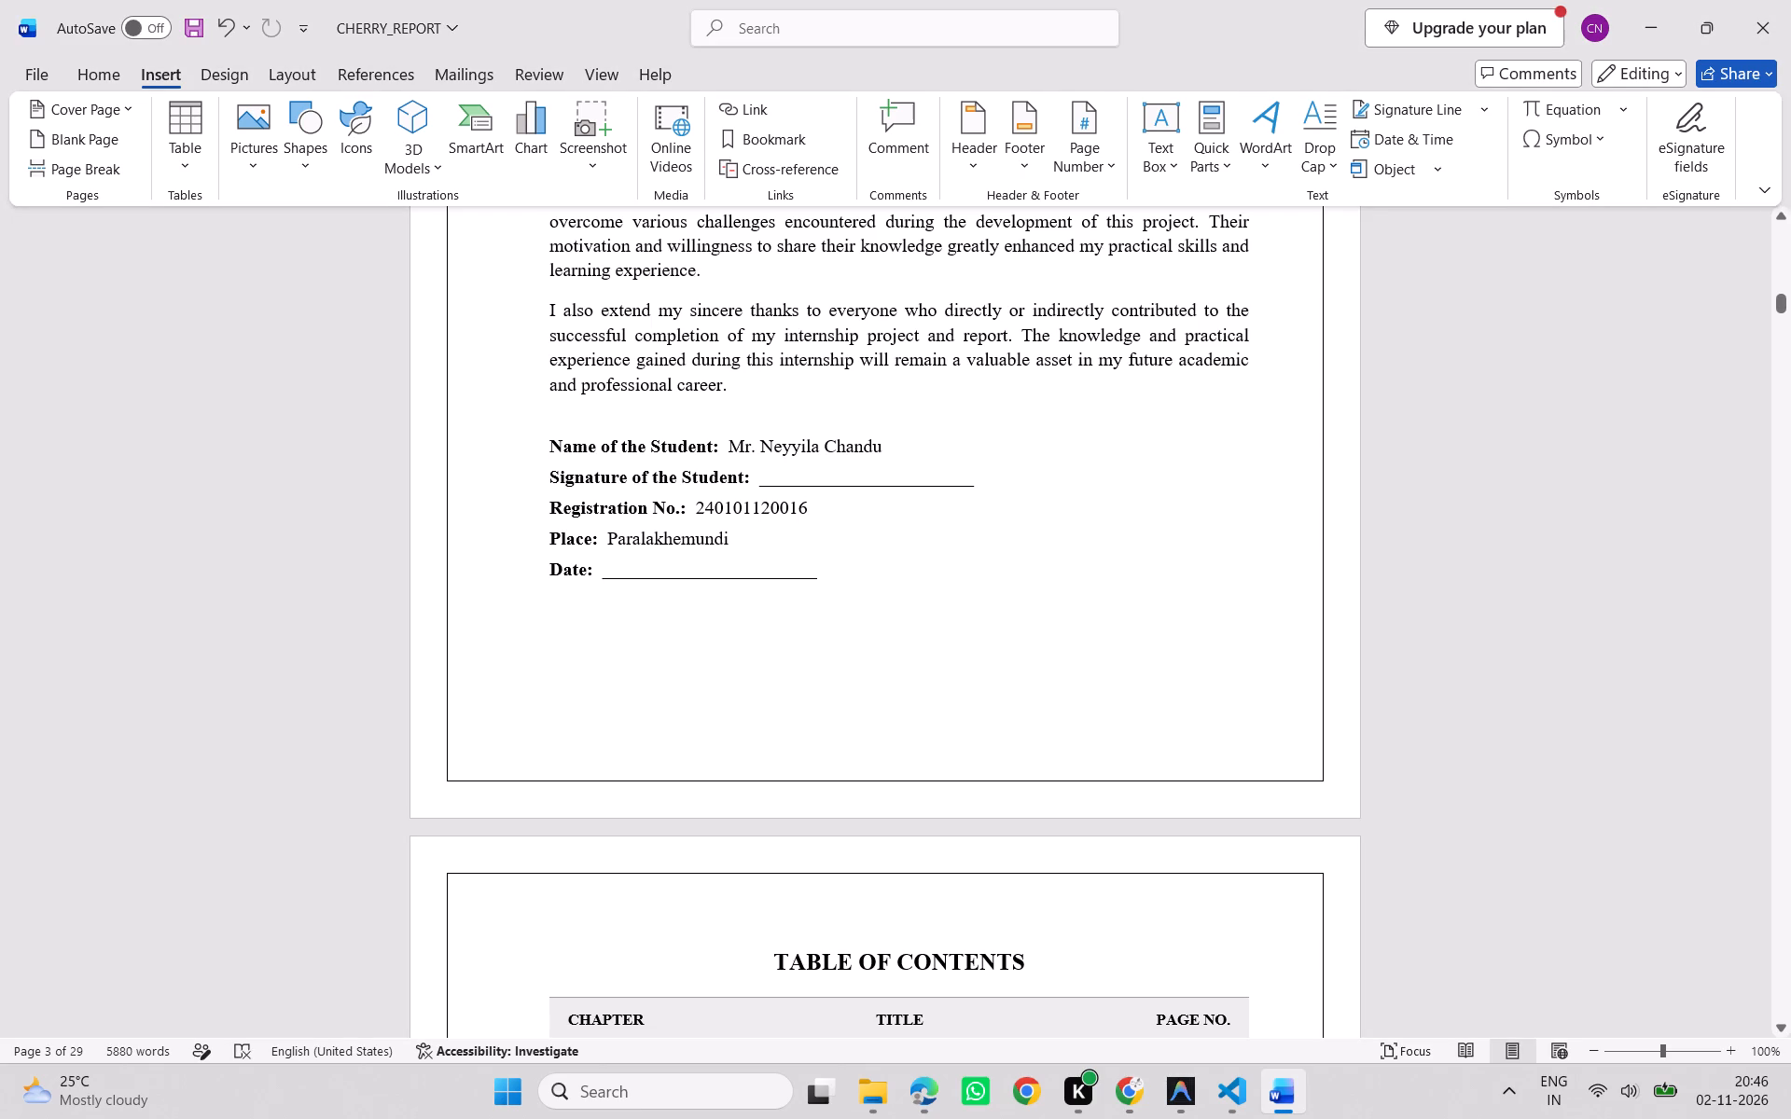
{"action": "key", "text": "BackSpace"}
{"action": "key", "text": "BackSpace"}
{"action": "type", "text": "20"}
Remove the title "Mr." and the extra space before the student's name in the Acknowledgement's signature block.
{"action": "left_click_drag", "start_coordinate": [880, 445], "coordinate": [825, 448]}
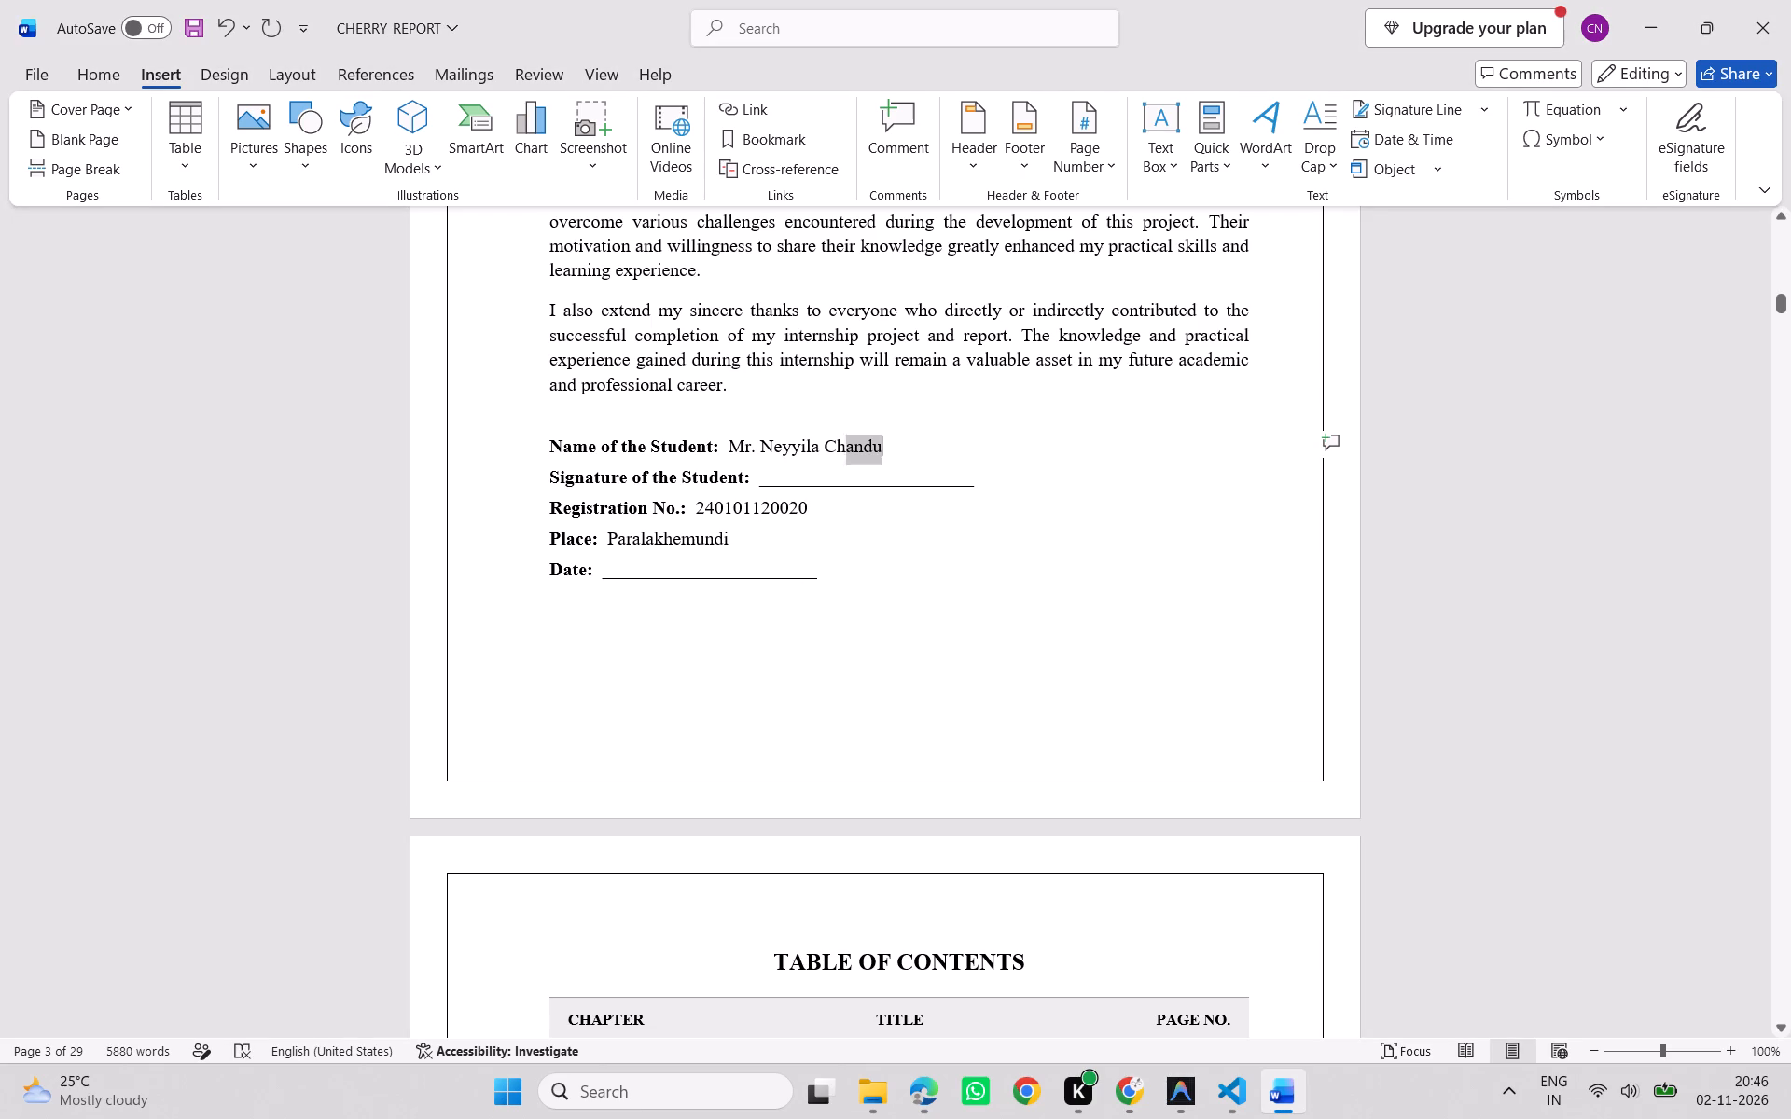
{"action": "left_click_drag", "start_coordinate": [825, 448], "coordinate": [730, 448]}
{"action": "left_click", "coordinate": [1029, 600]}
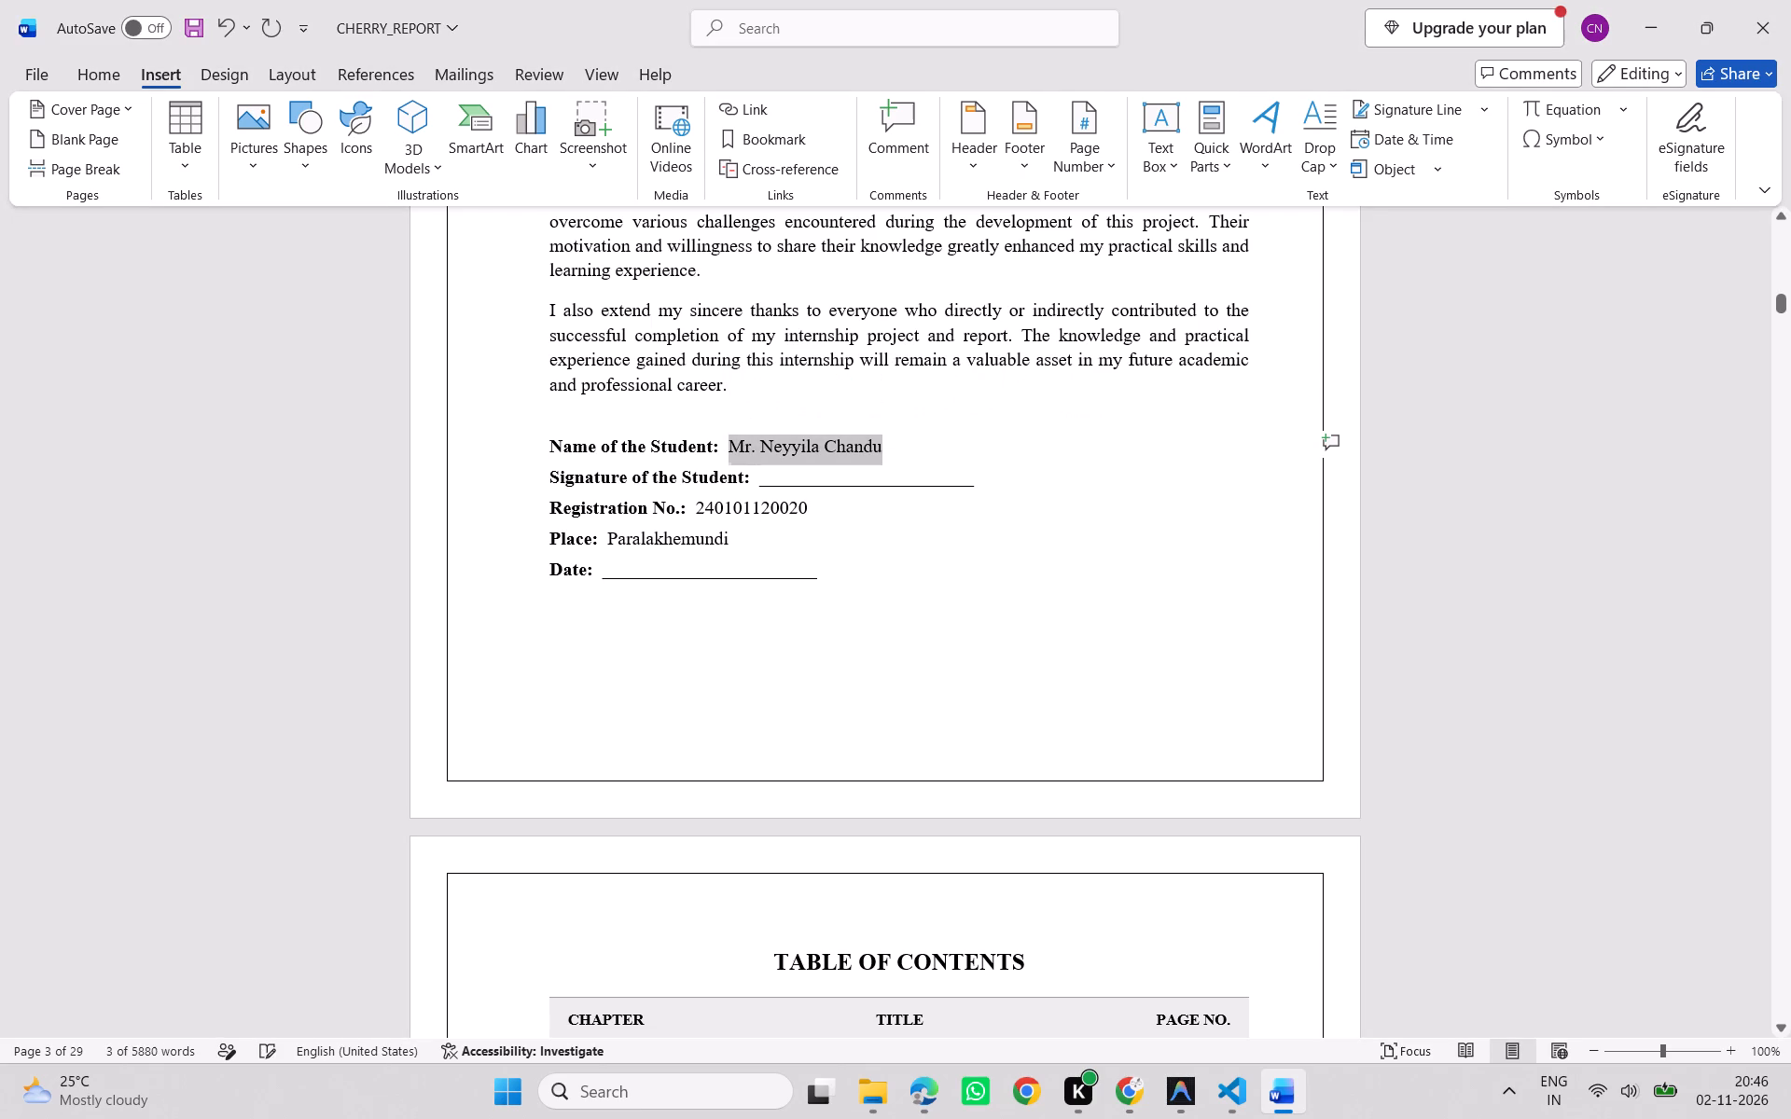
{"action": "scroll", "coordinate": [1030, 660], "scroll_direction": "up", "scroll_amount": 4}
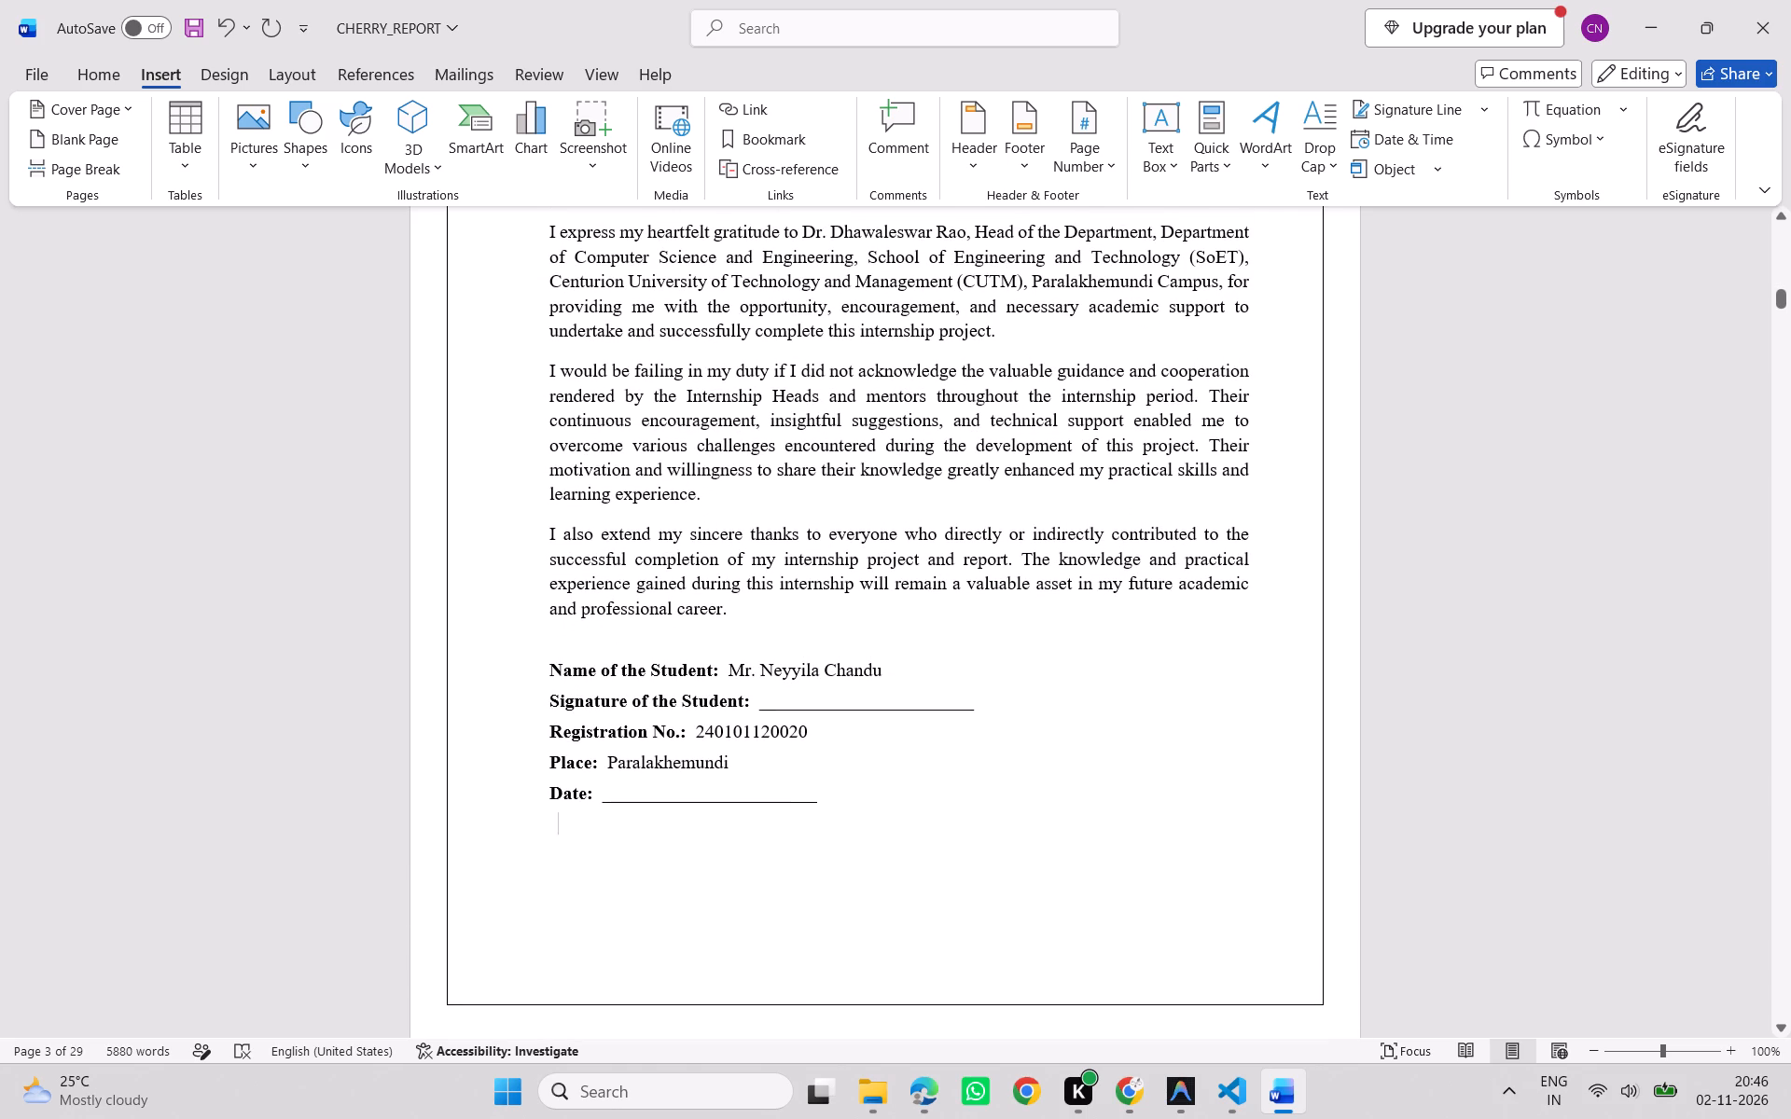
{"action": "left_click", "coordinate": [753, 670]}
{"action": "key", "text": "BackSpace"}
{"action": "key", "text": "BackSpace"}
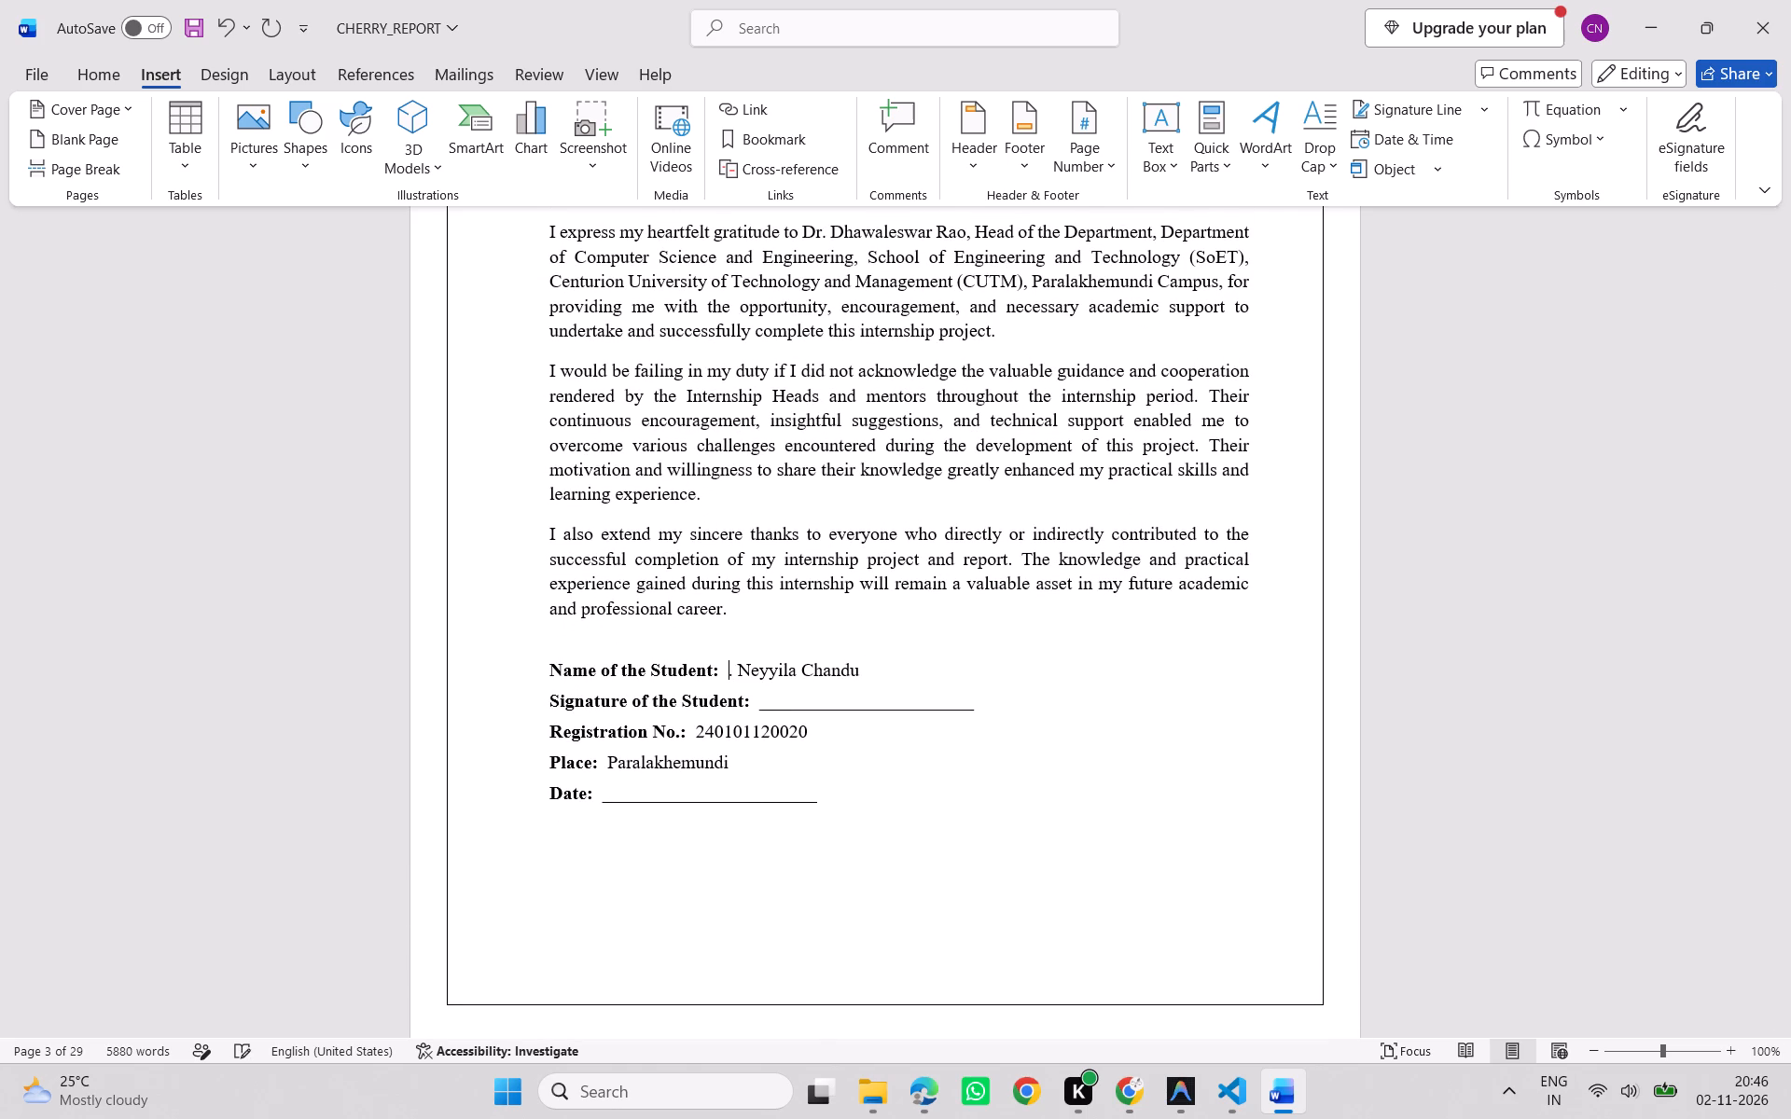
{"action": "key", "text": "Right"}
{"action": "key", "text": "Right"}
{"action": "key", "text": "BackSpace"}
{"action": "key", "text": "BackSpace"}
{"action": "key", "text": "BackSpace"}
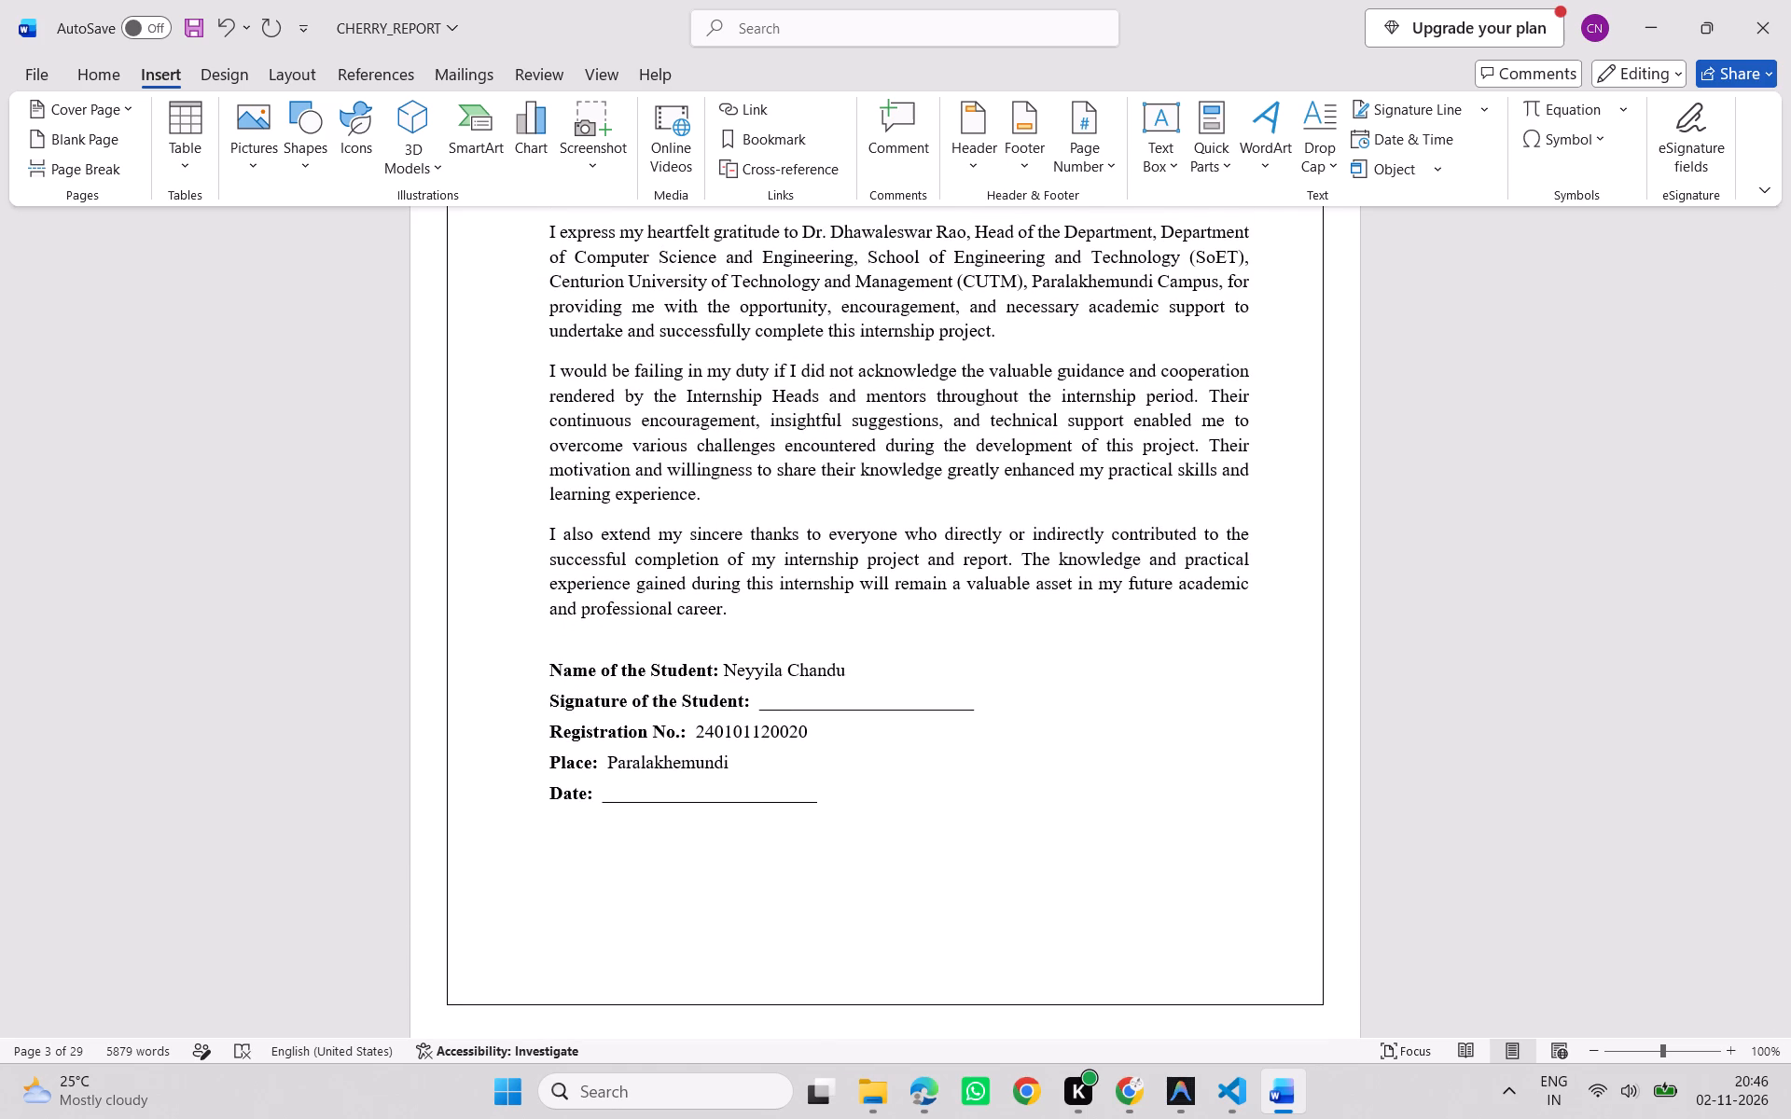
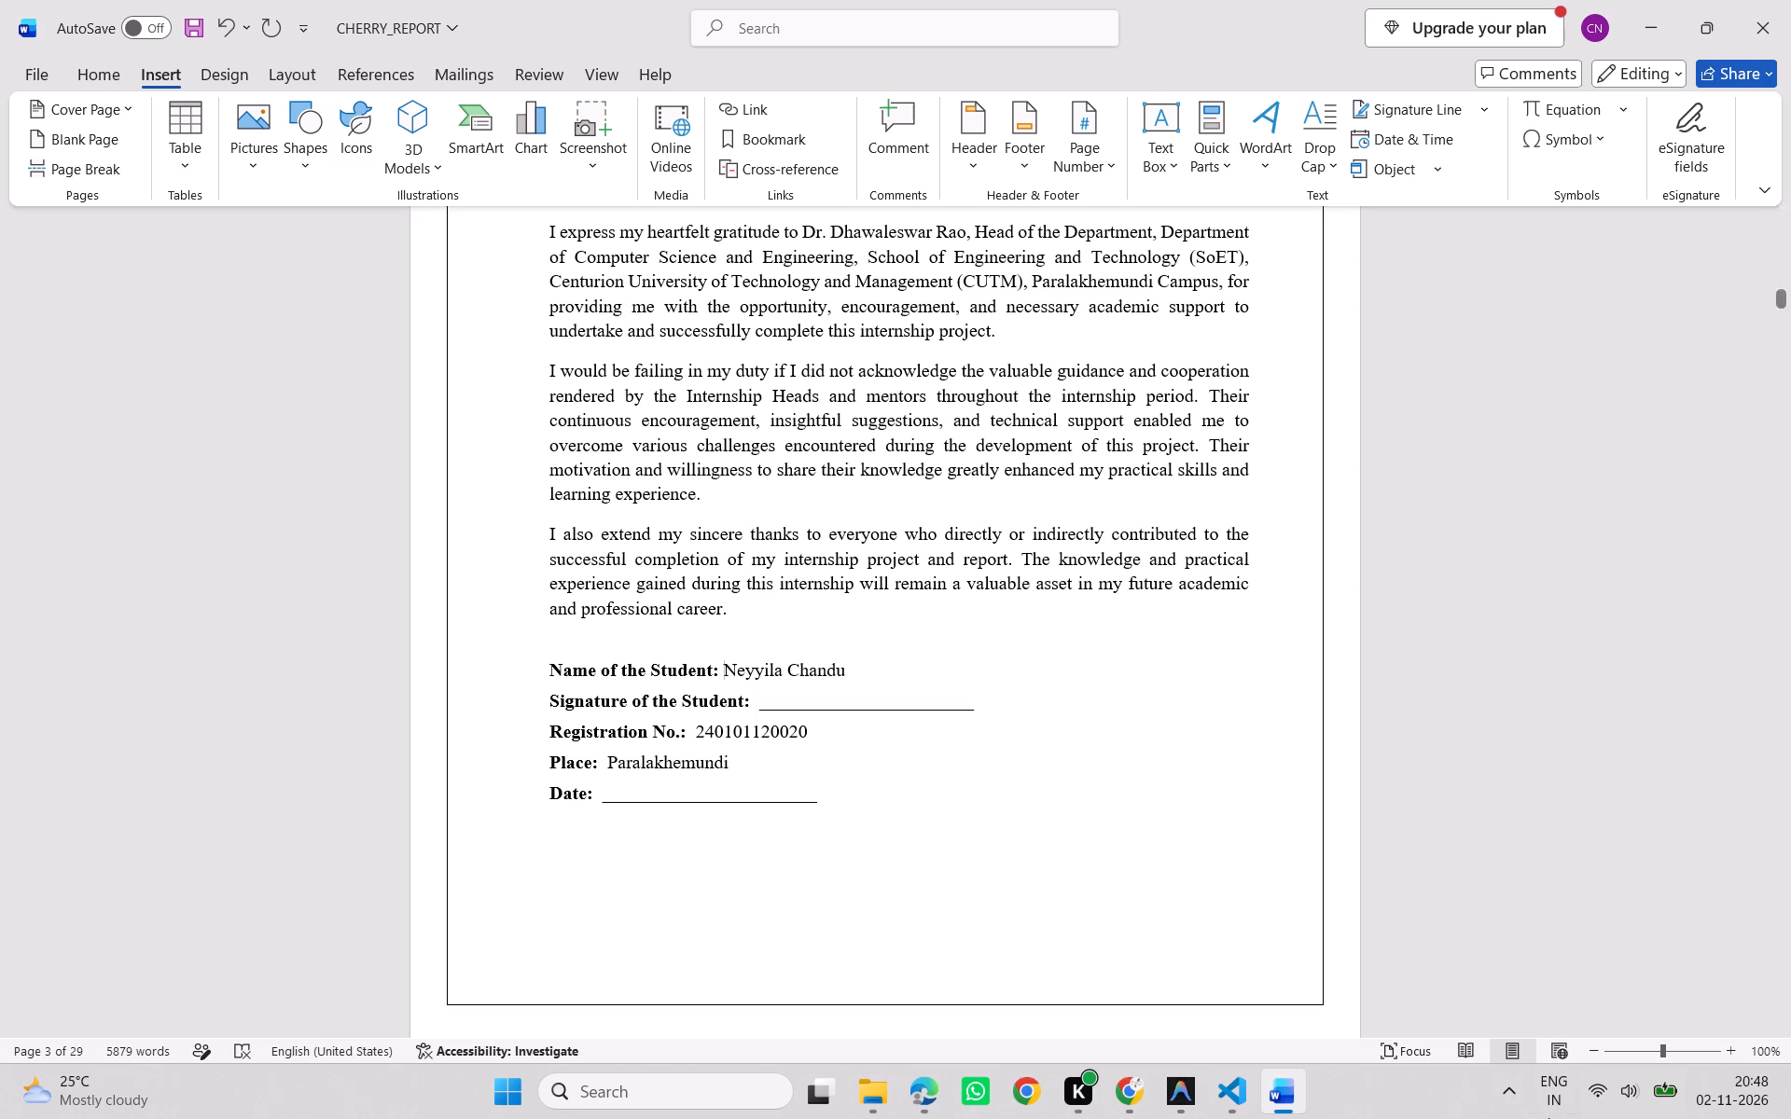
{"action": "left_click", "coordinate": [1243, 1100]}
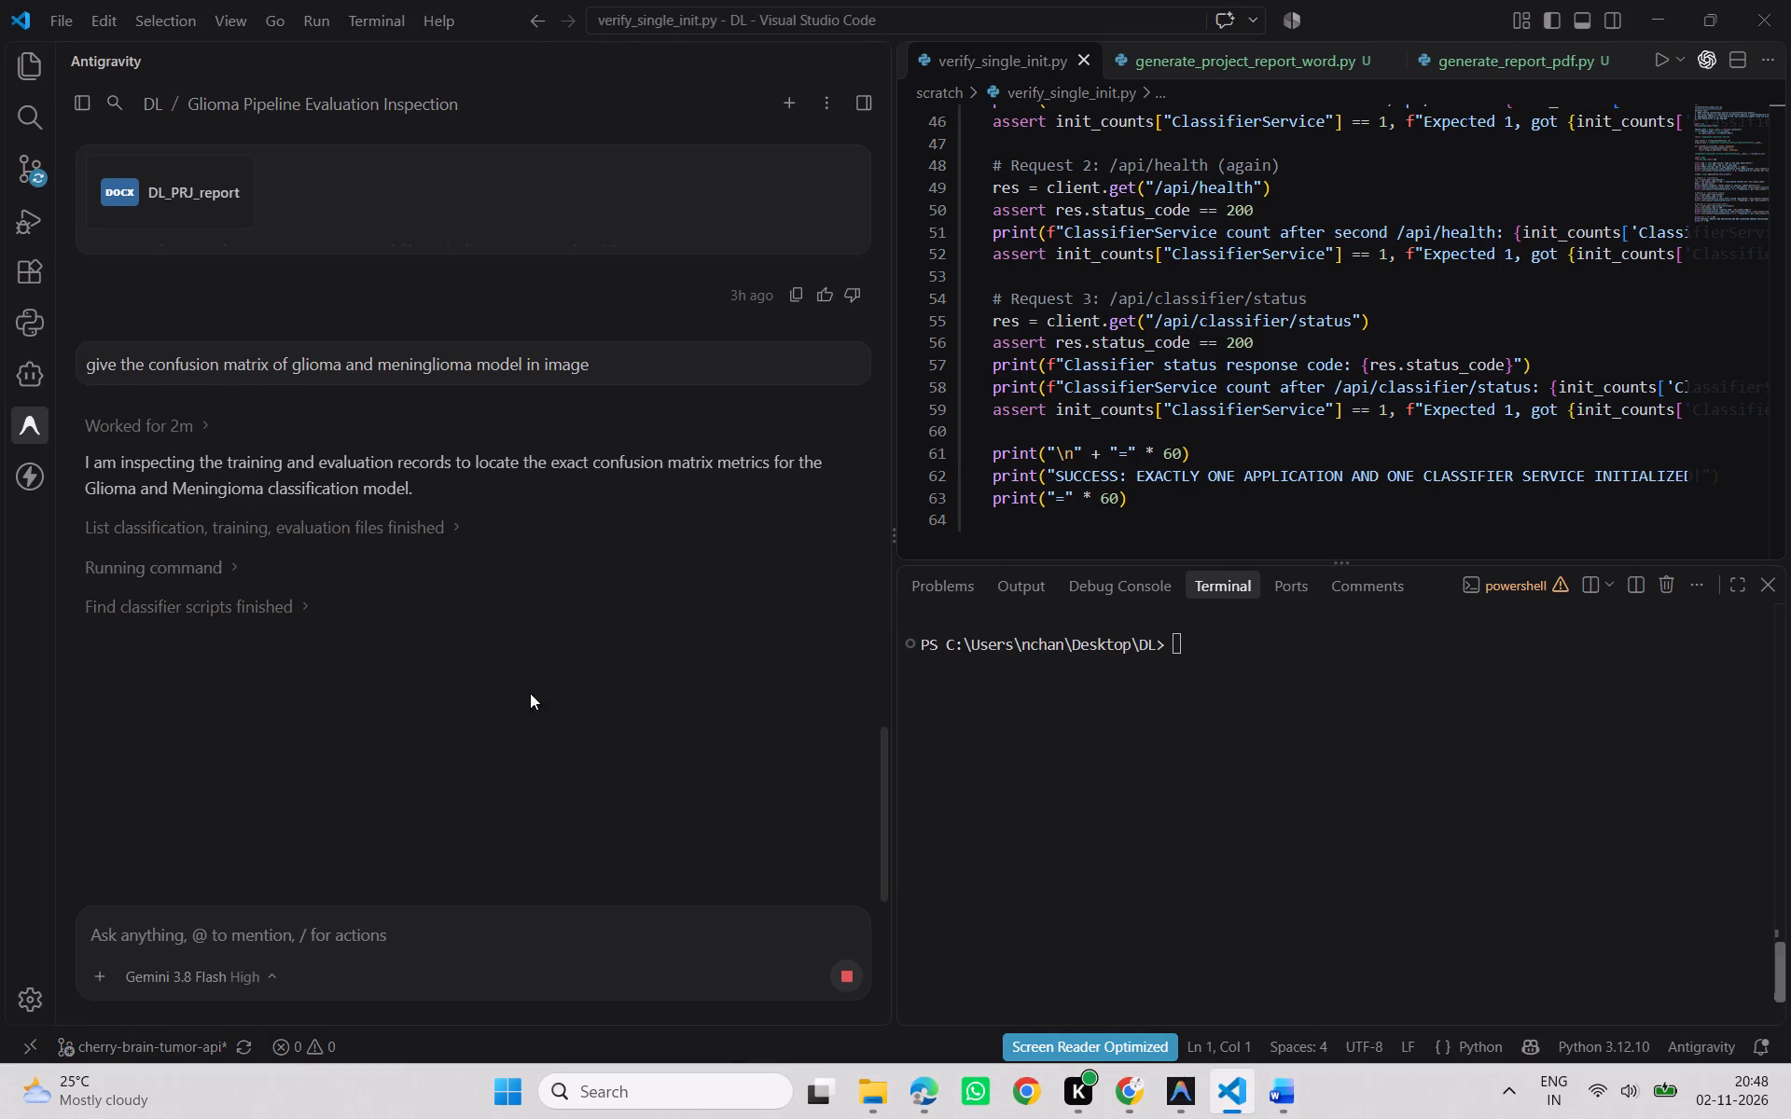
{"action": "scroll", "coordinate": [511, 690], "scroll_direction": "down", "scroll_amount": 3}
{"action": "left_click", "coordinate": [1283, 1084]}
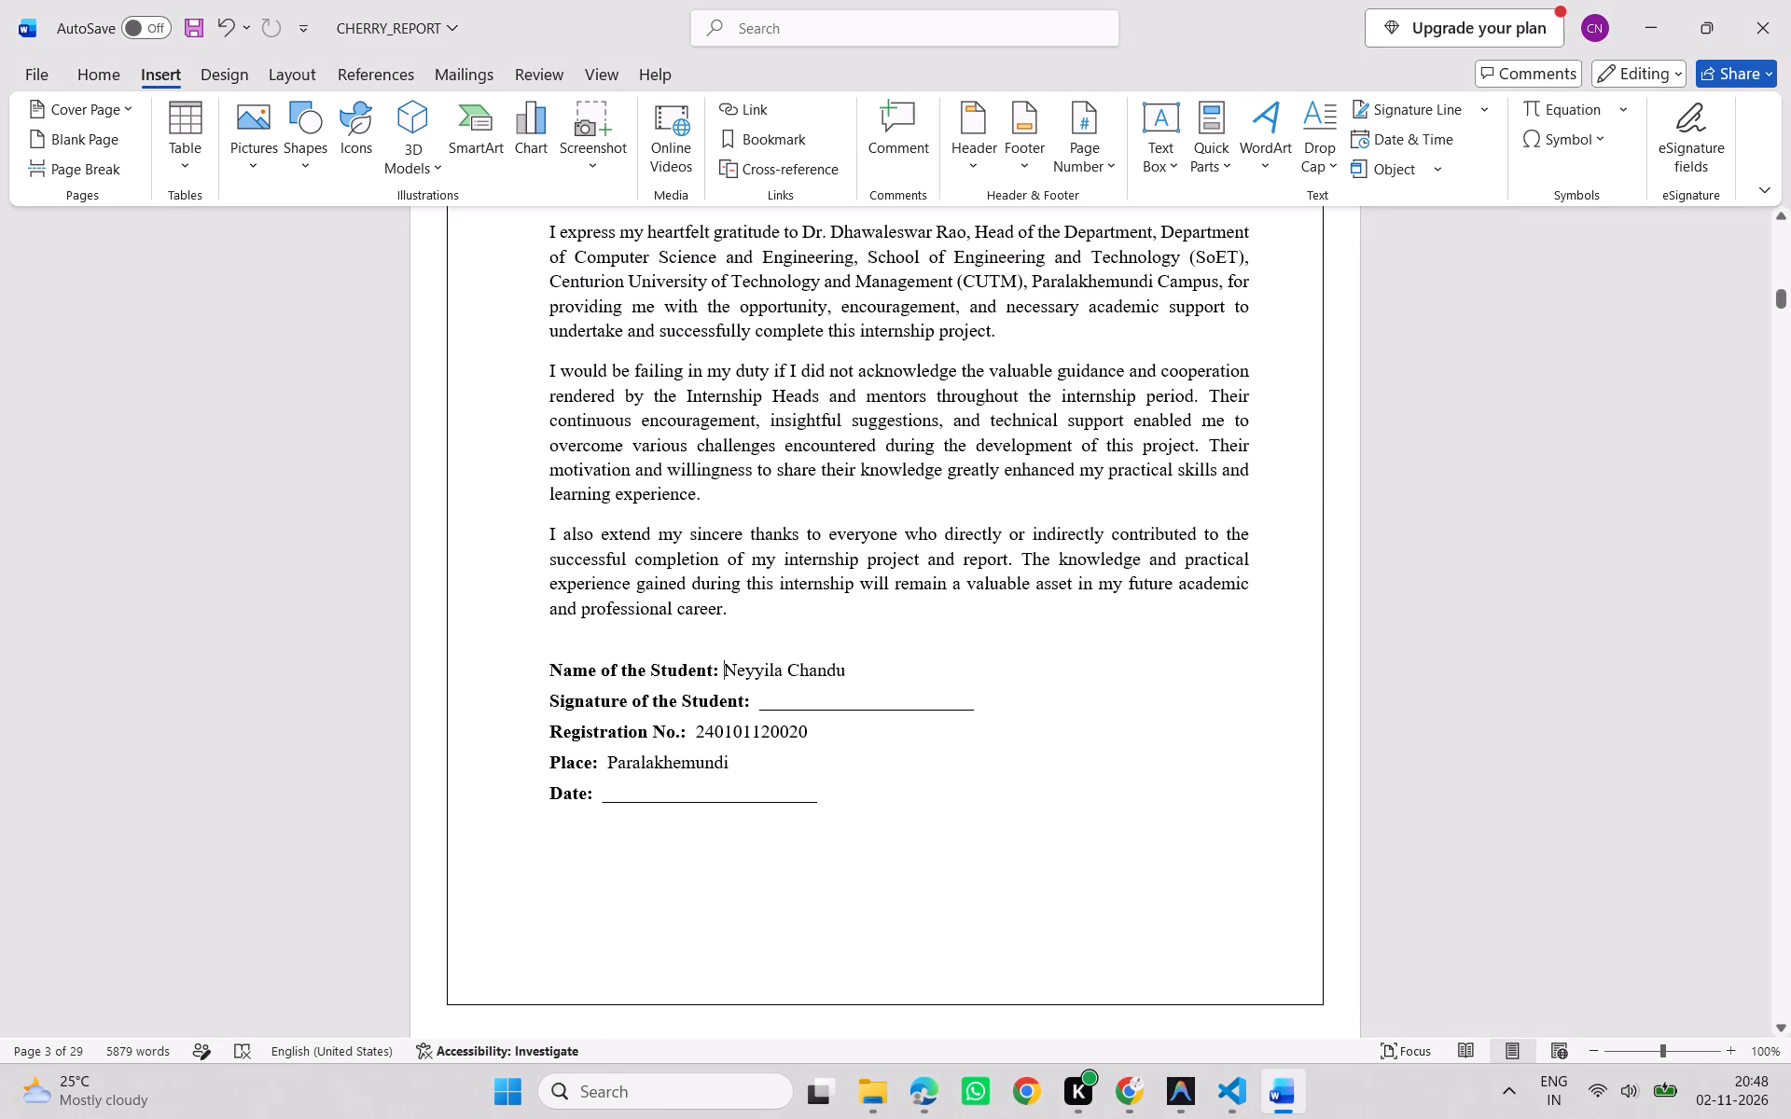
Correct the last two digits of the registration number in the Acknowledgement's signature block to match the Declaration page.
{"action": "left_click", "coordinate": [805, 727]}
{"action": "key", "text": "BackSpace"}
{"action": "key", "text": "BackSpace"}
{"action": "type", "text": "16"}
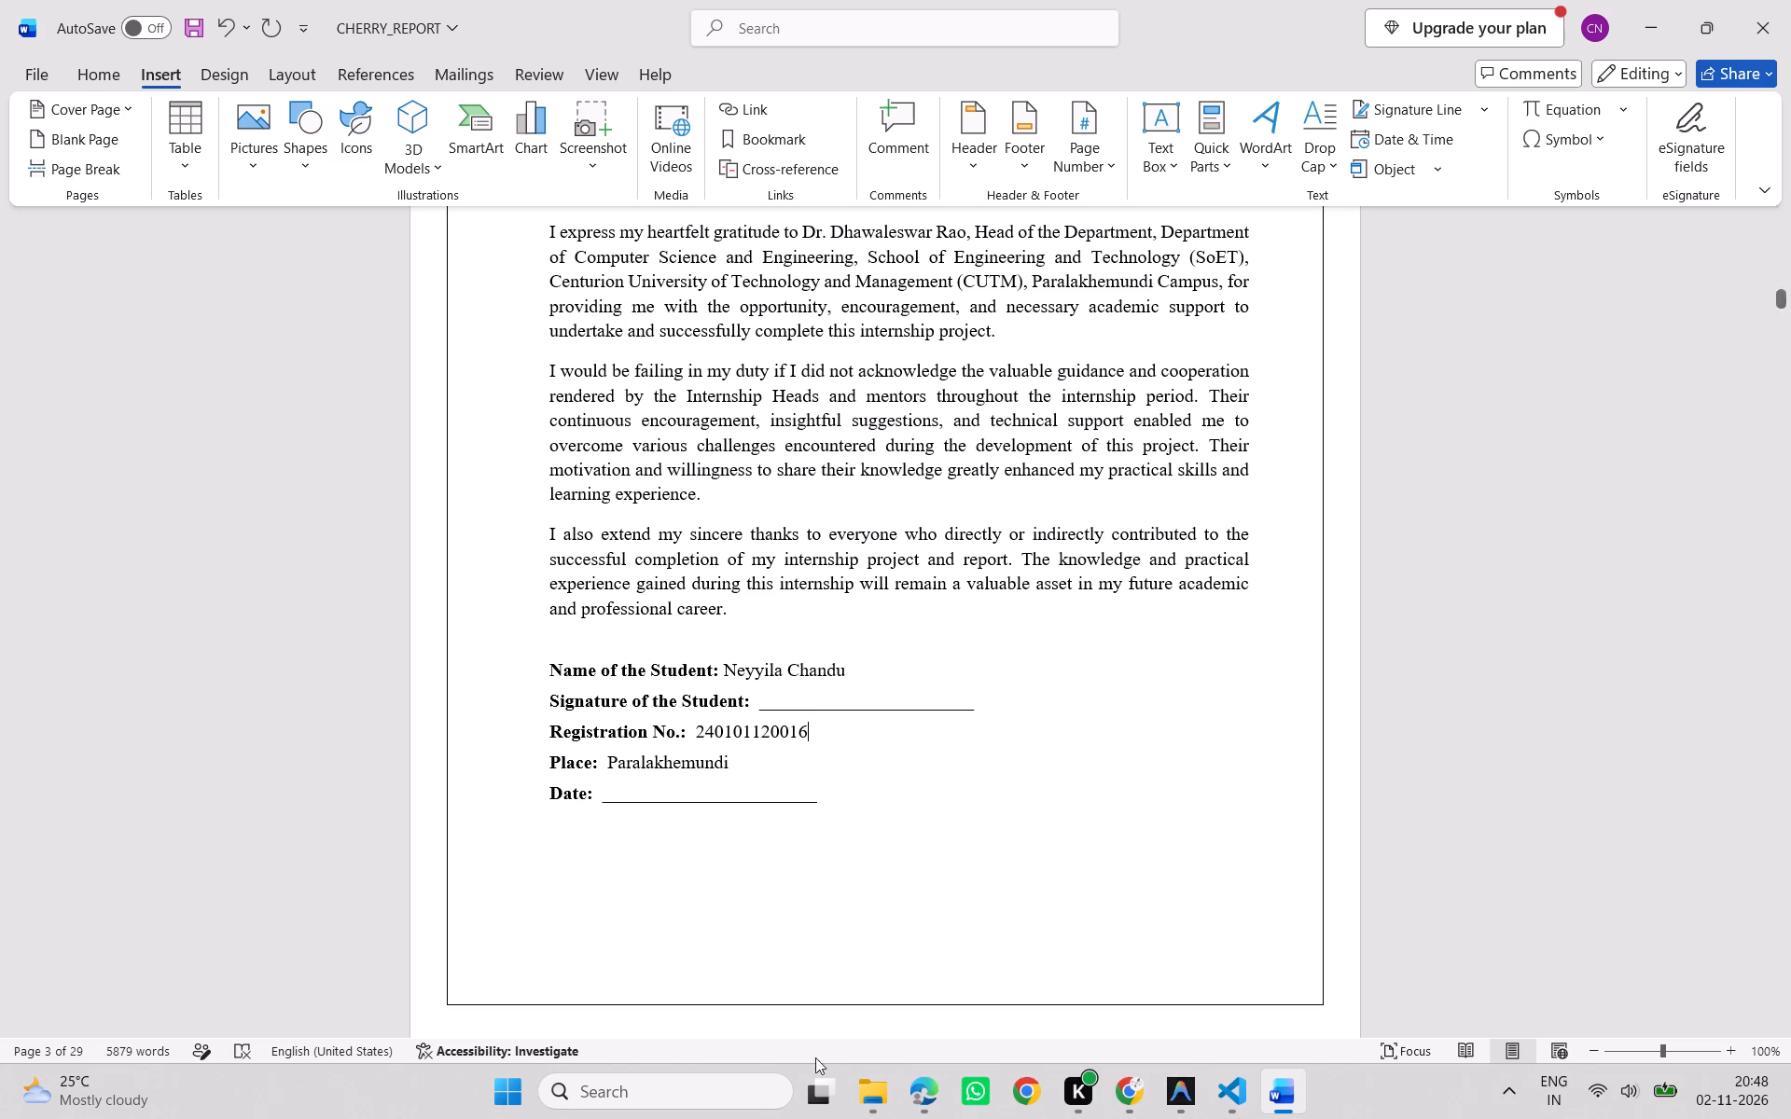
In File Explorer, delete the outdated CHERRY_QC_Internship_REPORT PDF from the PROJECT REPORTS folder.
{"action": "left_click", "coordinate": [868, 1086]}
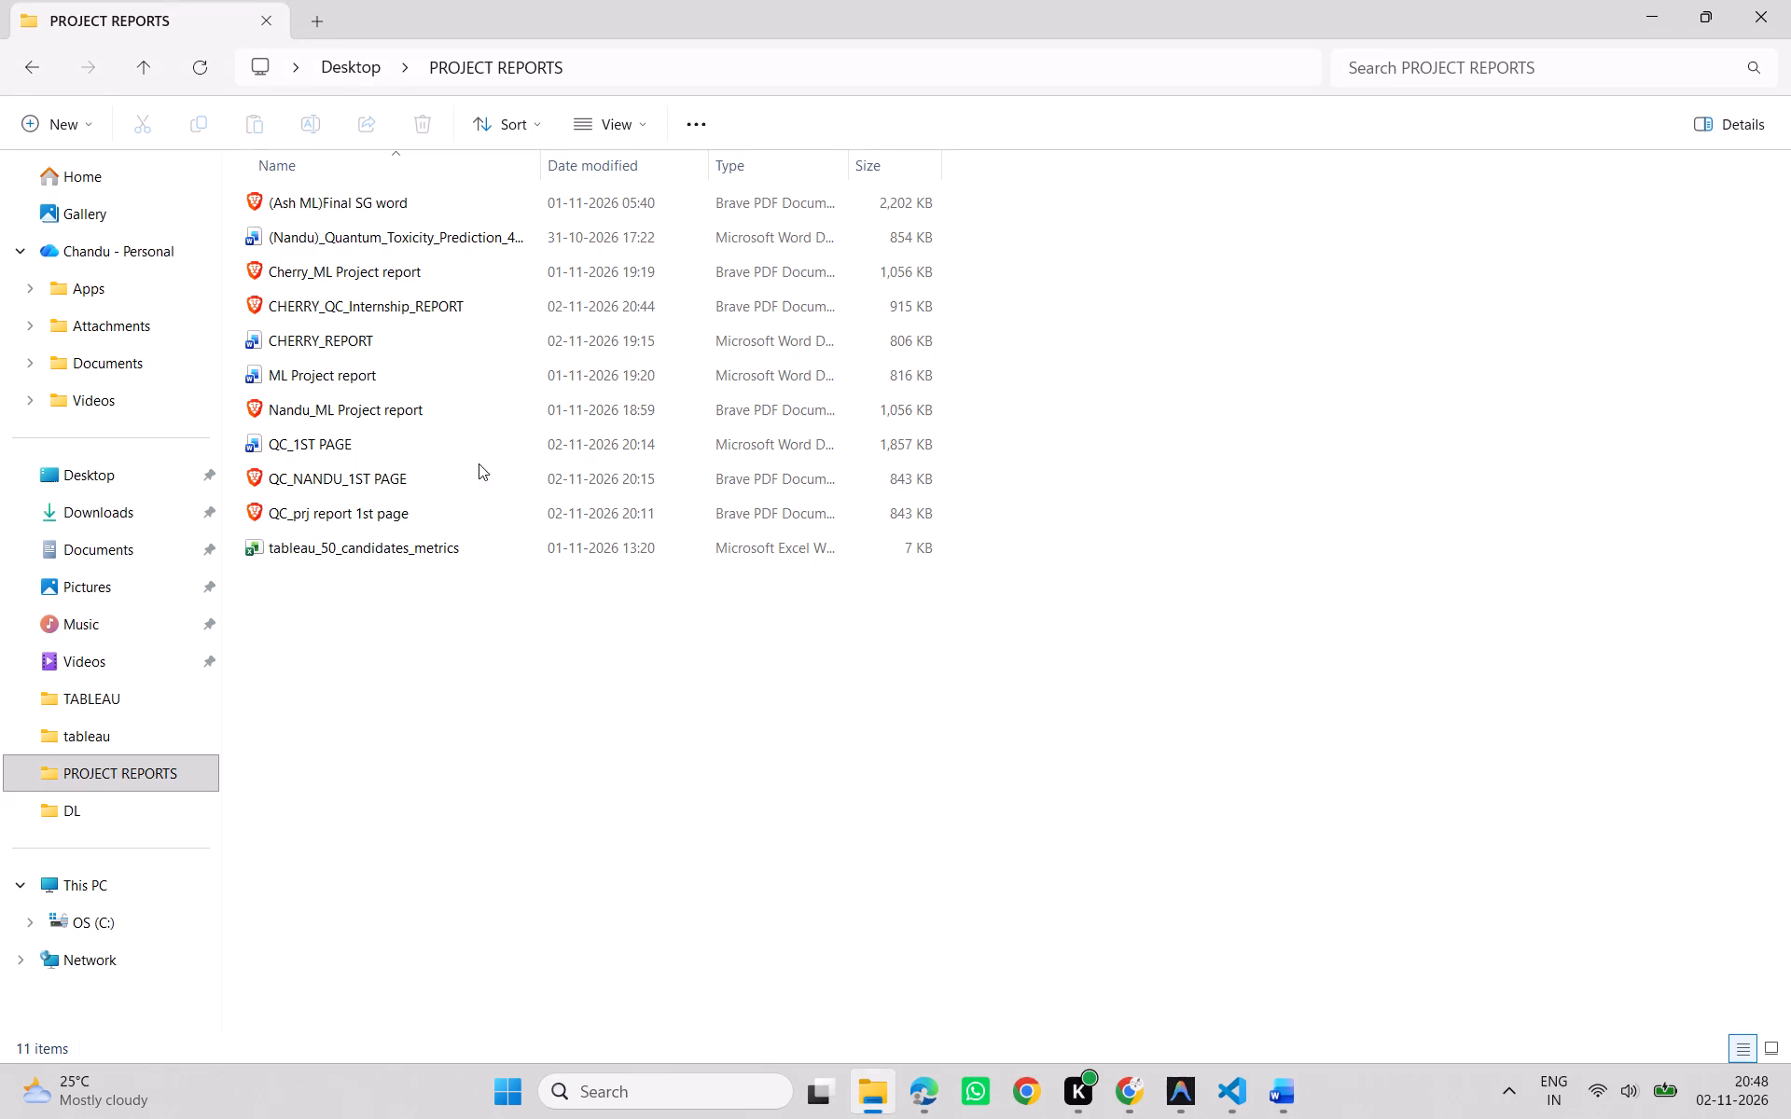
{"action": "left_click", "coordinate": [440, 302]}
{"action": "left_click", "coordinate": [430, 130]}
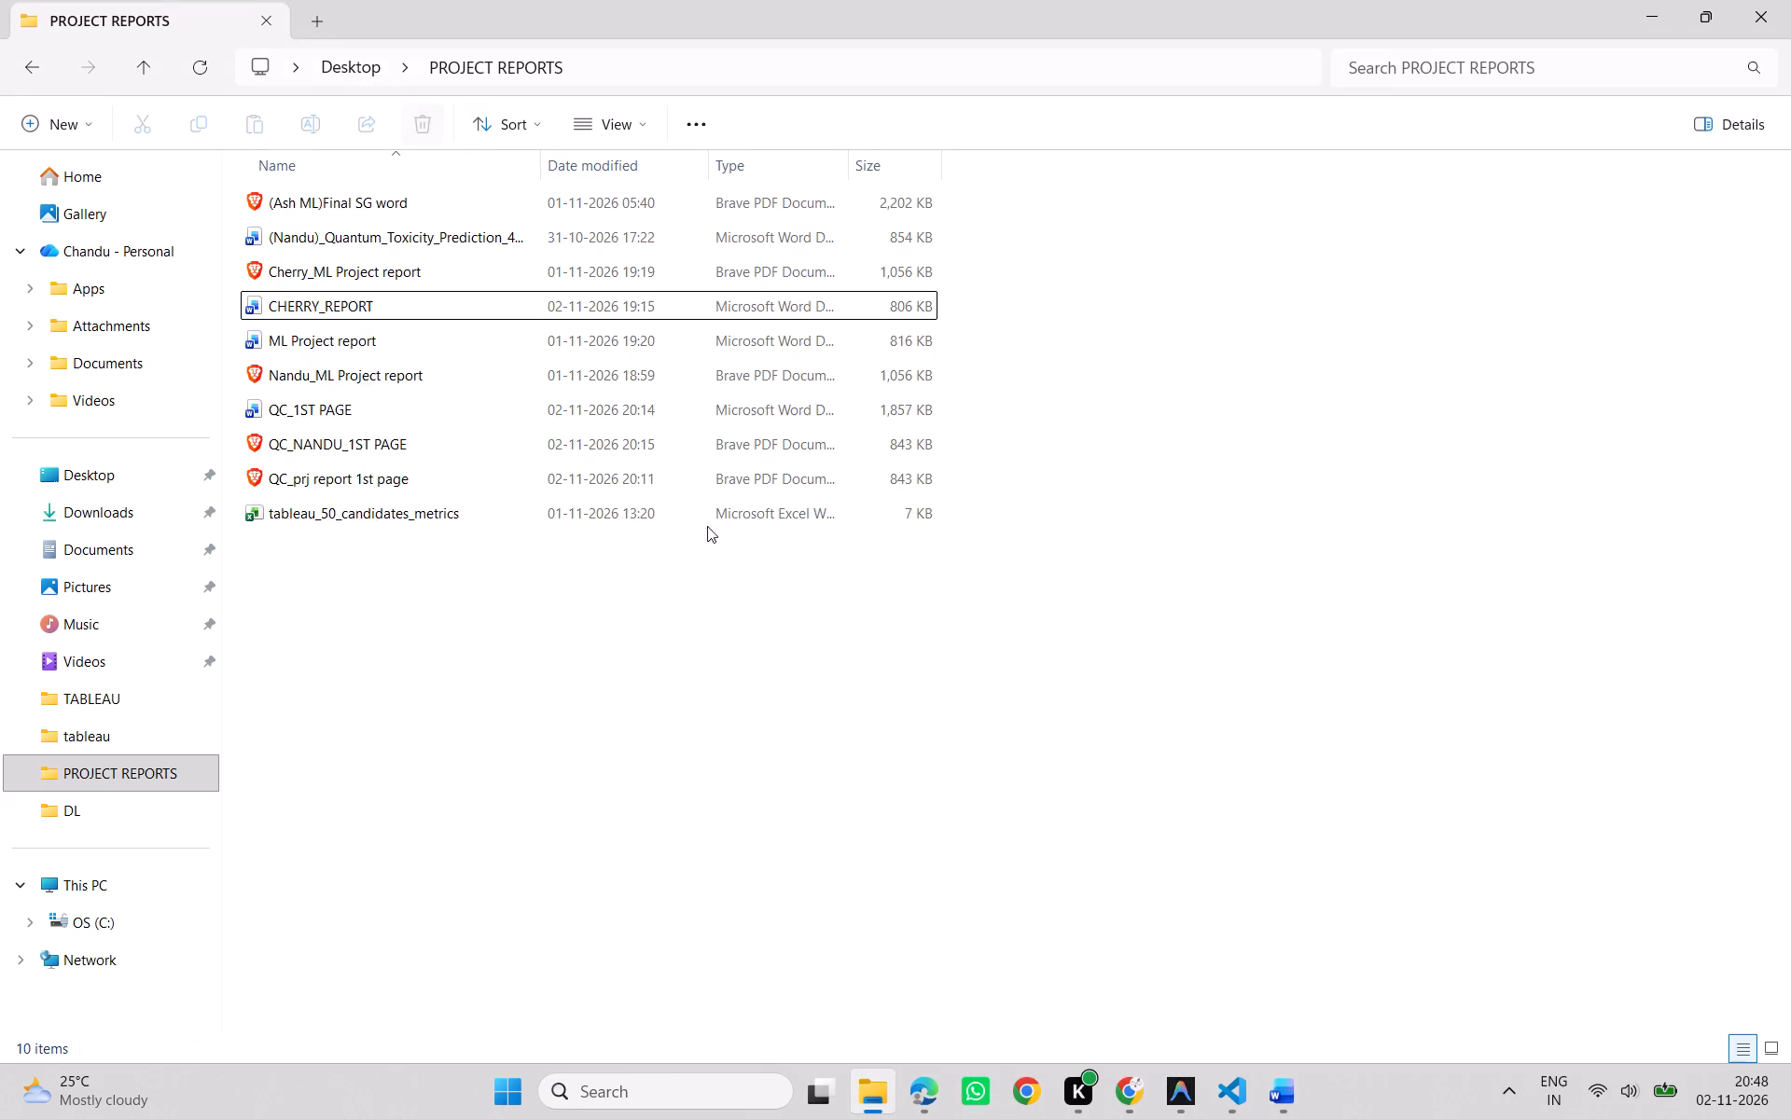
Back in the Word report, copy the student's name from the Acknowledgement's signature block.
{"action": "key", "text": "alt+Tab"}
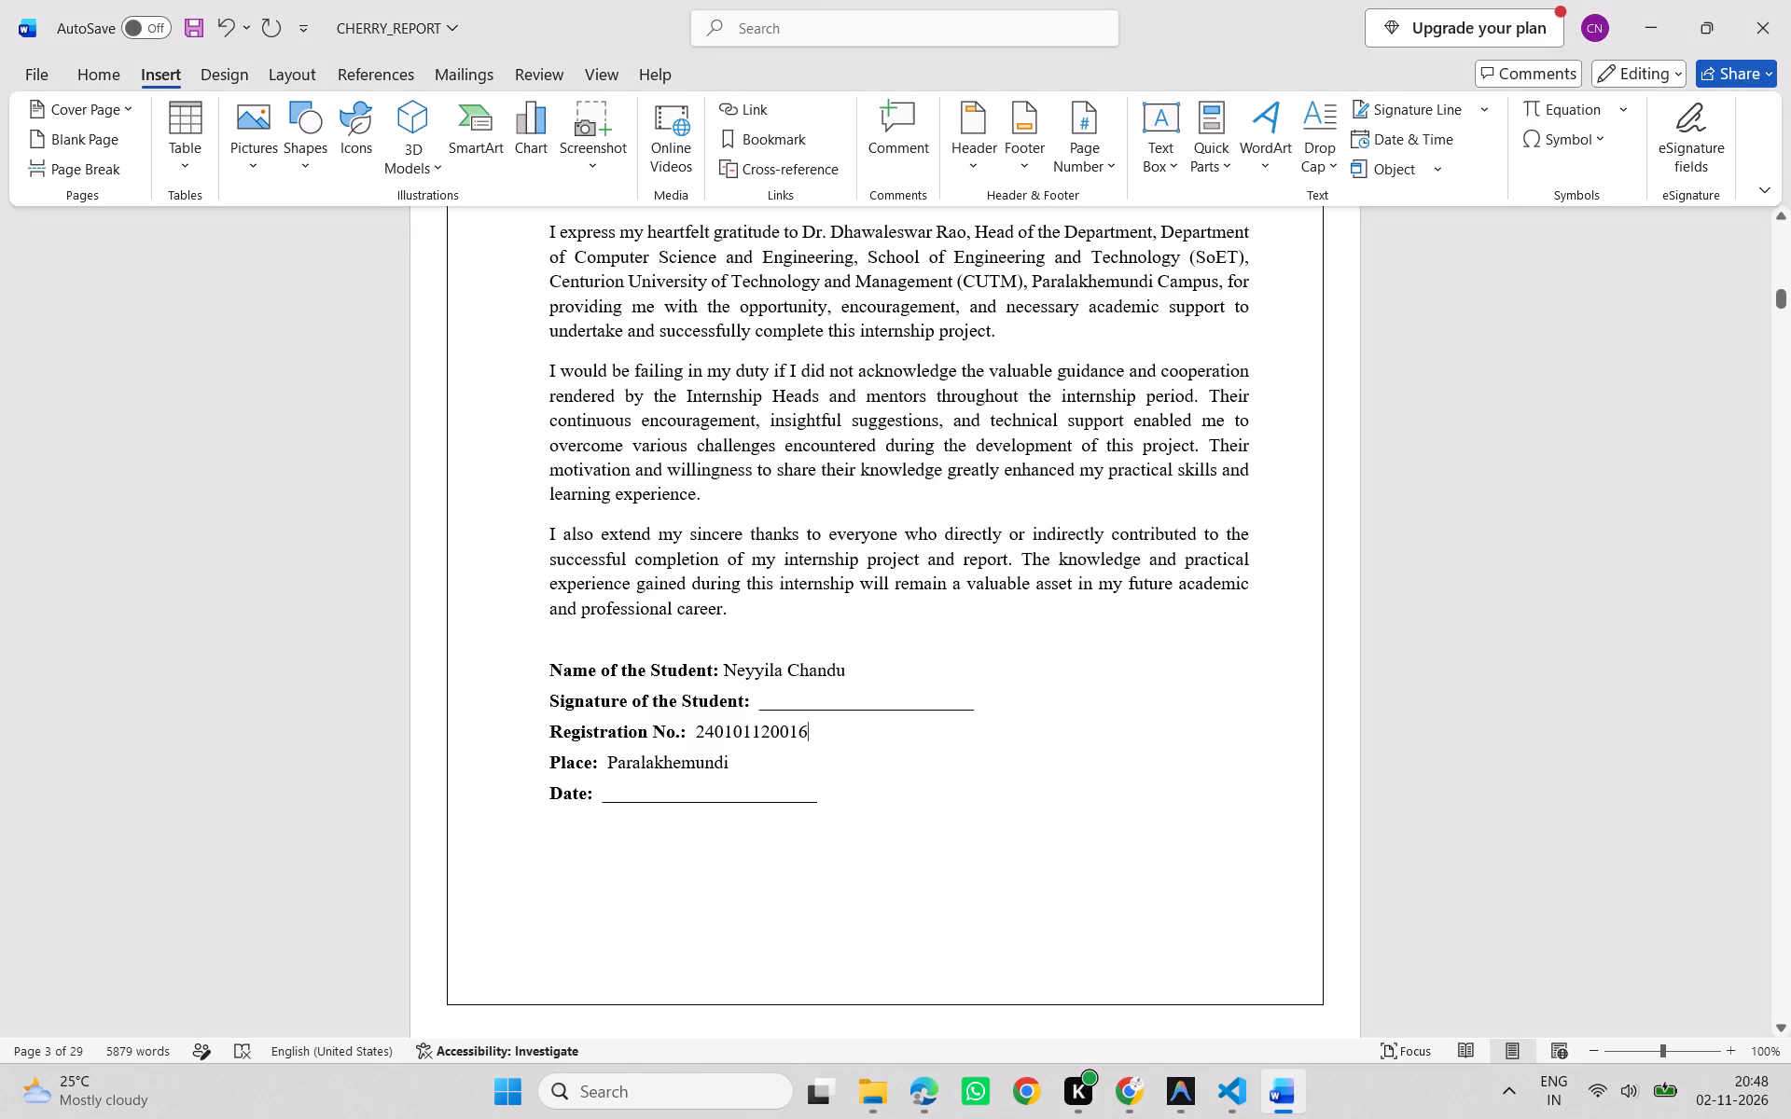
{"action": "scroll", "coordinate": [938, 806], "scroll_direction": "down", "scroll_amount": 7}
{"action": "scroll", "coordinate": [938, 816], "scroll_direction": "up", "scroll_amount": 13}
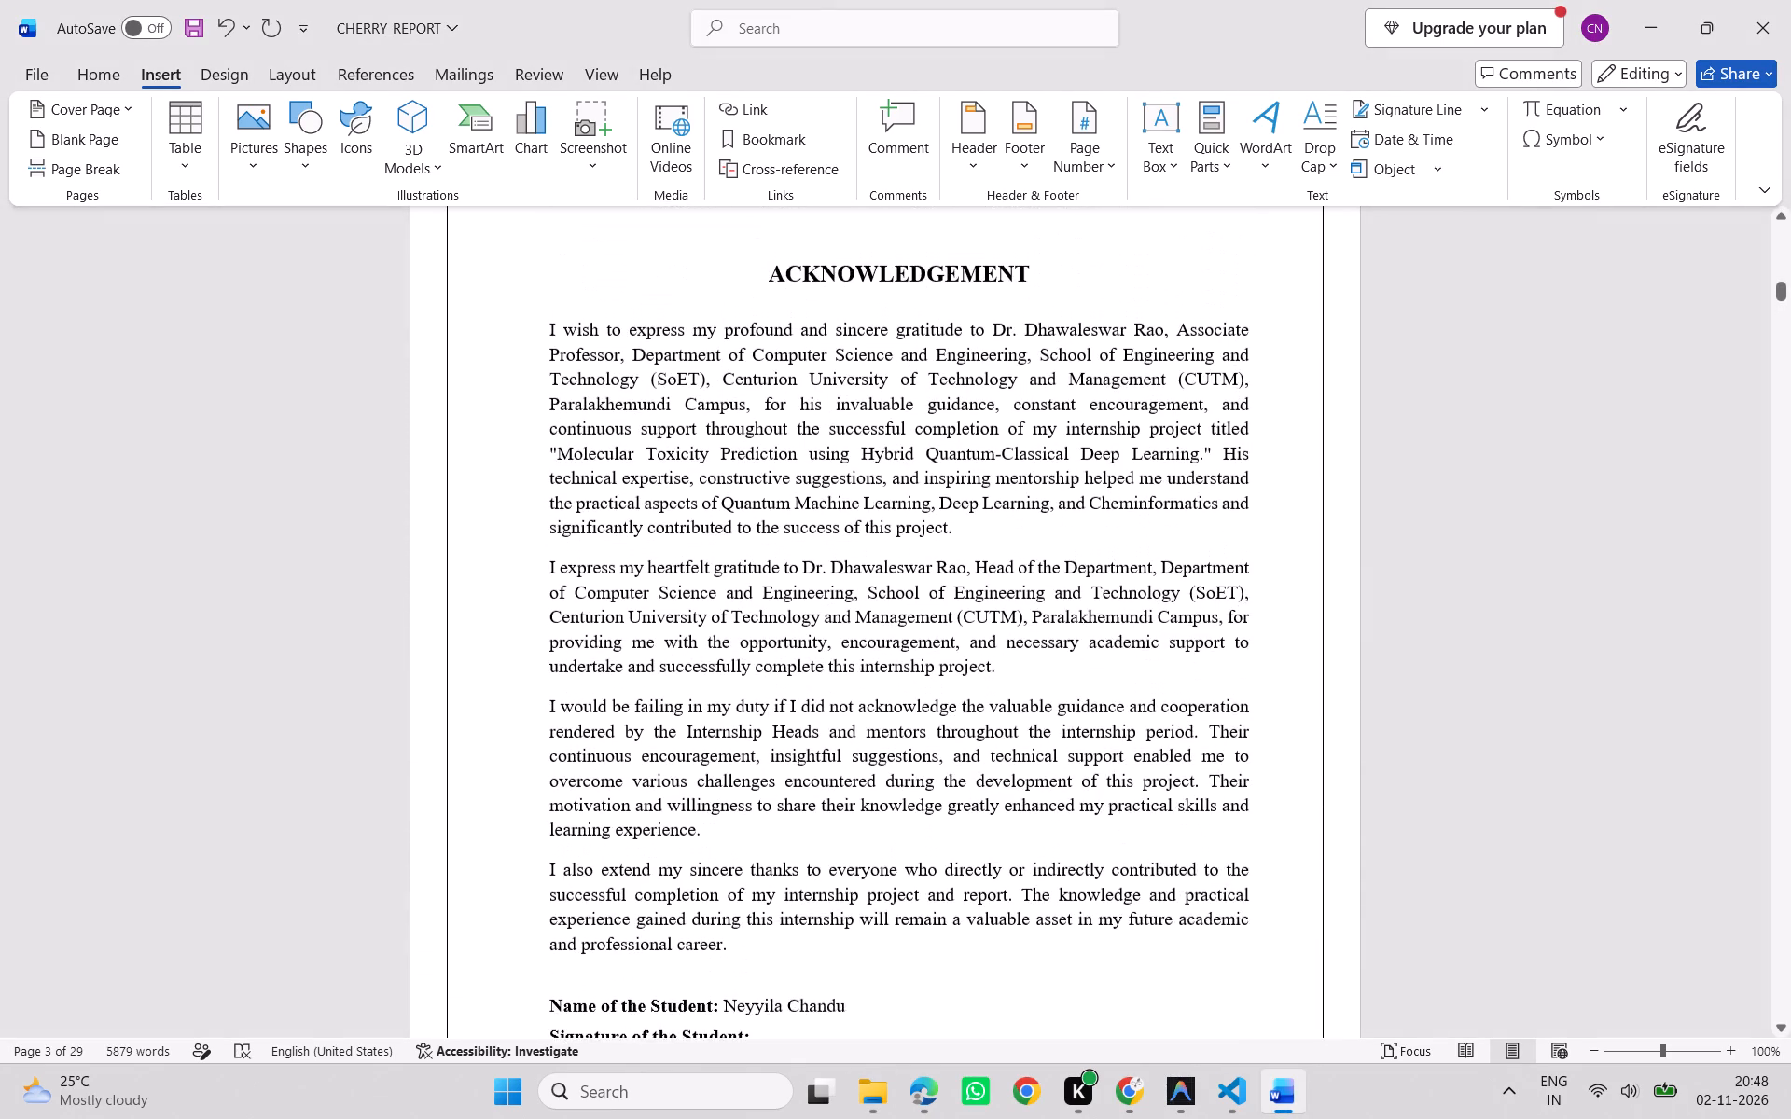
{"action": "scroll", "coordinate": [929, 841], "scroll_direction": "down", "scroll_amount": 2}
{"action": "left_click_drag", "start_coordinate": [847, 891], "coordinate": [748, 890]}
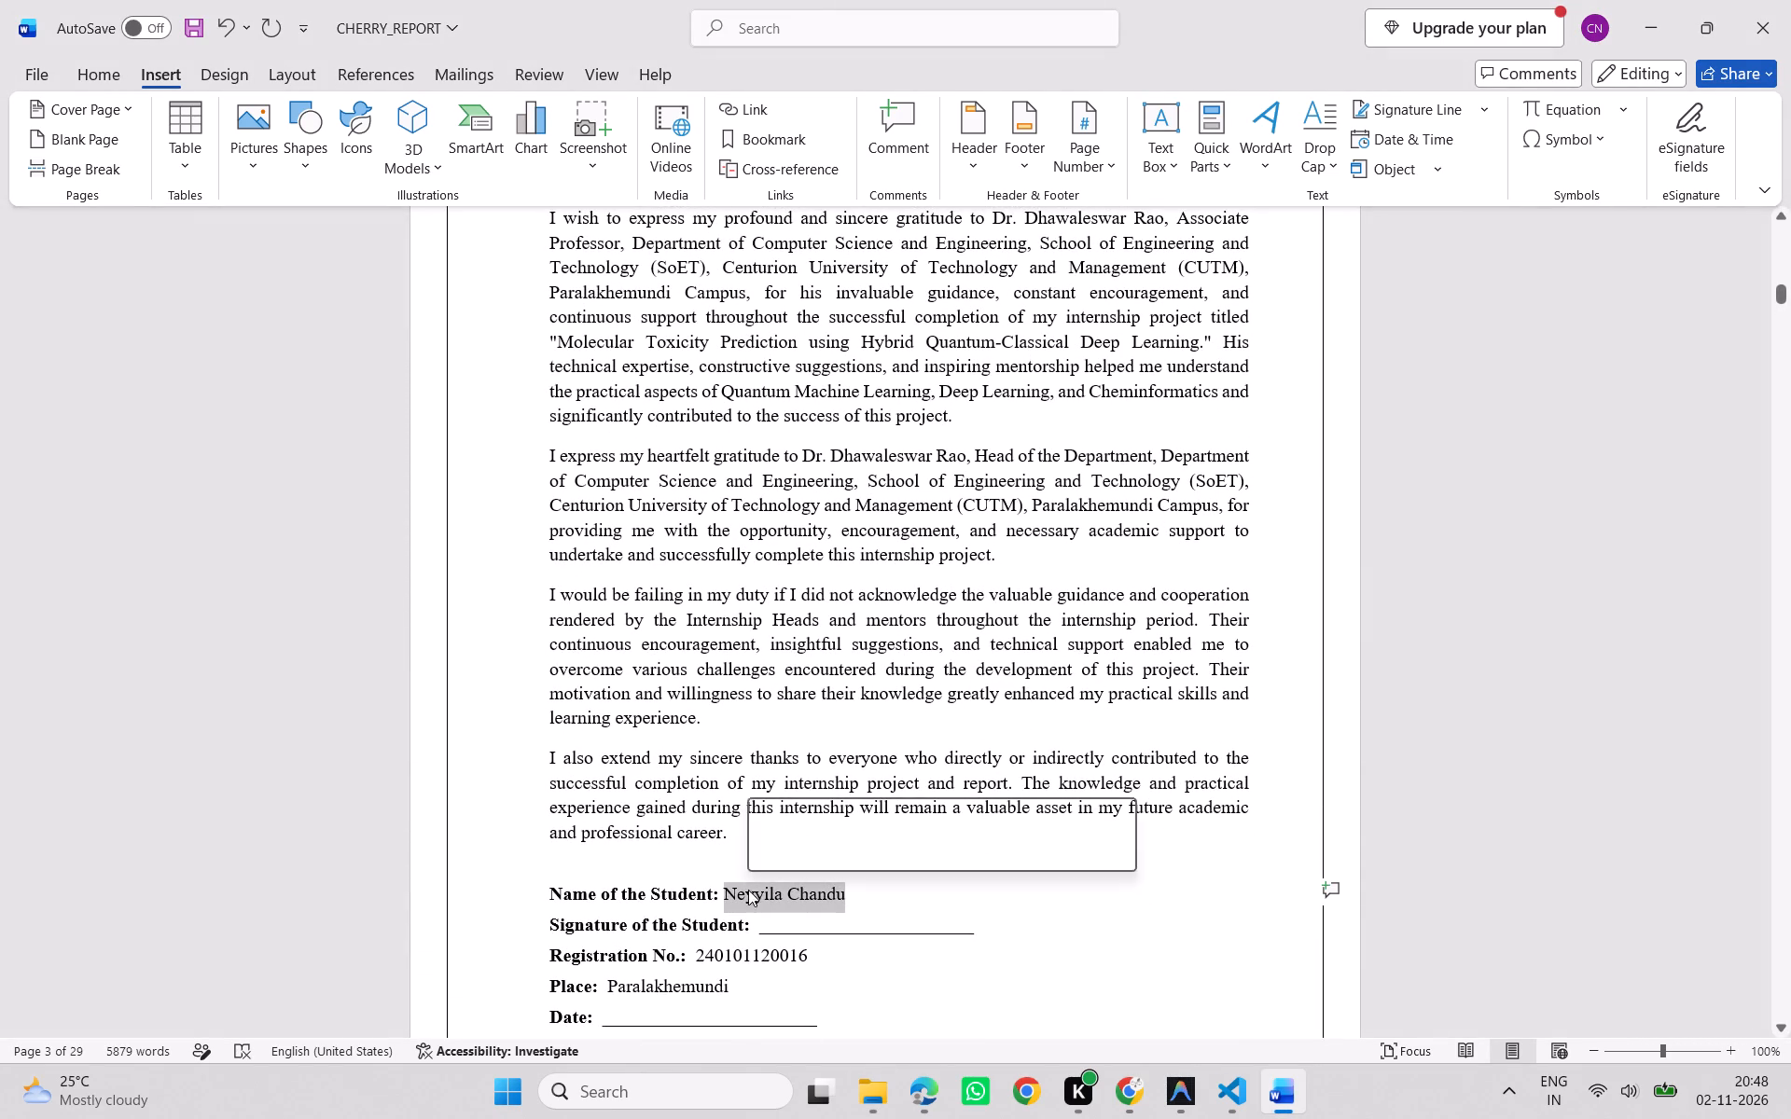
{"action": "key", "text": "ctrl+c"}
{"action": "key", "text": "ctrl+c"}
Correct the last two digits of the registration number in the Bonafide Certificate's first paragraph to match the Declaration page.
{"action": "scroll", "coordinate": [1062, 888], "scroll_direction": "up", "scroll_amount": 12}
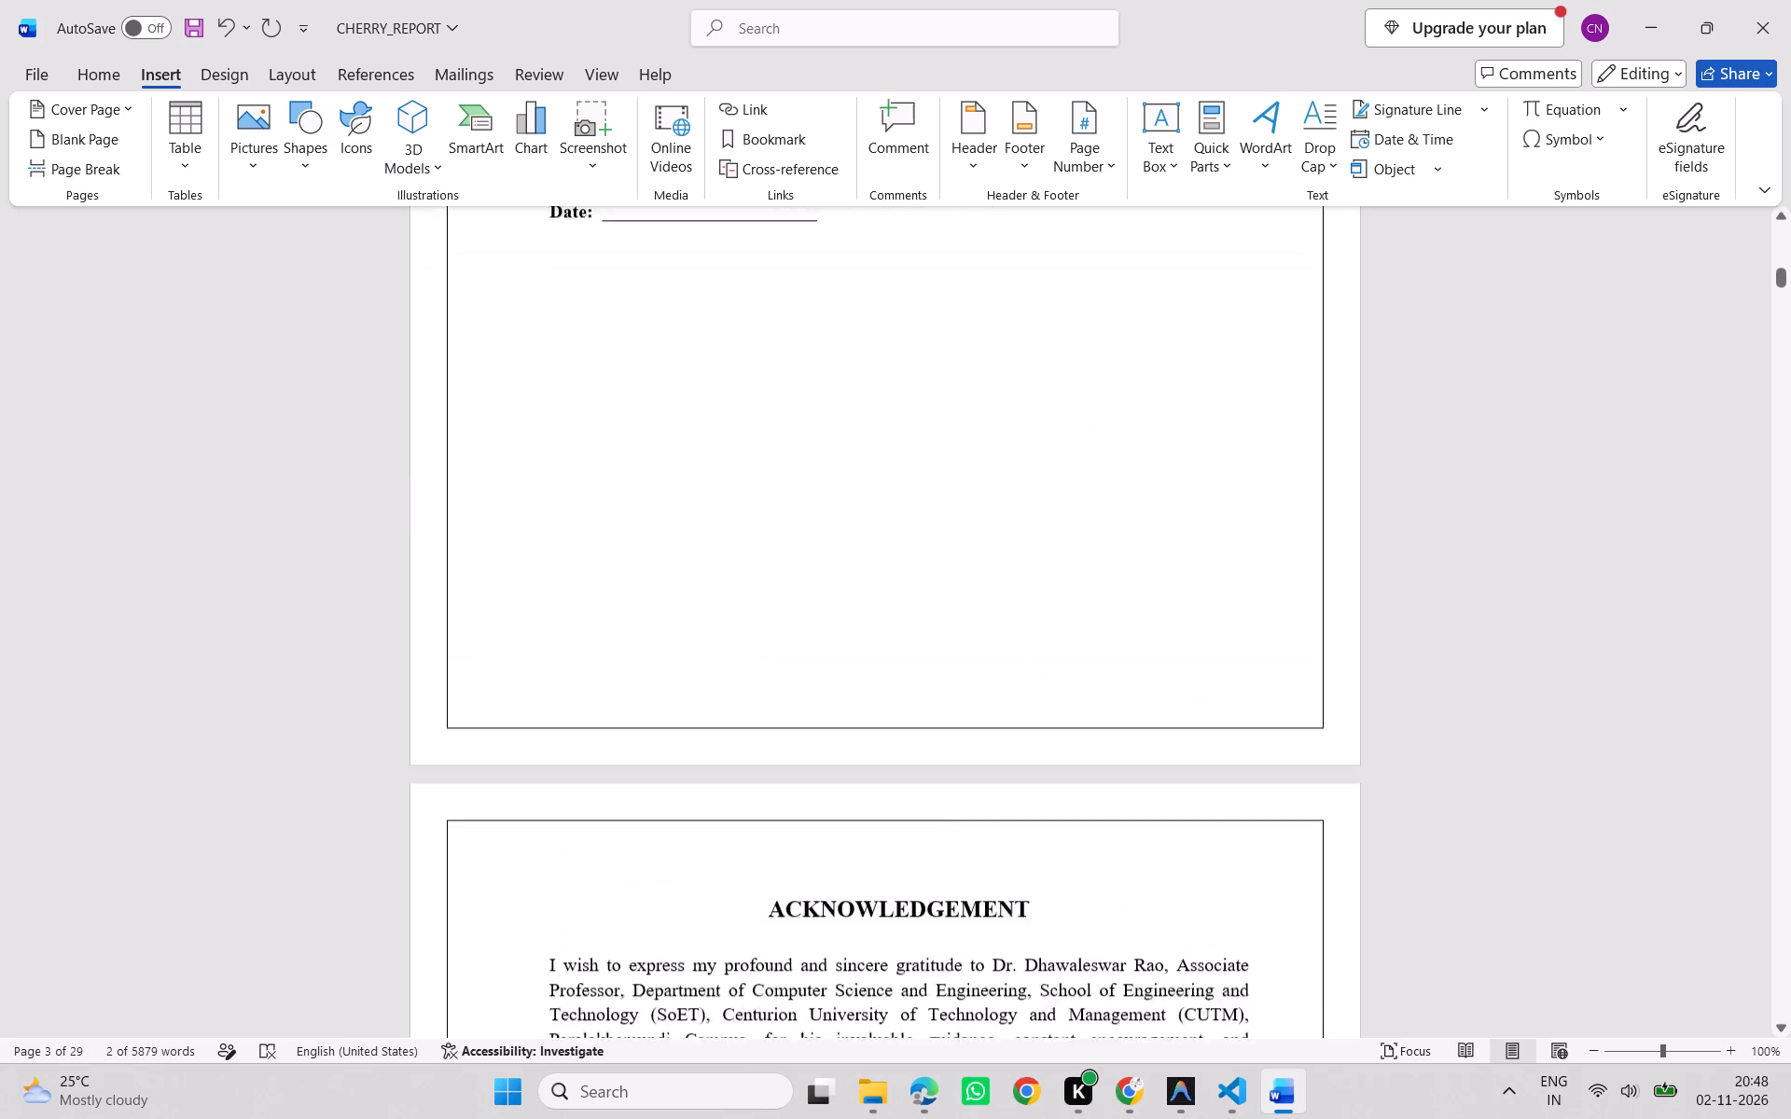
{"action": "scroll", "coordinate": [1037, 897], "scroll_direction": "up", "scroll_amount": 9}
{"action": "scroll", "coordinate": [1020, 798], "scroll_direction": "up", "scroll_amount": 5}
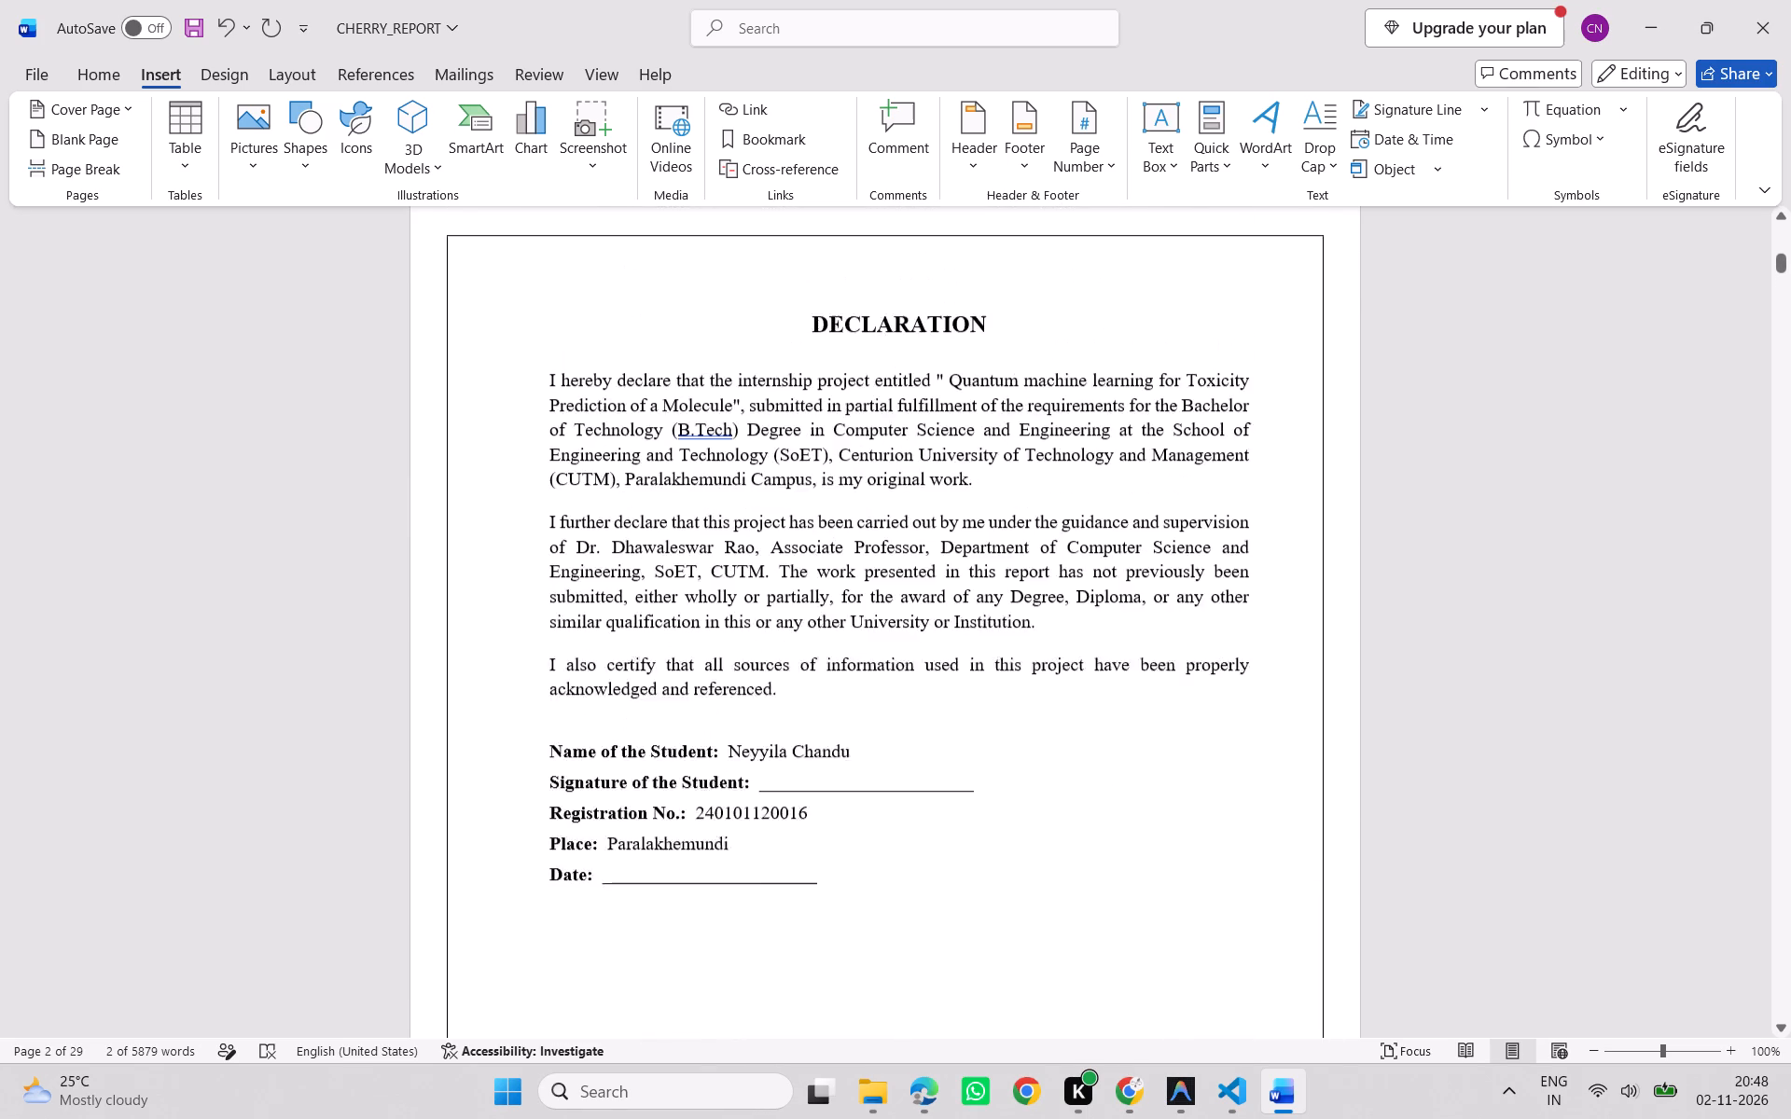
{"action": "scroll", "coordinate": [1025, 793], "scroll_direction": "up", "scroll_amount": 14}
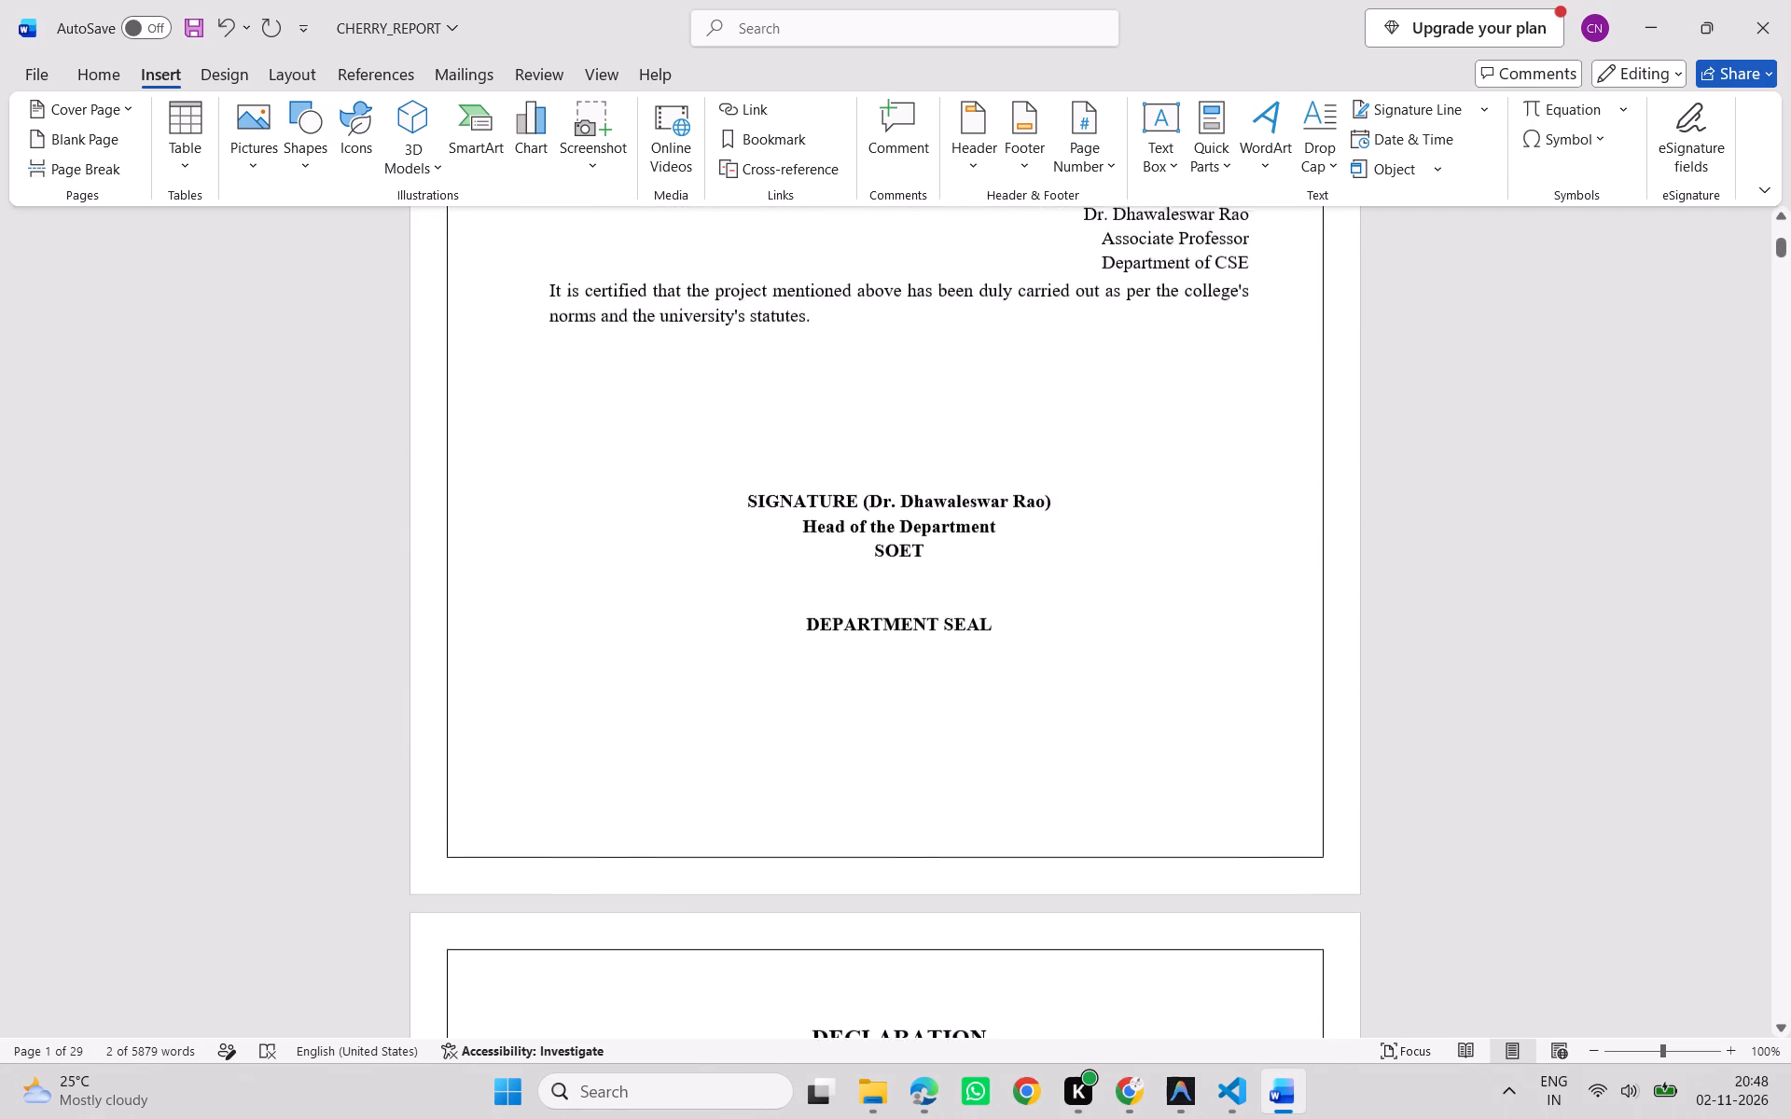
{"action": "scroll", "coordinate": [1025, 793], "scroll_direction": "up", "scroll_amount": 6}
{"action": "scroll", "coordinate": [1025, 794], "scroll_direction": "down", "scroll_amount": 2}
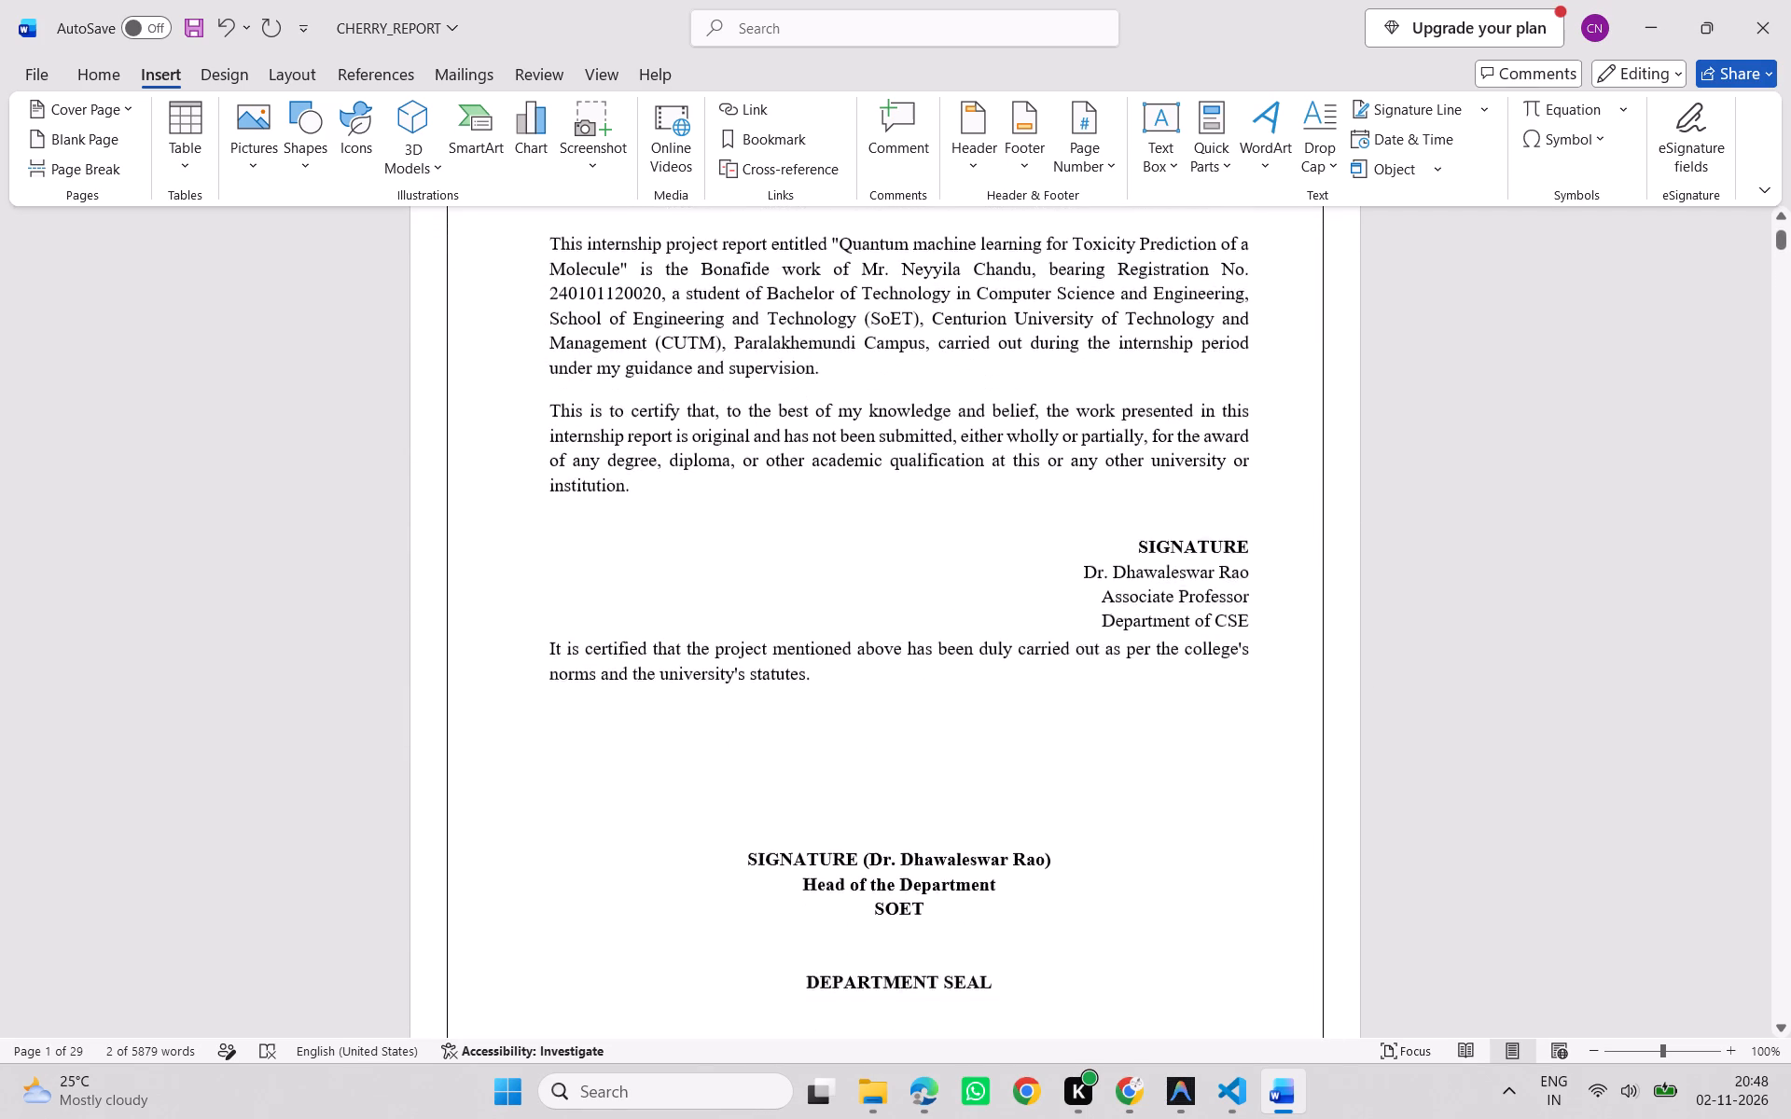
{"action": "scroll", "coordinate": [1025, 794], "scroll_direction": "down", "scroll_amount": 4}
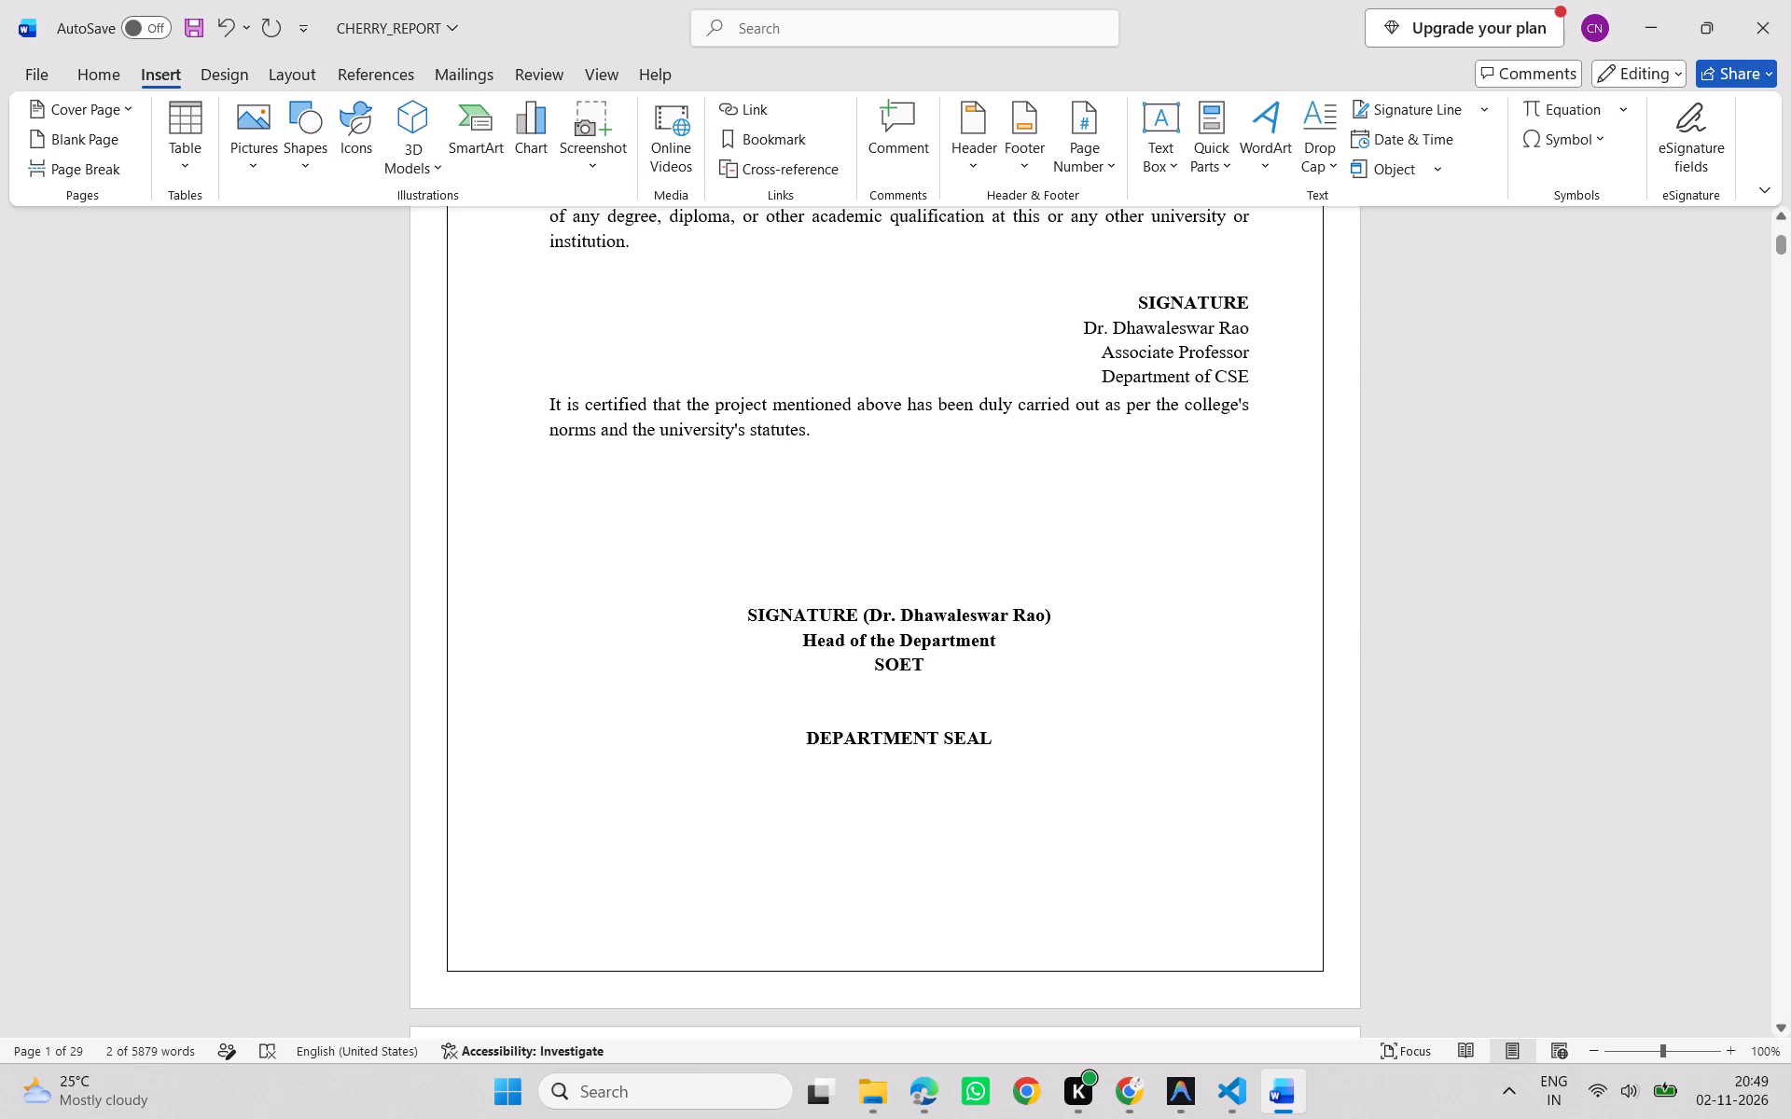
{"action": "scroll", "coordinate": [1120, 836], "scroll_direction": "up", "scroll_amount": 14}
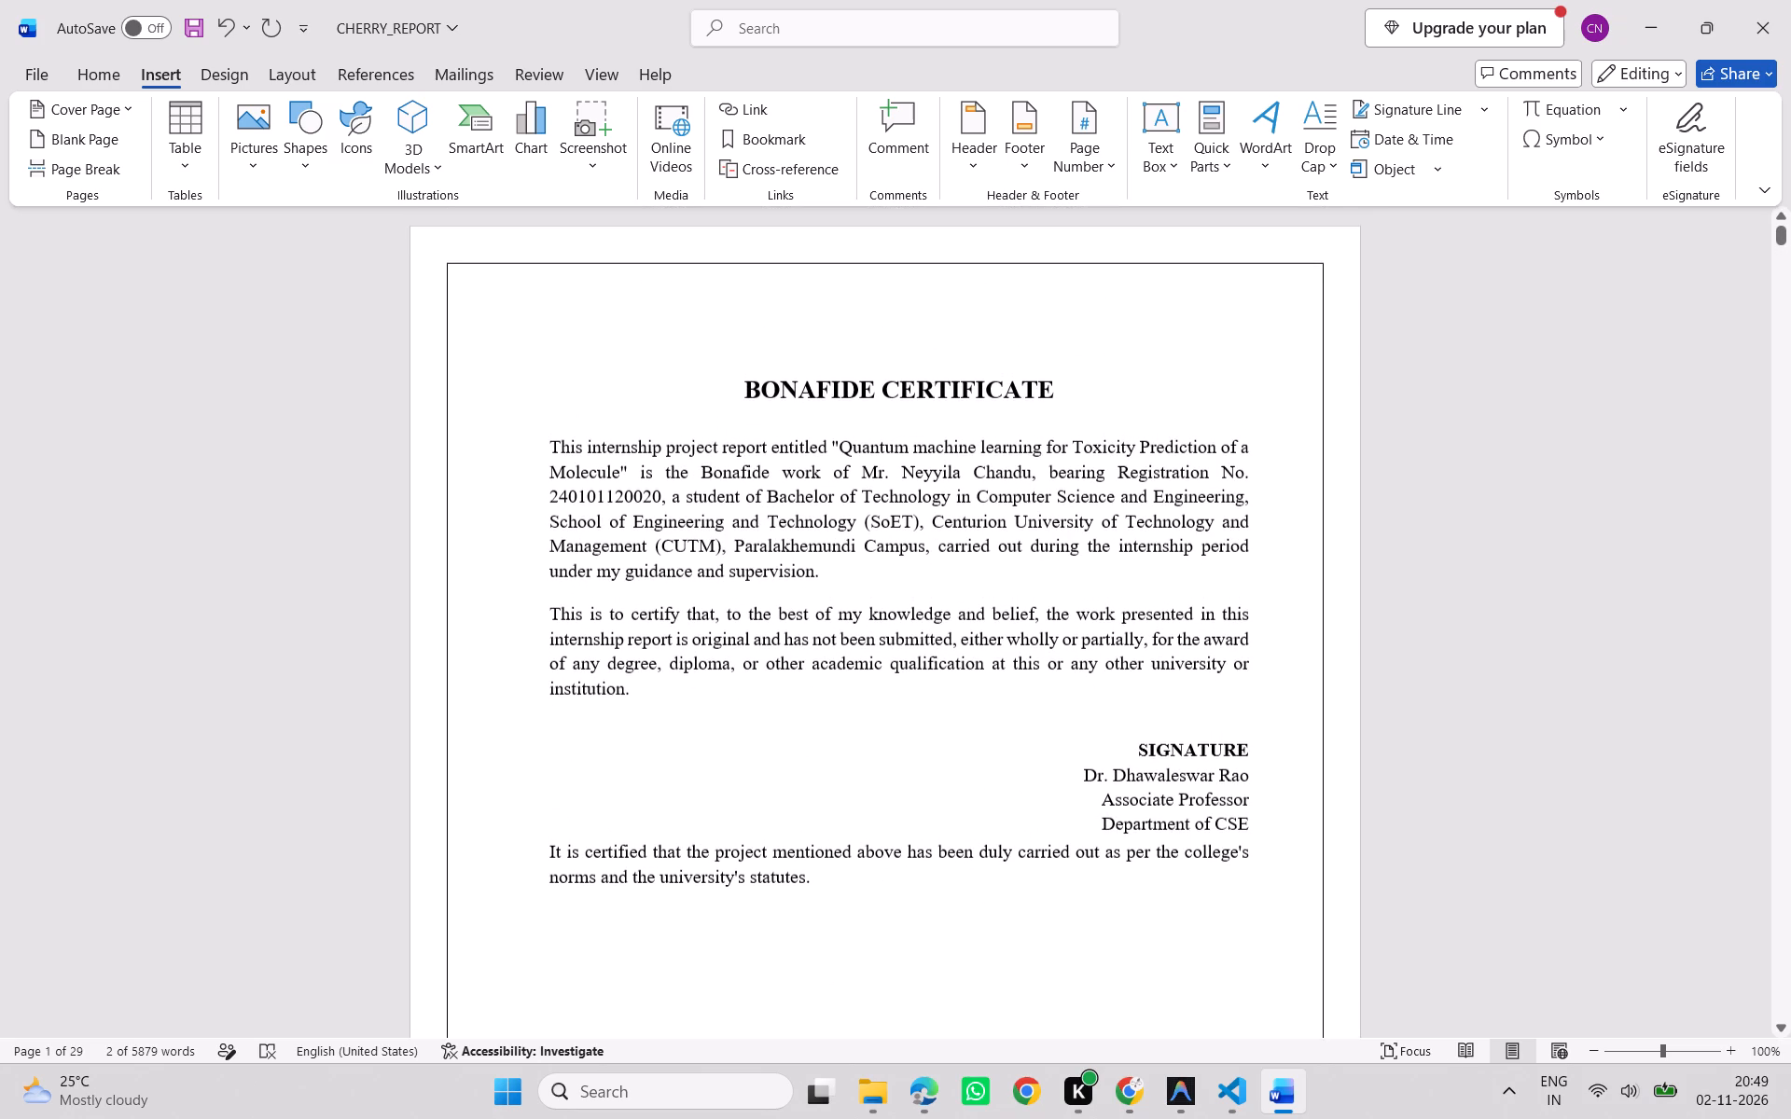
{"action": "left_click", "coordinate": [658, 491]}
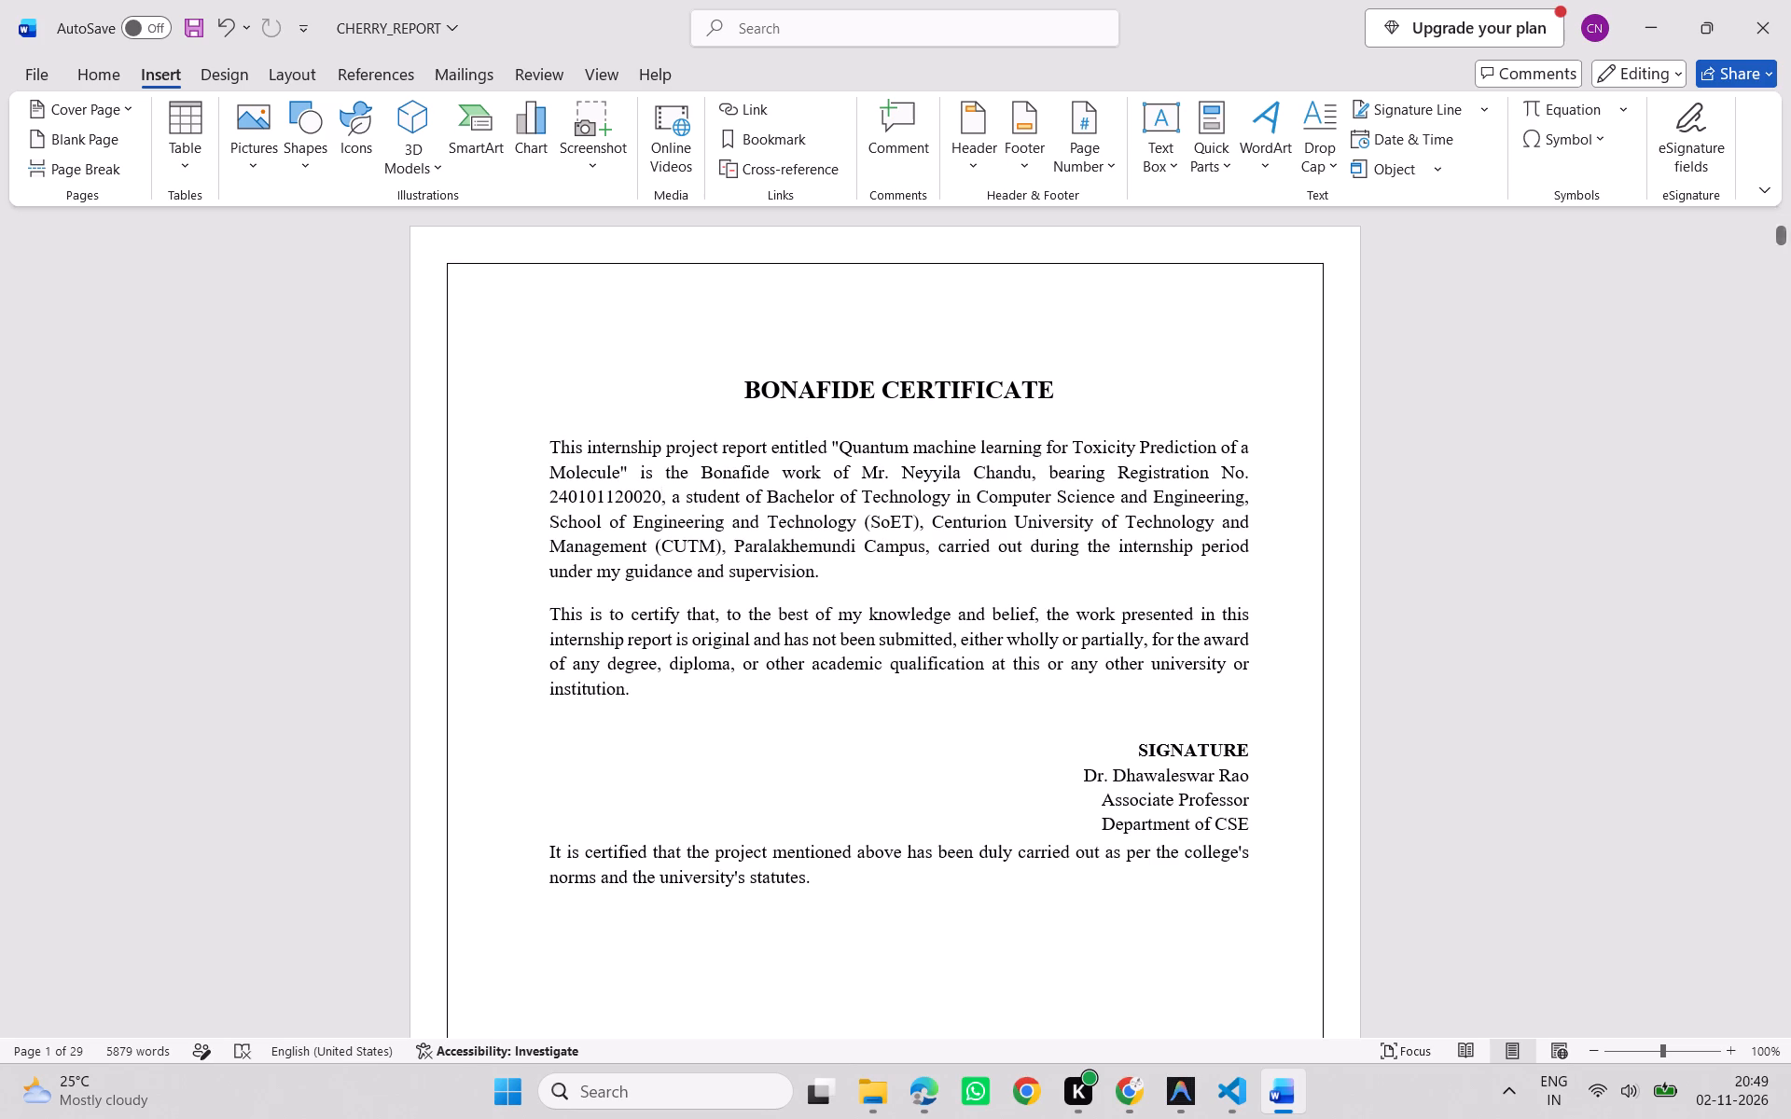
{"action": "key", "text": "BackSpace"}
{"action": "key", "text": "BackSpace"}
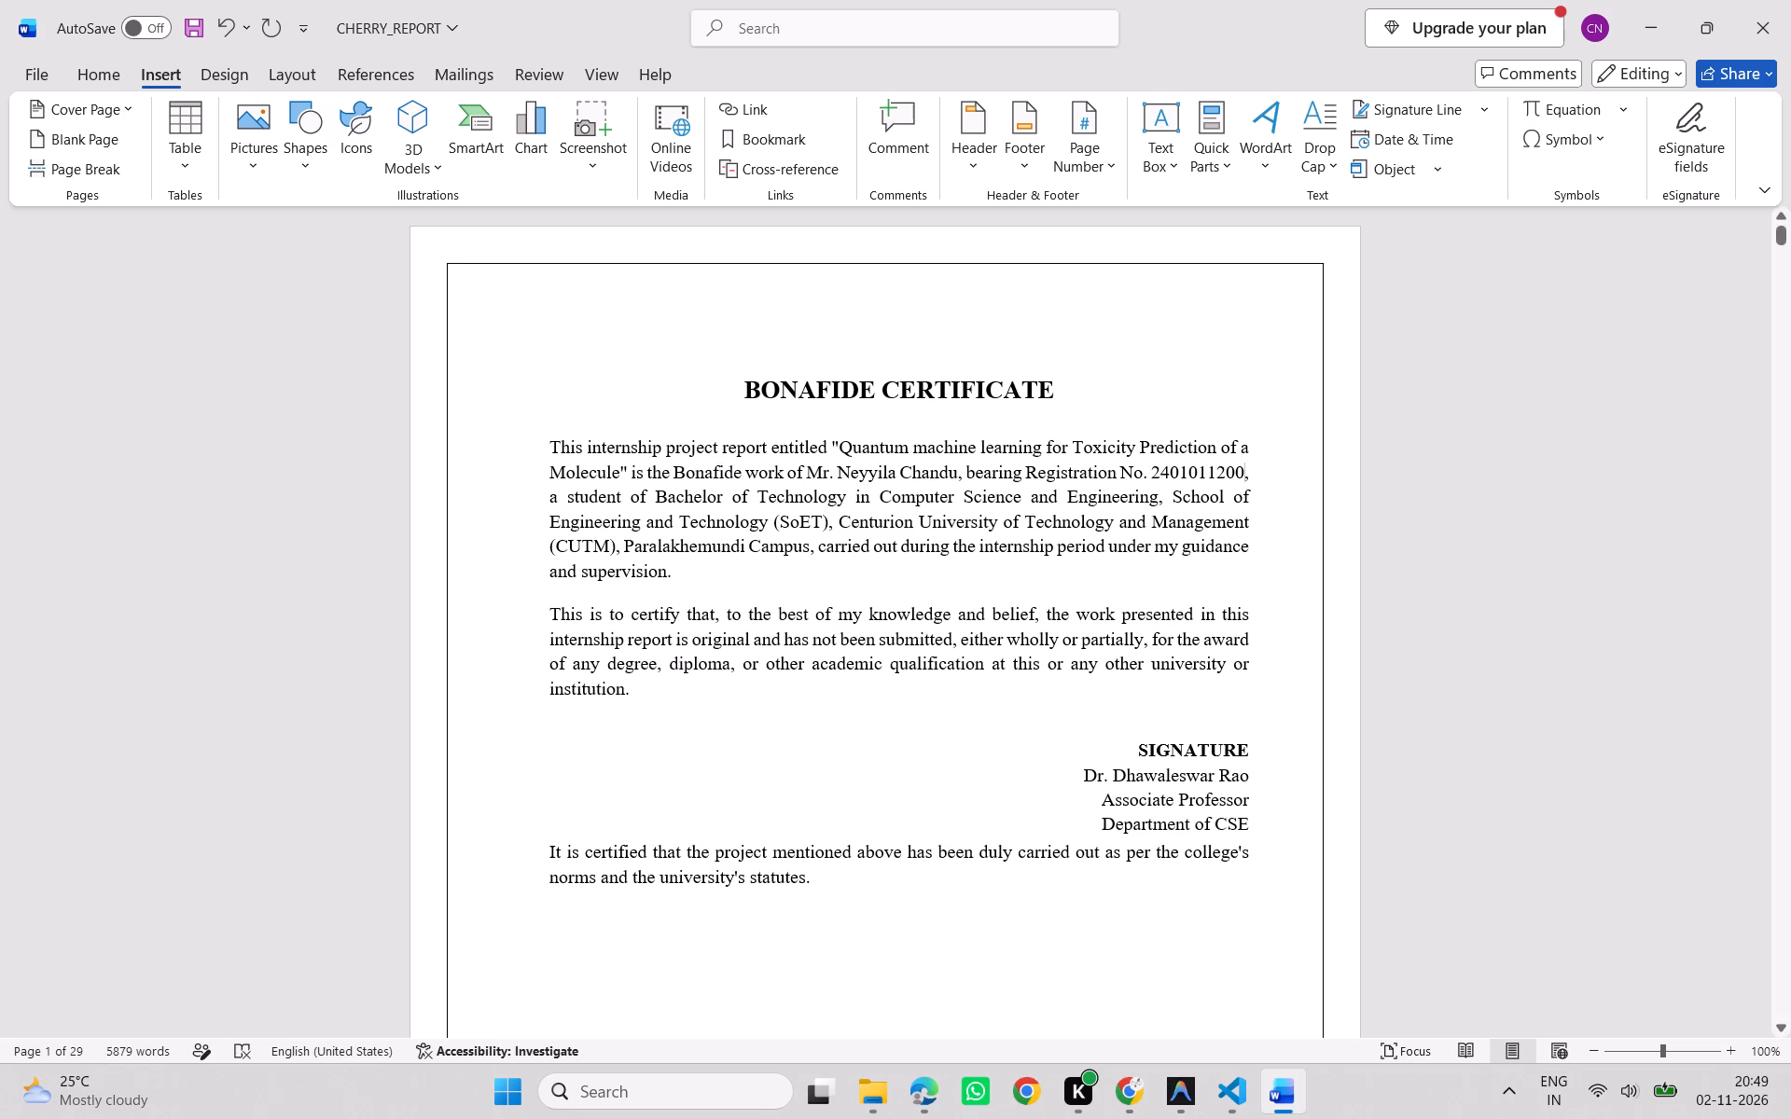
{"action": "type", "text": "16"}
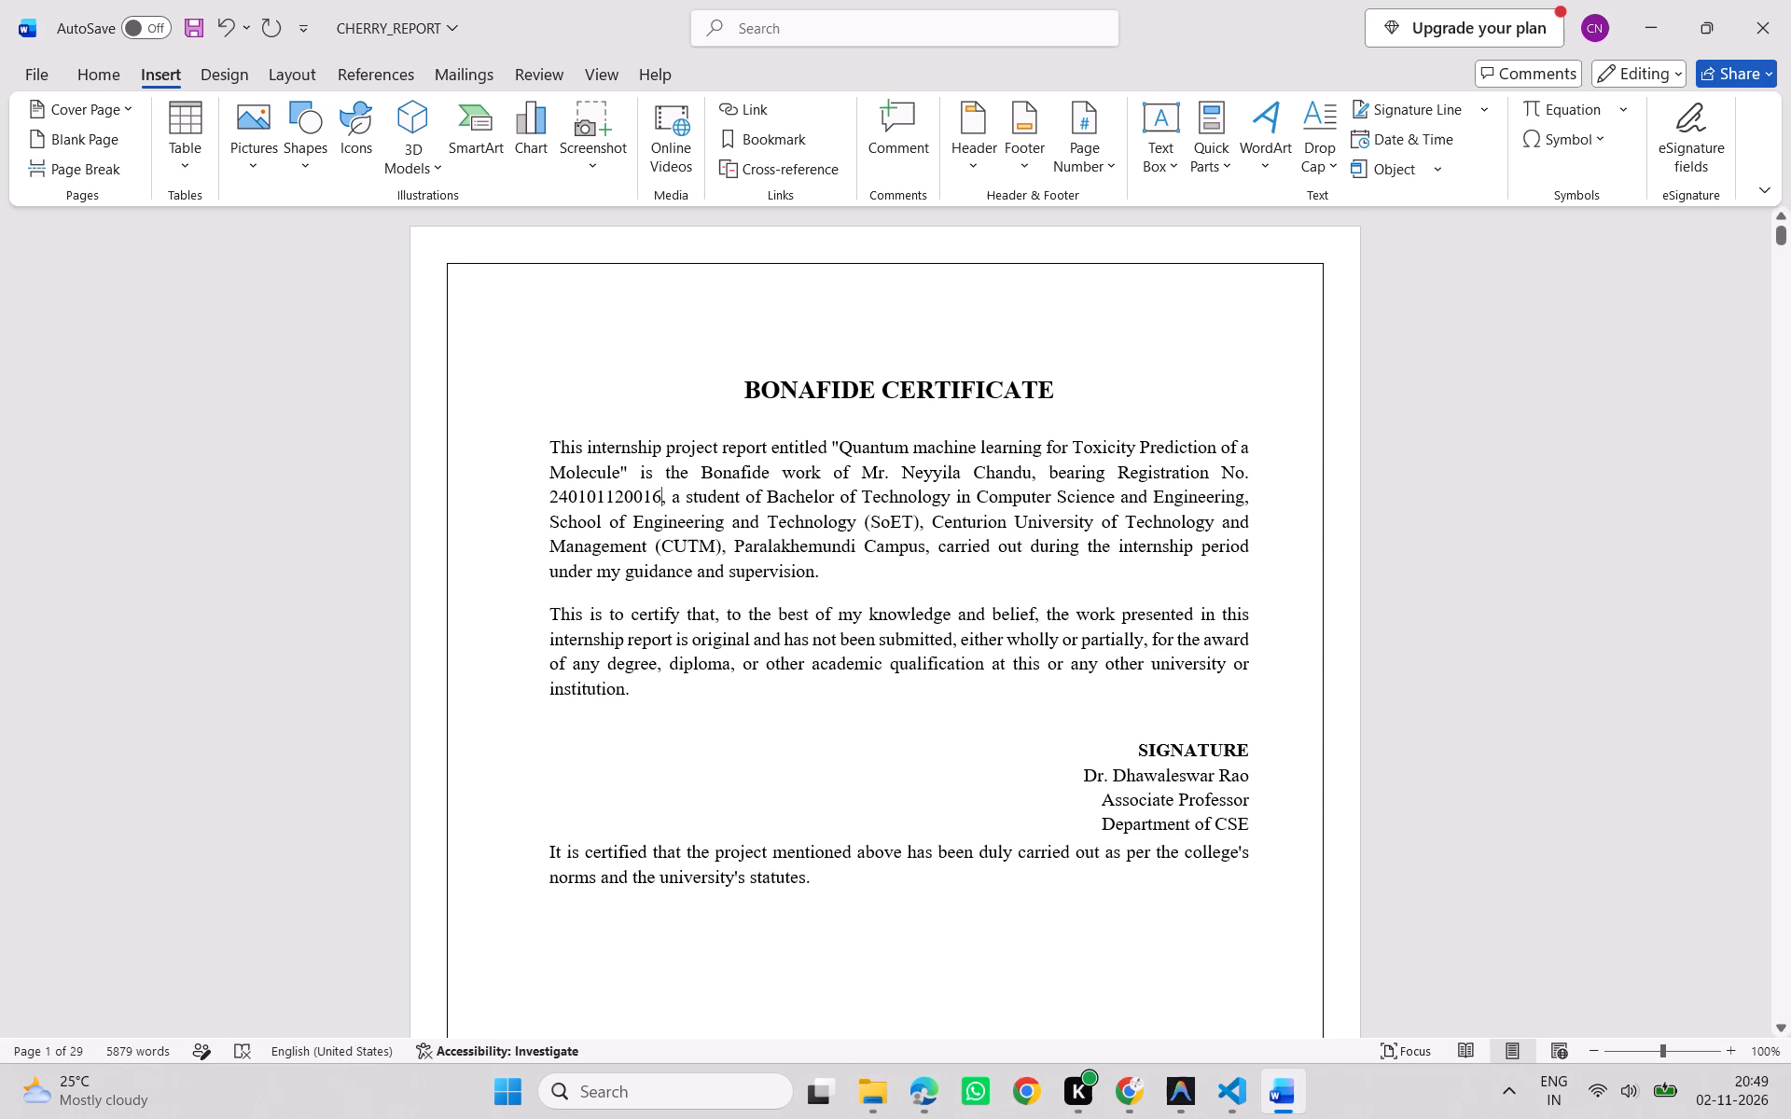
Examine the student details in the Declaration and Acknowledgement, the Table of Contents and Abstract, and recheck the Bonafide Certificate.
{"action": "scroll", "coordinate": [987, 602], "scroll_direction": "down", "scroll_amount": 3}
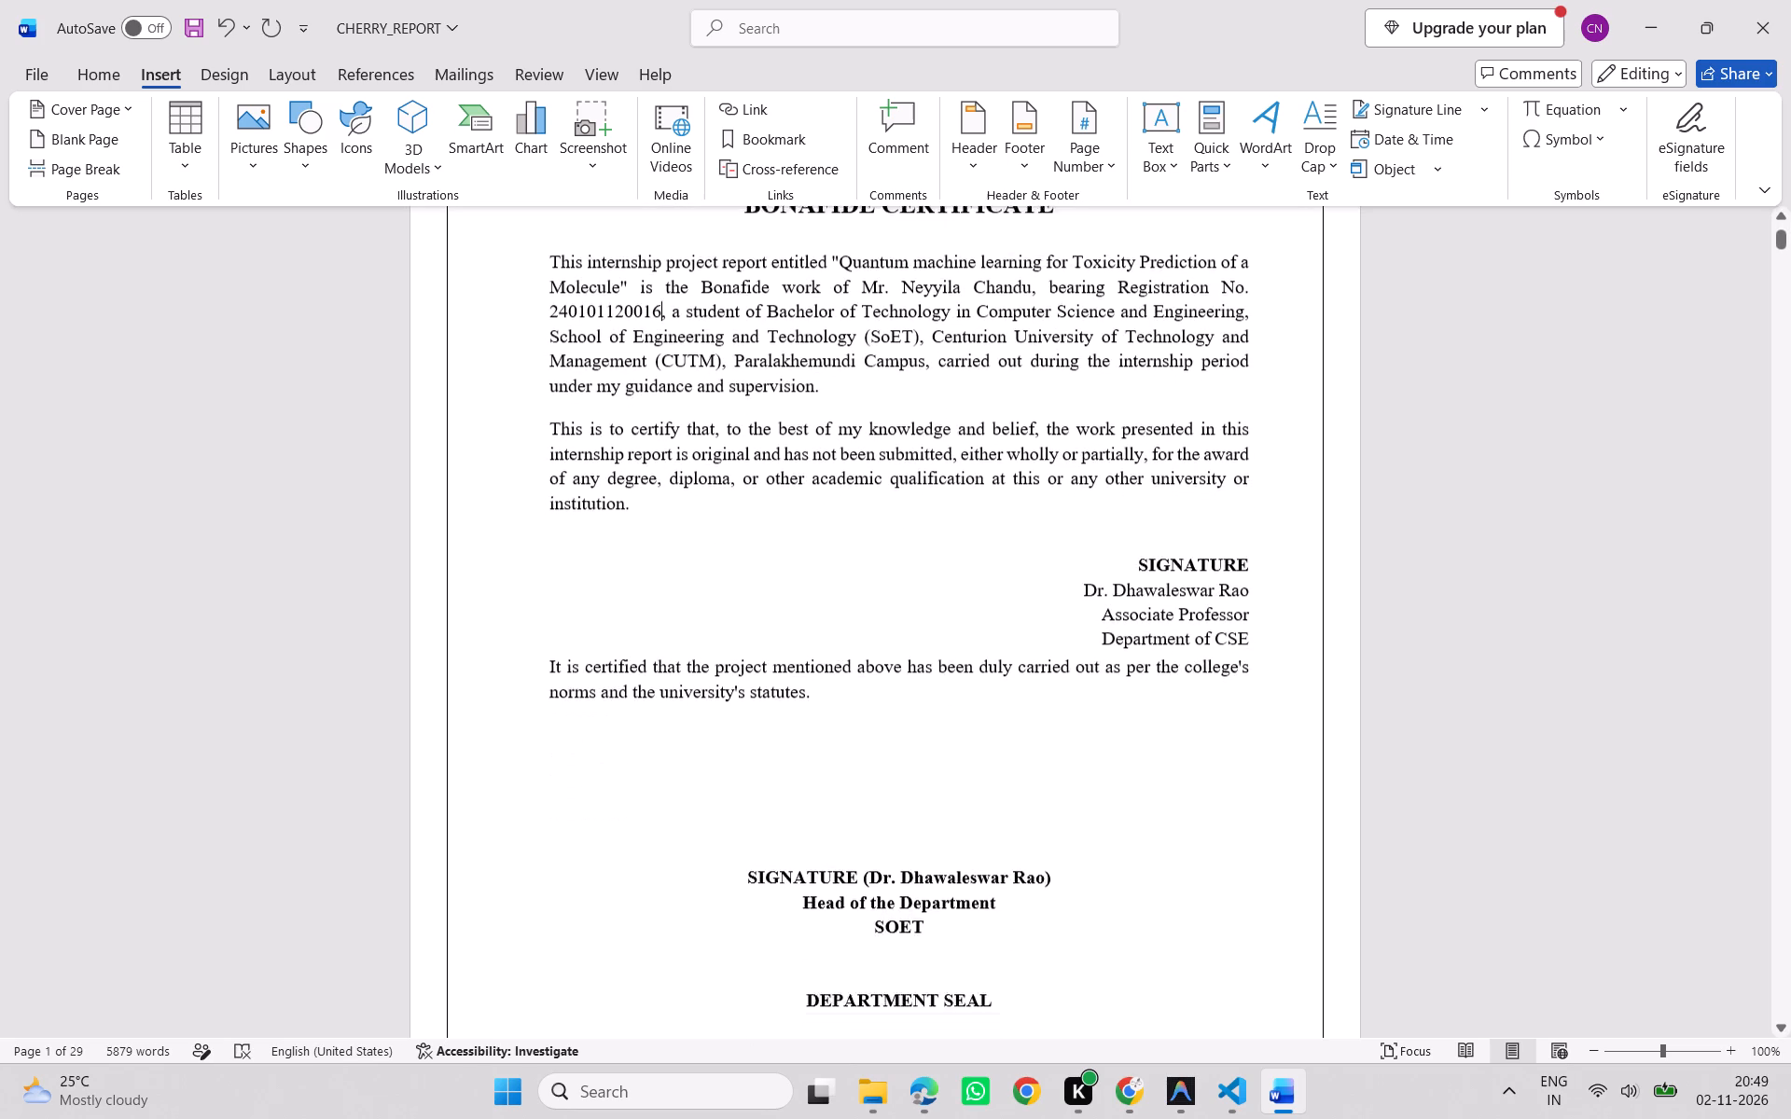
{"action": "scroll", "coordinate": [921, 602], "scroll_direction": "down", "scroll_amount": 19}
{"action": "scroll", "coordinate": [895, 643], "scroll_direction": "down", "scroll_amount": 2}
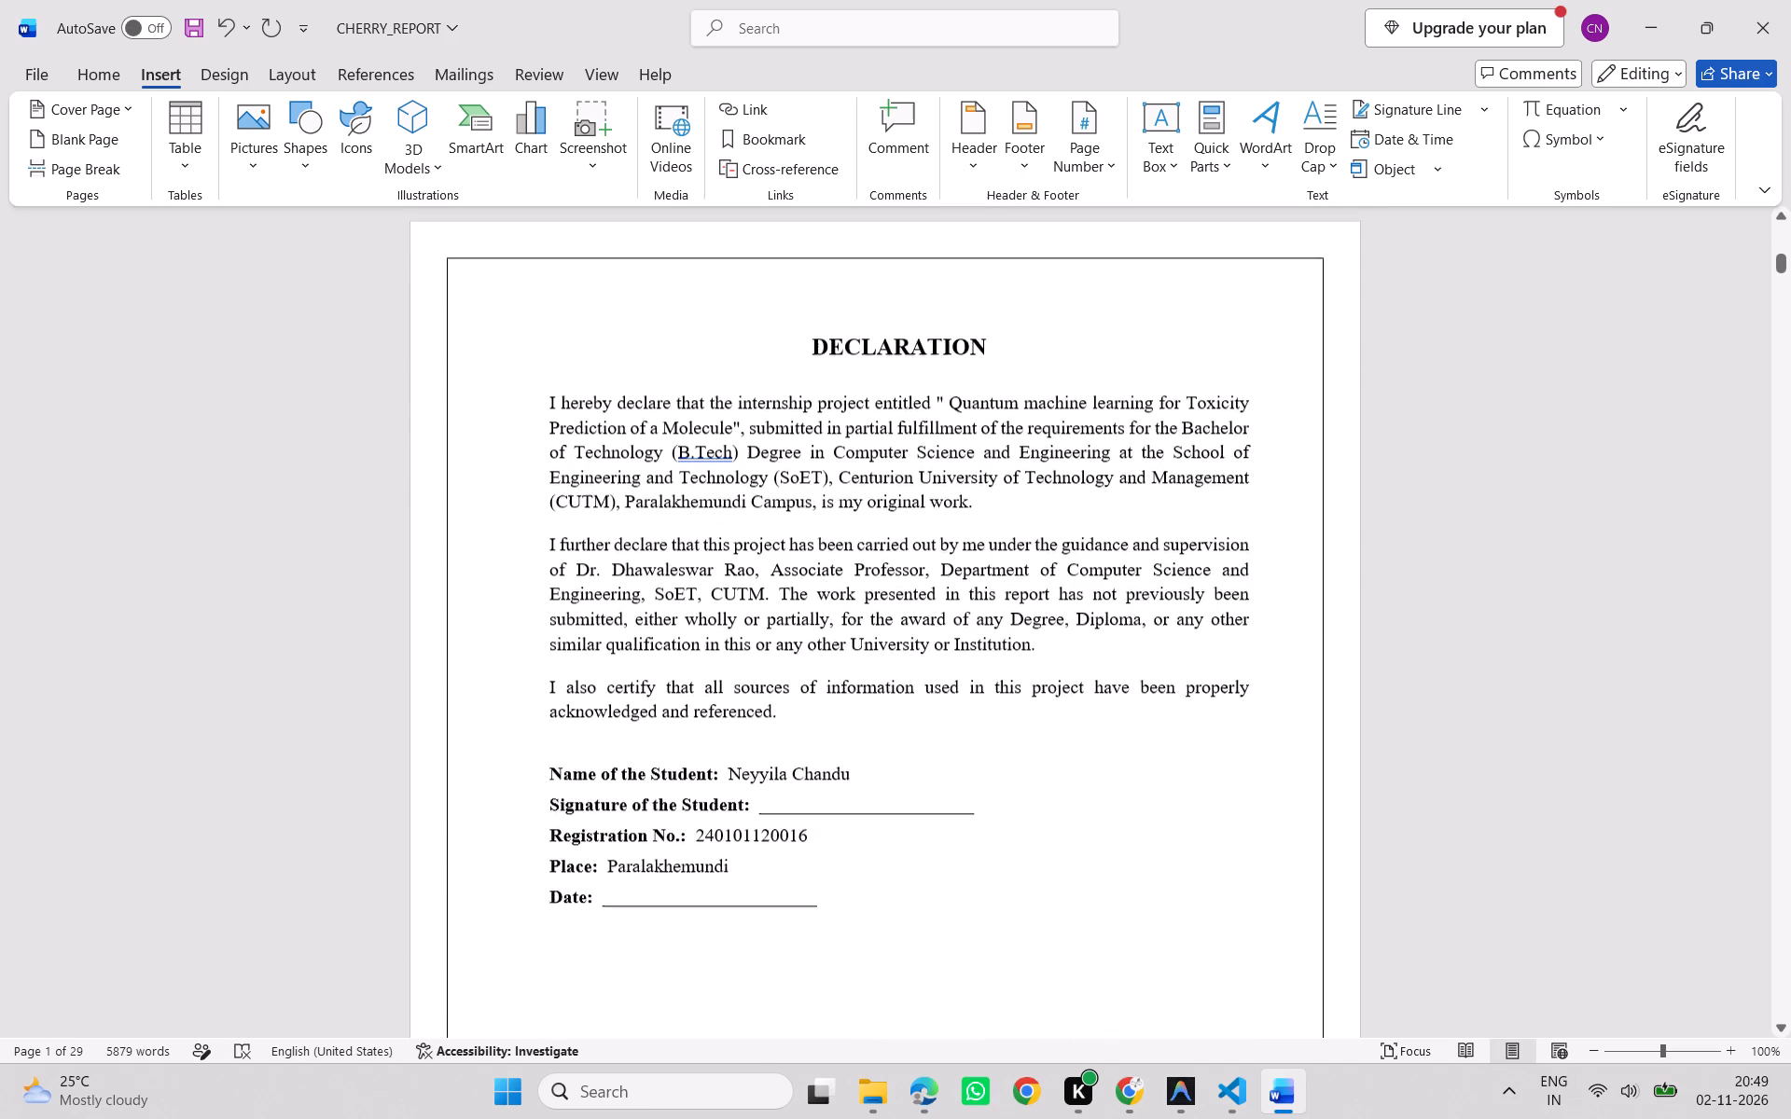
{"action": "scroll", "coordinate": [895, 643], "scroll_direction": "down", "scroll_amount": 12}
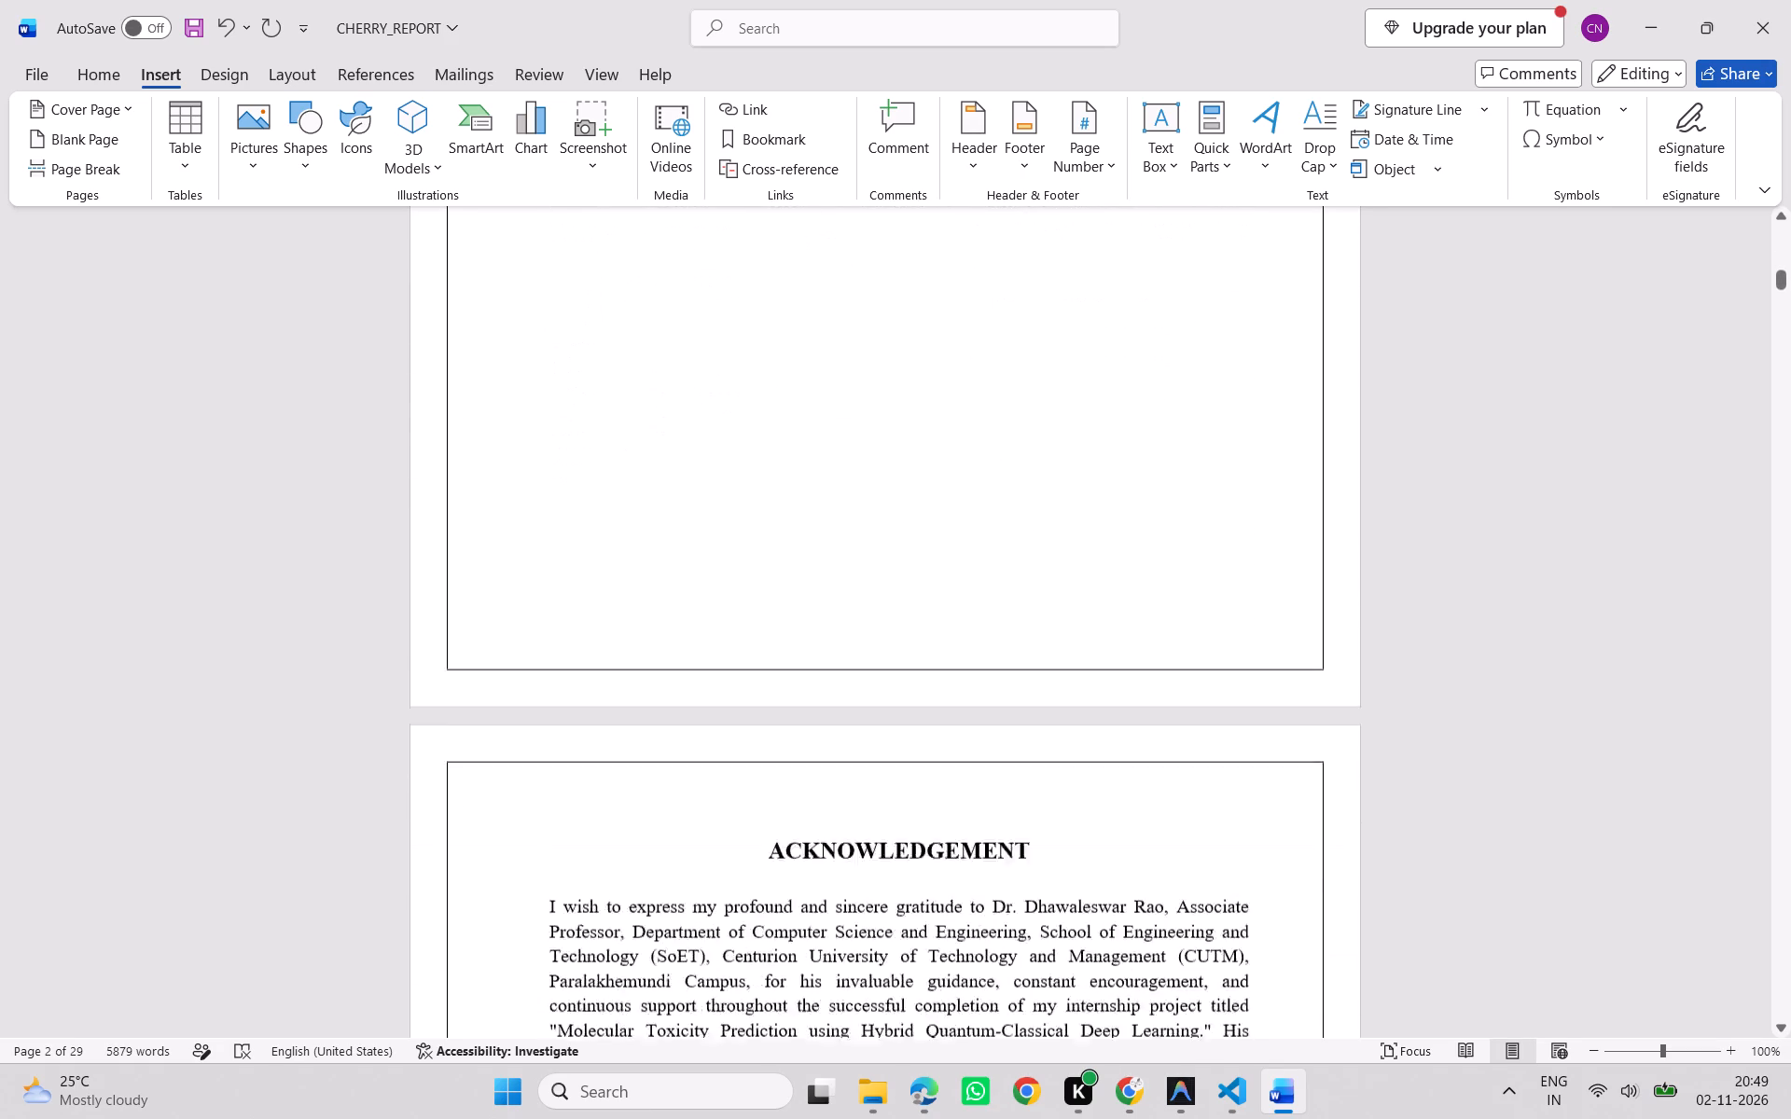
{"action": "scroll", "coordinate": [895, 643], "scroll_direction": "down", "scroll_amount": 18}
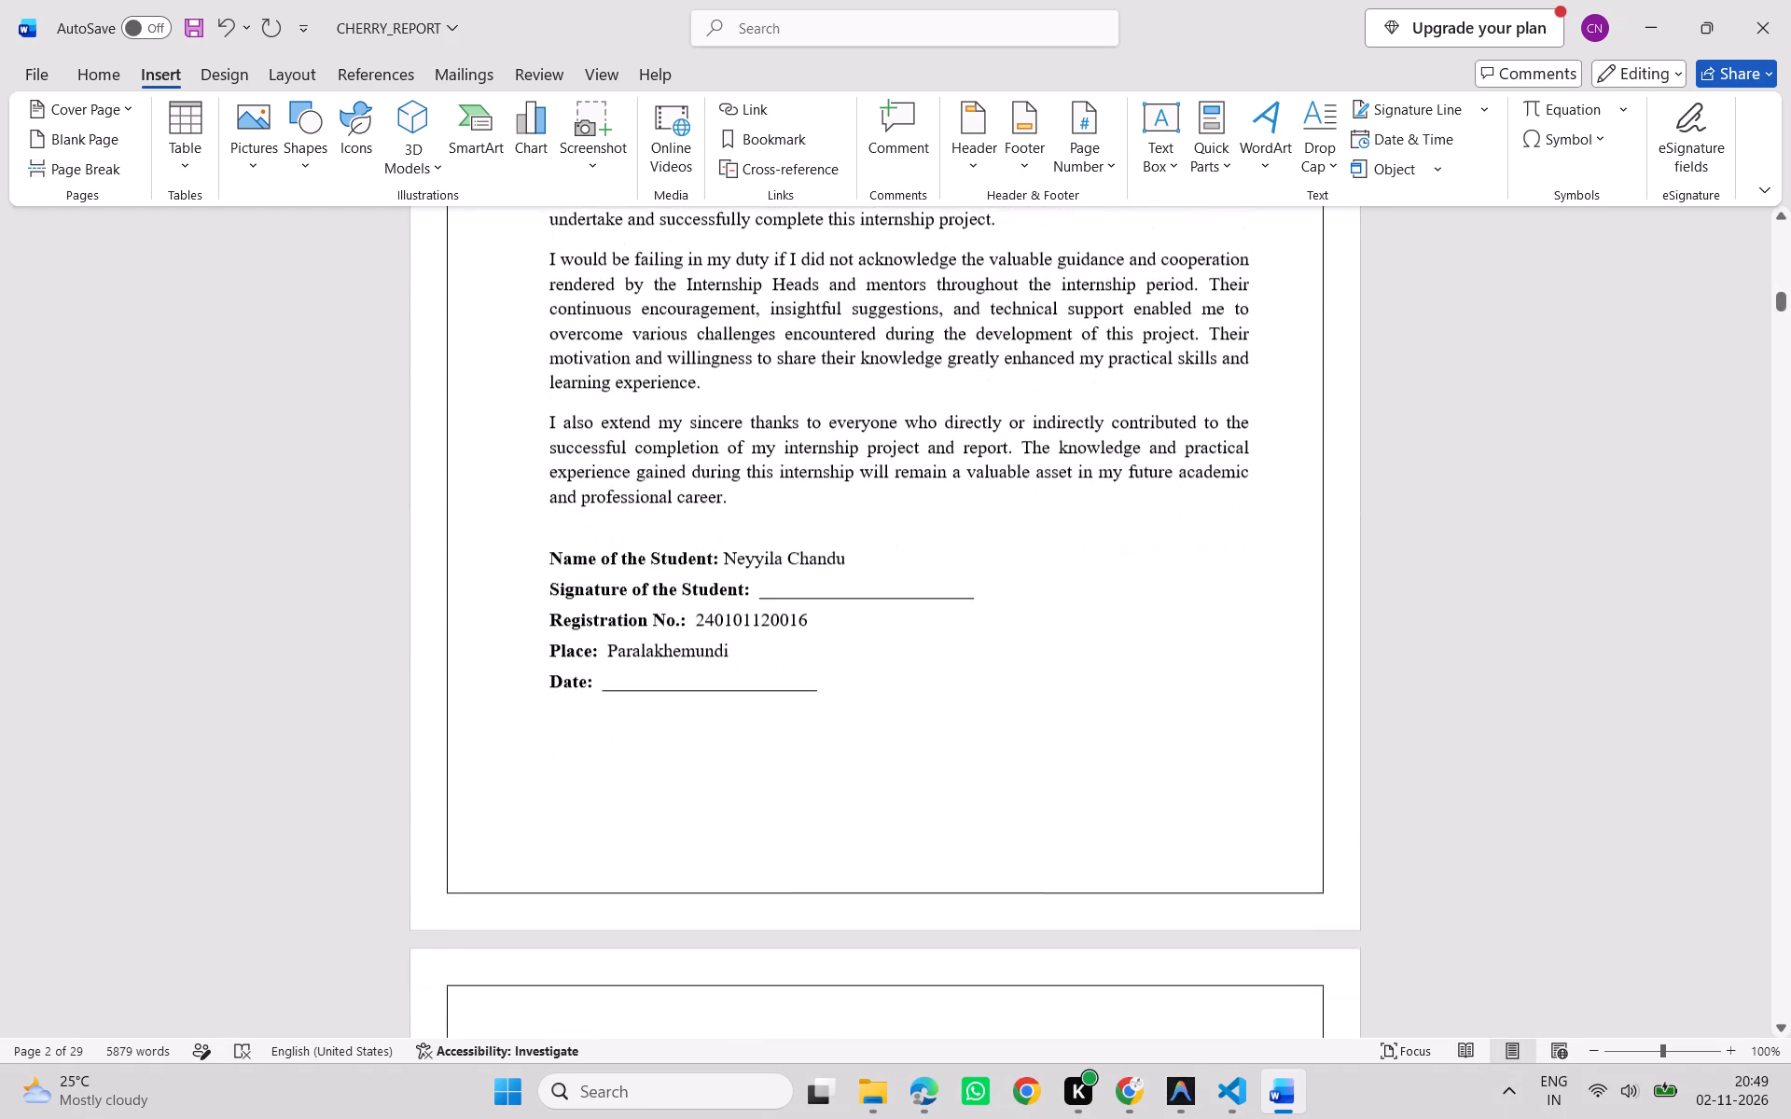
{"action": "scroll", "coordinate": [882, 643], "scroll_direction": "down", "scroll_amount": 7}
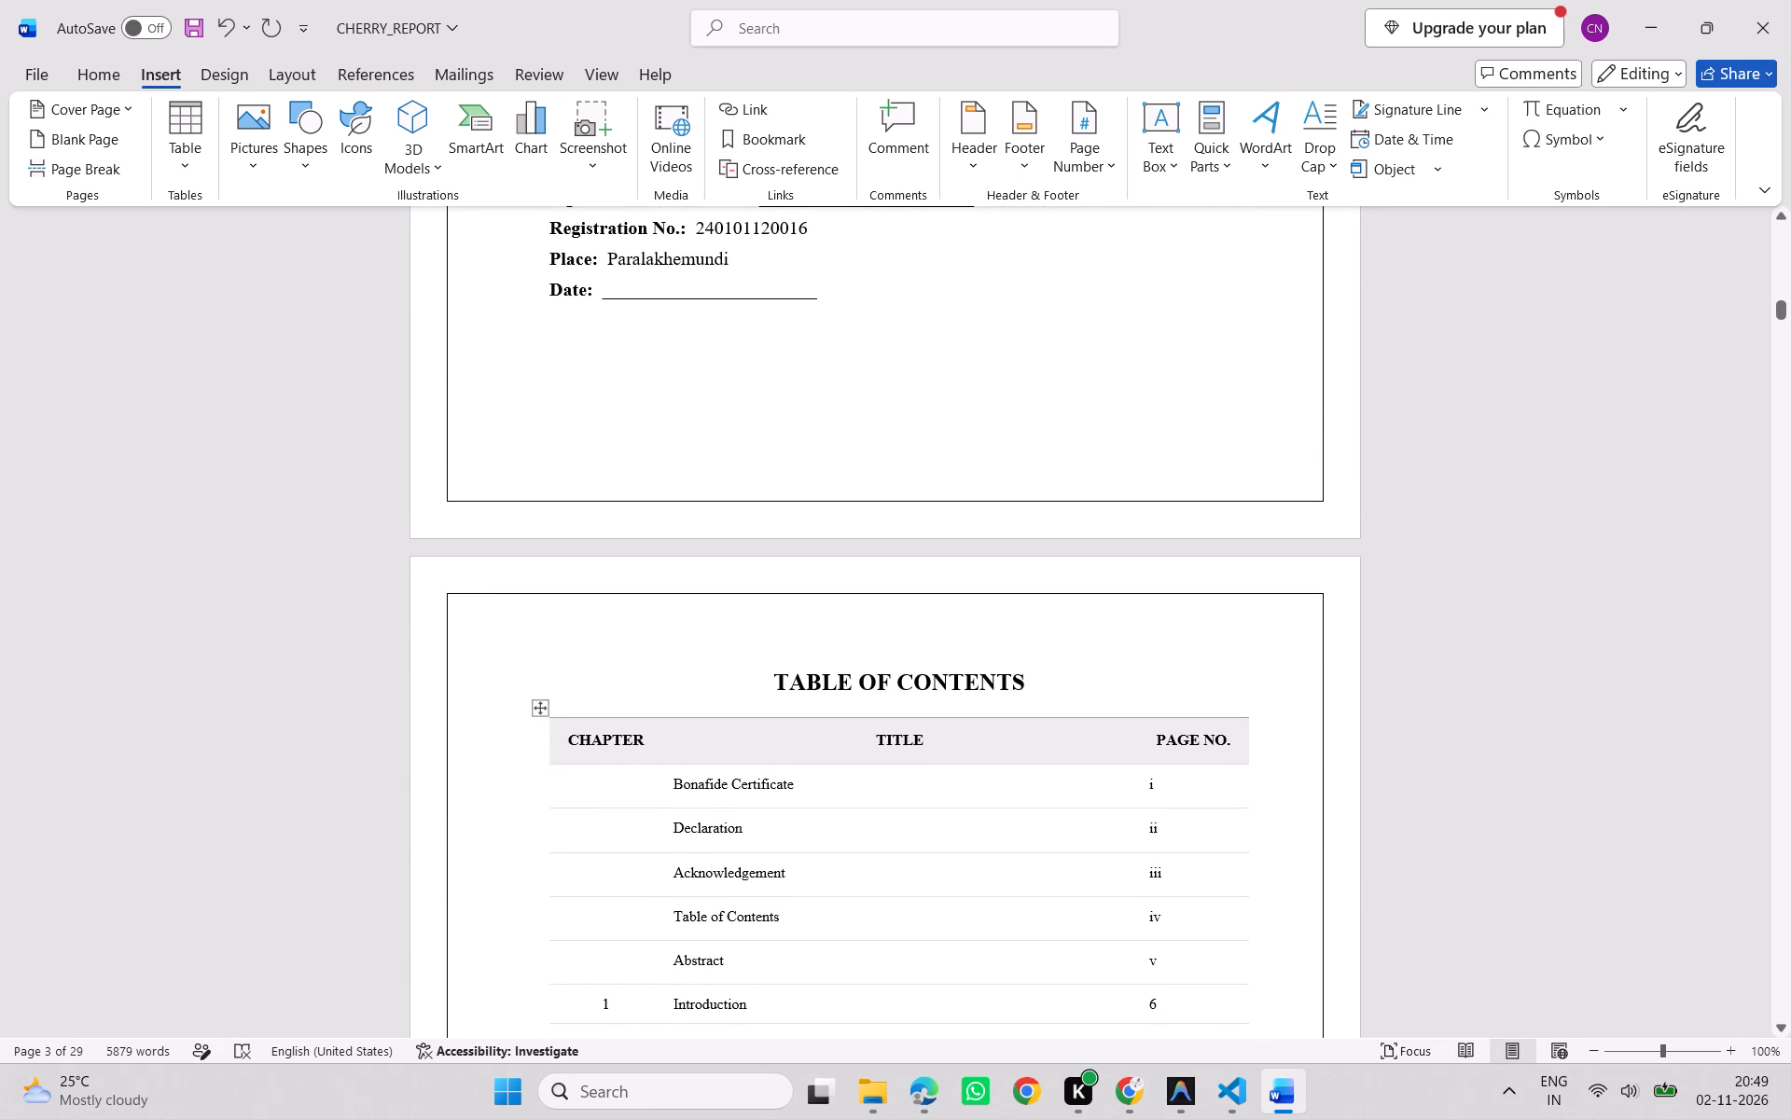
{"action": "scroll", "coordinate": [951, 737], "scroll_direction": "up", "scroll_amount": 1}
{"action": "scroll", "coordinate": [946, 738], "scroll_direction": "down", "scroll_amount": 7}
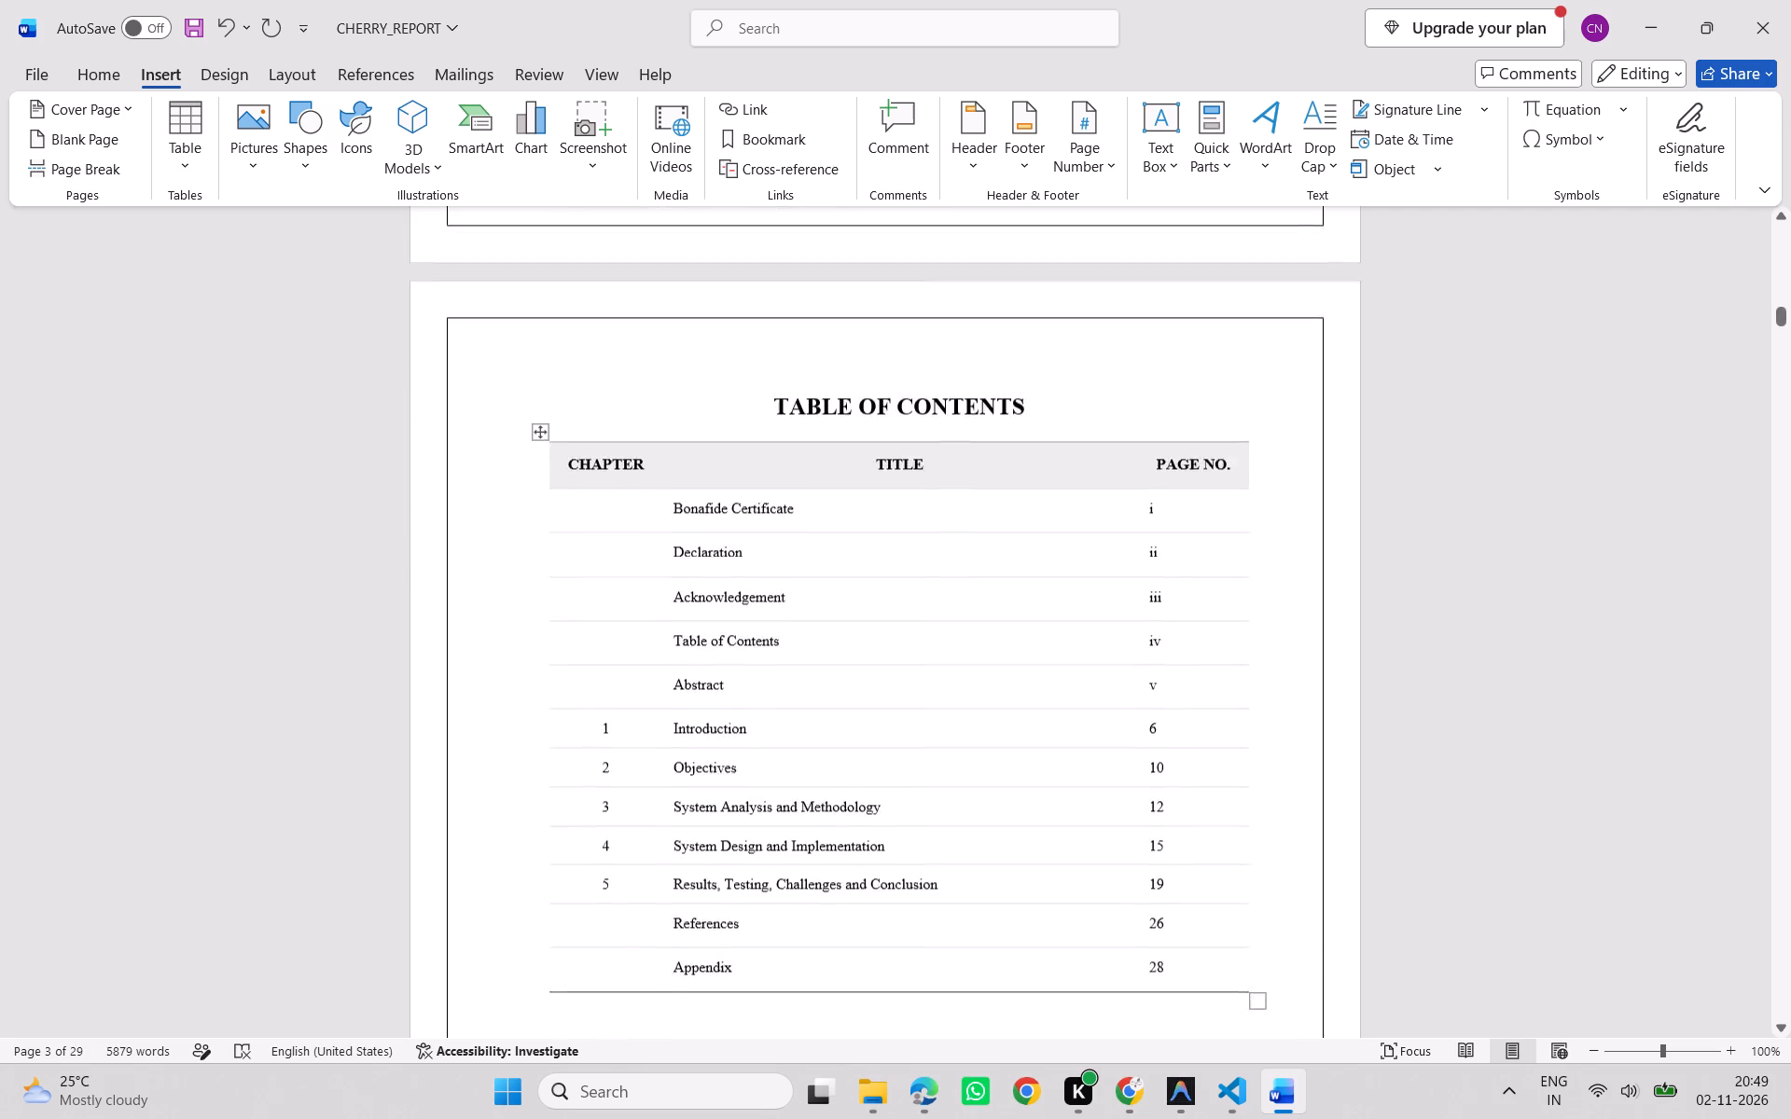
{"action": "scroll", "coordinate": [946, 738], "scroll_direction": "down", "scroll_amount": 3}
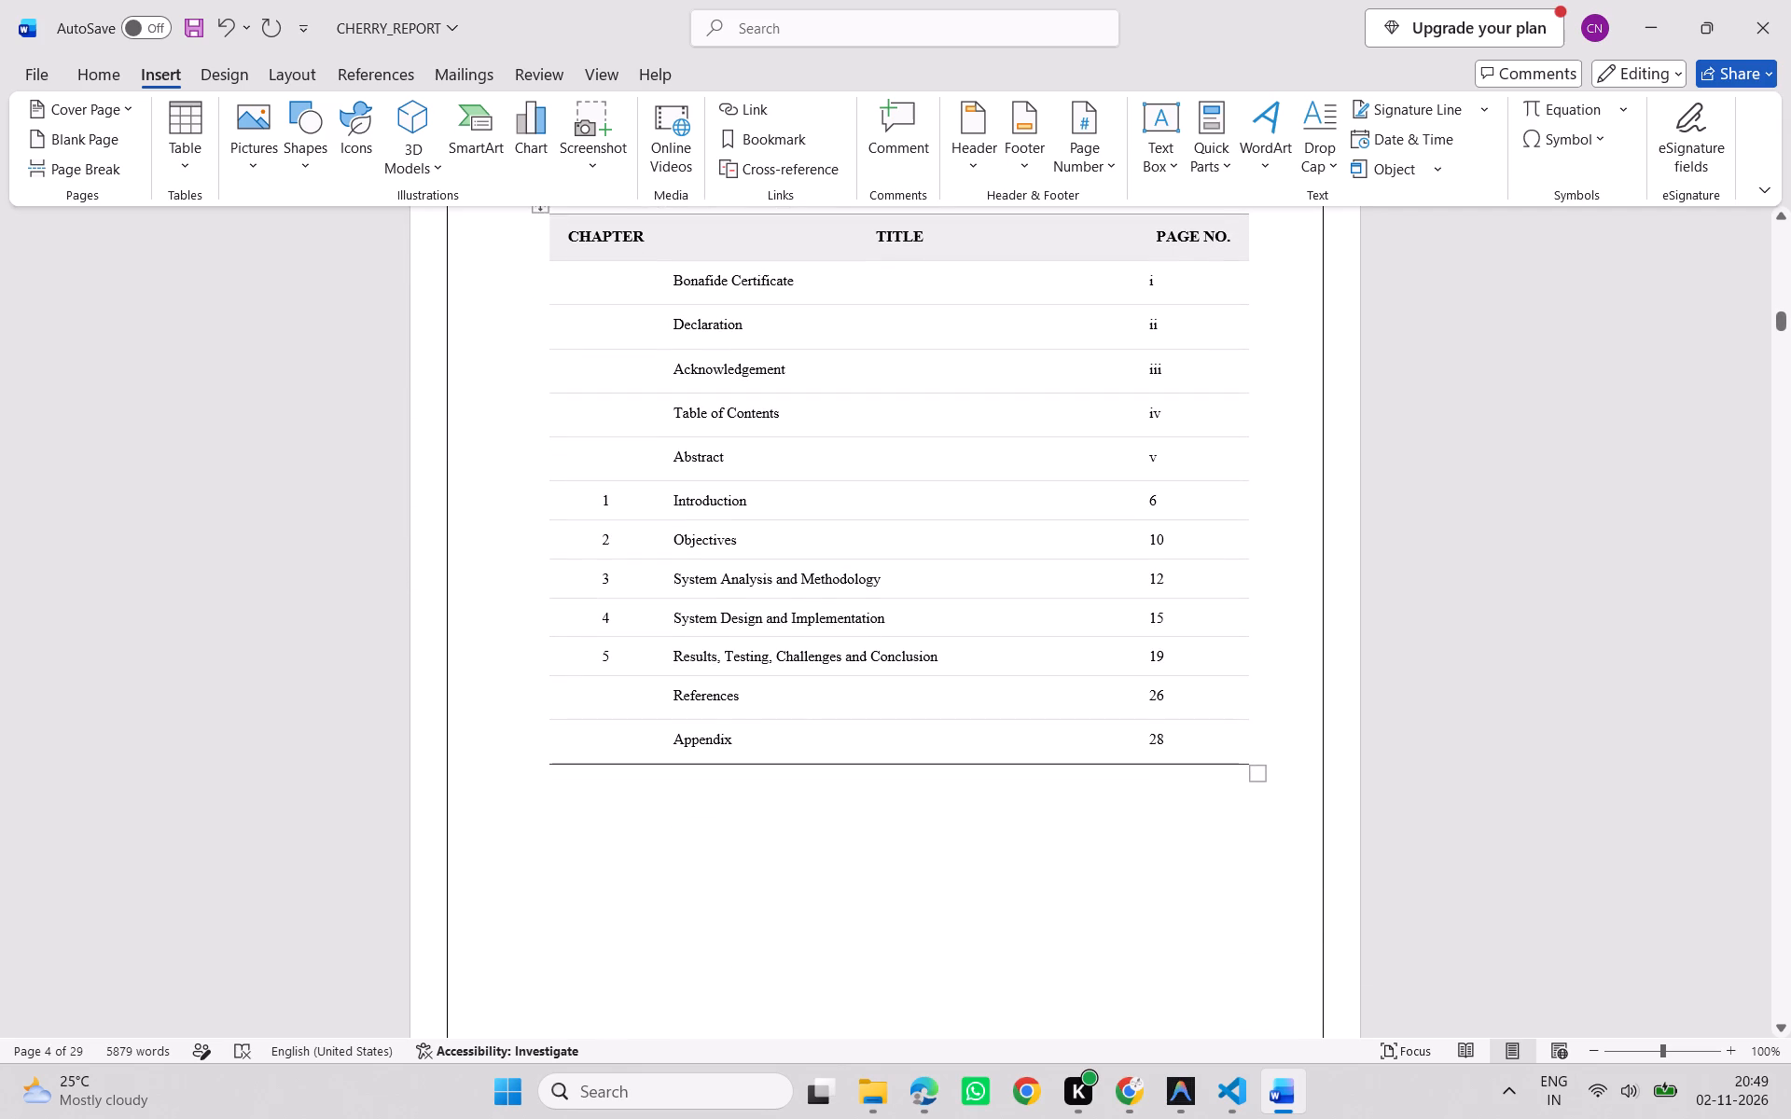
{"action": "scroll", "coordinate": [728, 920], "scroll_direction": "down", "scroll_amount": 12}
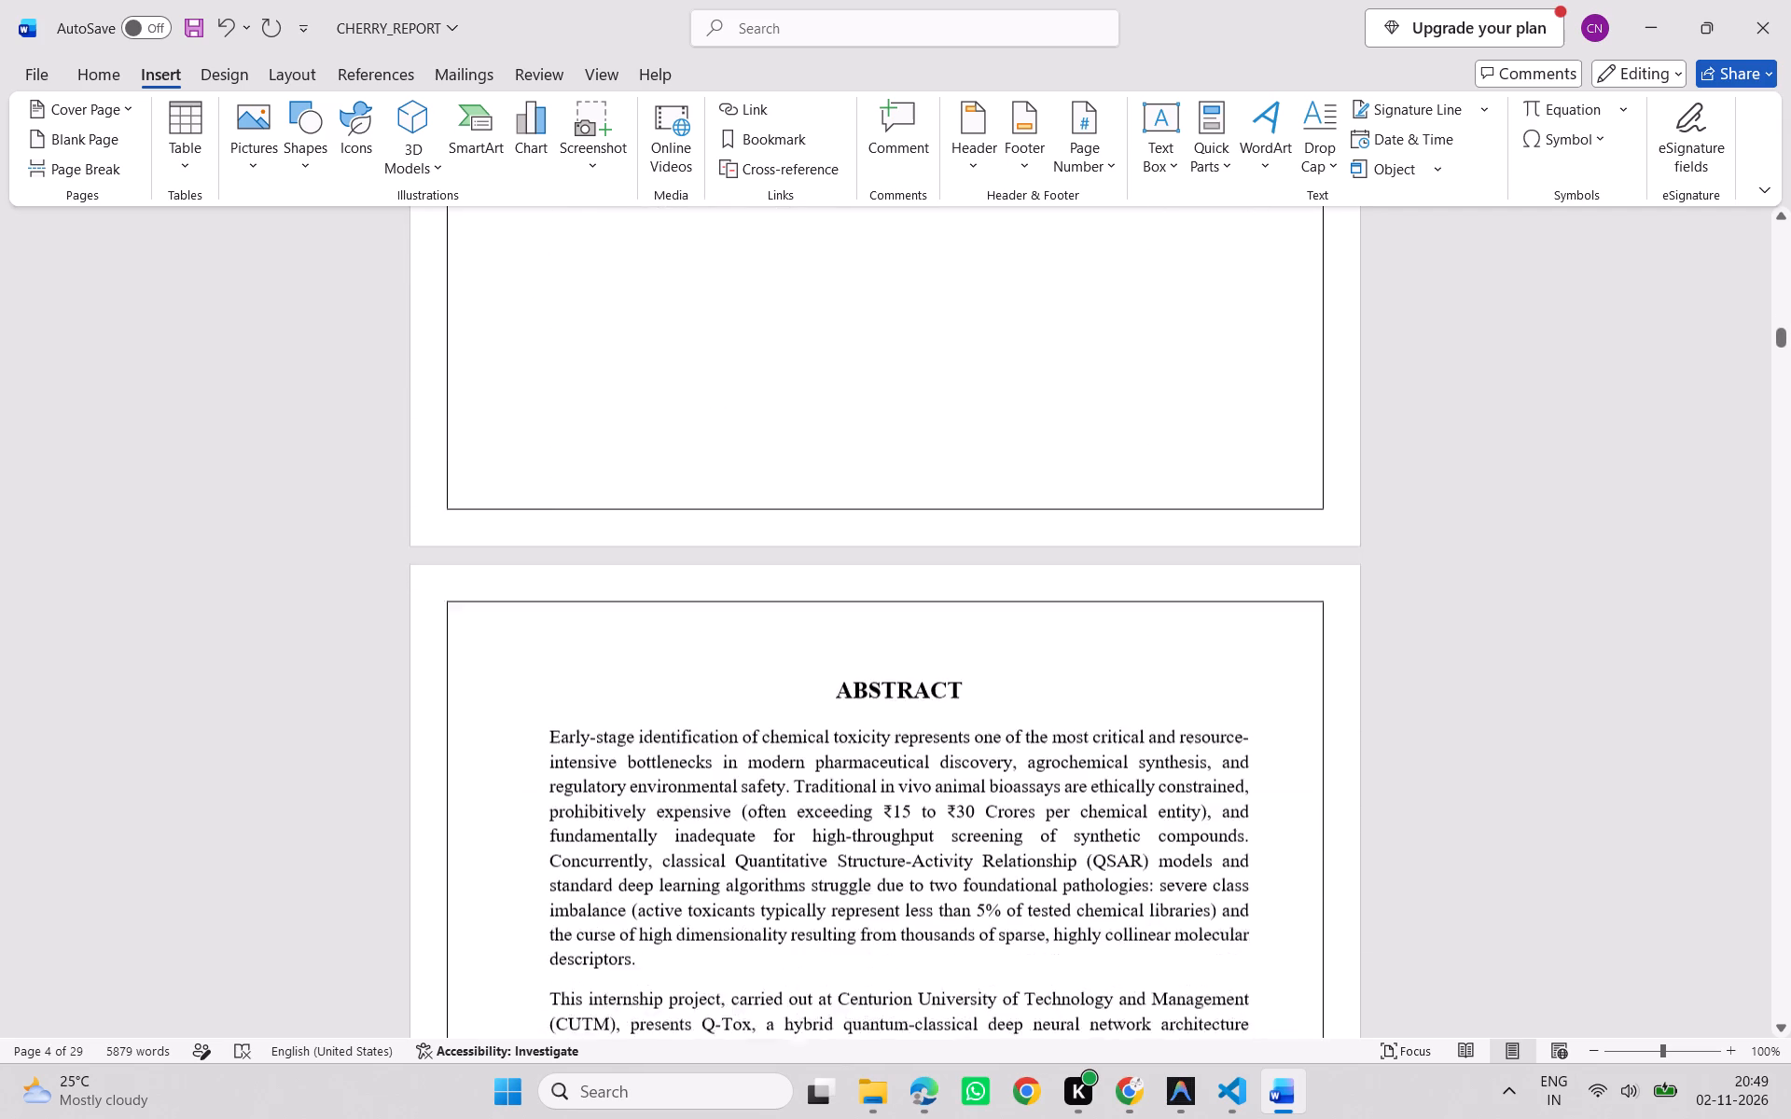
{"action": "scroll", "coordinate": [730, 932], "scroll_direction": "down", "scroll_amount": 4}
{"action": "scroll", "coordinate": [1014, 912], "scroll_direction": "up", "scroll_amount": 1}
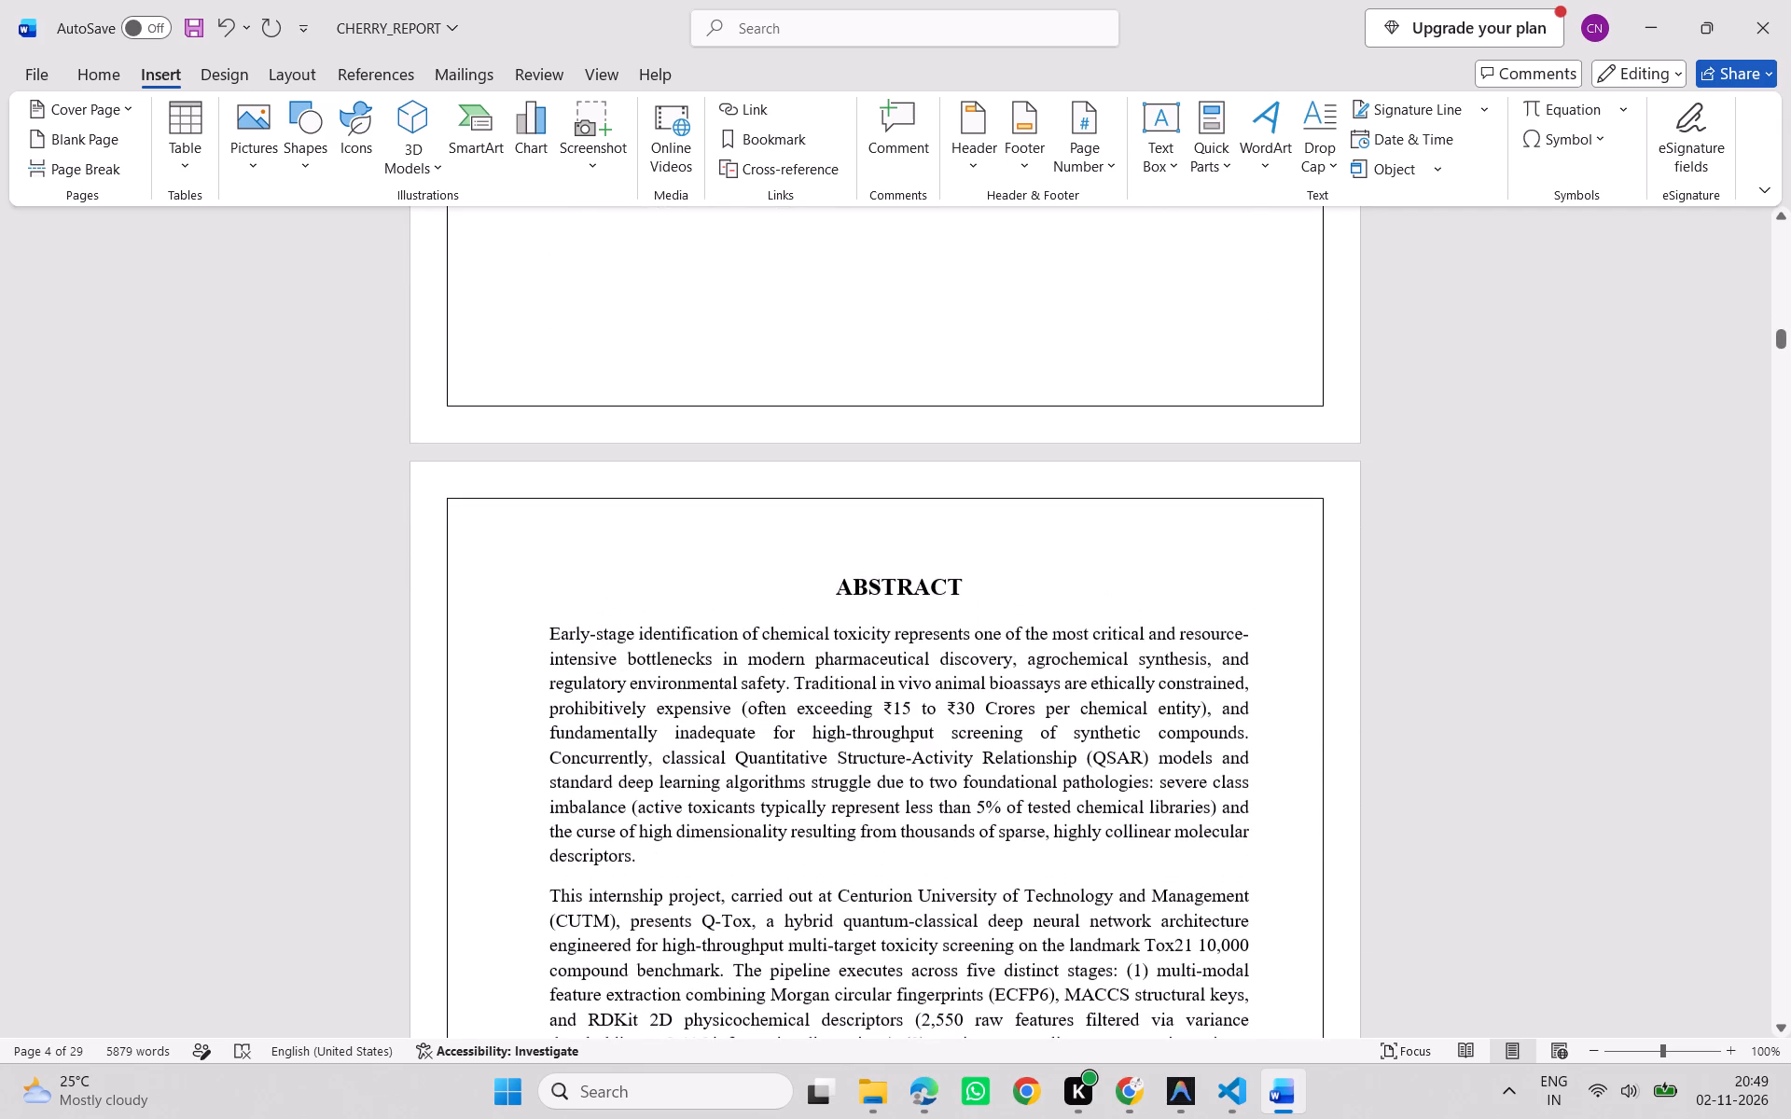
{"action": "scroll", "coordinate": [1091, 1025], "scroll_direction": "down", "scroll_amount": 2}
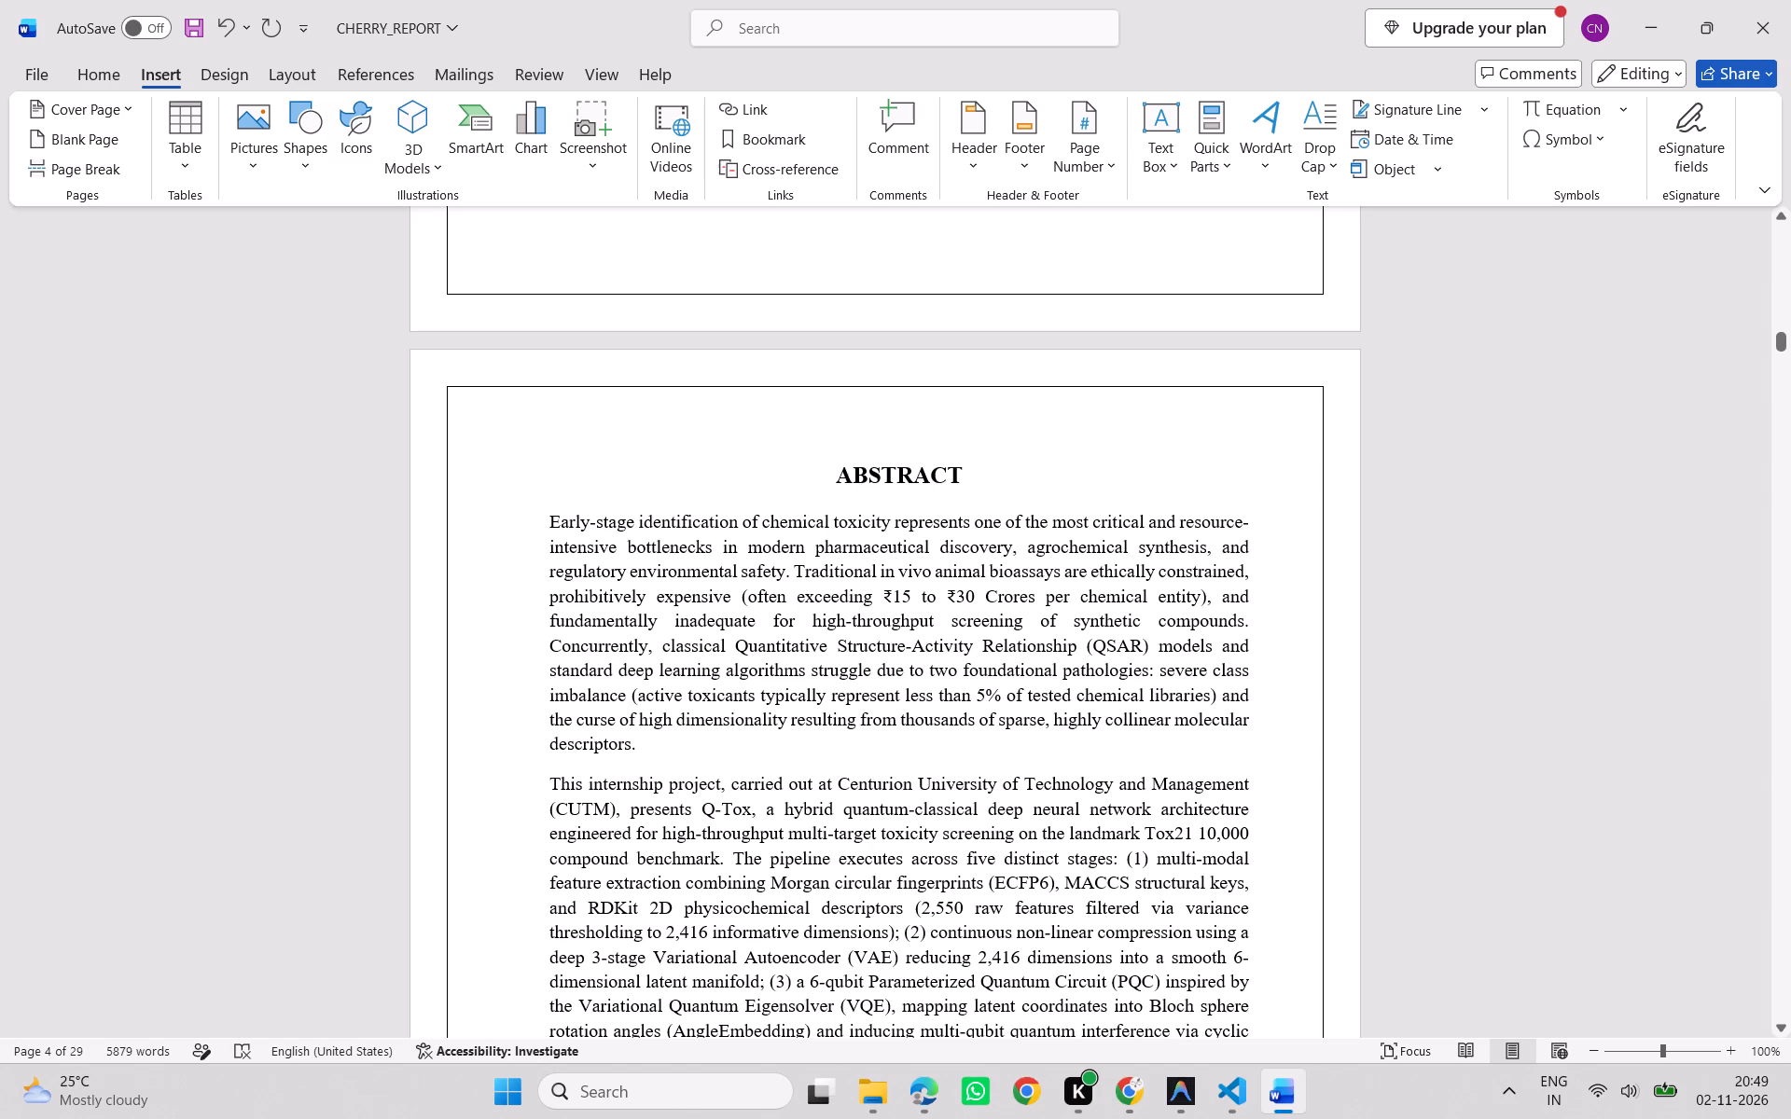
{"action": "scroll", "coordinate": [1373, 800], "scroll_direction": "up", "scroll_amount": 6}
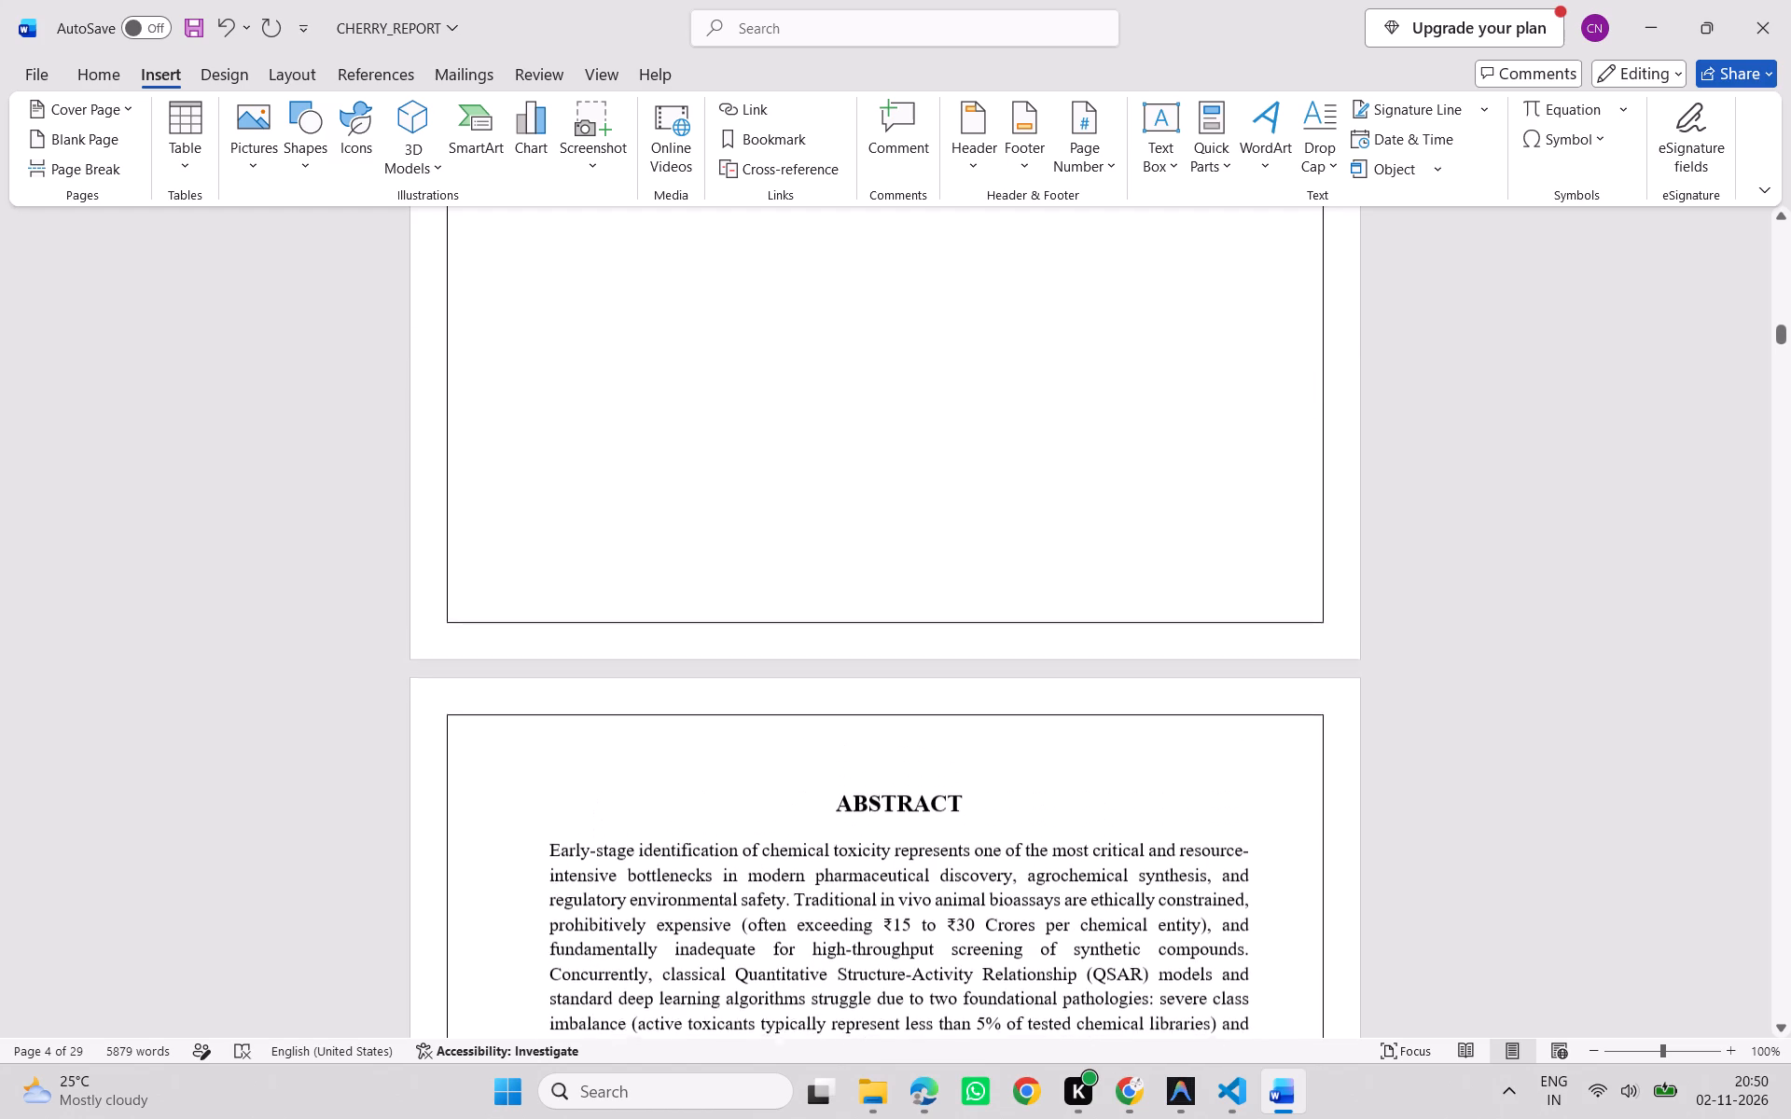
{"action": "left_click_drag", "start_coordinate": [1776, 337], "coordinate": [1742, 83]}
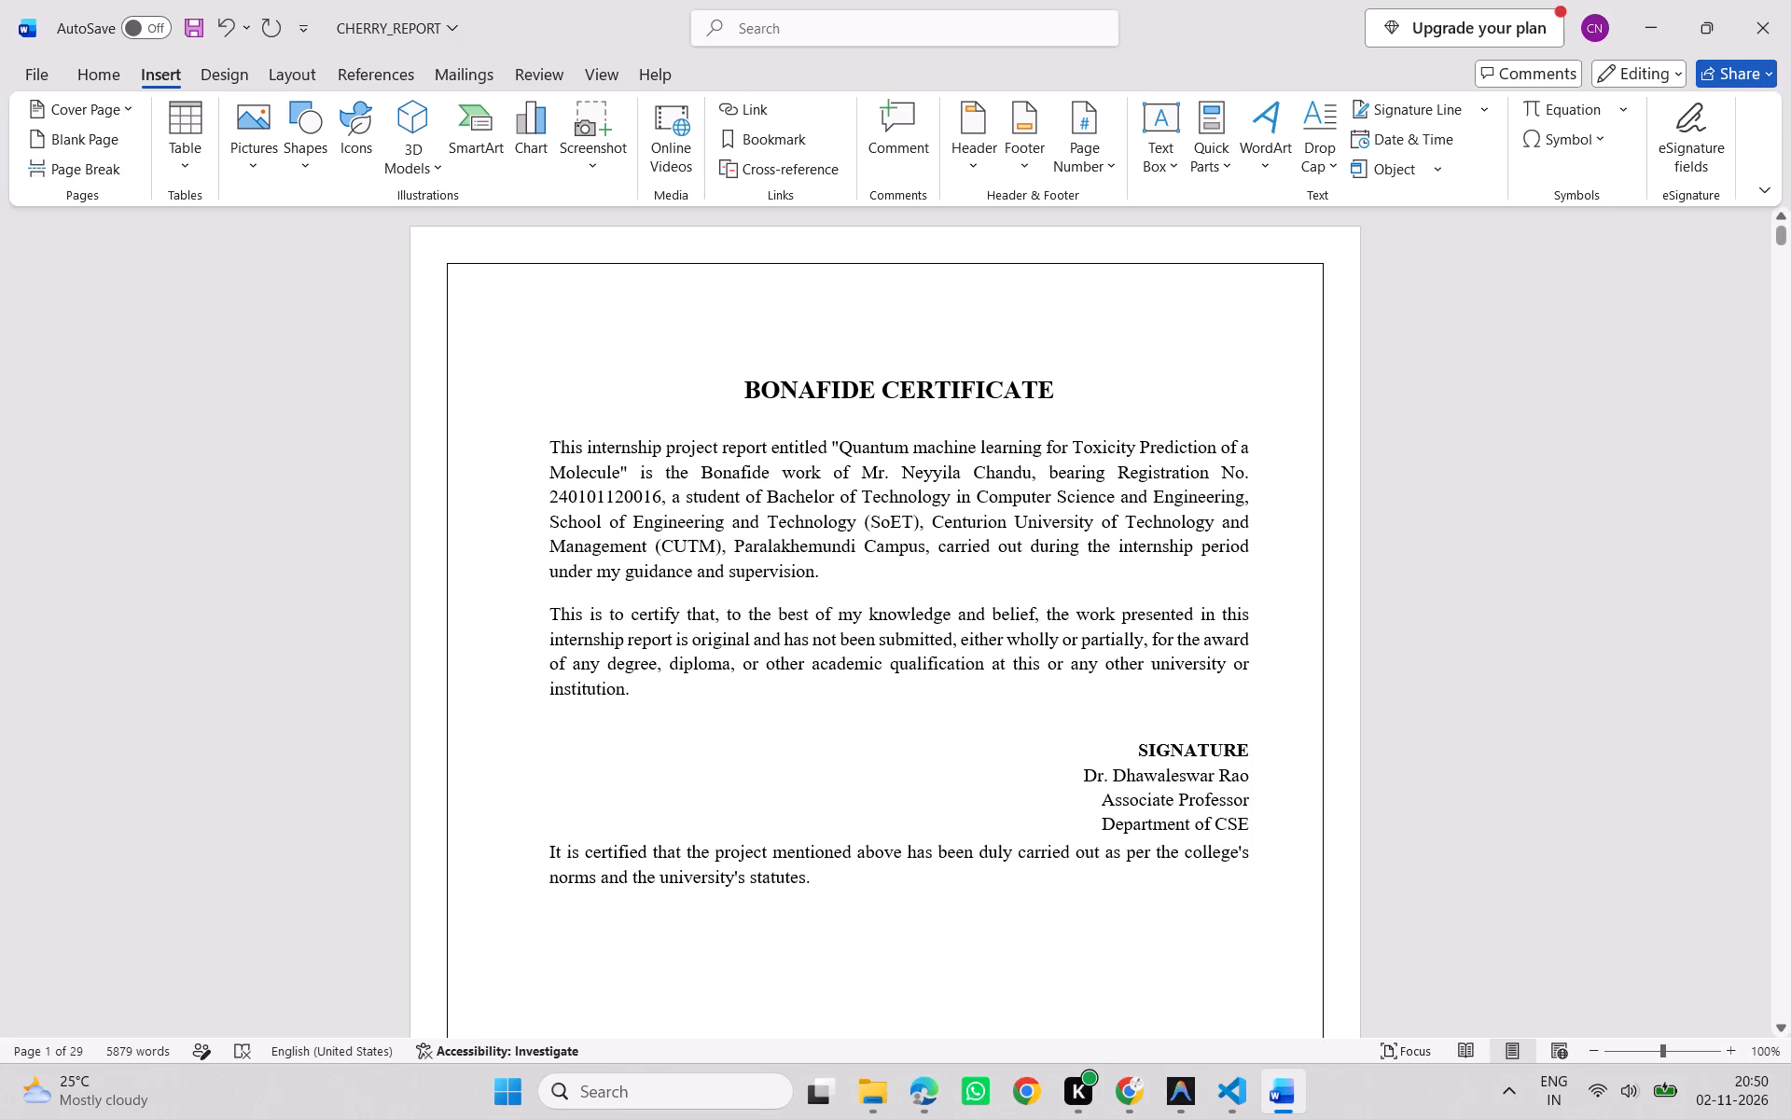
Export the report as a PDF named CHERRY_QC_internship_REPORT in the PROJECT REPORTS folder.
{"action": "left_click", "coordinate": [38, 74]}
{"action": "left_click", "coordinate": [76, 436]}
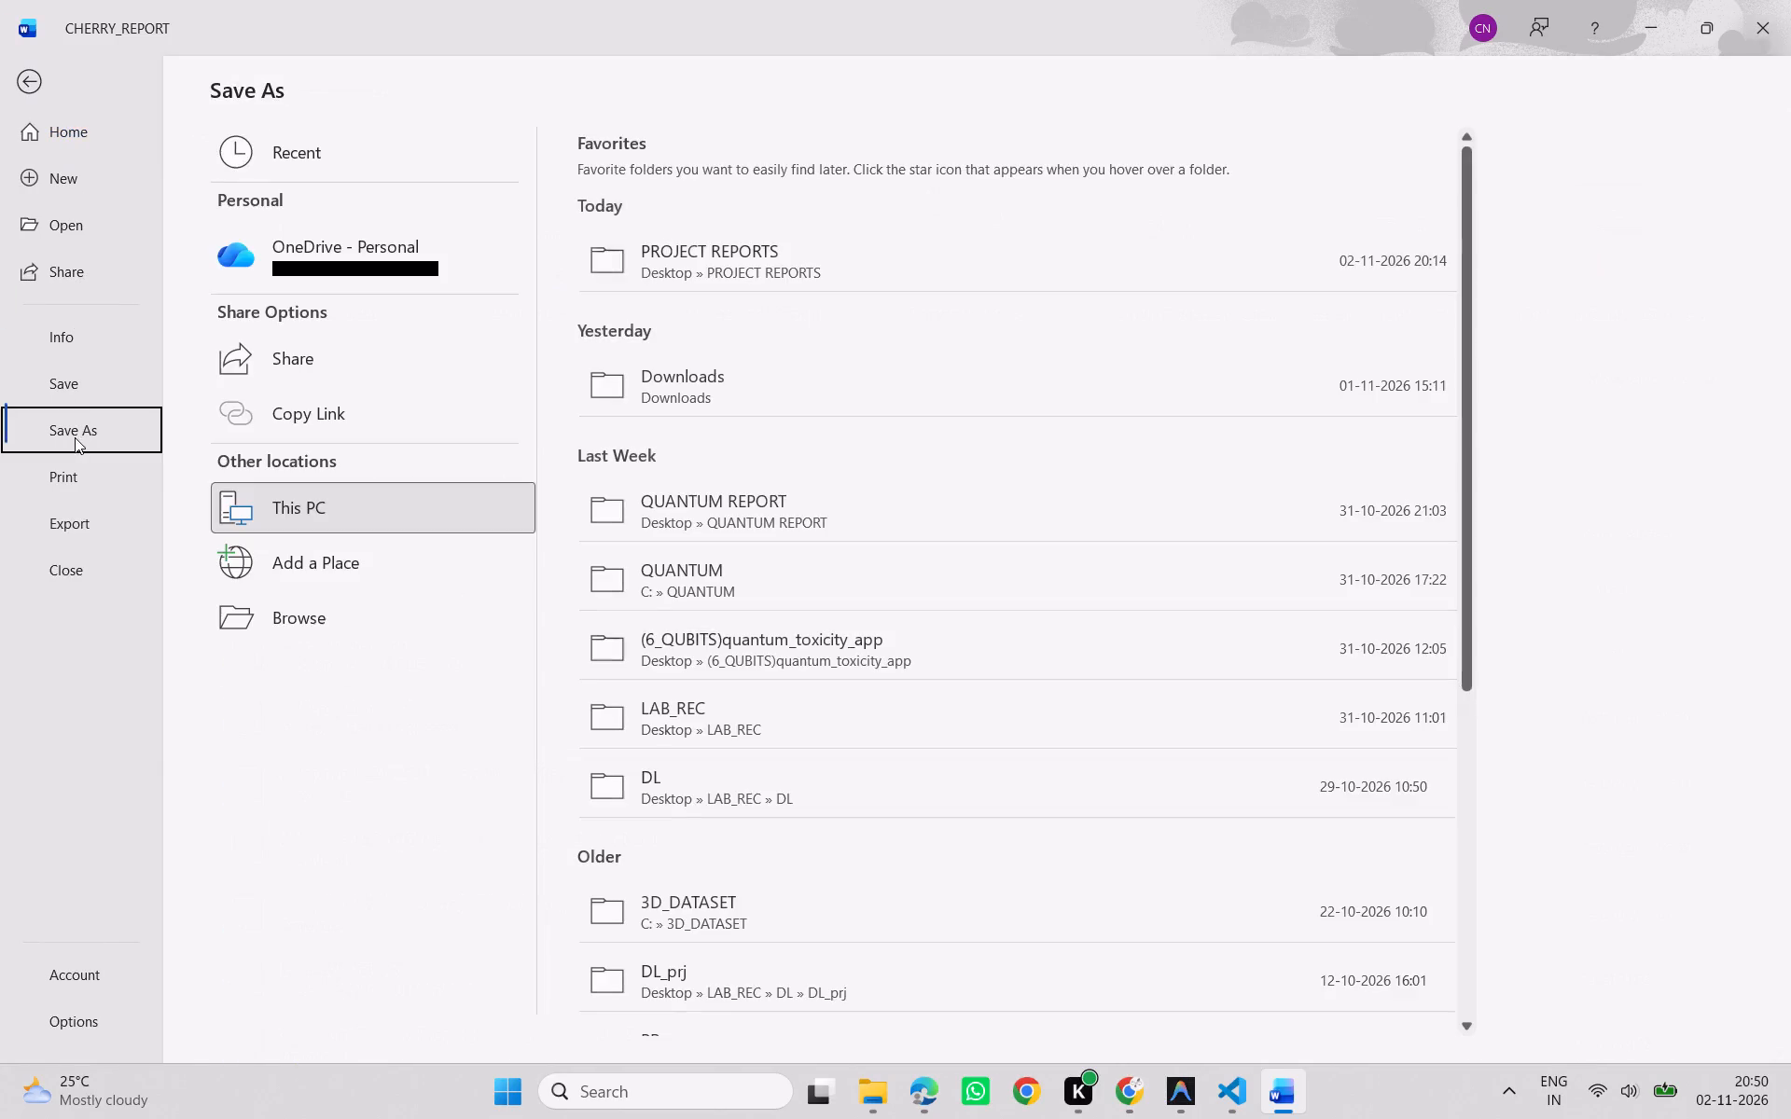
{"action": "left_click", "coordinate": [317, 610]}
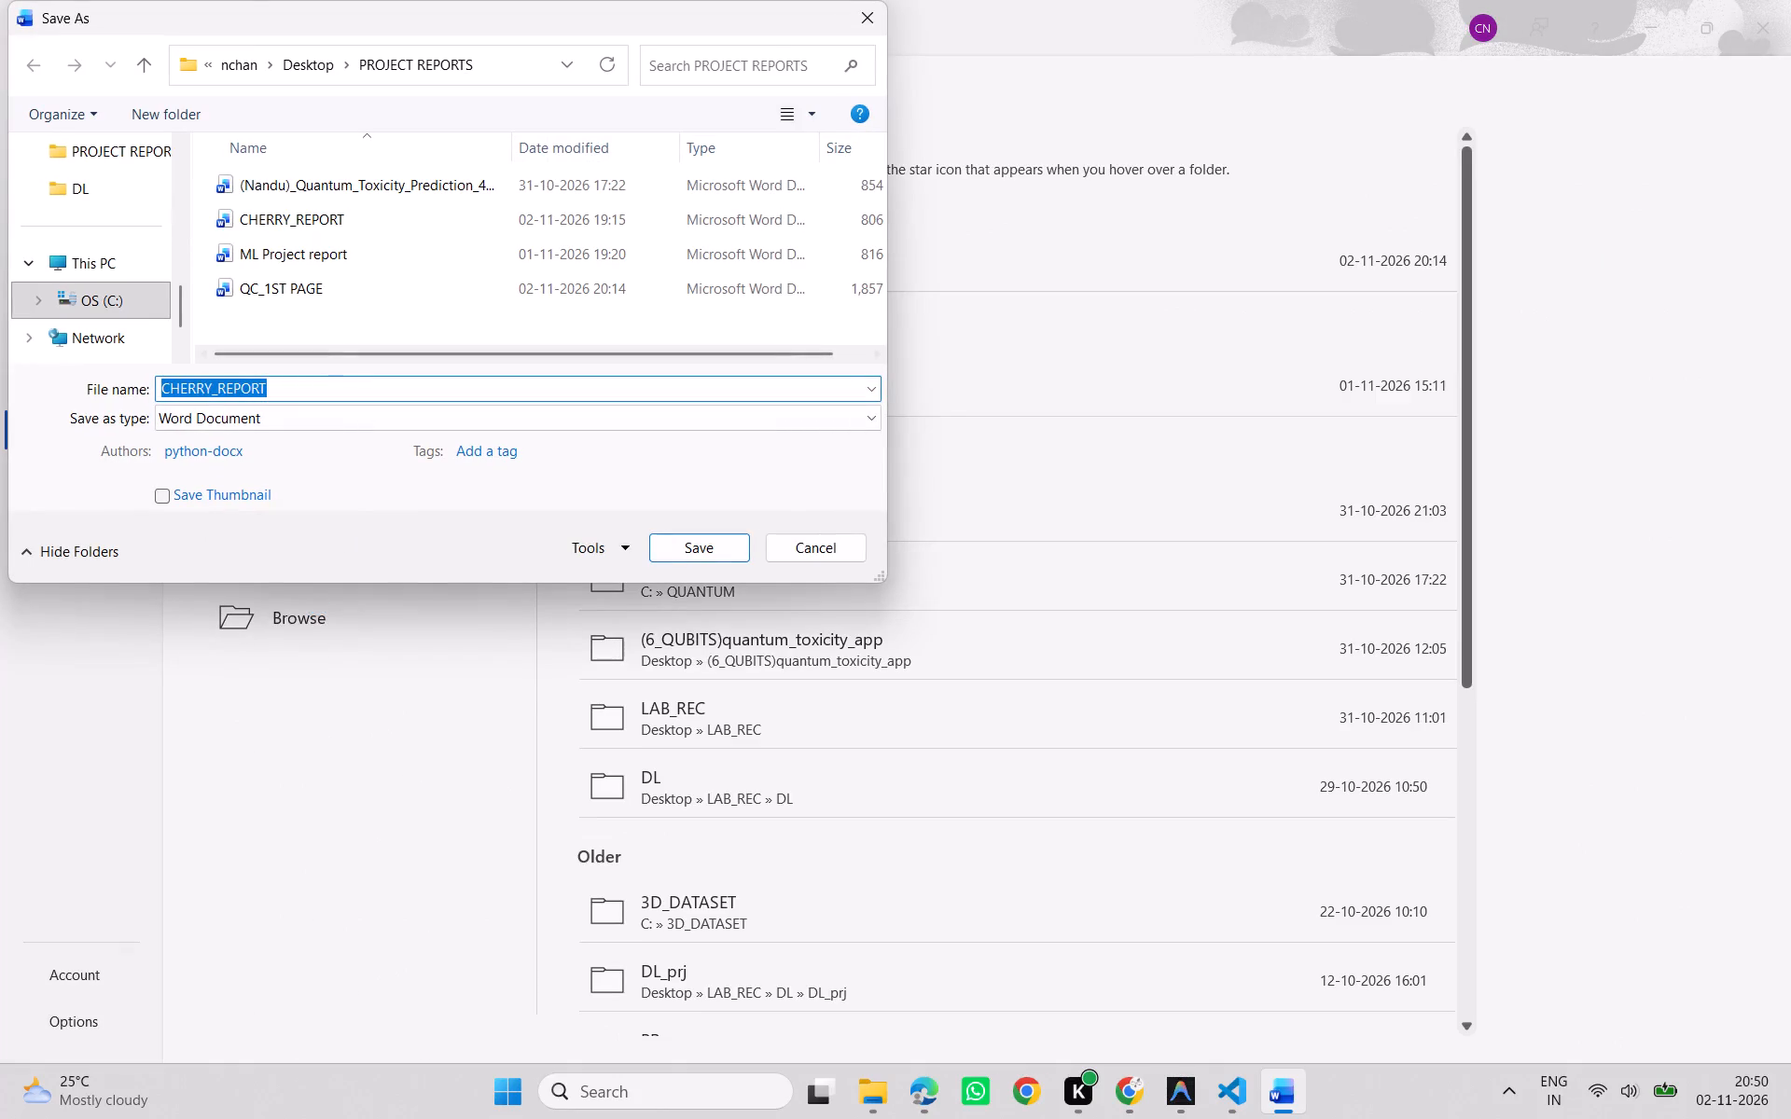
{"action": "left_click", "coordinate": [262, 416]}
{"action": "left_click", "coordinate": [235, 561]}
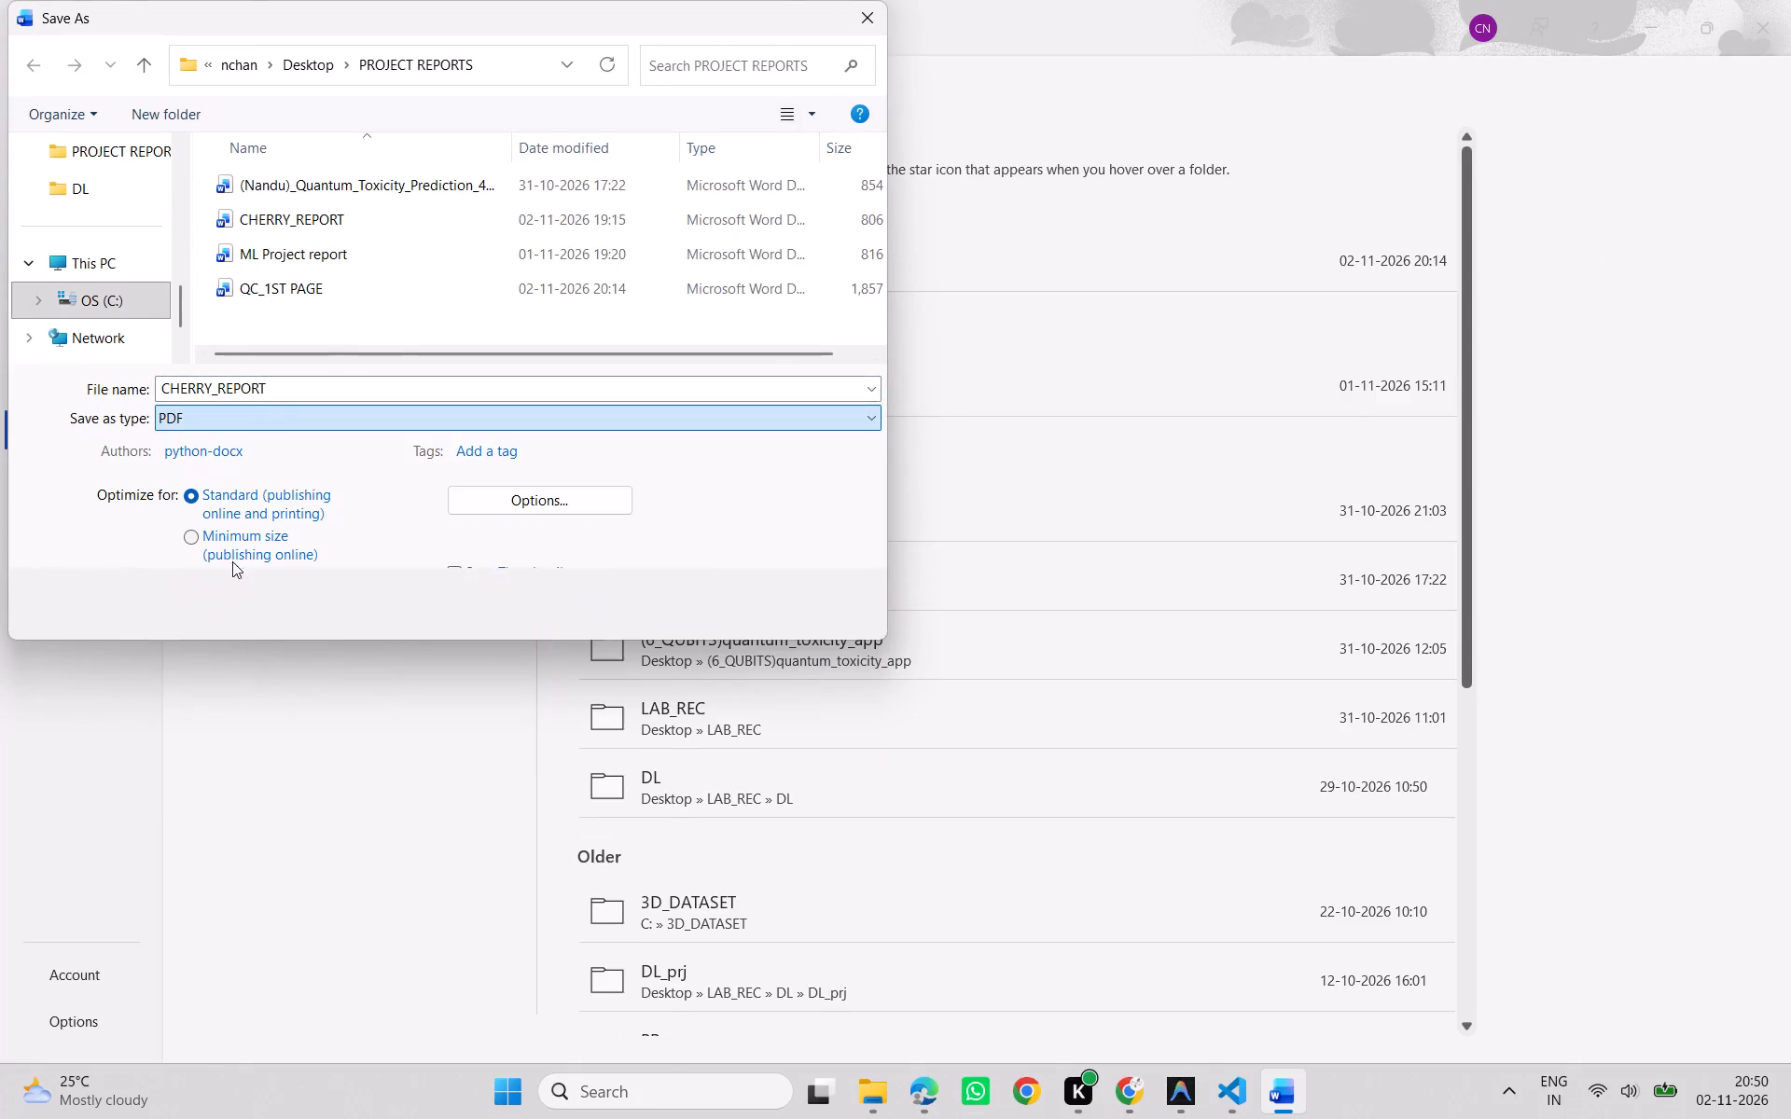
{"action": "left_click", "coordinate": [218, 385]}
{"action": "left_click", "coordinate": [220, 384]}
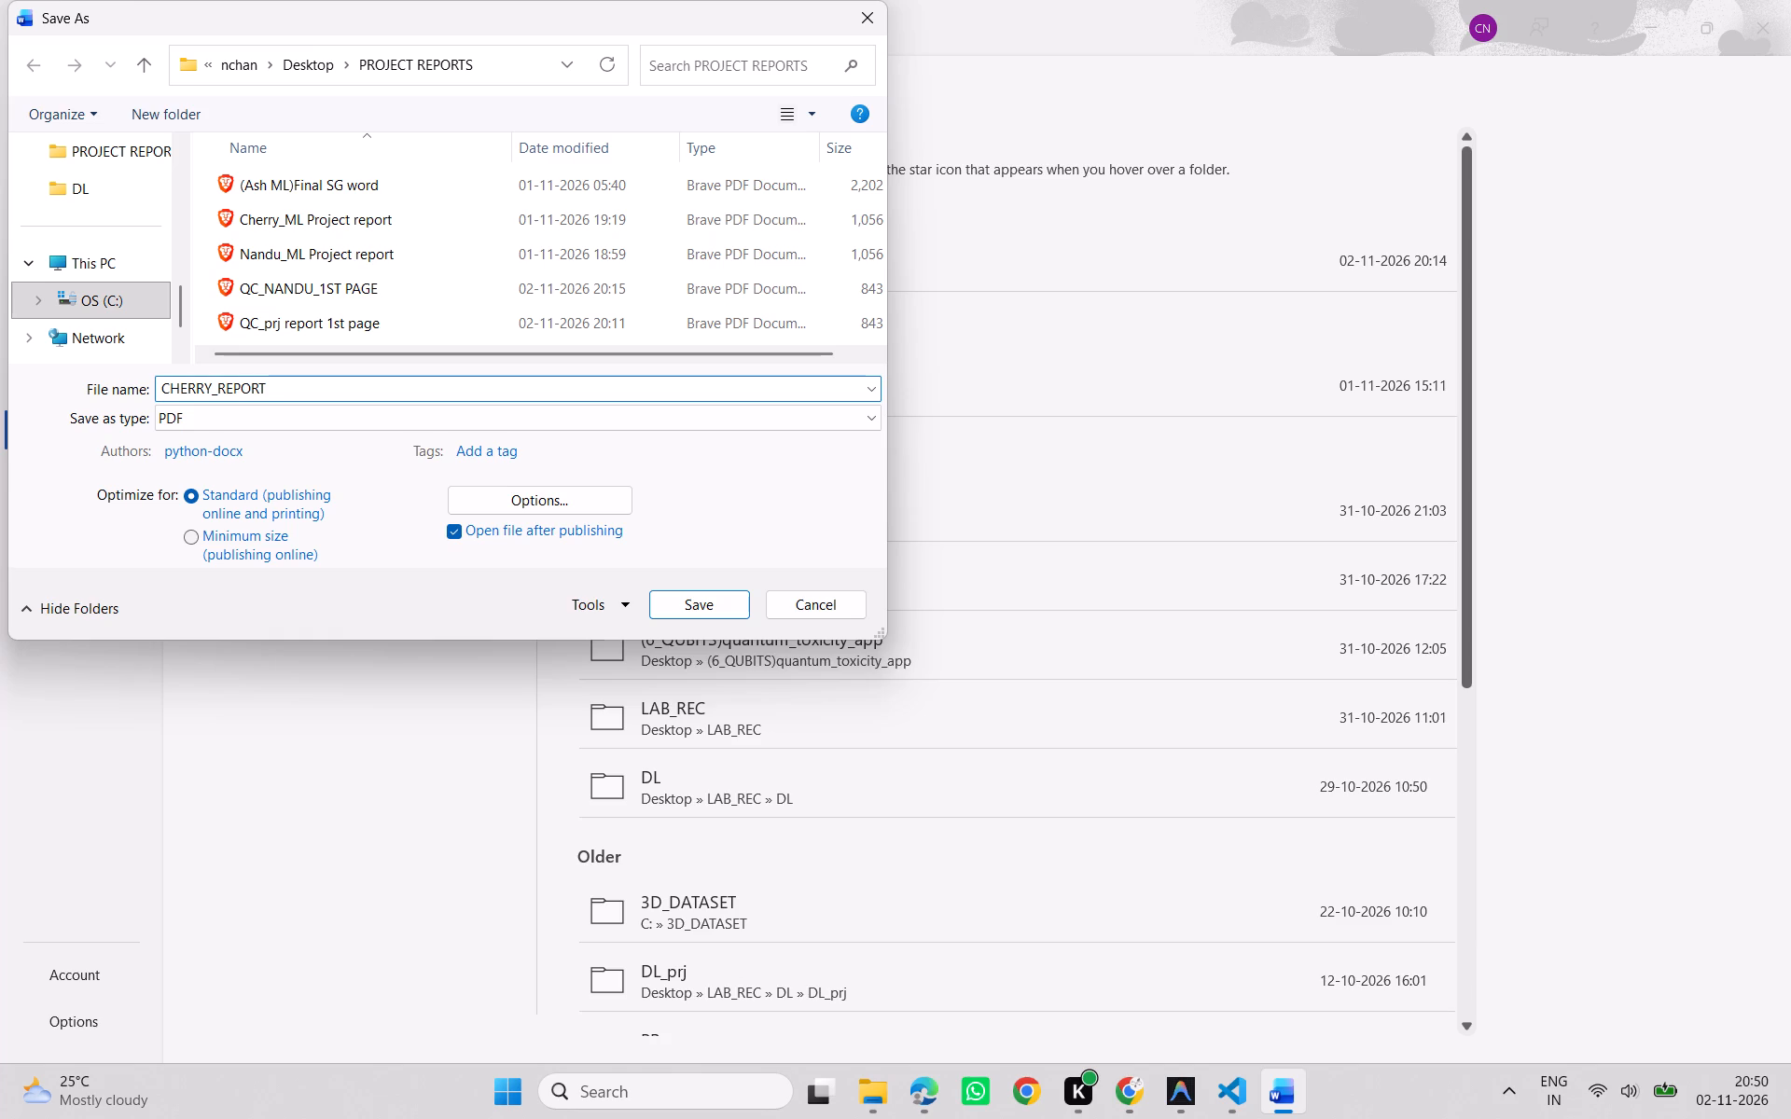
{"action": "type", "text": "QC"}
{"action": "type", "text": "_int"}
{"action": "type", "text": "ernship_"}
{"action": "left_click", "coordinate": [664, 601]}
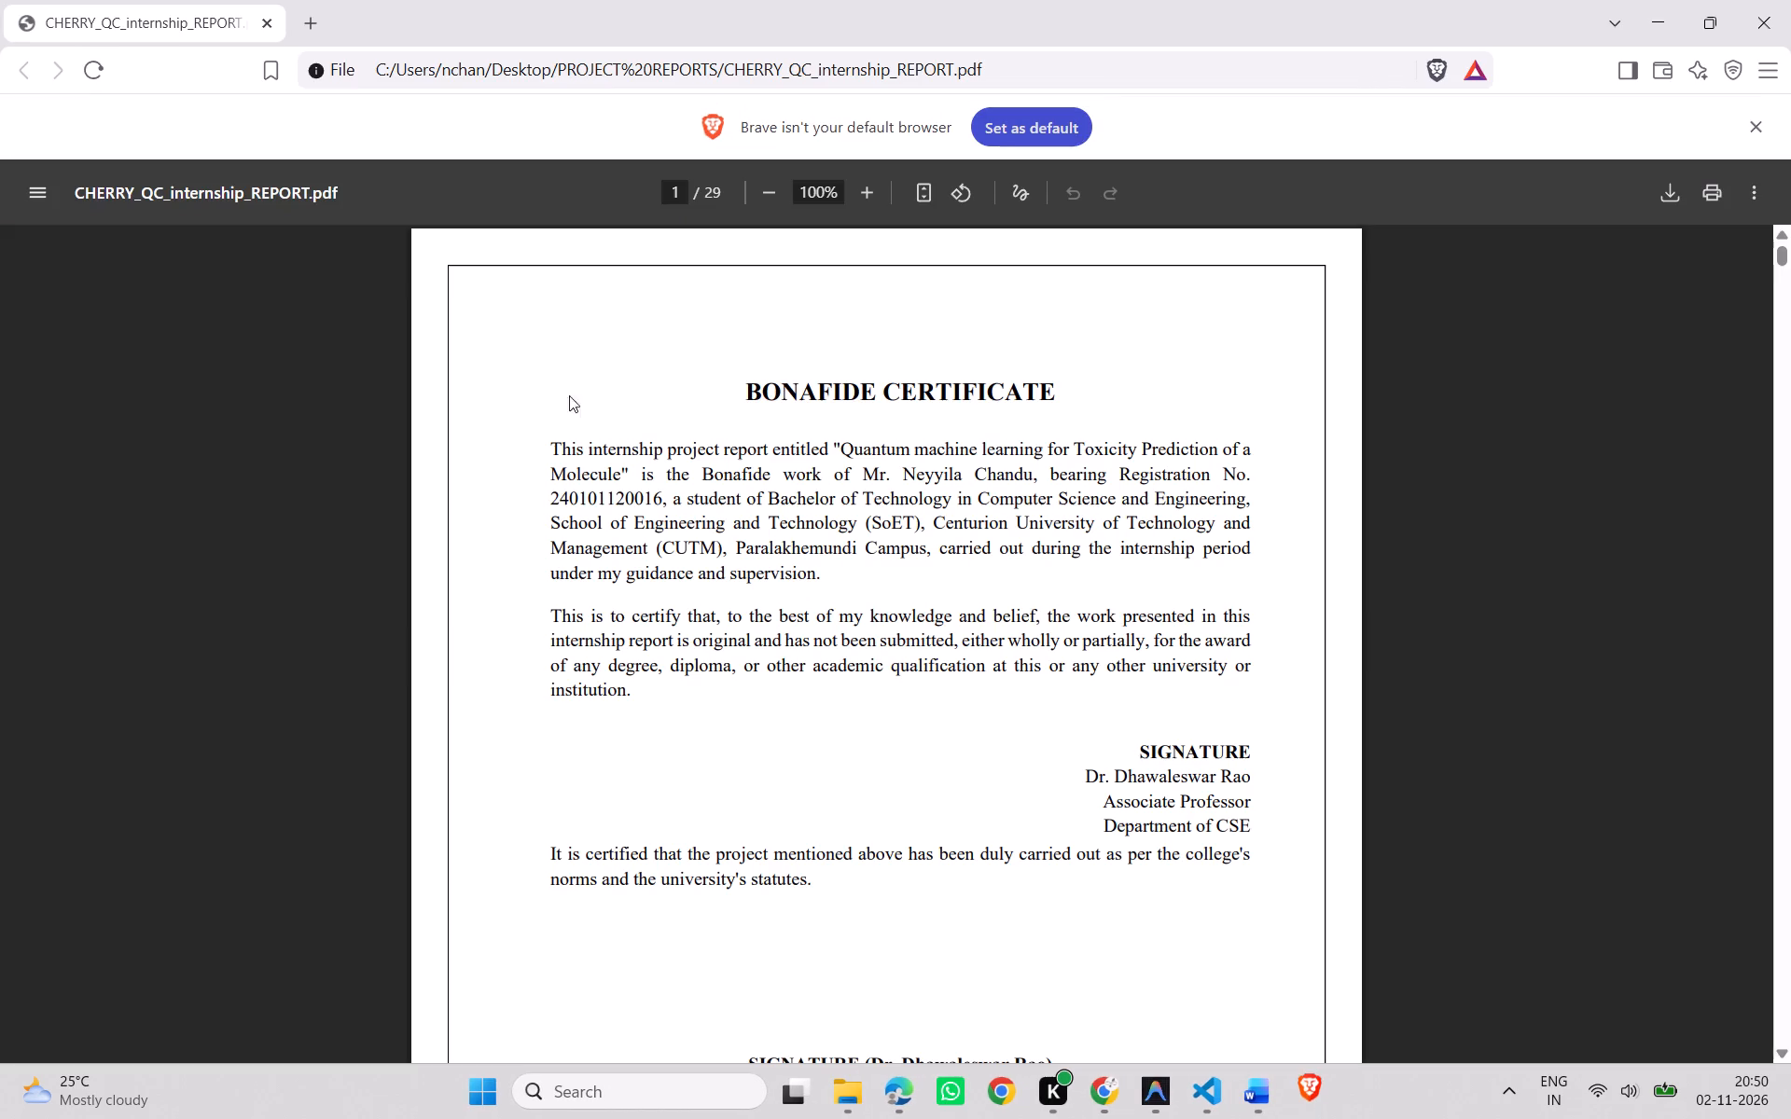
Check the student details in the exported PDF's Bonafide Certificate, Declaration and Acknowledgement plus its Table of Contents, and close the PDF.
{"action": "scroll", "coordinate": [799, 601], "scroll_direction": "down", "scroll_amount": 1}
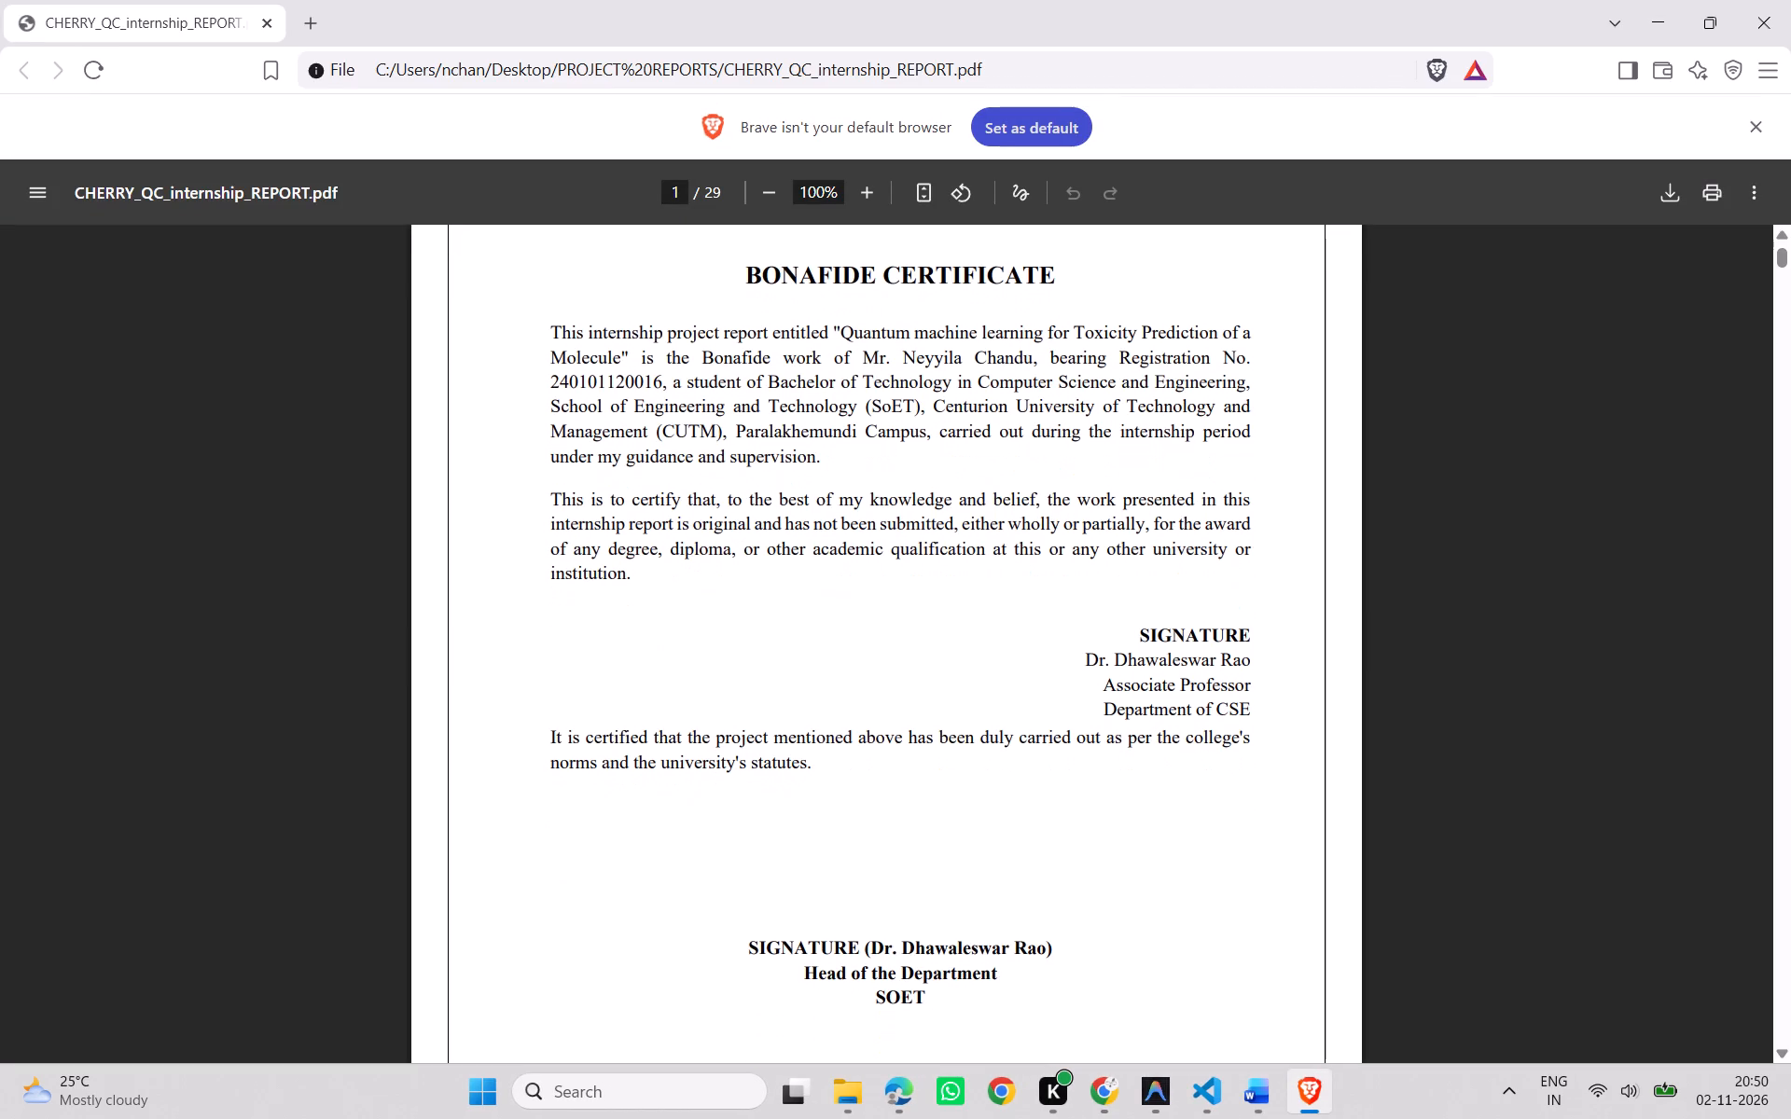
{"action": "scroll", "coordinate": [804, 647], "scroll_direction": "down", "scroll_amount": 4}
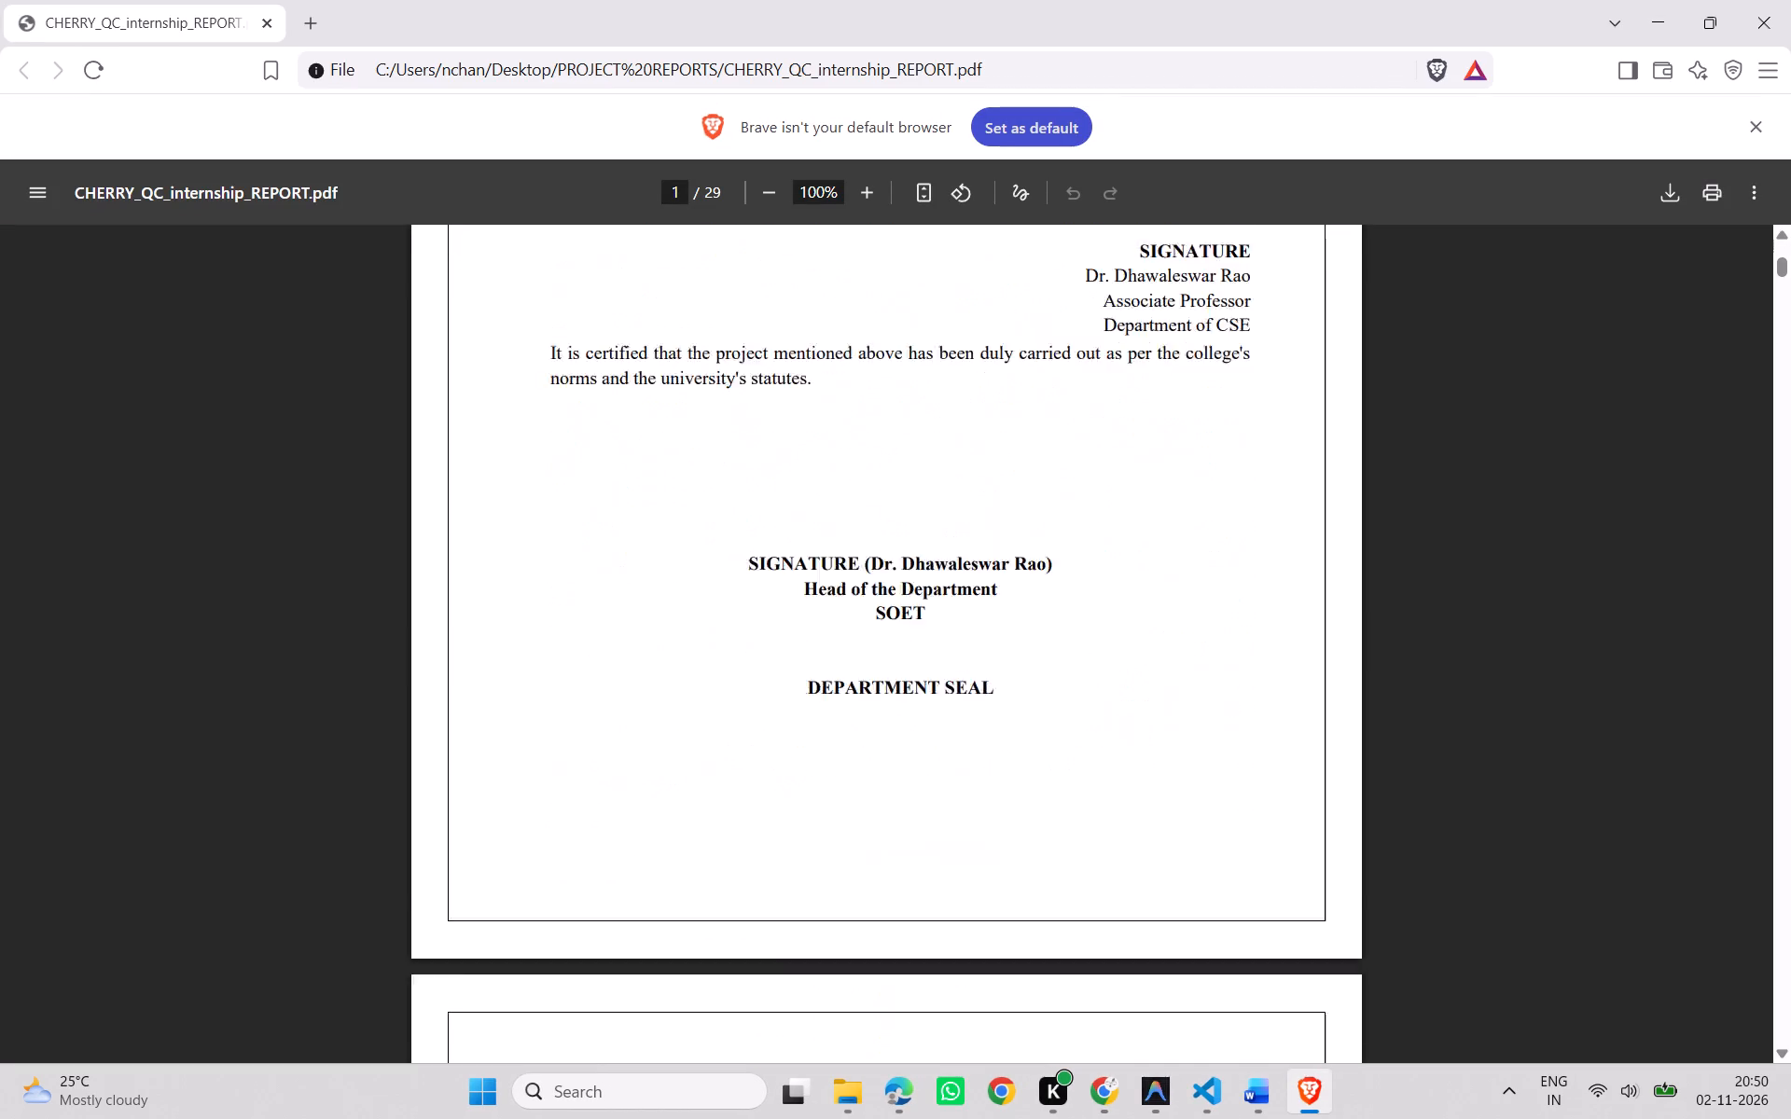
{"action": "scroll", "coordinate": [797, 664], "scroll_direction": "down", "scroll_amount": 20}
{"action": "scroll", "coordinate": [797, 664], "scroll_direction": "down", "scroll_amount": 3}
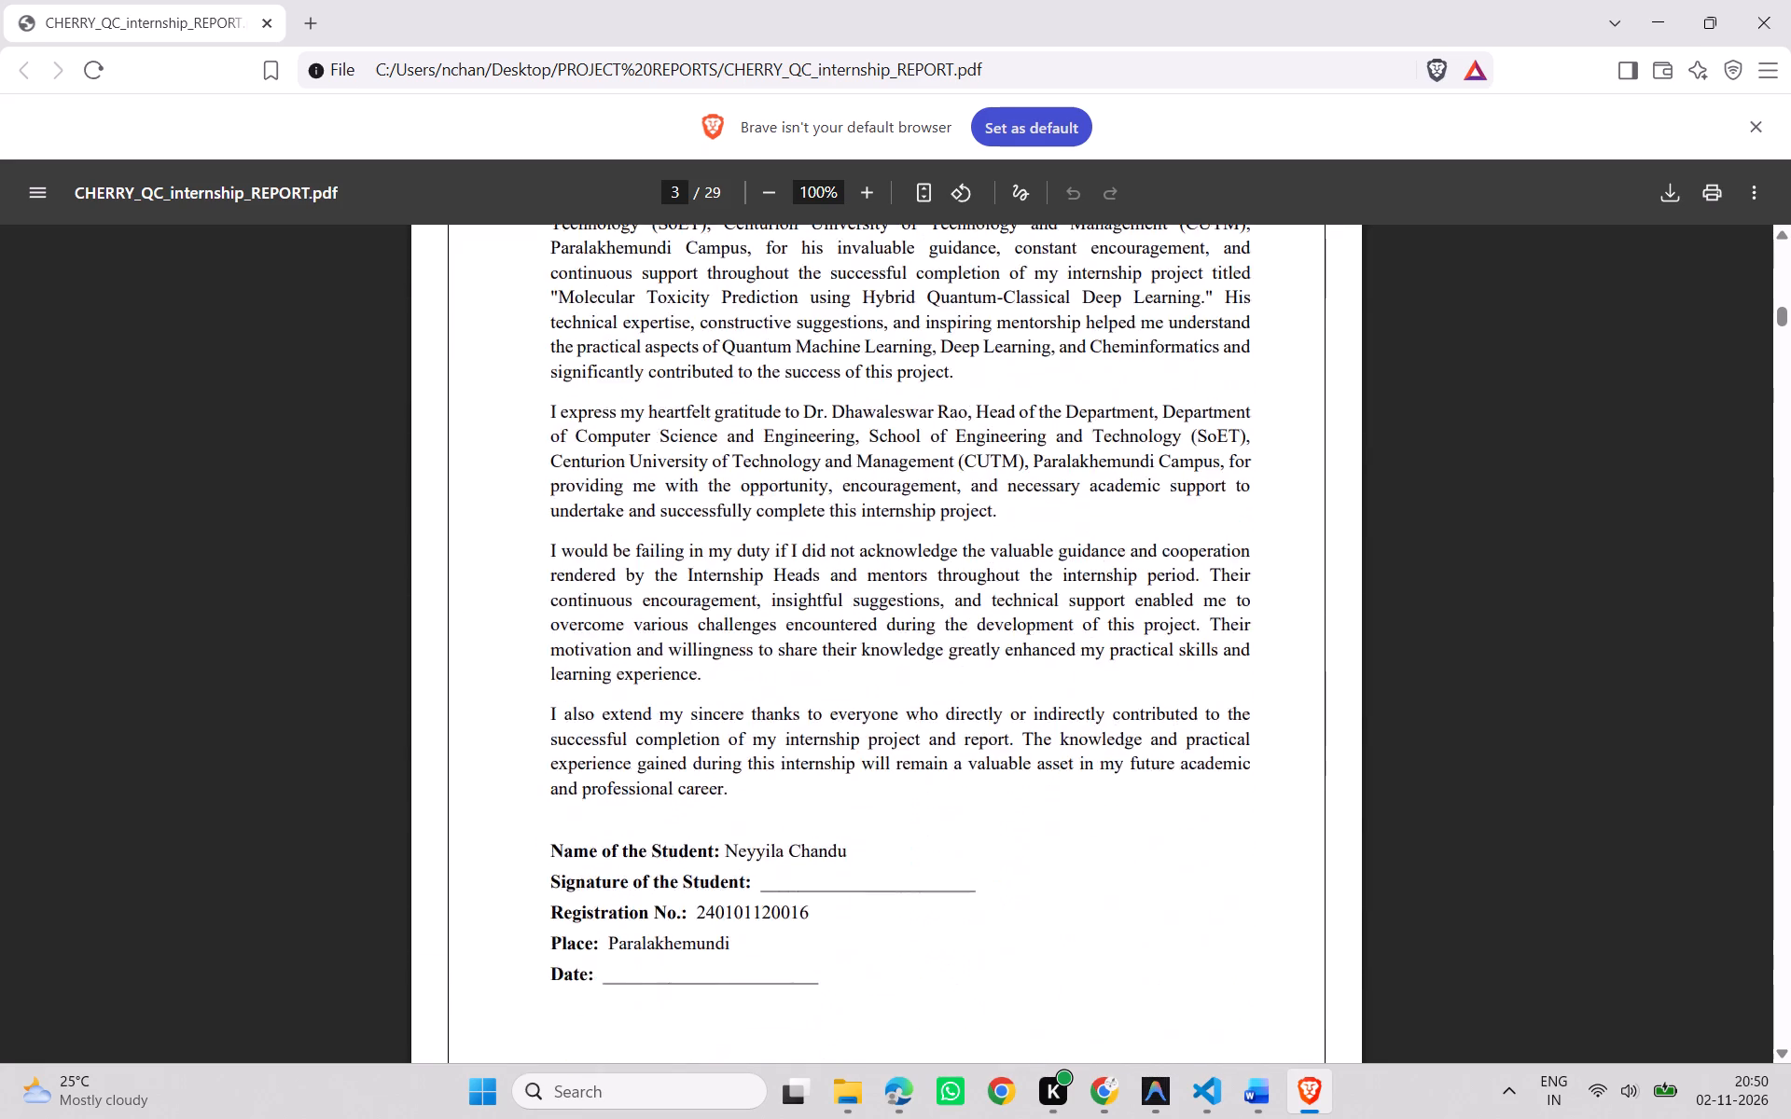
{"action": "scroll", "coordinate": [797, 666], "scroll_direction": "up", "scroll_amount": 2}
{"action": "scroll", "coordinate": [797, 666], "scroll_direction": "down", "scroll_amount": 11}
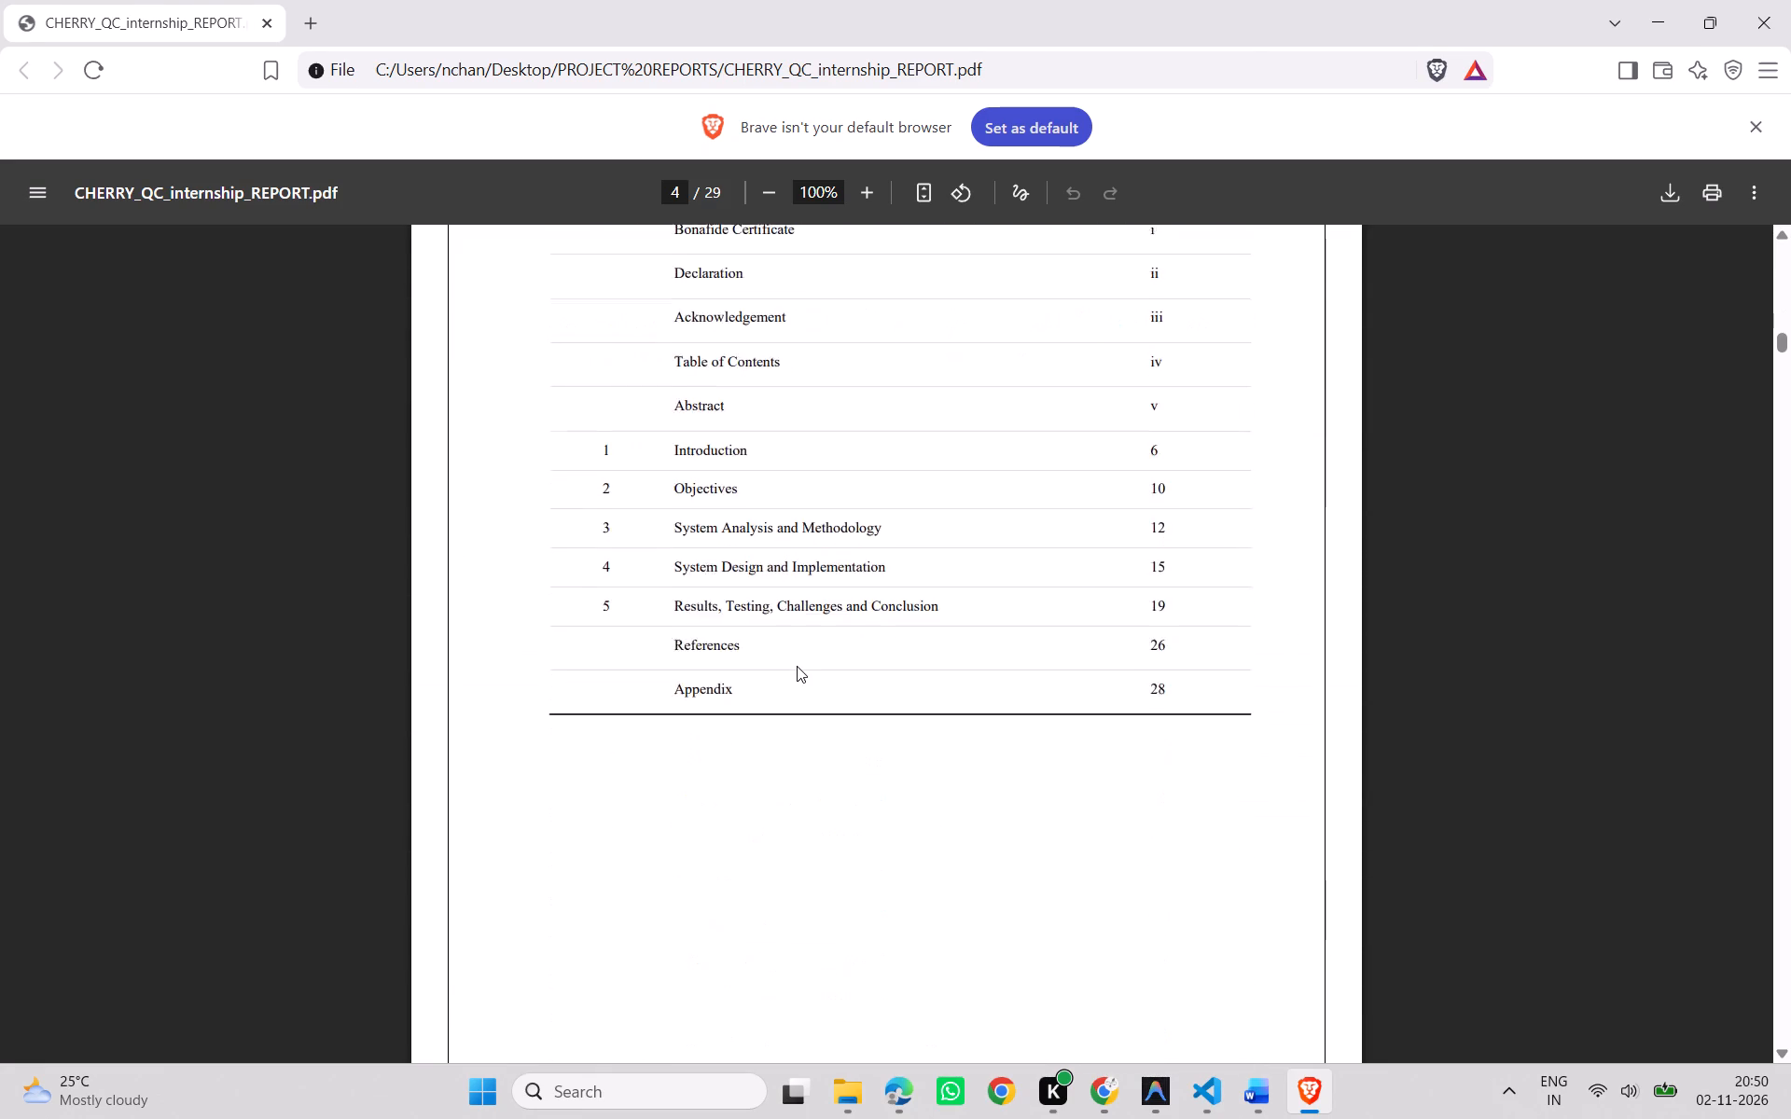
{"action": "scroll", "coordinate": [797, 666], "scroll_direction": "down", "scroll_amount": 8}
{"action": "scroll", "coordinate": [800, 669], "scroll_direction": "up", "scroll_amount": 13}
{"action": "scroll", "coordinate": [797, 684], "scroll_direction": "down", "scroll_amount": 2}
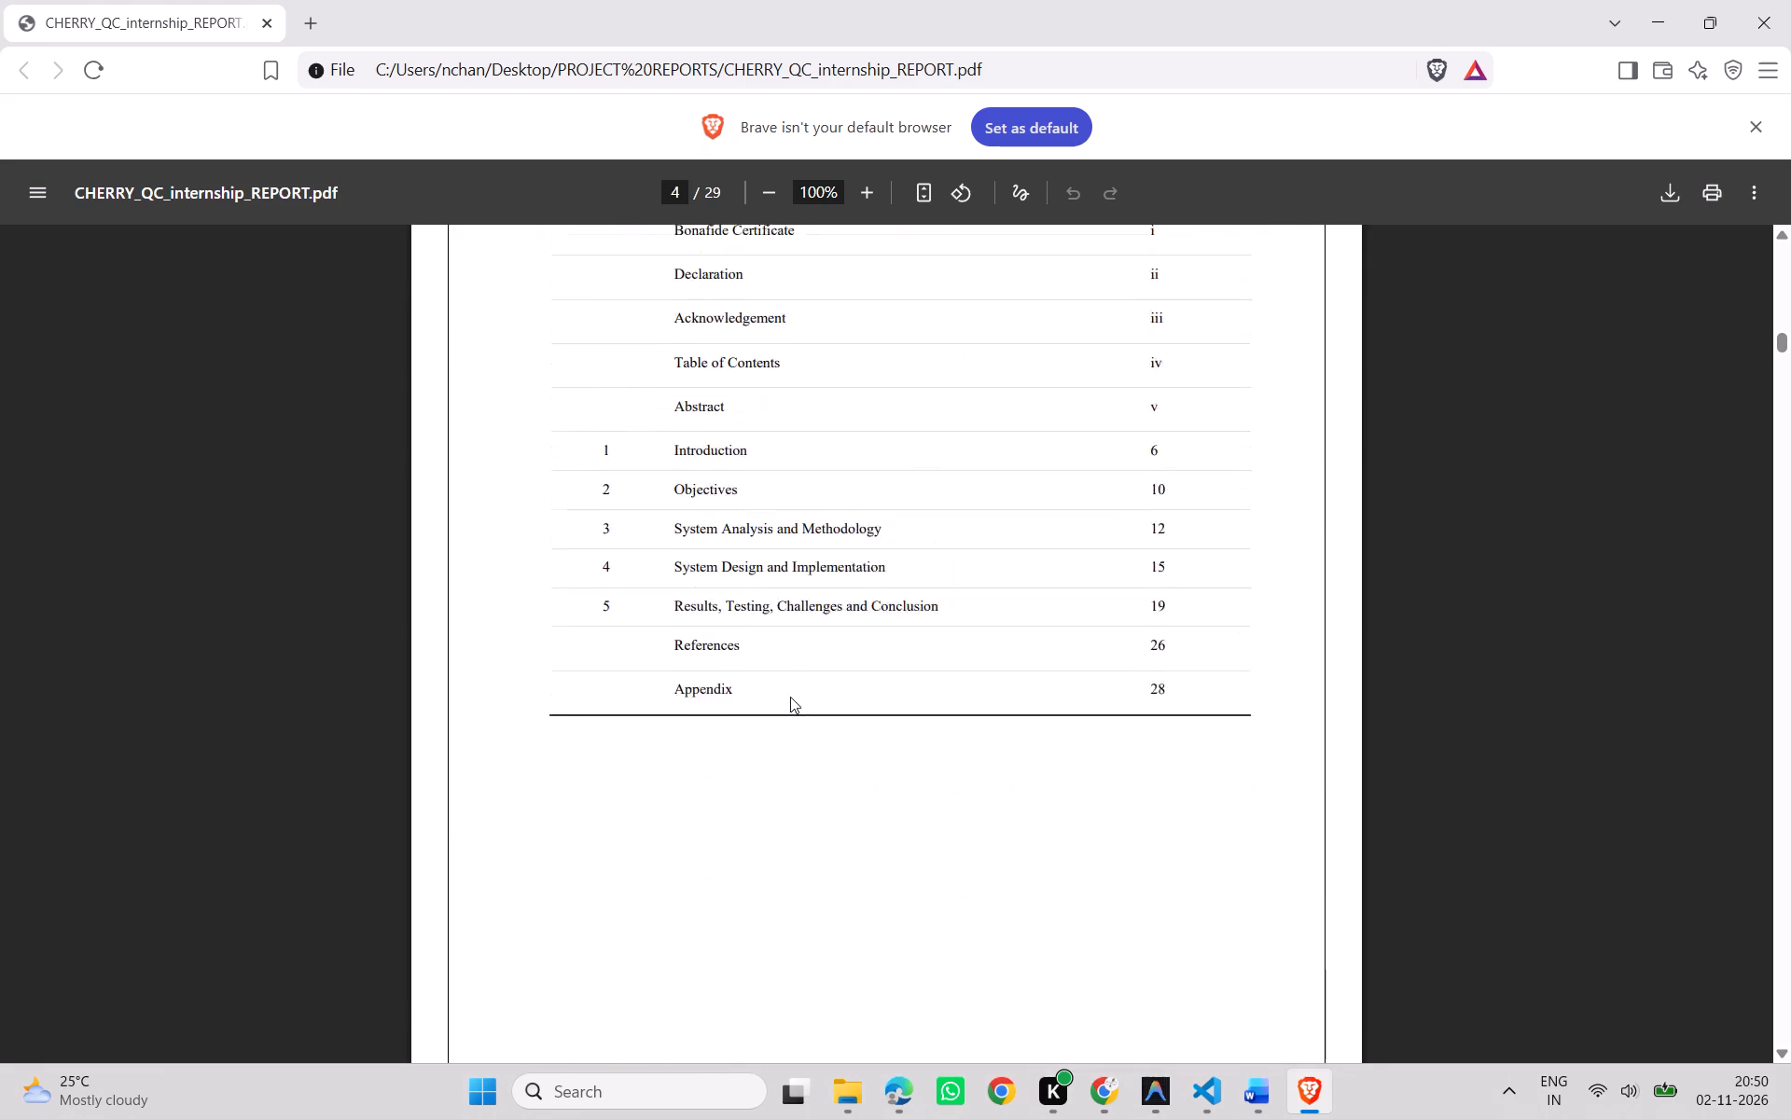
{"action": "scroll", "coordinate": [790, 697], "scroll_direction": "up", "scroll_amount": 15}
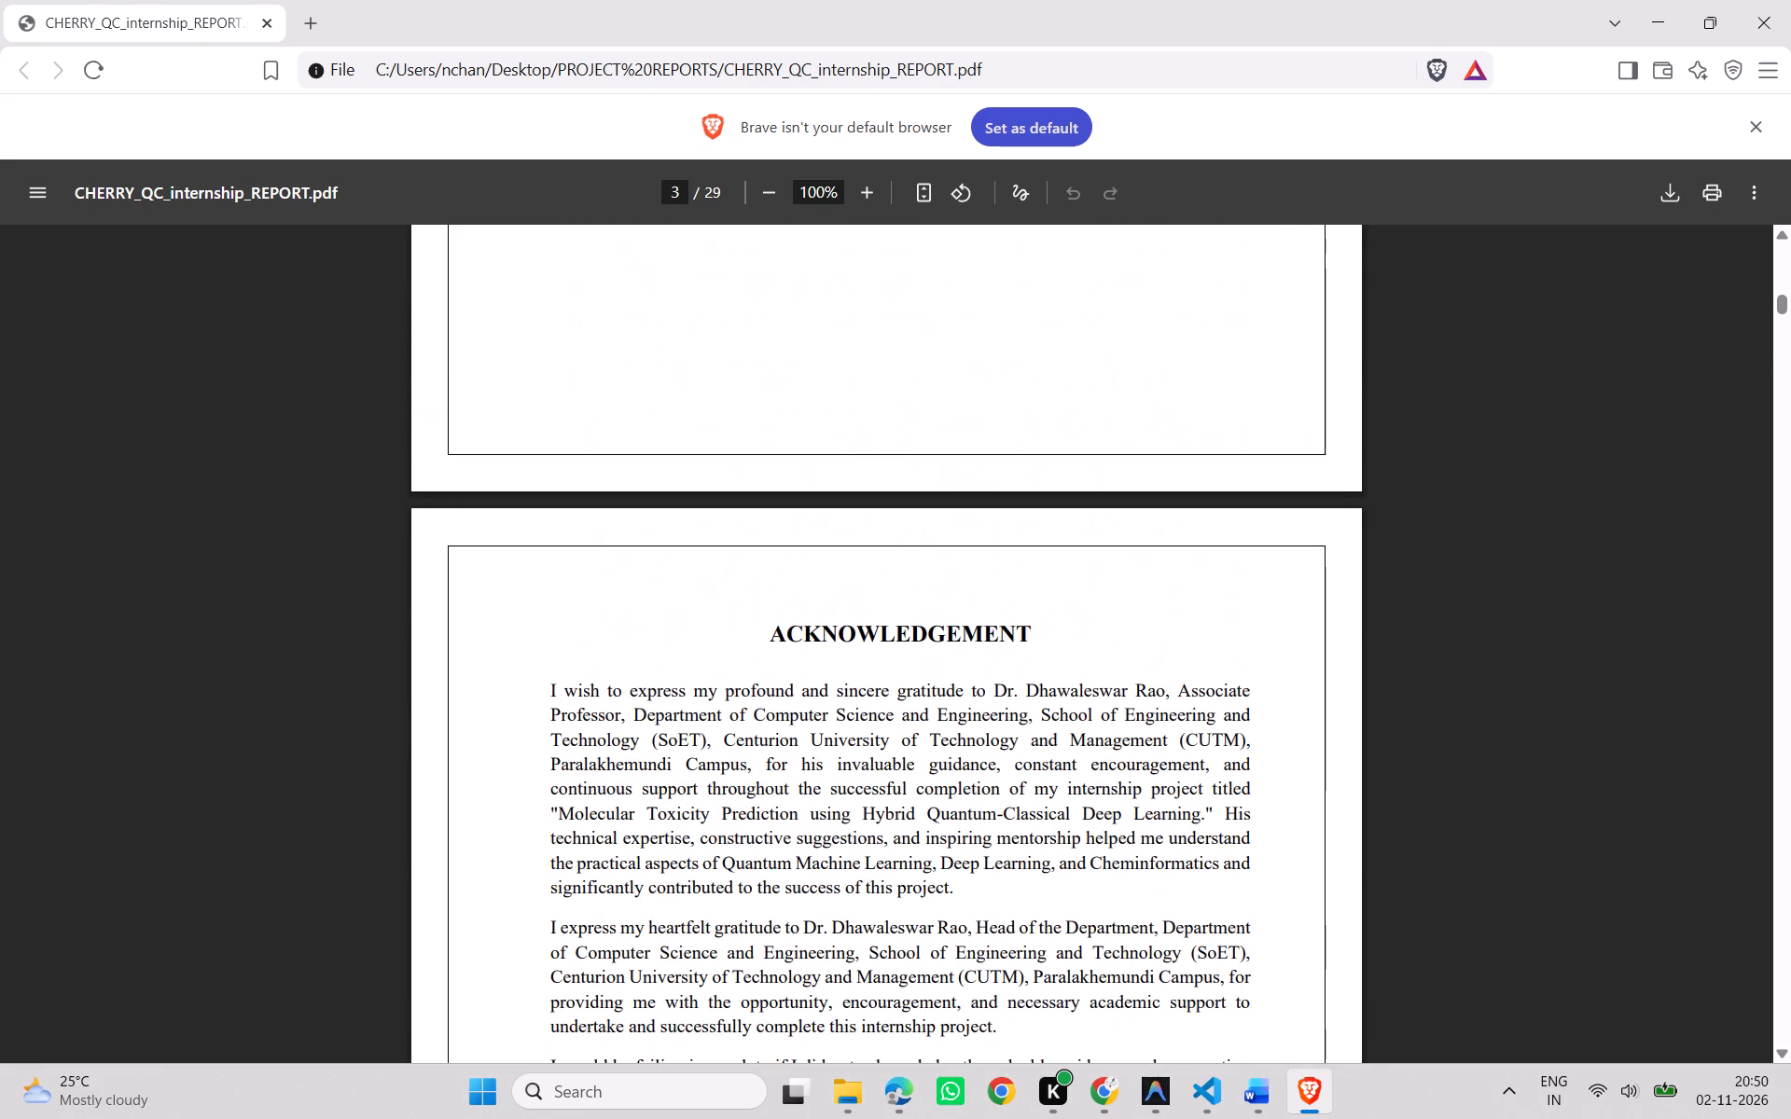
{"action": "scroll", "coordinate": [779, 716], "scroll_direction": "up", "scroll_amount": 1}
{"action": "scroll", "coordinate": [778, 716], "scroll_direction": "down", "scroll_amount": 7}
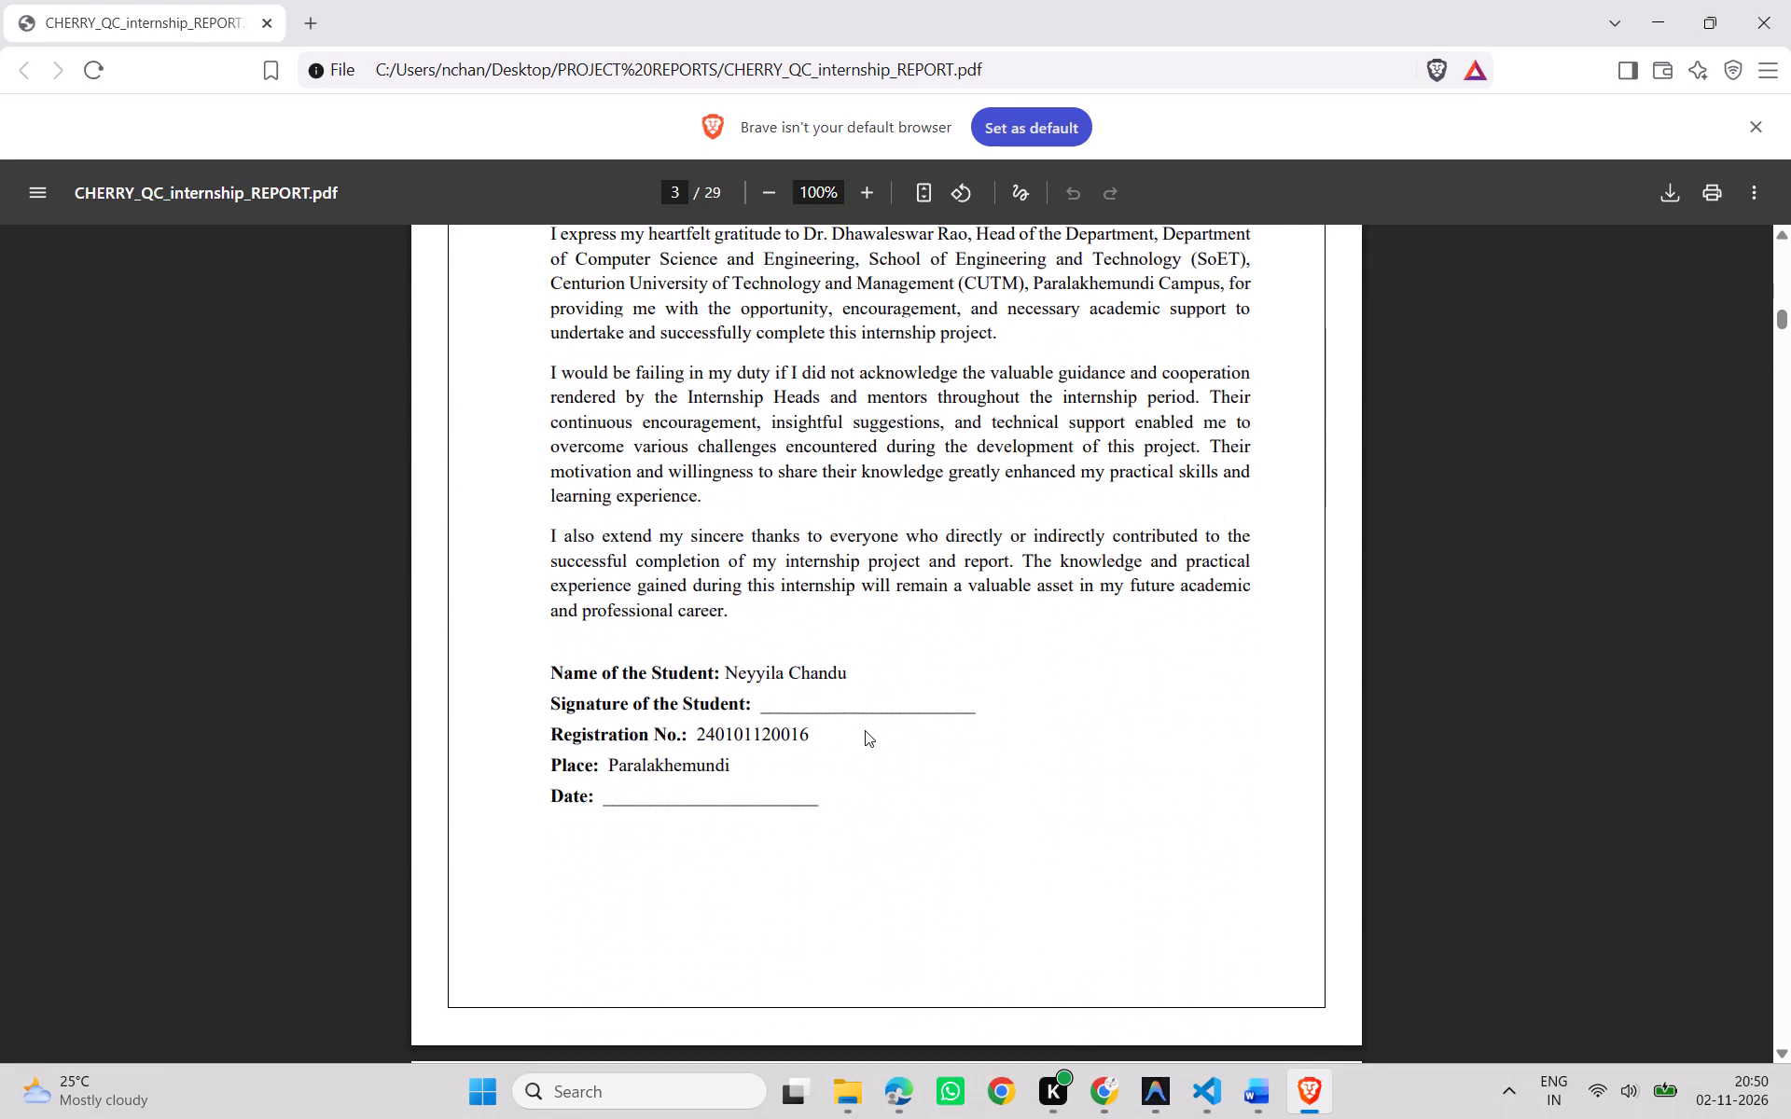
{"action": "scroll", "coordinate": [865, 730], "scroll_direction": "up", "scroll_amount": 14}
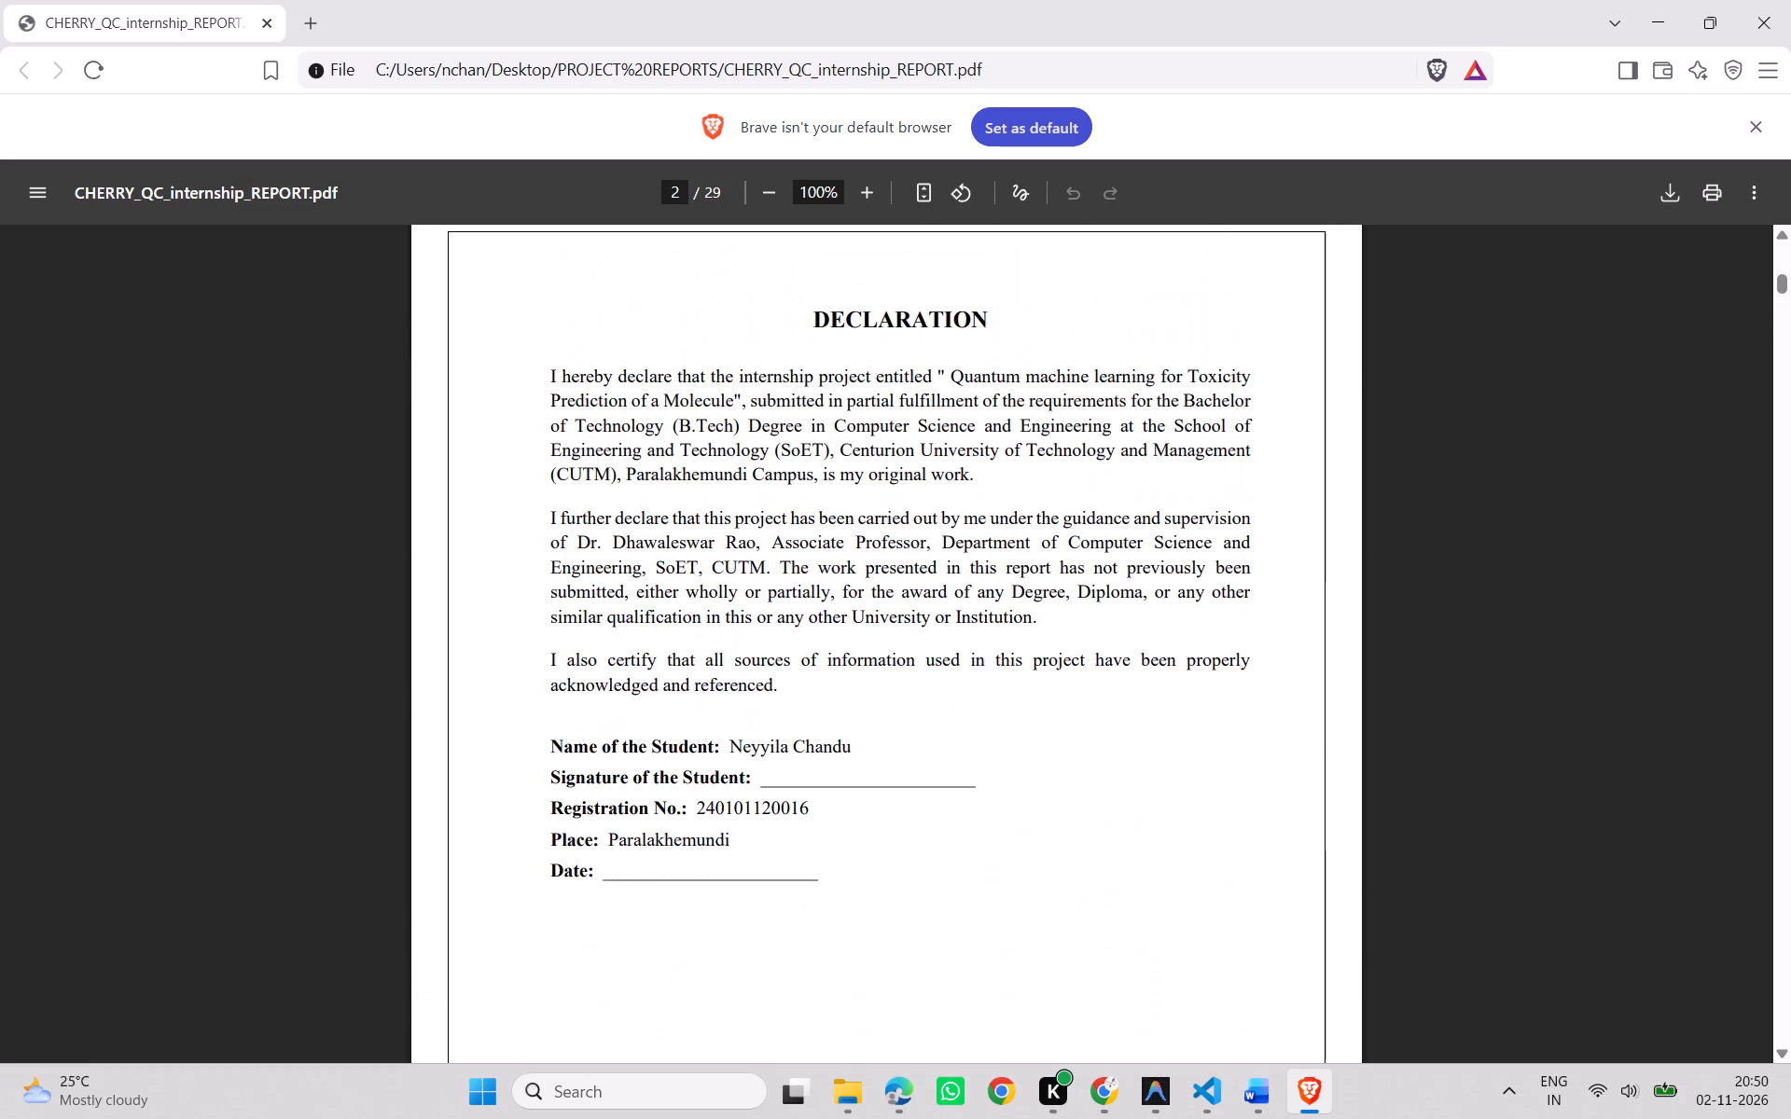
{"action": "scroll", "coordinate": [867, 730], "scroll_direction": "up", "scroll_amount": 20}
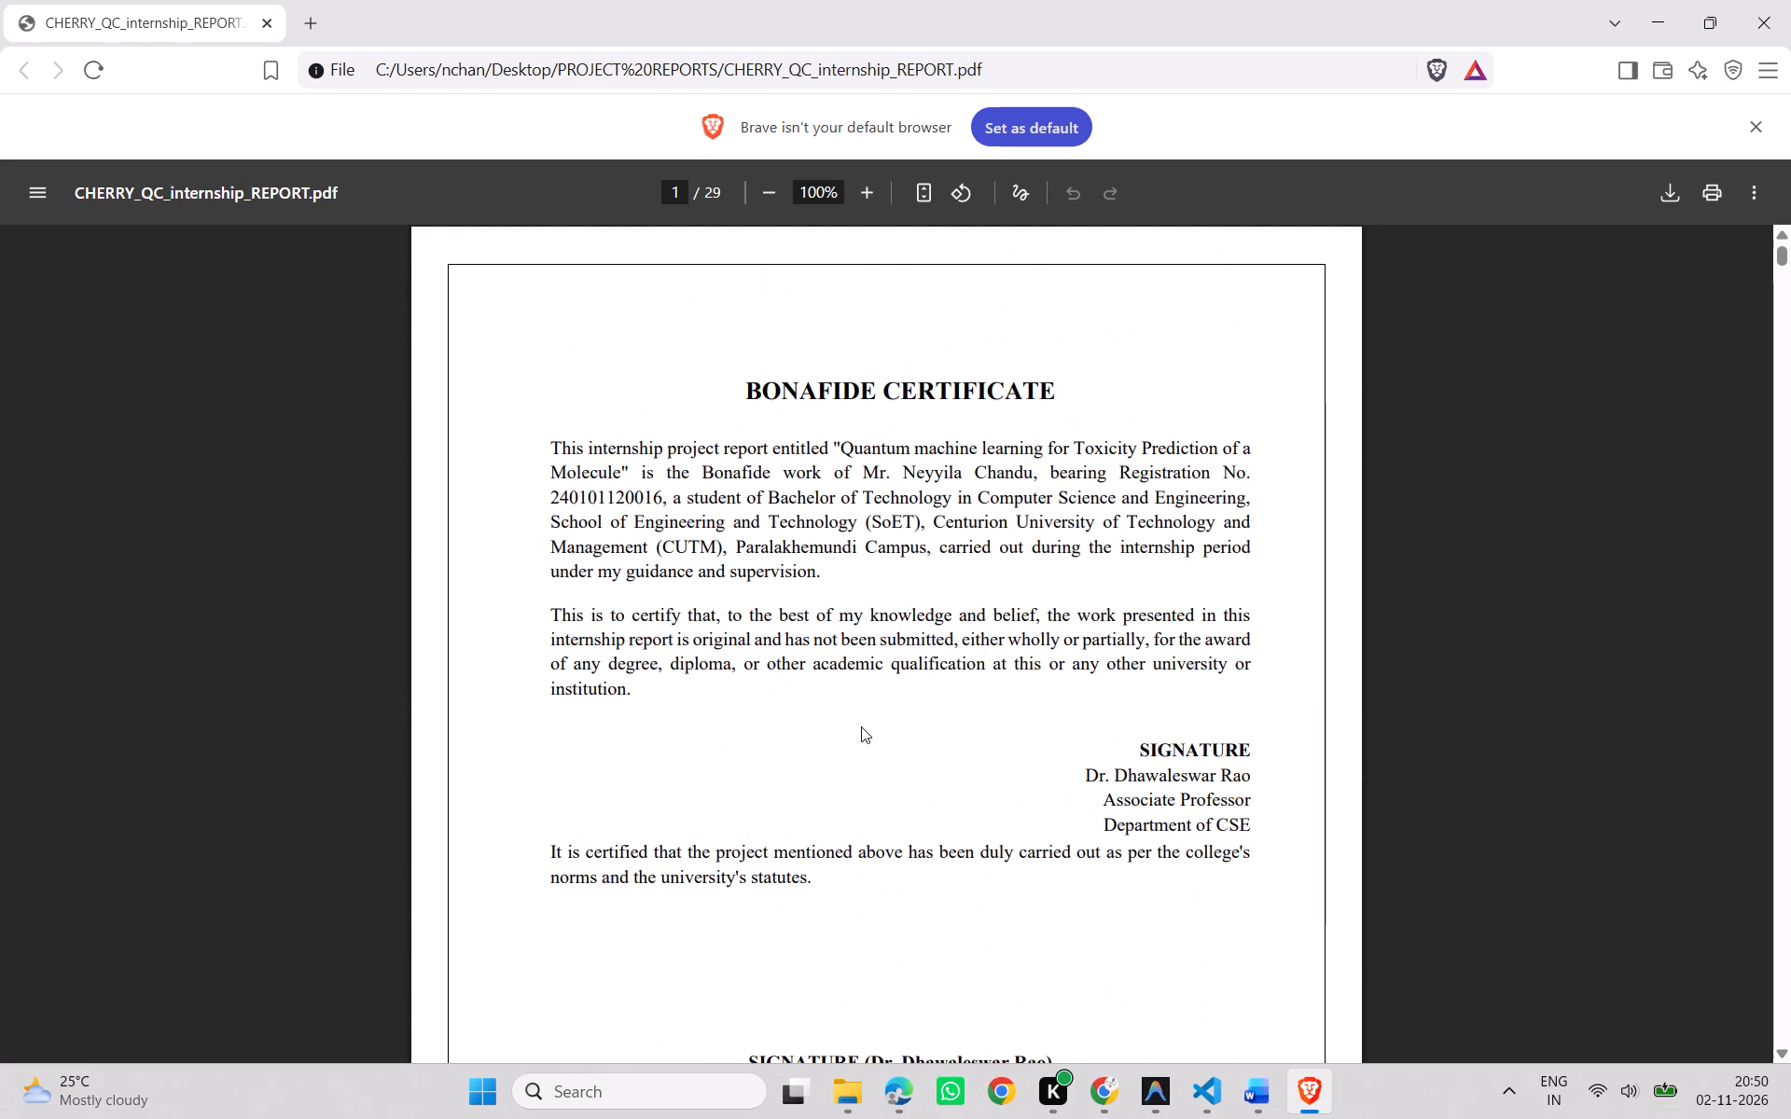
{"action": "left_click", "coordinate": [262, 18]}
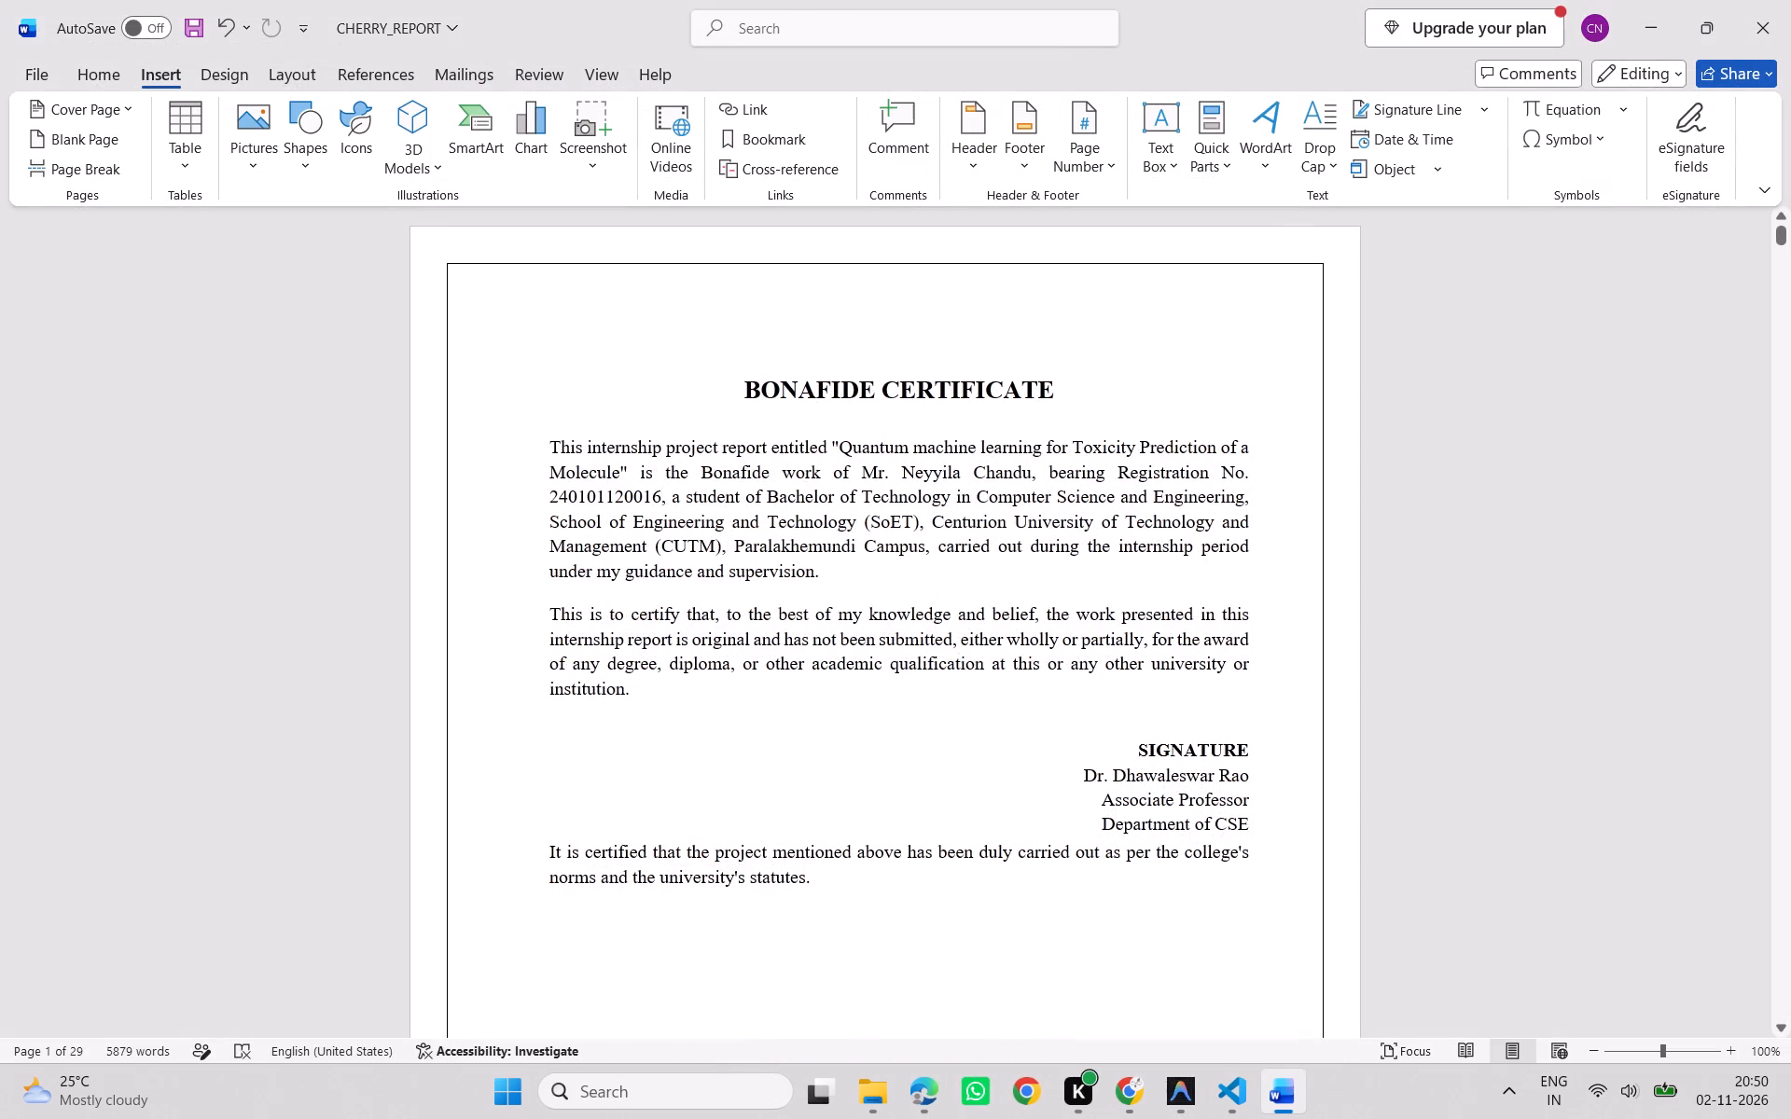
Change the last two digits of the registration number in the Bonafide Certificate's first paragraph to 20.
{"action": "scroll", "coordinate": [993, 757], "scroll_direction": "down", "scroll_amount": 2}
{"action": "scroll", "coordinate": [868, 633], "scroll_direction": "up", "scroll_amount": 8}
{"action": "key", "text": "BackSpace"}
{"action": "key", "text": "BackSpace"}
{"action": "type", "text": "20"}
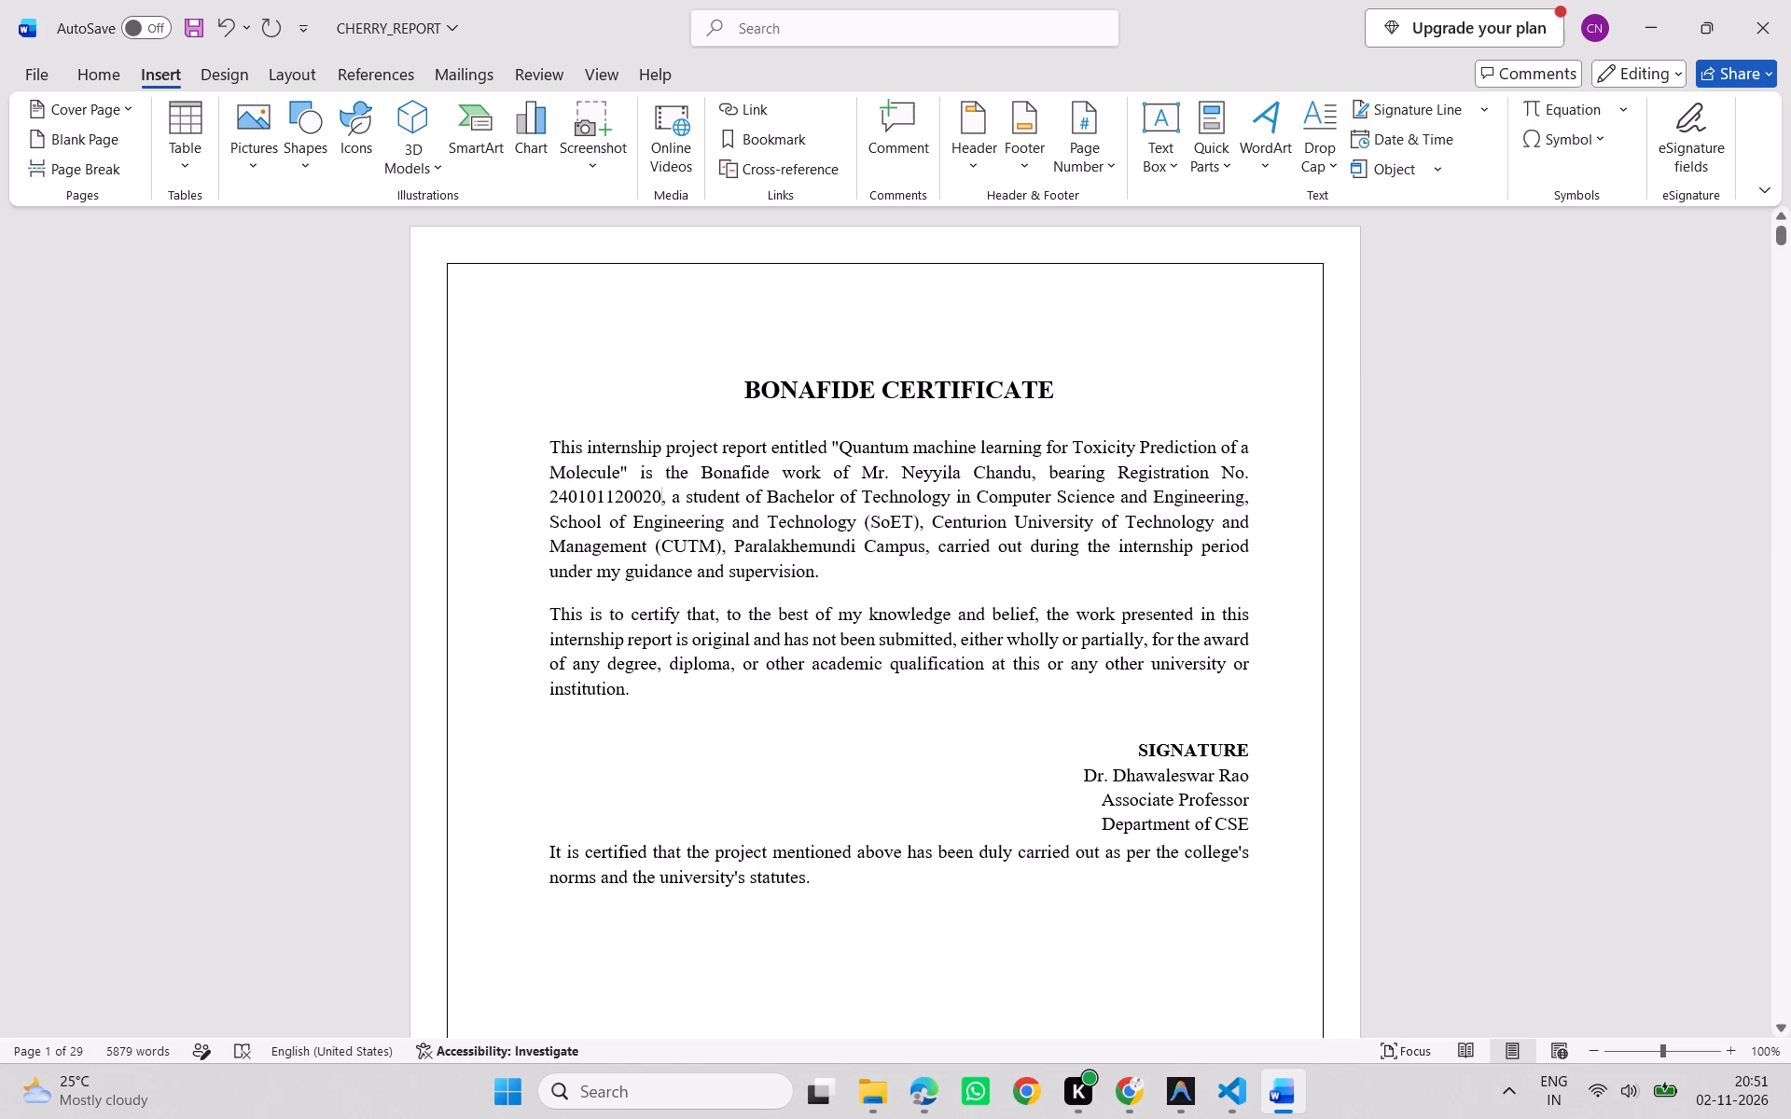
Replace the student's title and name in the Bonafide Certificate with "Ms." and the new student's full name.
{"action": "left_click_drag", "start_coordinate": [1034, 469], "coordinate": [892, 478]}
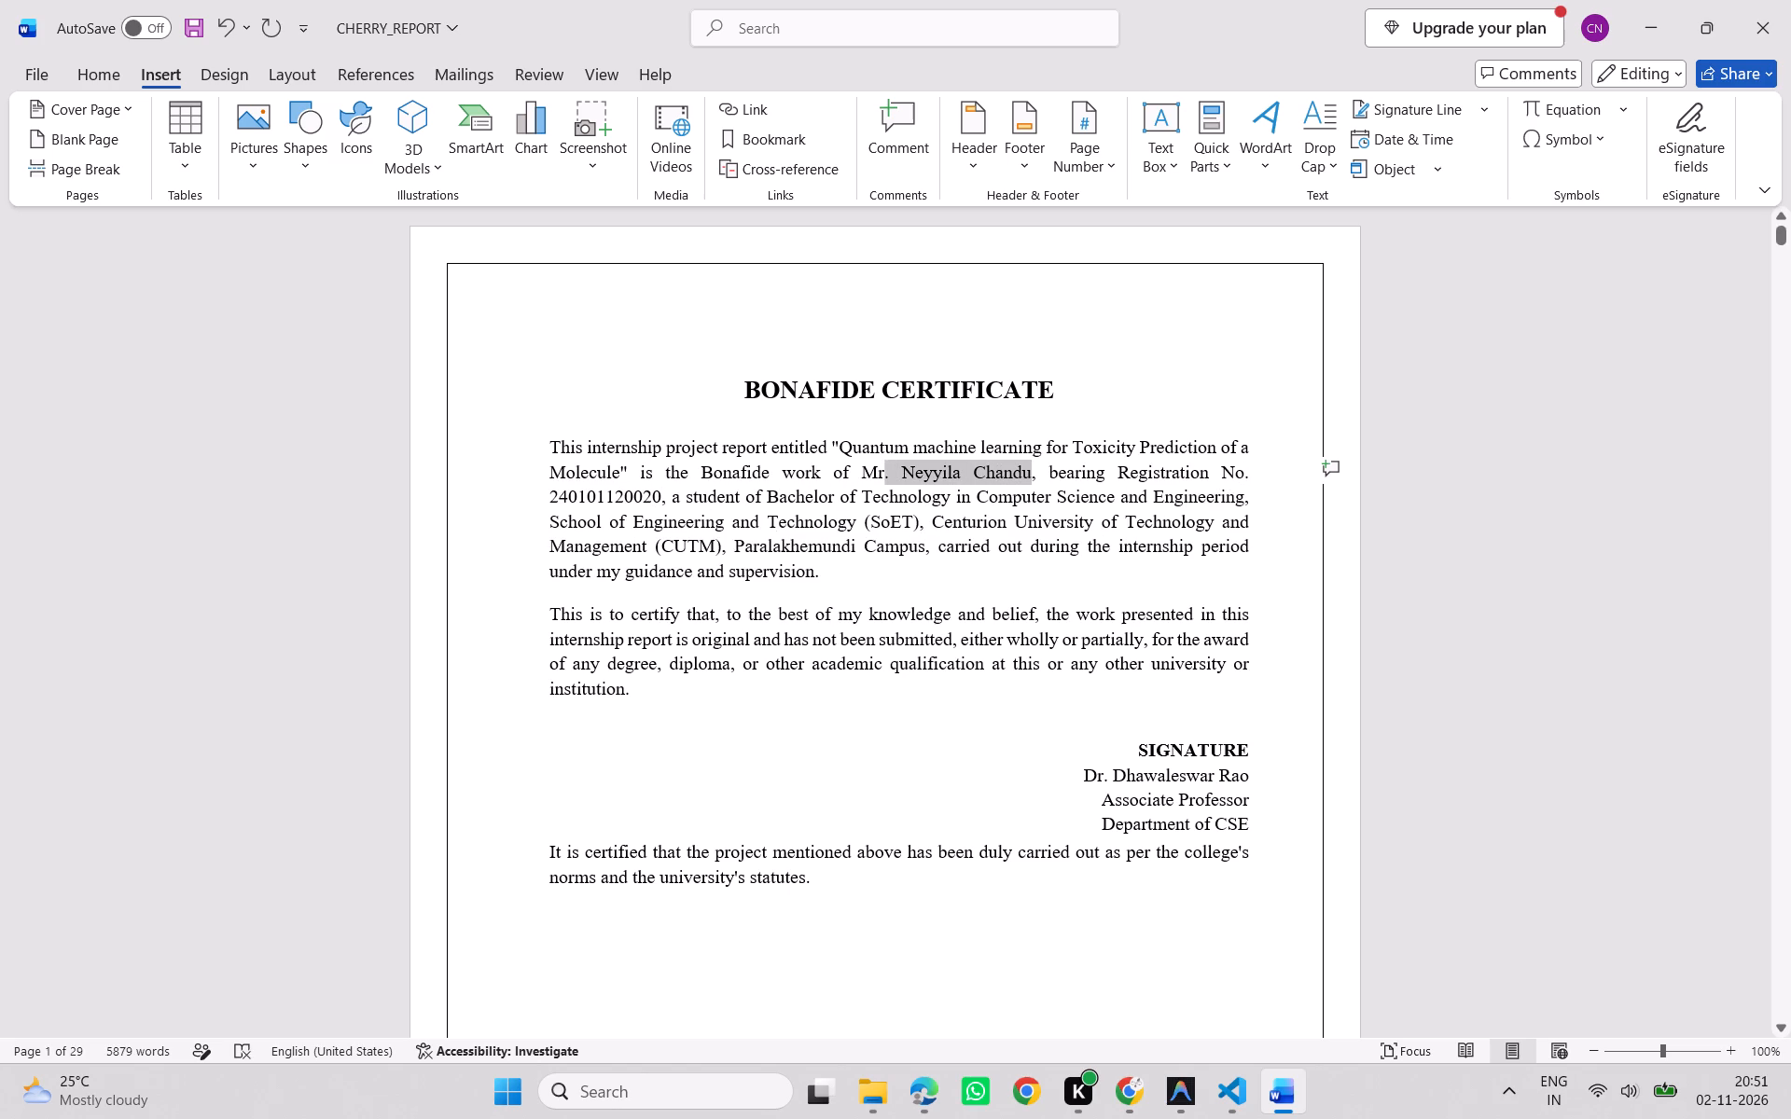
{"action": "left_click_drag", "start_coordinate": [892, 478], "coordinate": [875, 472]}
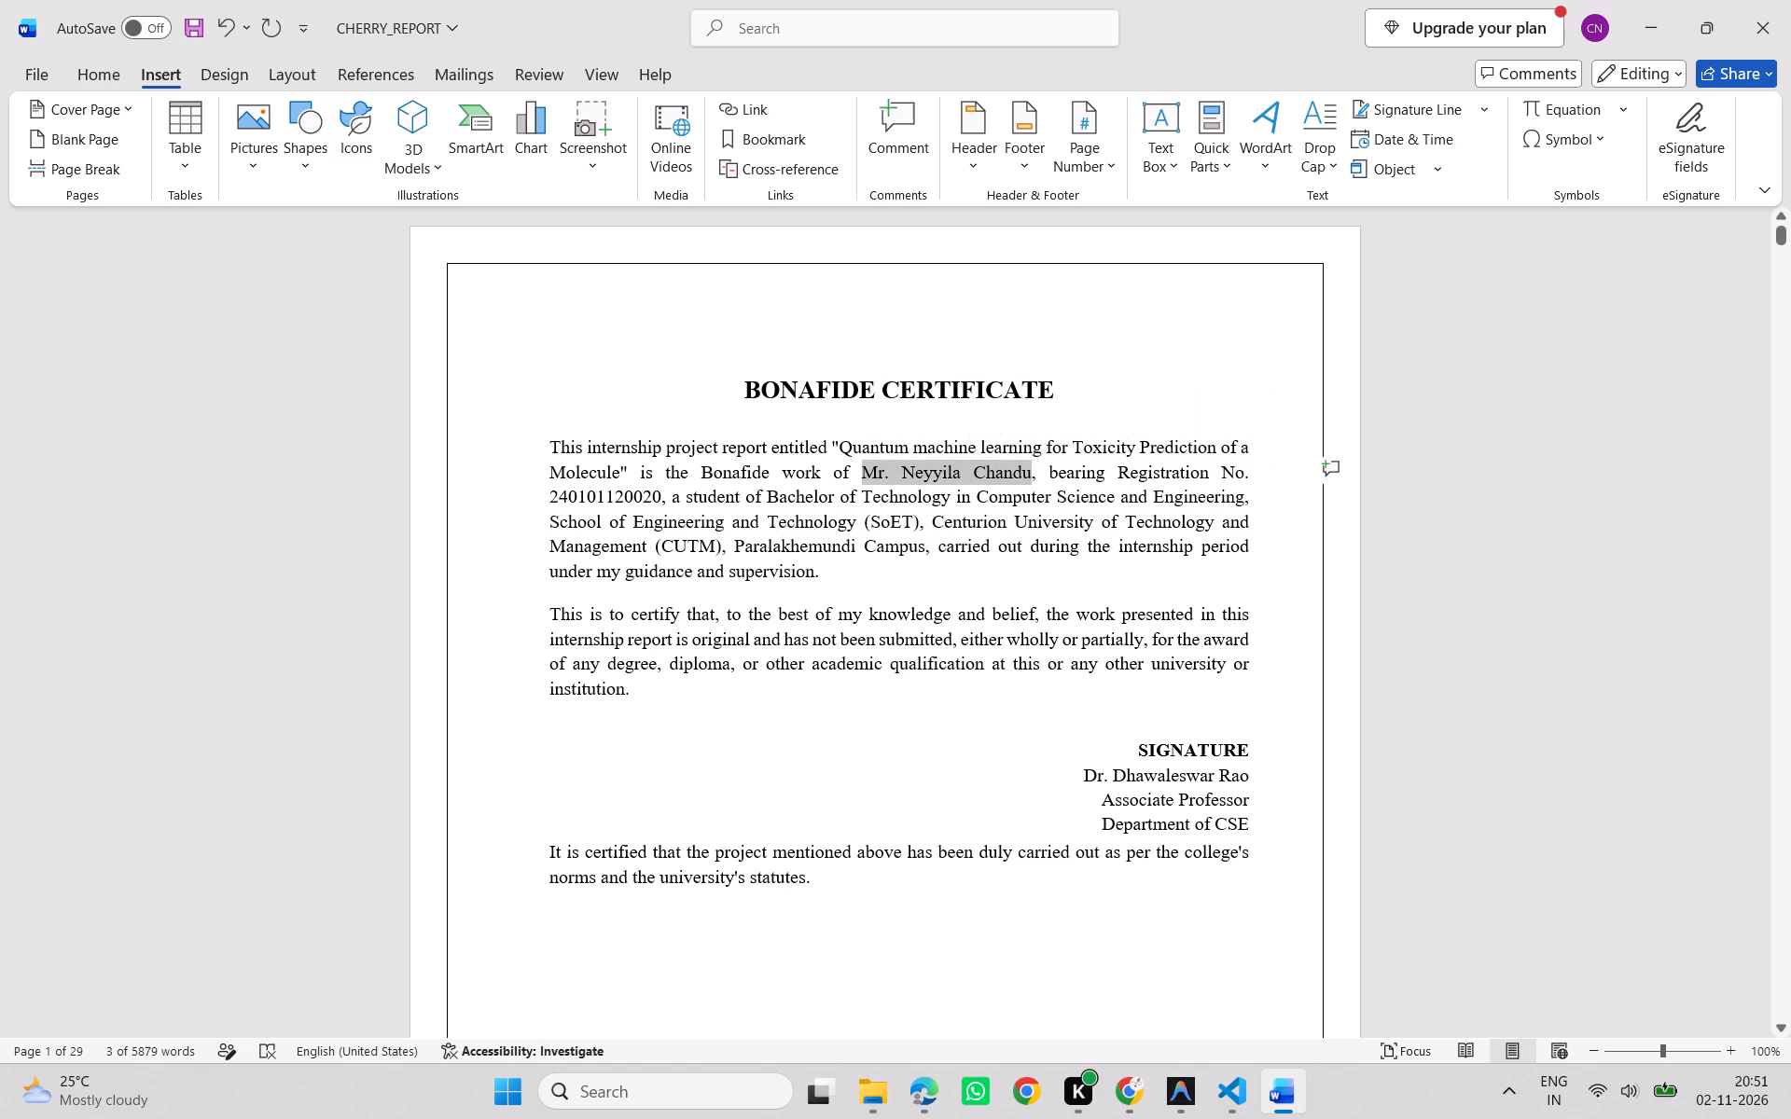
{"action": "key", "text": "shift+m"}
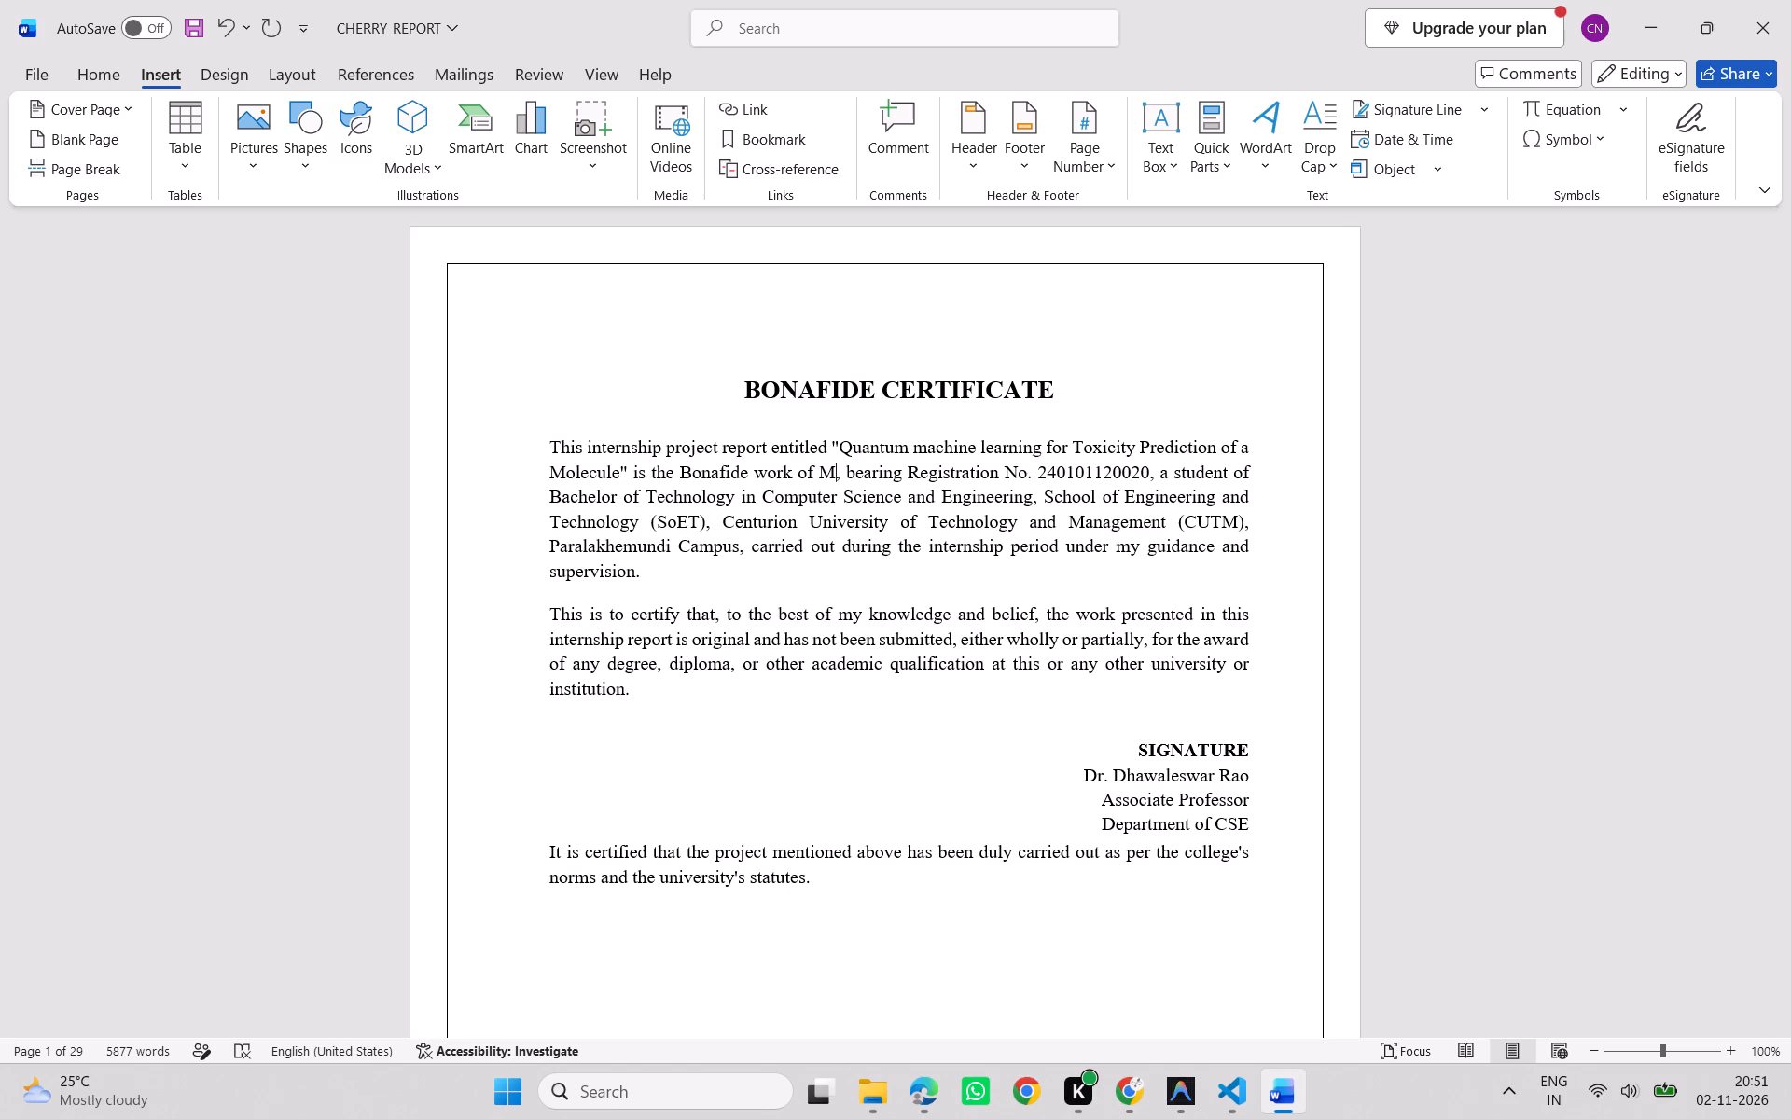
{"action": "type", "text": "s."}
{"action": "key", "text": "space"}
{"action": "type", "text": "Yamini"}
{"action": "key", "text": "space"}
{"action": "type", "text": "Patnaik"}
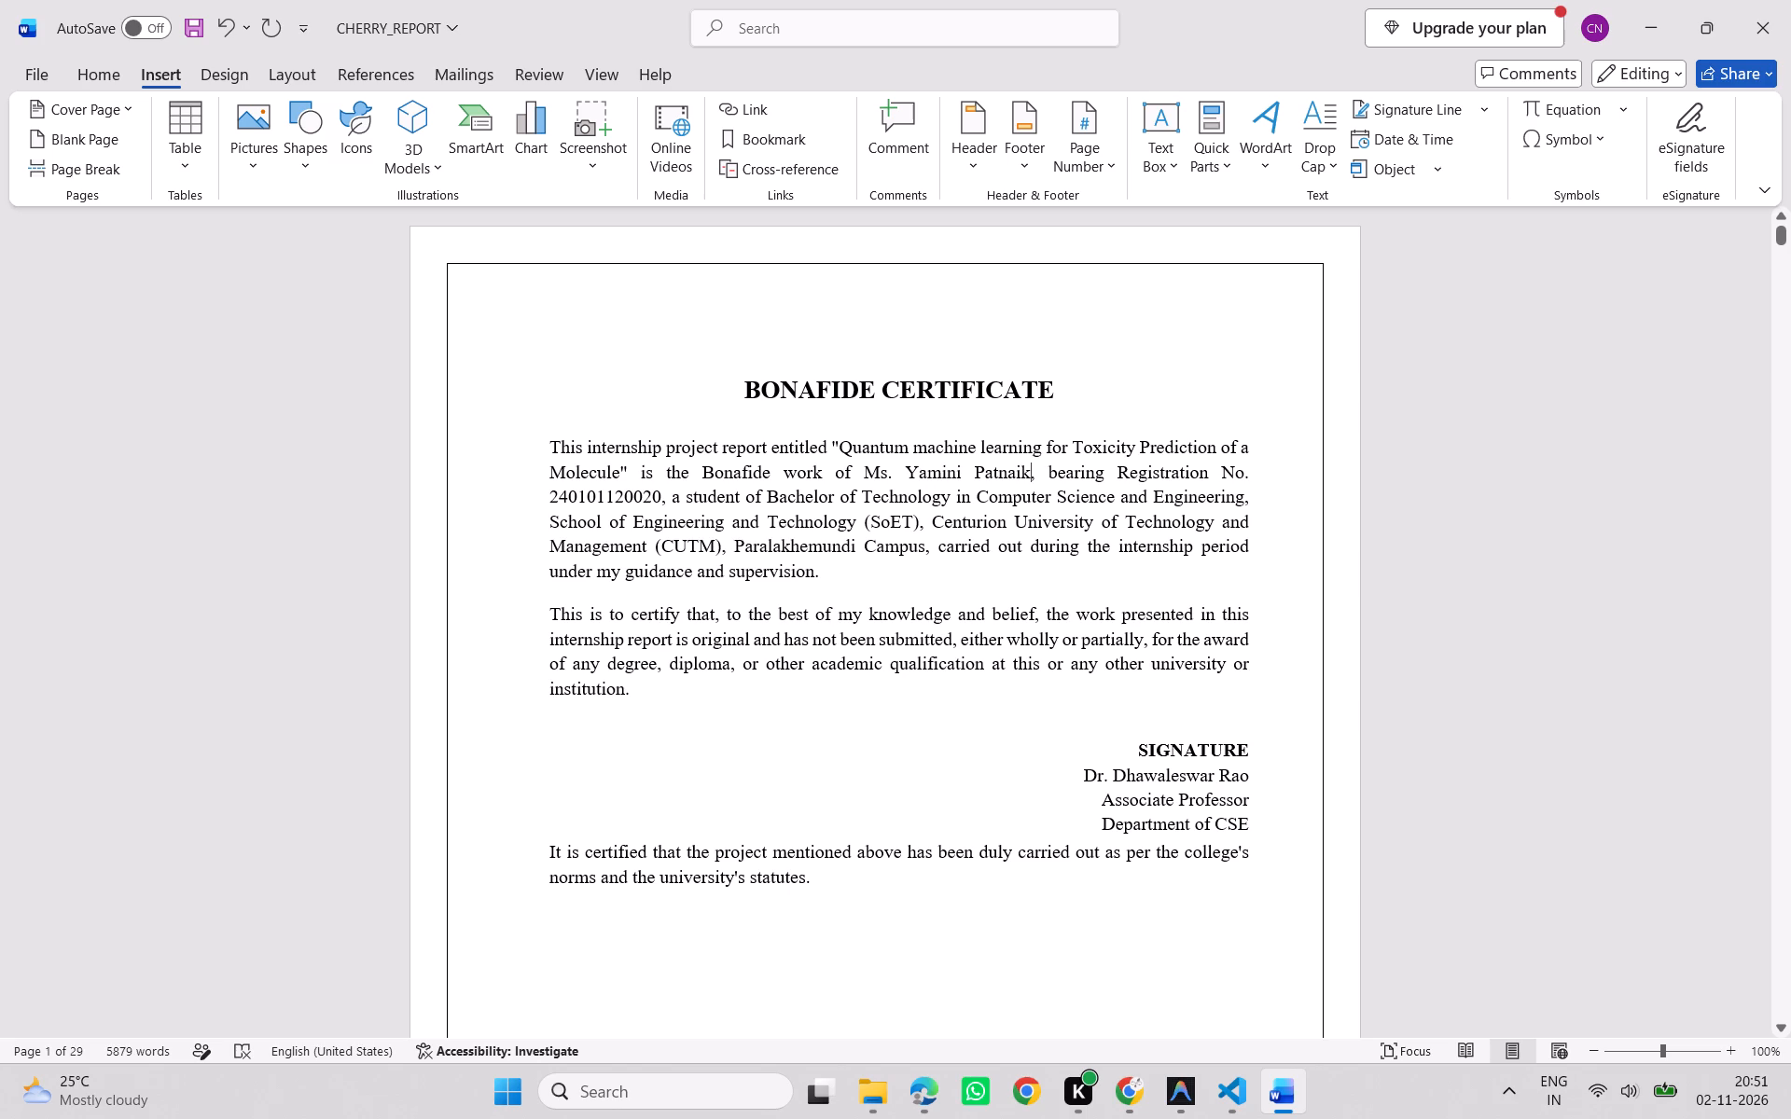
Copy the new student's name from the Bonafide Certificate over the existing Name of the Student entry in the Declaration.
{"action": "left_click_drag", "start_coordinate": [1026, 476], "coordinate": [929, 482]}
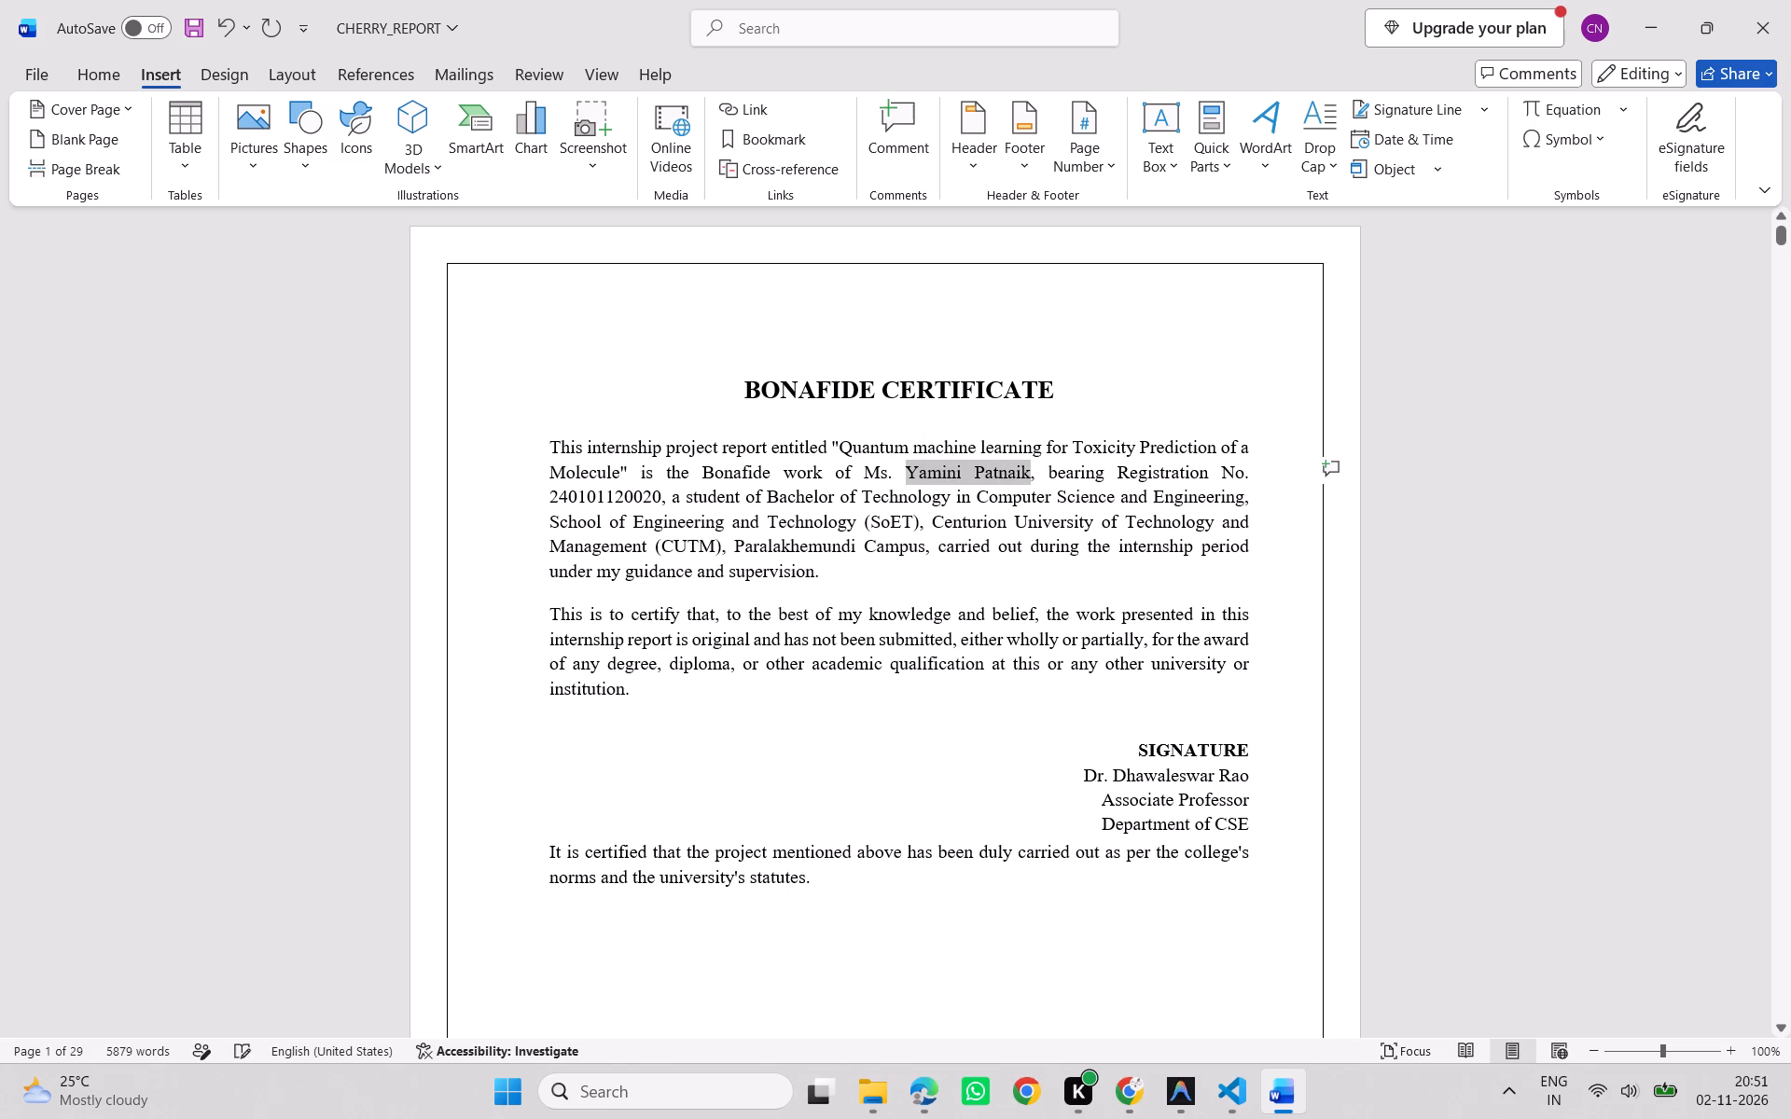
{"action": "key", "text": "ctrl+c"}
{"action": "key", "text": "ctrl+c"}
{"action": "left_click", "coordinate": [1077, 577]}
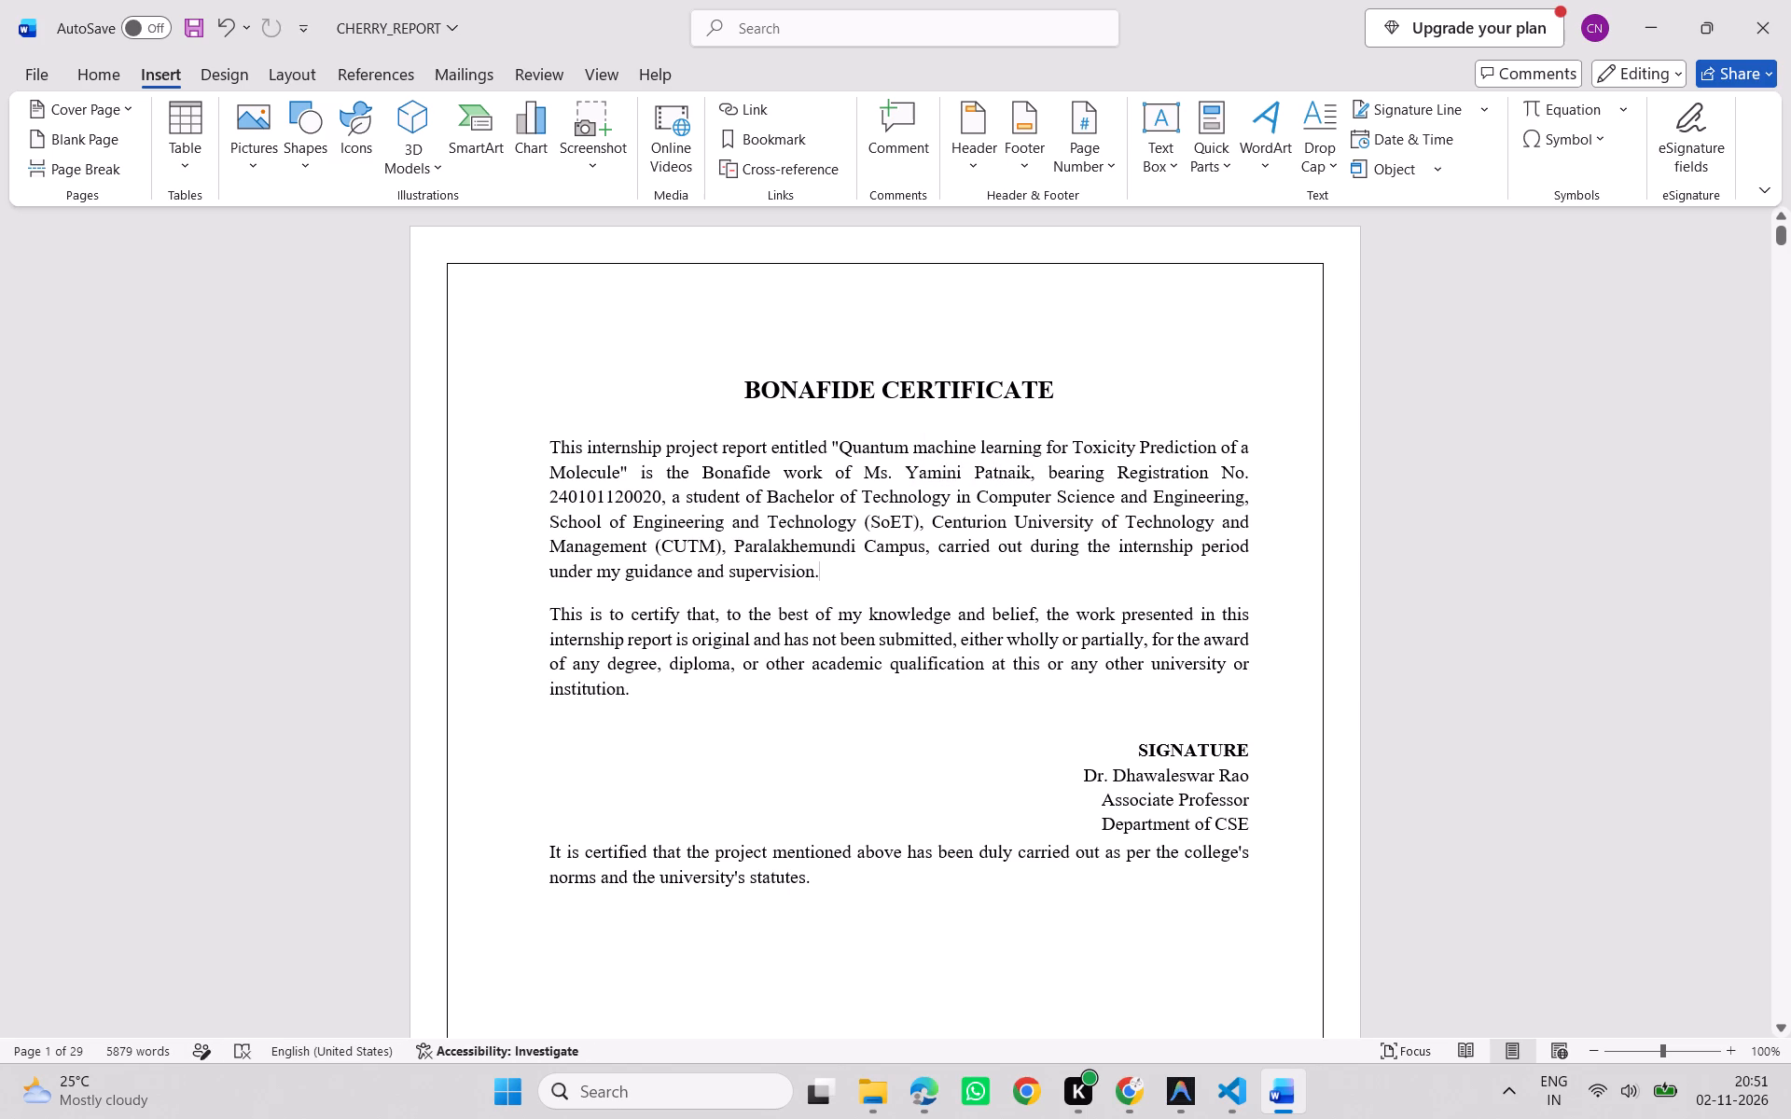
{"action": "scroll", "coordinate": [885, 722], "scroll_direction": "down", "scroll_amount": 12}
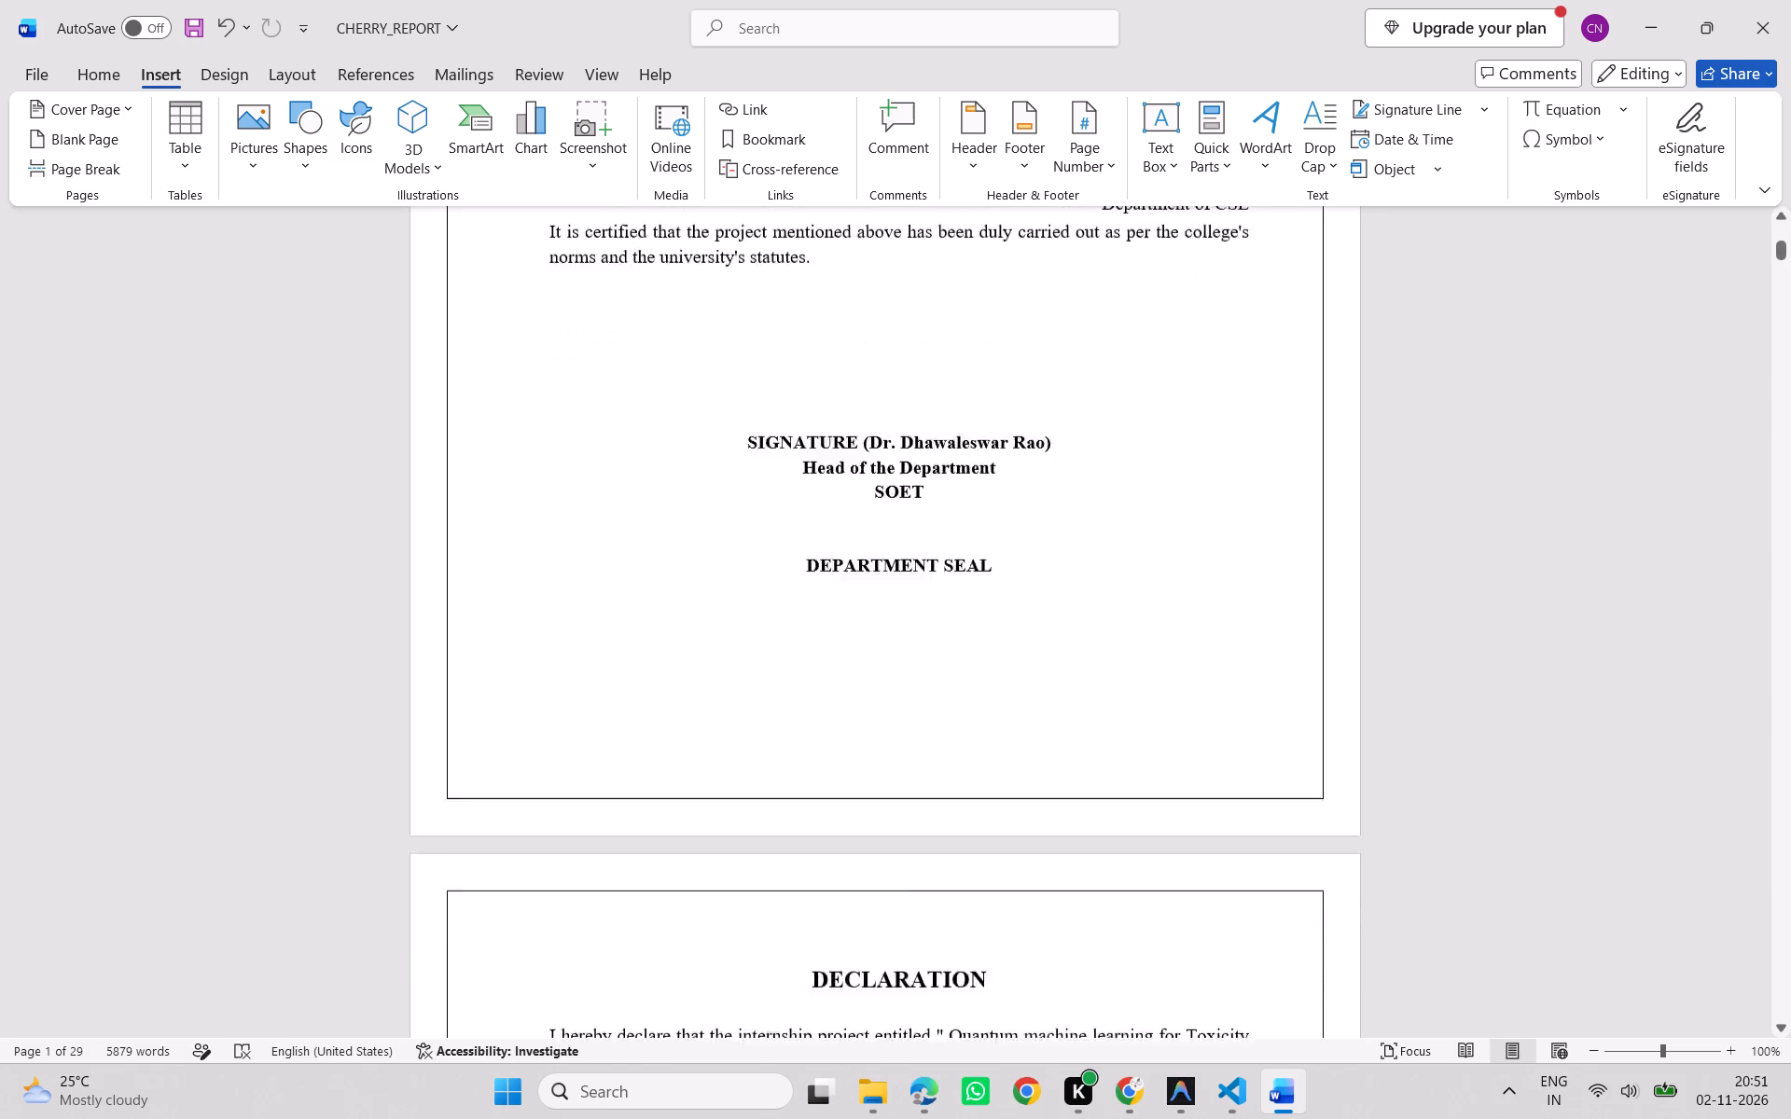
{"action": "scroll", "coordinate": [877, 718], "scroll_direction": "down", "scroll_amount": 13}
{"action": "left_click_drag", "start_coordinate": [867, 626], "coordinate": [824, 626]}
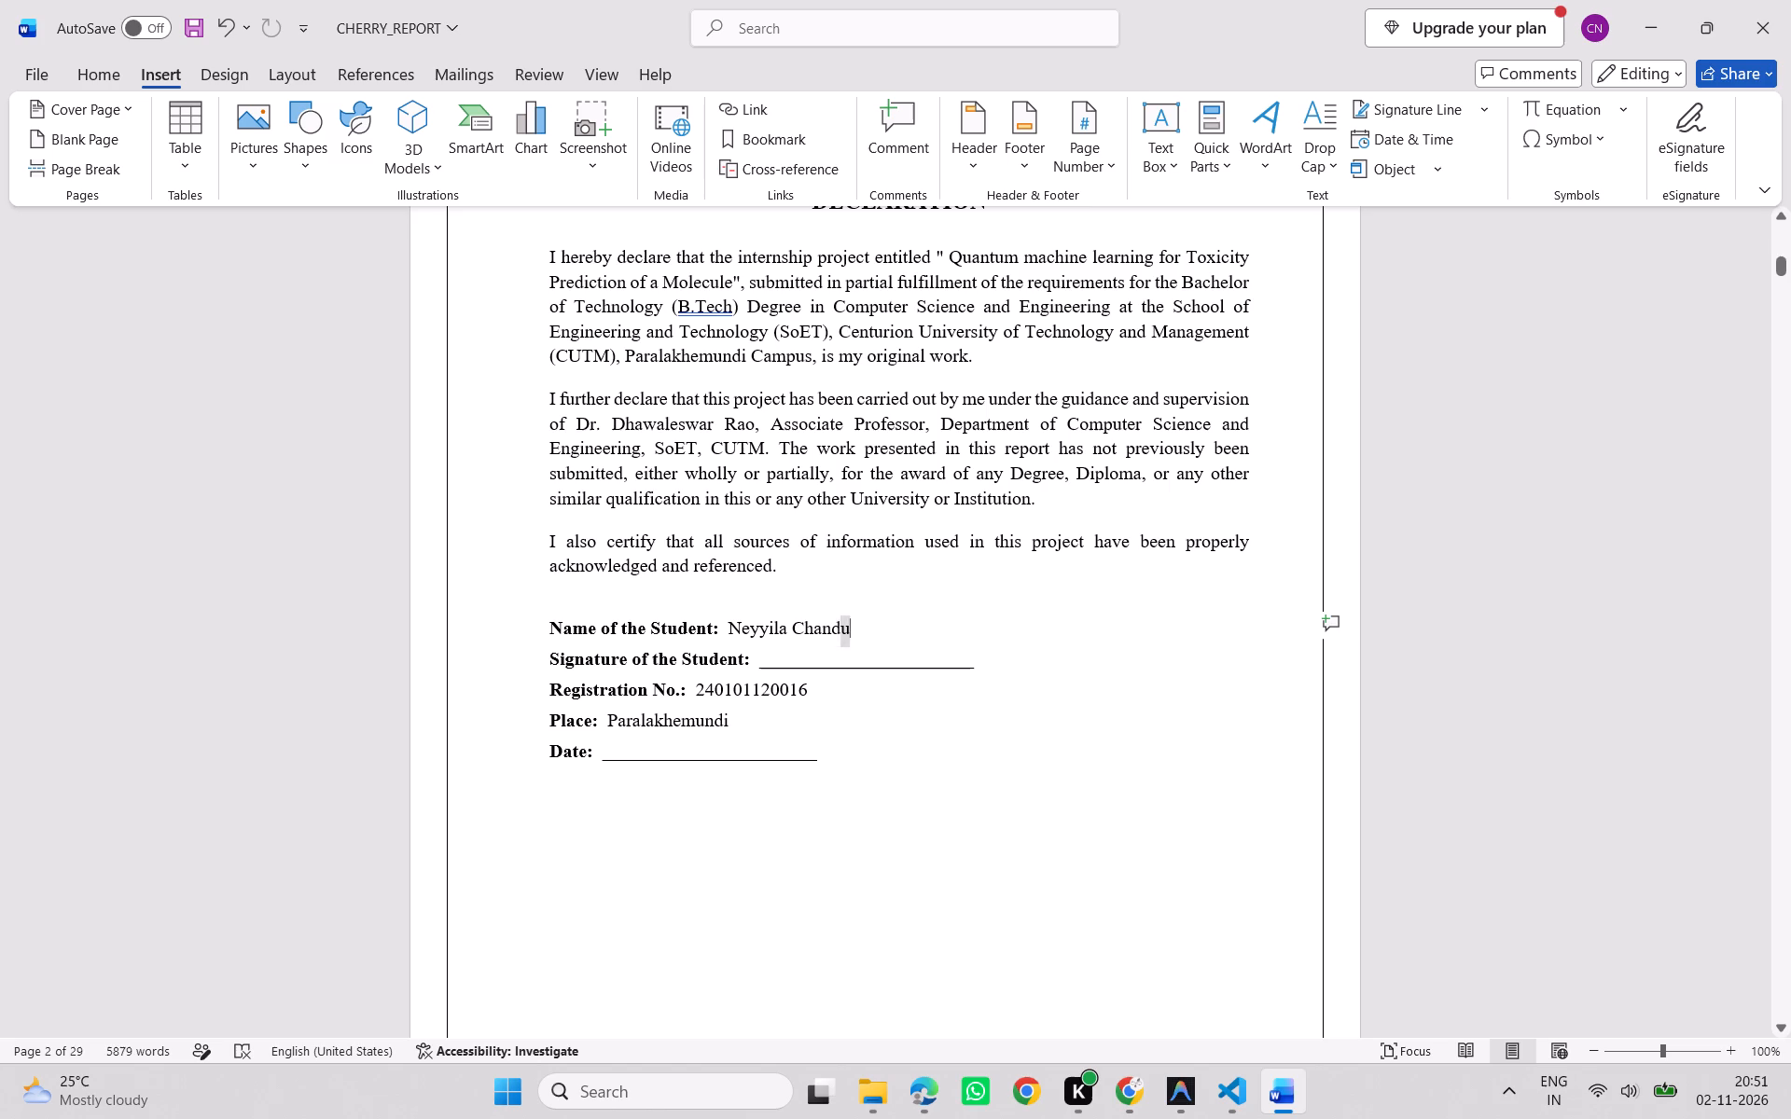
{"action": "left_click_drag", "start_coordinate": [824, 626], "coordinate": [752, 633]}
{"action": "key", "text": "ctrl+v"}
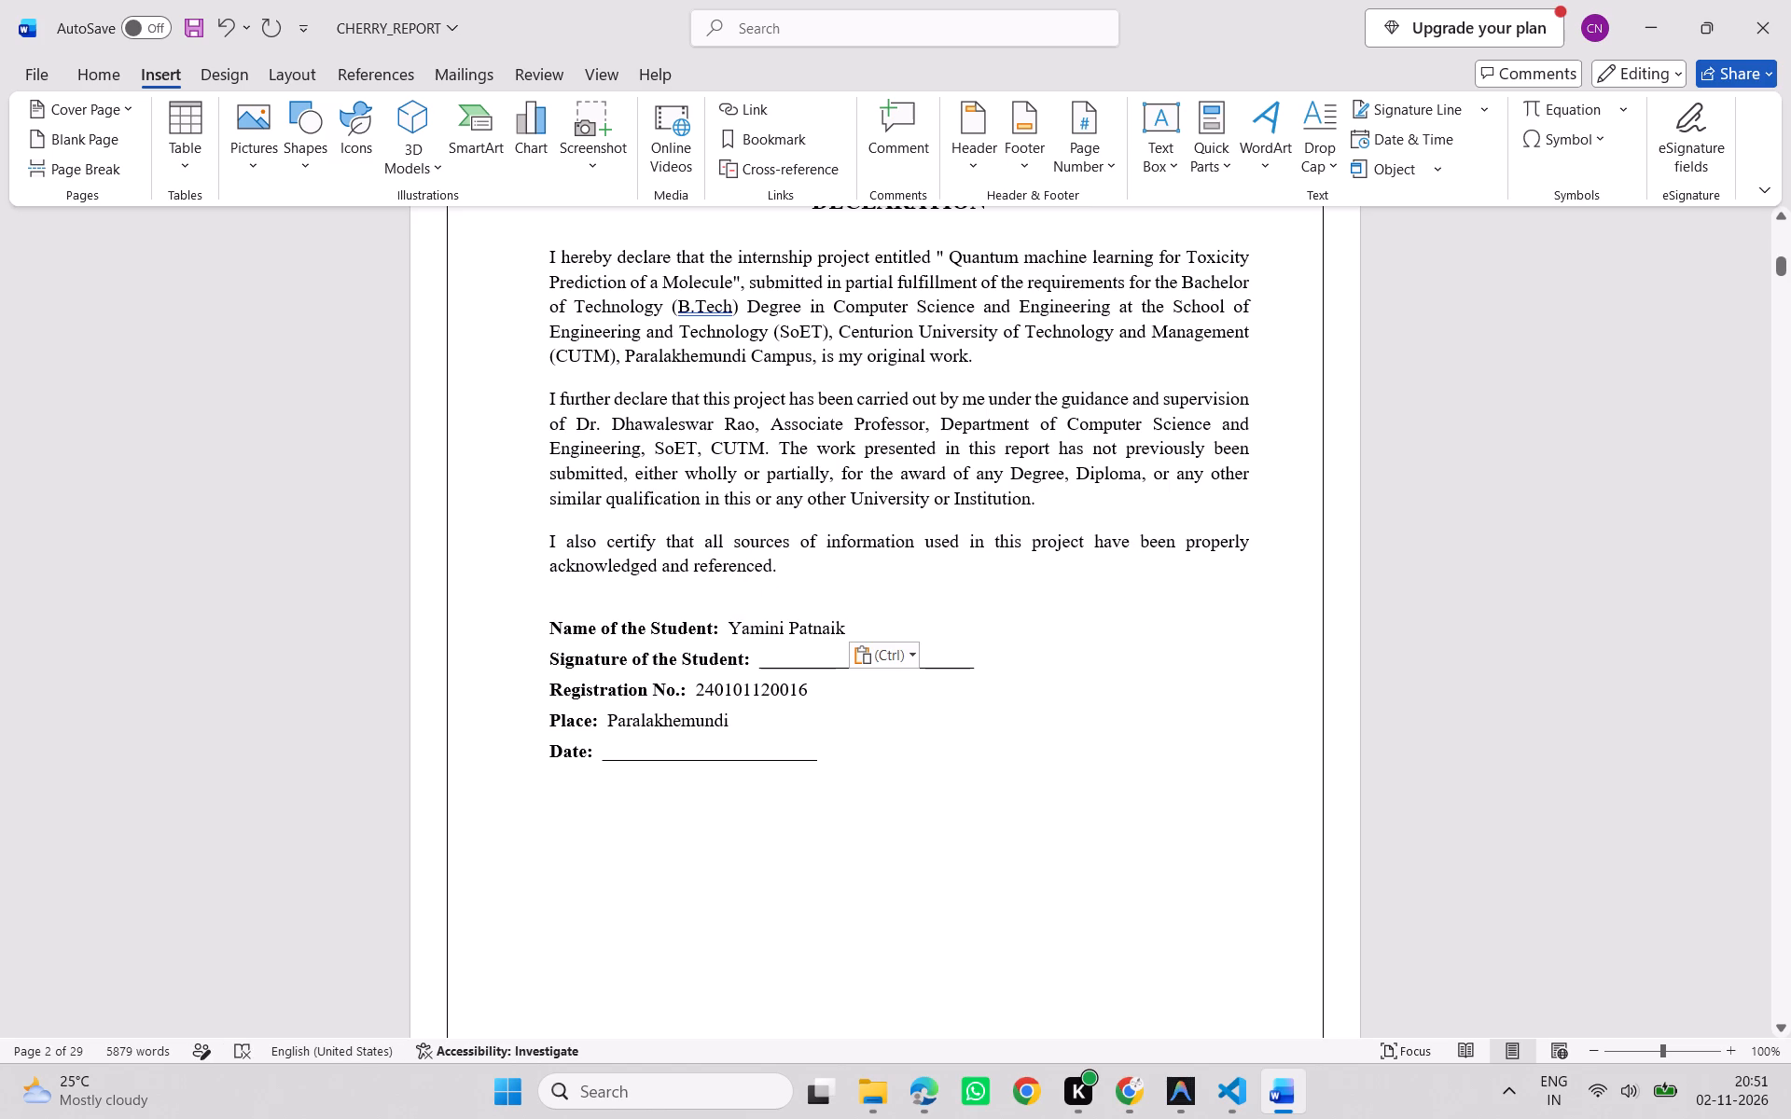
In the Word report's Declaration, change the last two digits of the registration number to 20.
{"action": "left_click", "coordinate": [813, 687]}
{"action": "key", "text": "BackSpace"}
{"action": "key", "text": "BackSpace"}
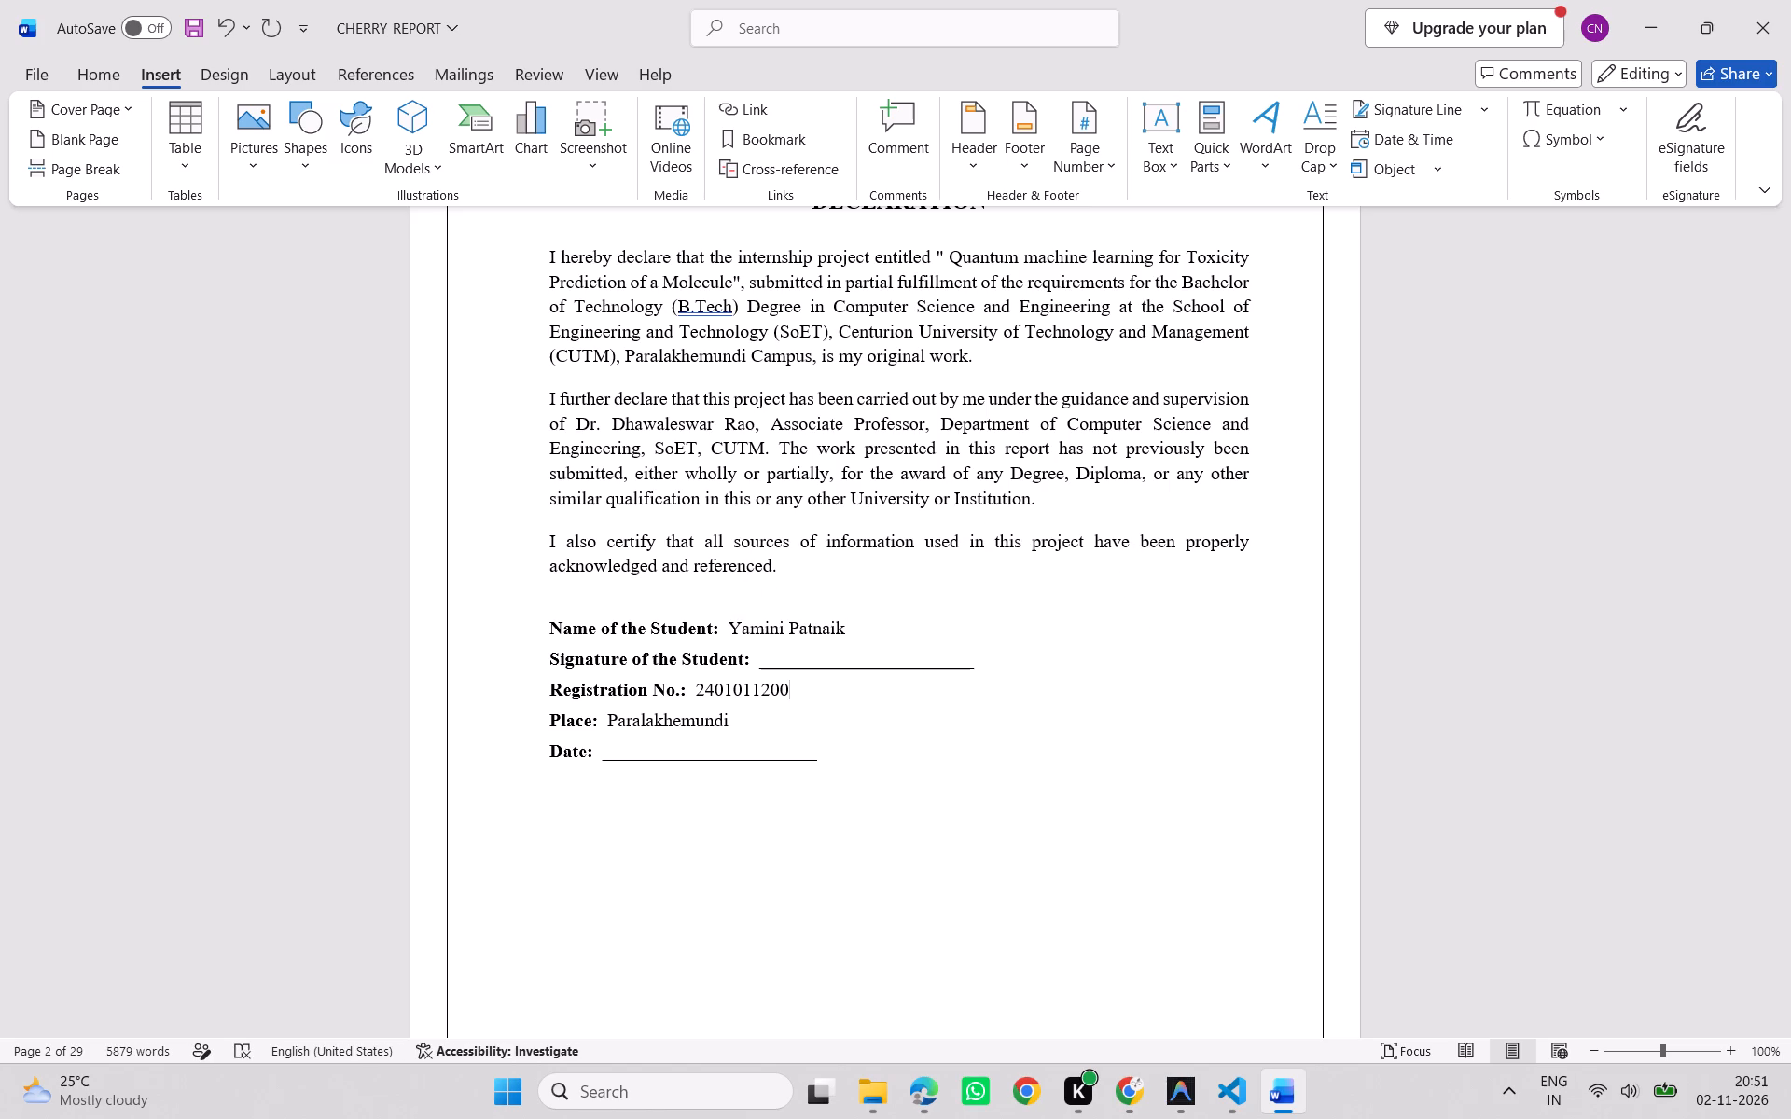
{"action": "type", "text": "20"}
Replace the student's name in the Acknowledgement's signature block with the copied name of the second student.
{"action": "scroll", "coordinate": [819, 738], "scroll_direction": "down", "scroll_amount": 16}
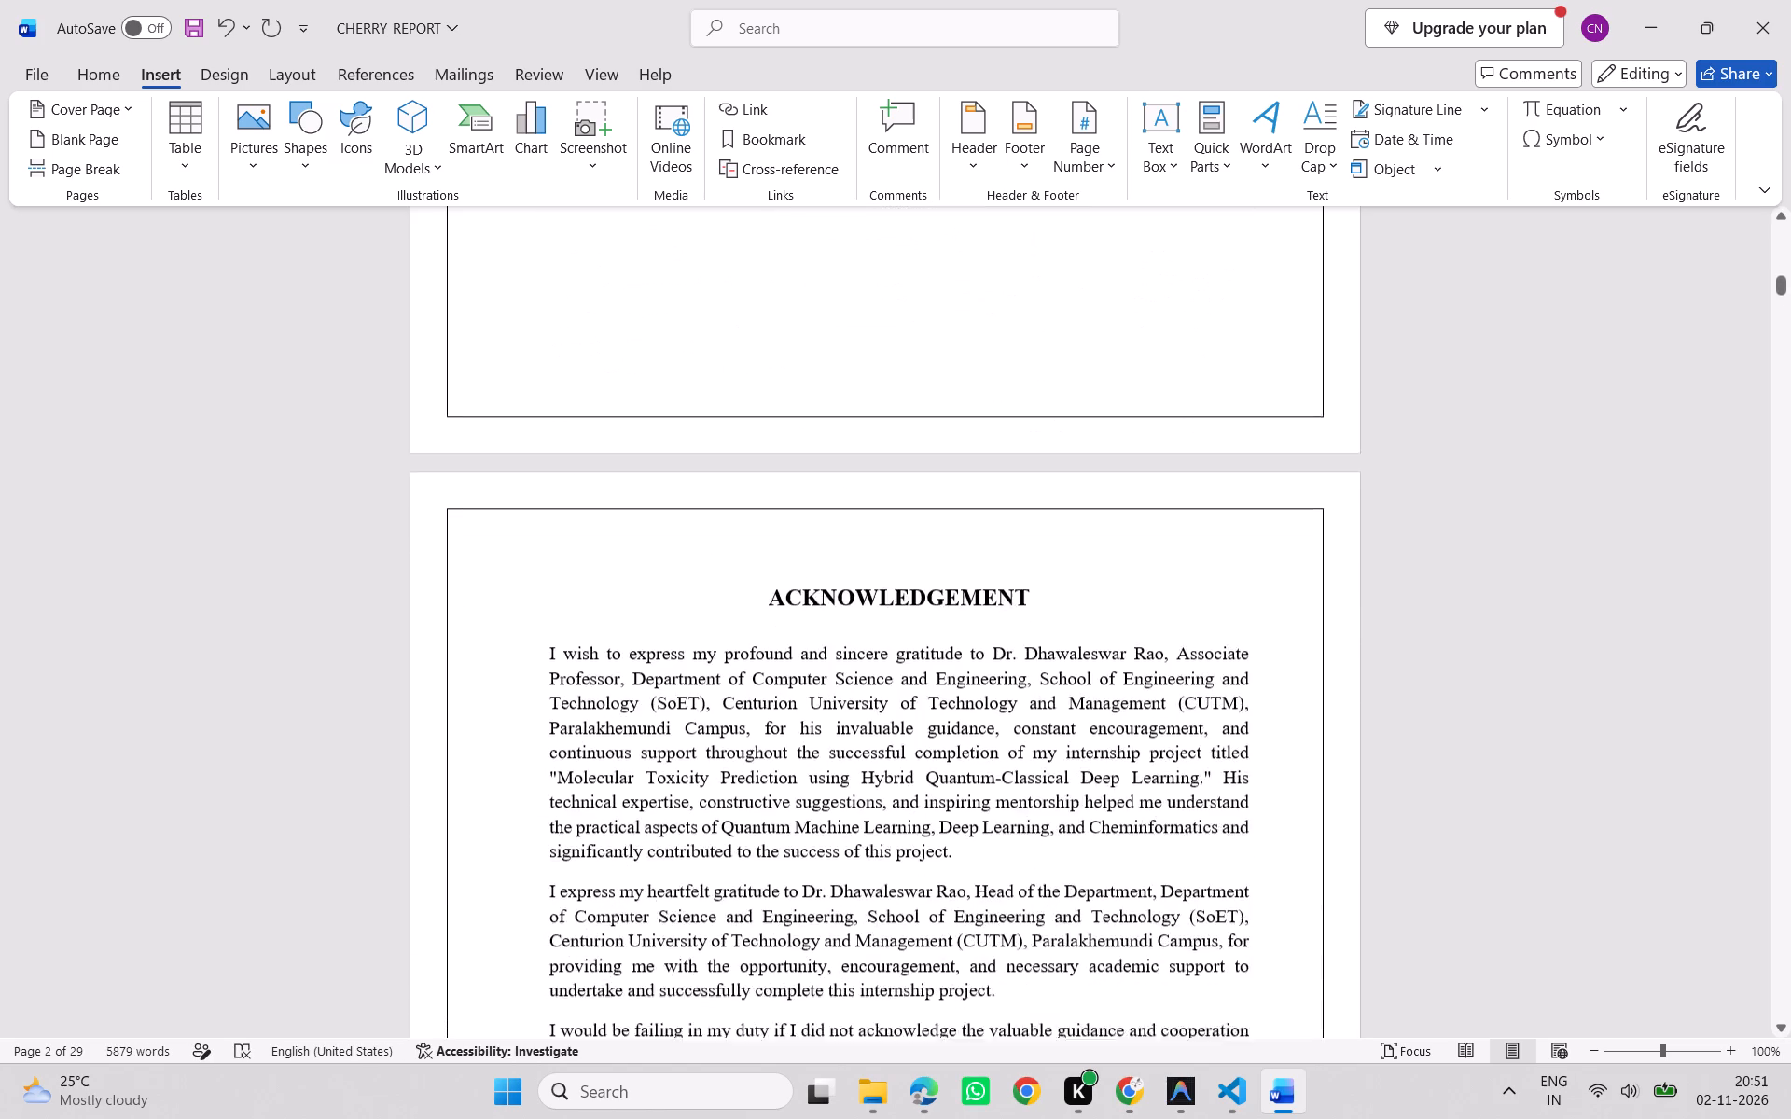
{"action": "scroll", "coordinate": [835, 777], "scroll_direction": "down", "scroll_amount": 14}
{"action": "left_click_drag", "start_coordinate": [848, 509], "coordinate": [778, 504]}
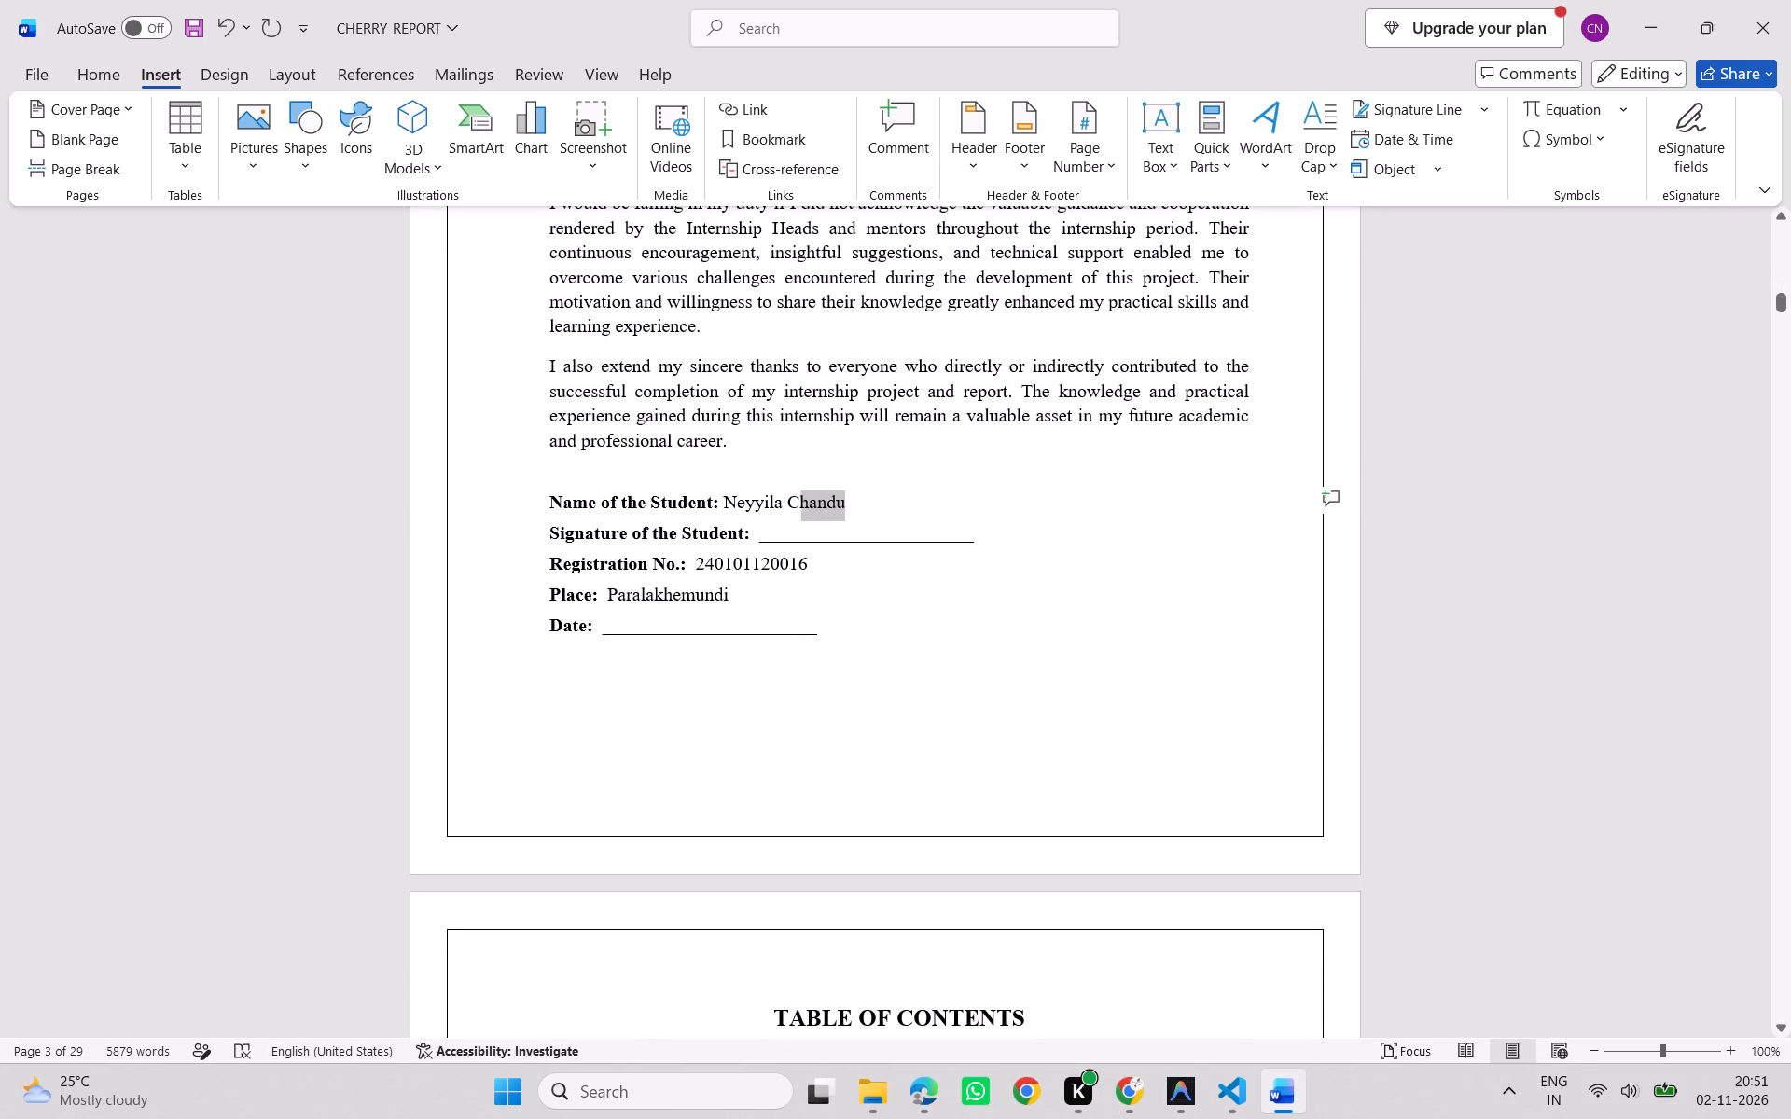
{"action": "left_click_drag", "start_coordinate": [778, 504], "coordinate": [739, 500]}
{"action": "key", "text": "ctrl+v"}
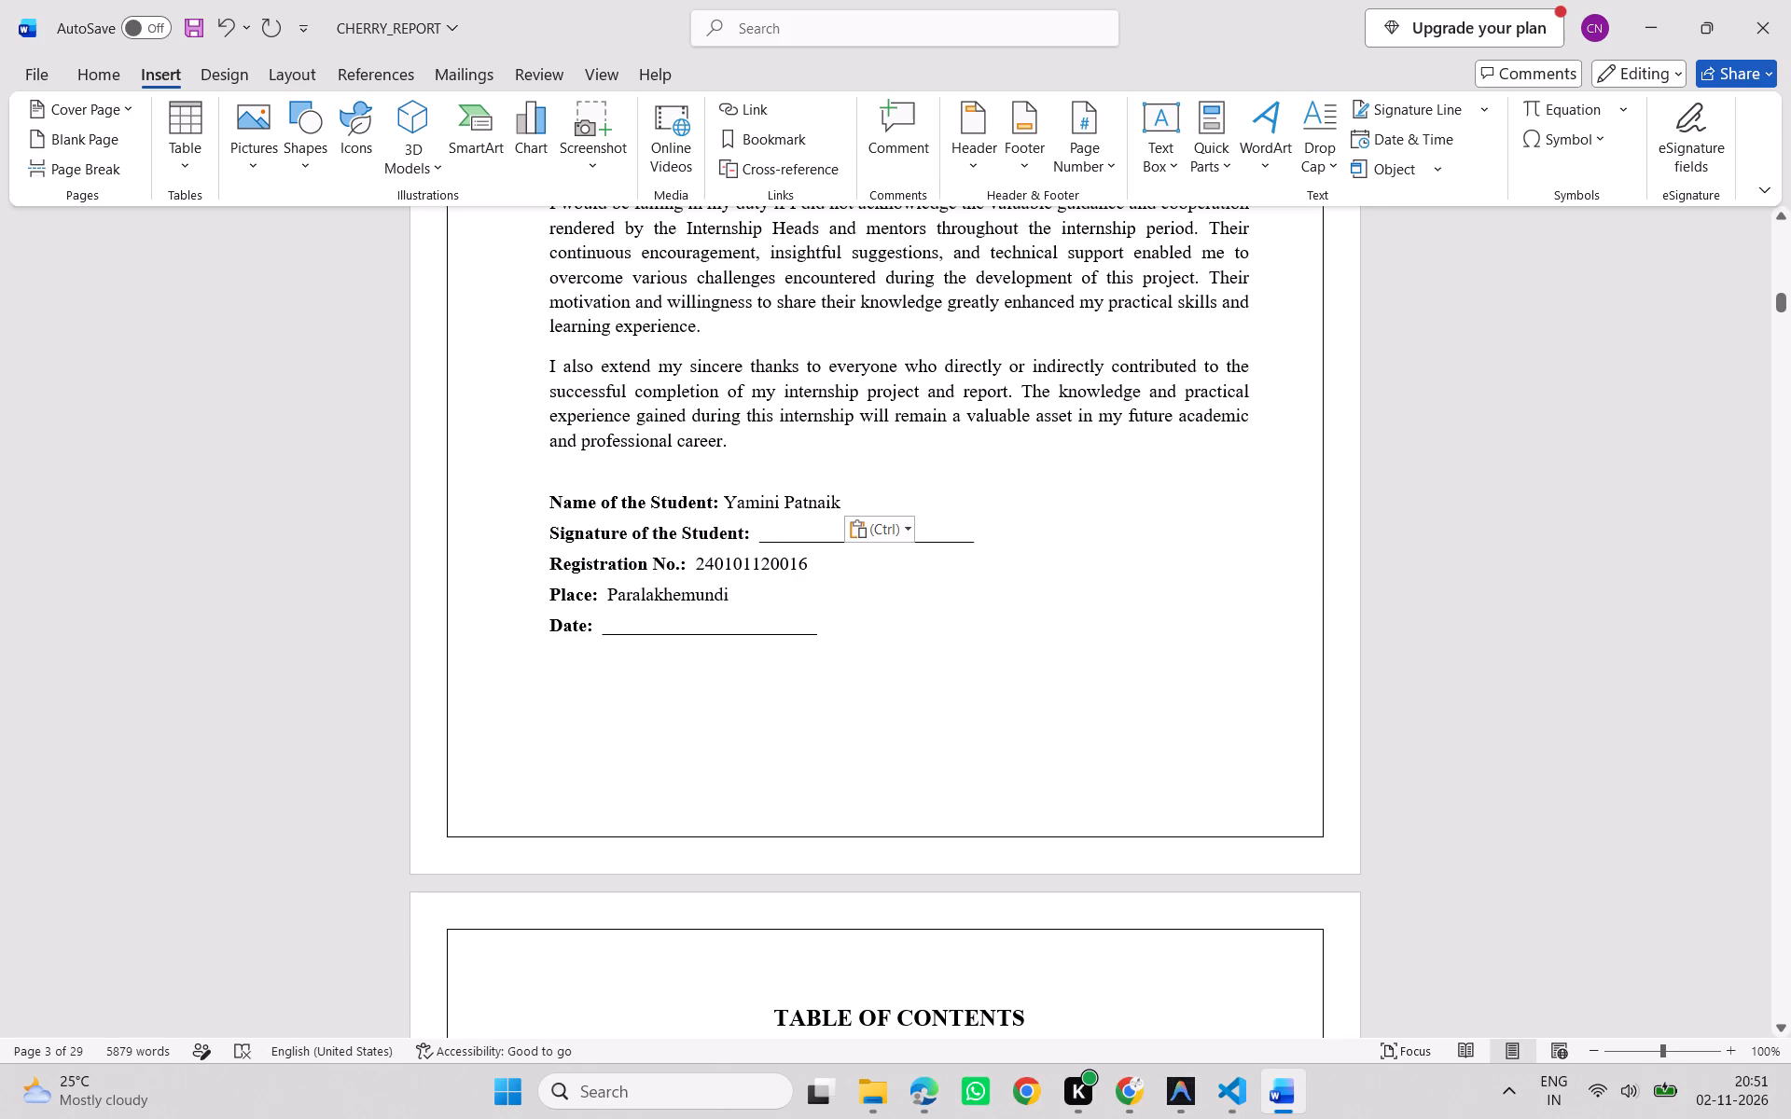
Change the last two digits of the Acknowledgement's registration number to 20.
{"action": "left_click", "coordinate": [804, 564]}
{"action": "key", "text": "BackSpace"}
{"action": "key", "text": "BackSpace"}
{"action": "type", "text": "20"}
Look through the Table of Contents and Abstract for any remaining student details.
{"action": "scroll", "coordinate": [826, 567], "scroll_direction": "down", "scroll_amount": 11}
{"action": "scroll", "coordinate": [816, 601], "scroll_direction": "up", "scroll_amount": 2}
{"action": "scroll", "coordinate": [816, 601], "scroll_direction": "down", "scroll_amount": 9}
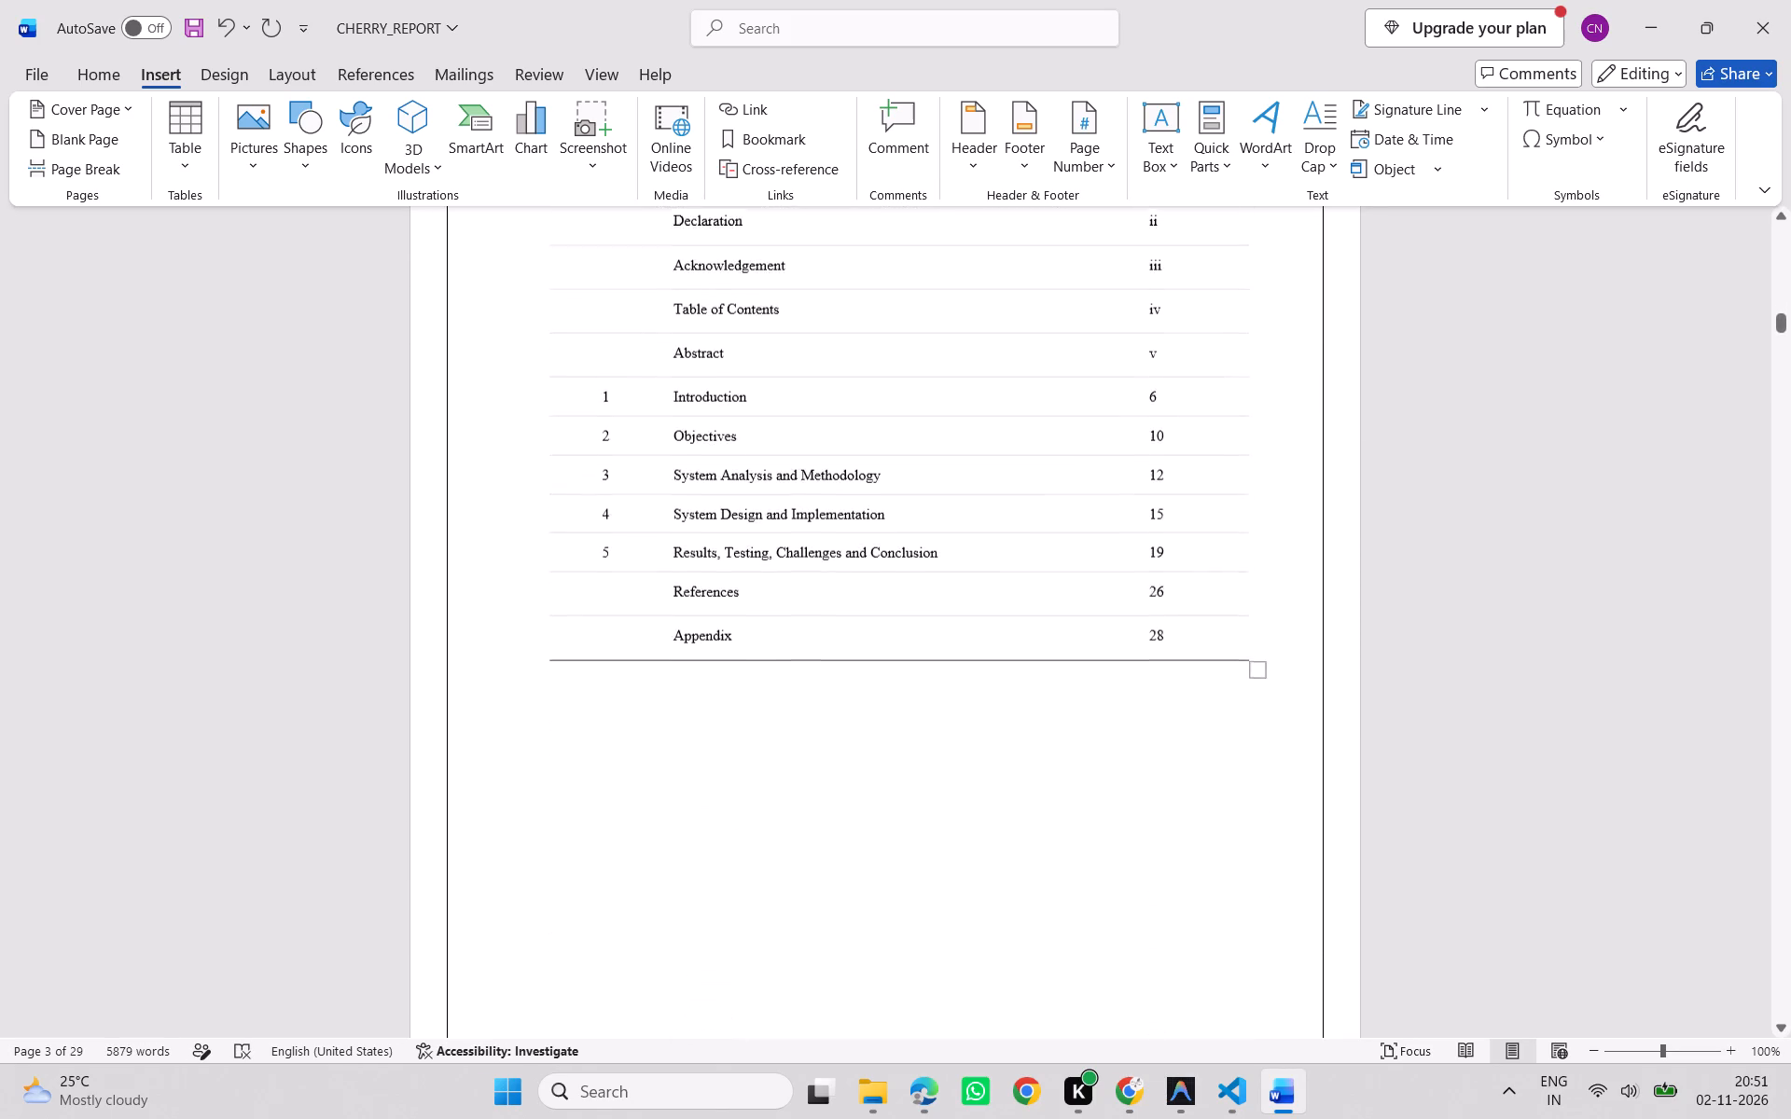
{"action": "scroll", "coordinate": [835, 605], "scroll_direction": "down", "scroll_amount": 16}
{"action": "scroll", "coordinate": [838, 602], "scroll_direction": "up", "scroll_amount": 1}
{"action": "scroll", "coordinate": [839, 604], "scroll_direction": "down", "scroll_amount": 5}
{"action": "scroll", "coordinate": [859, 575], "scroll_direction": "up", "scroll_amount": 6}
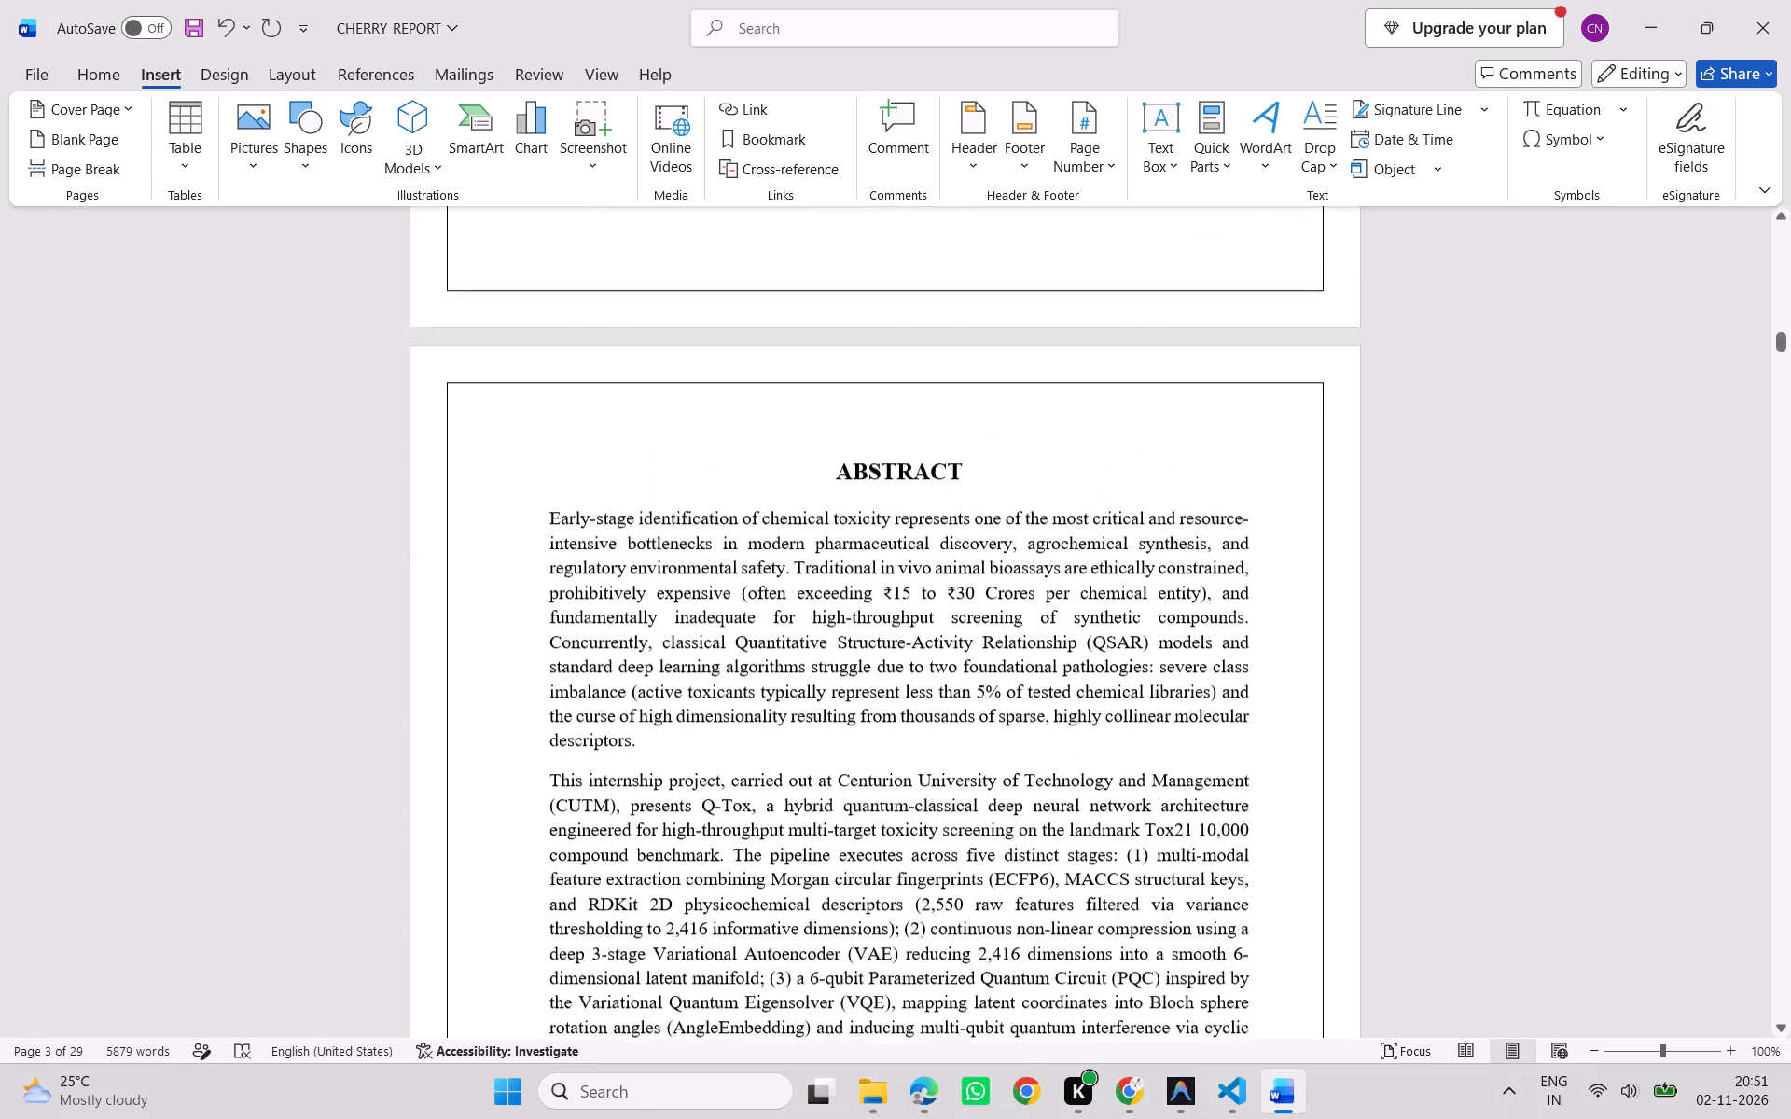
{"action": "scroll", "coordinate": [395, 470], "scroll_direction": "up", "scroll_amount": 3}
Set up saving a copy of the report in PROJECT REPORTS as a PDF named Nandu_QC_internship_report.
{"action": "left_click", "coordinate": [43, 76]}
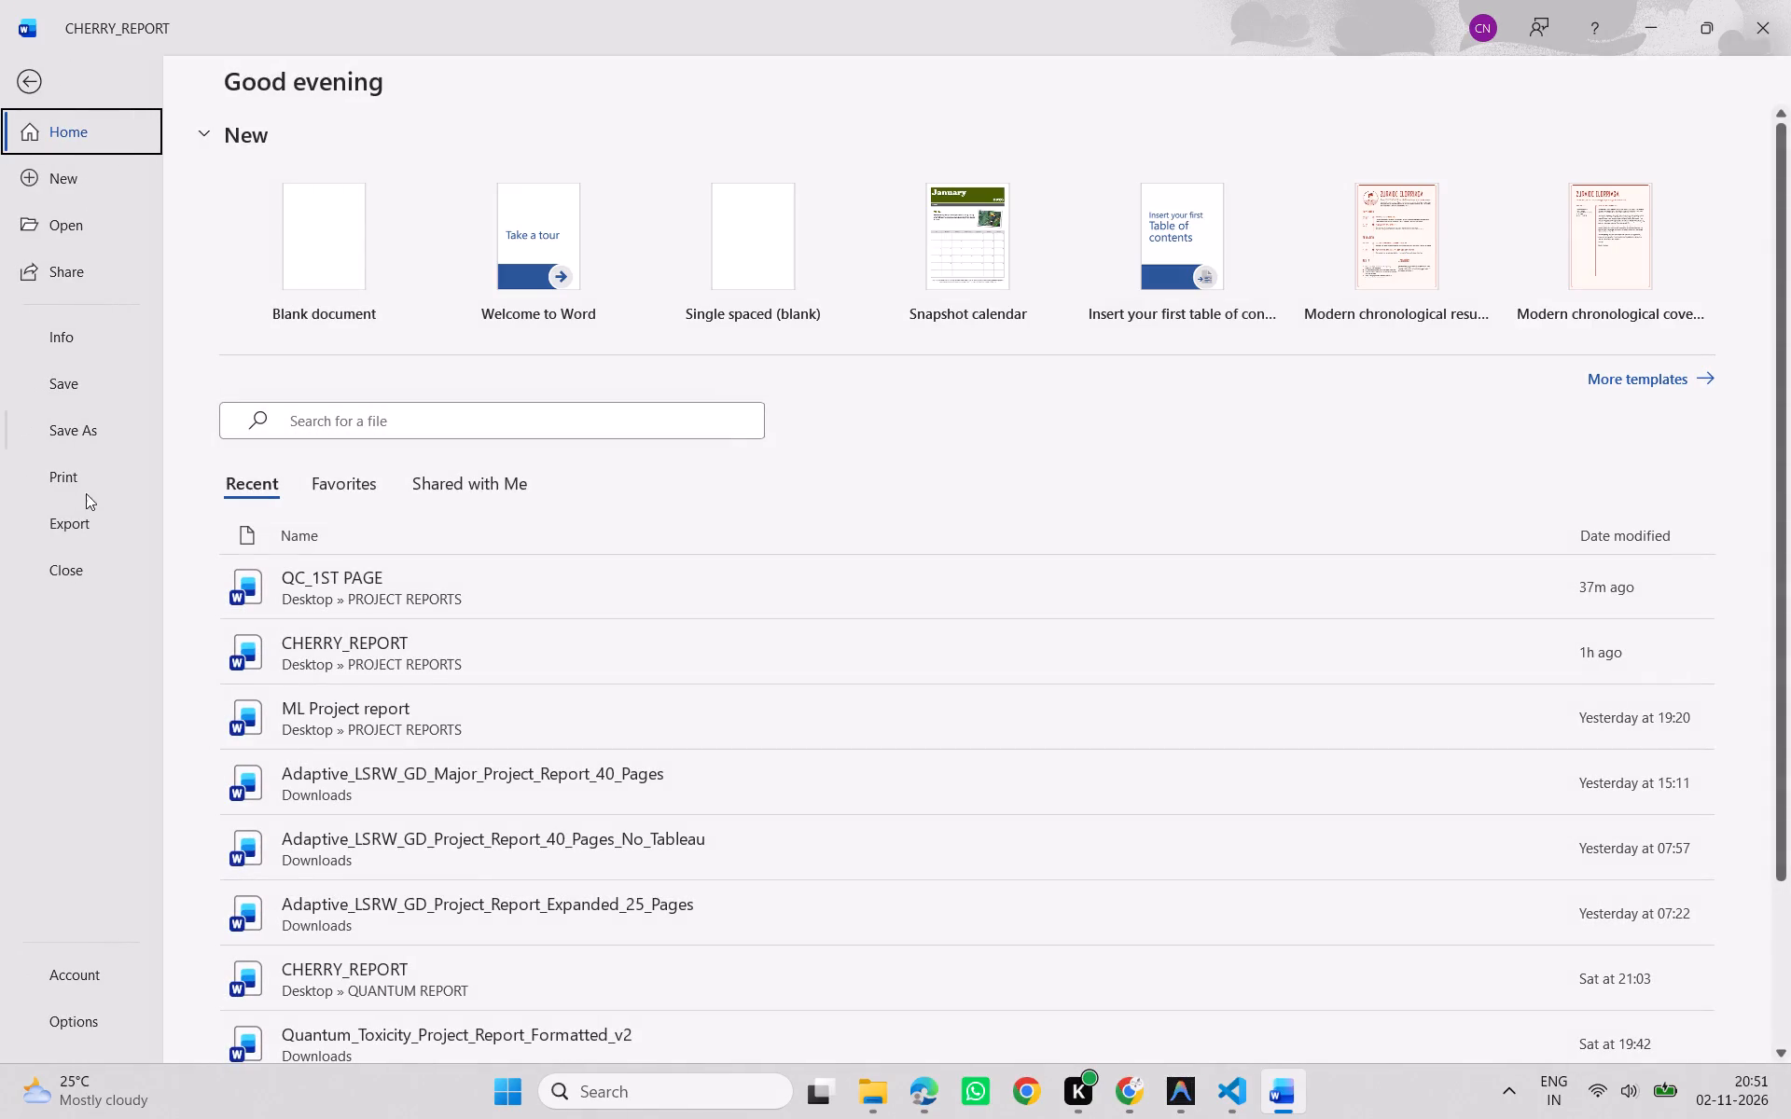
{"action": "left_click", "coordinate": [98, 429]}
{"action": "double_click", "coordinate": [313, 615]}
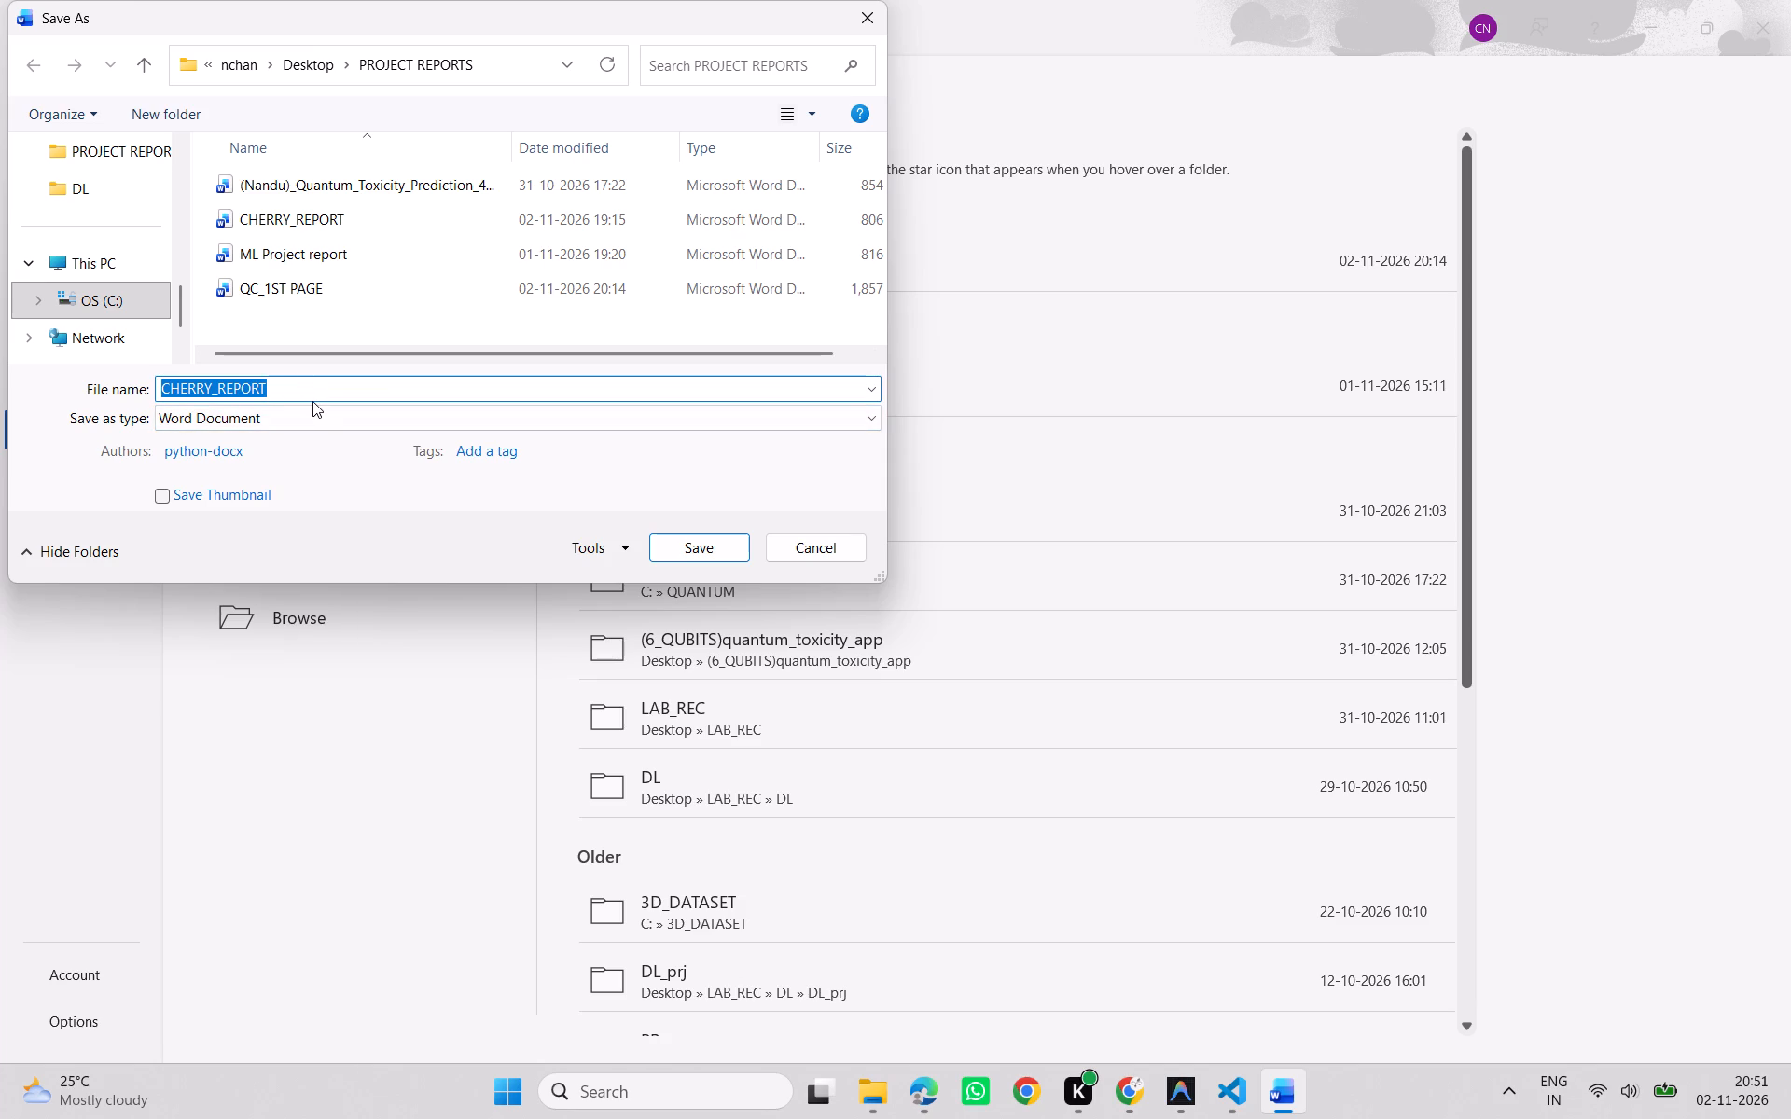
{"action": "type", "text": "Nan"}
{"action": "type", "text": "du"}
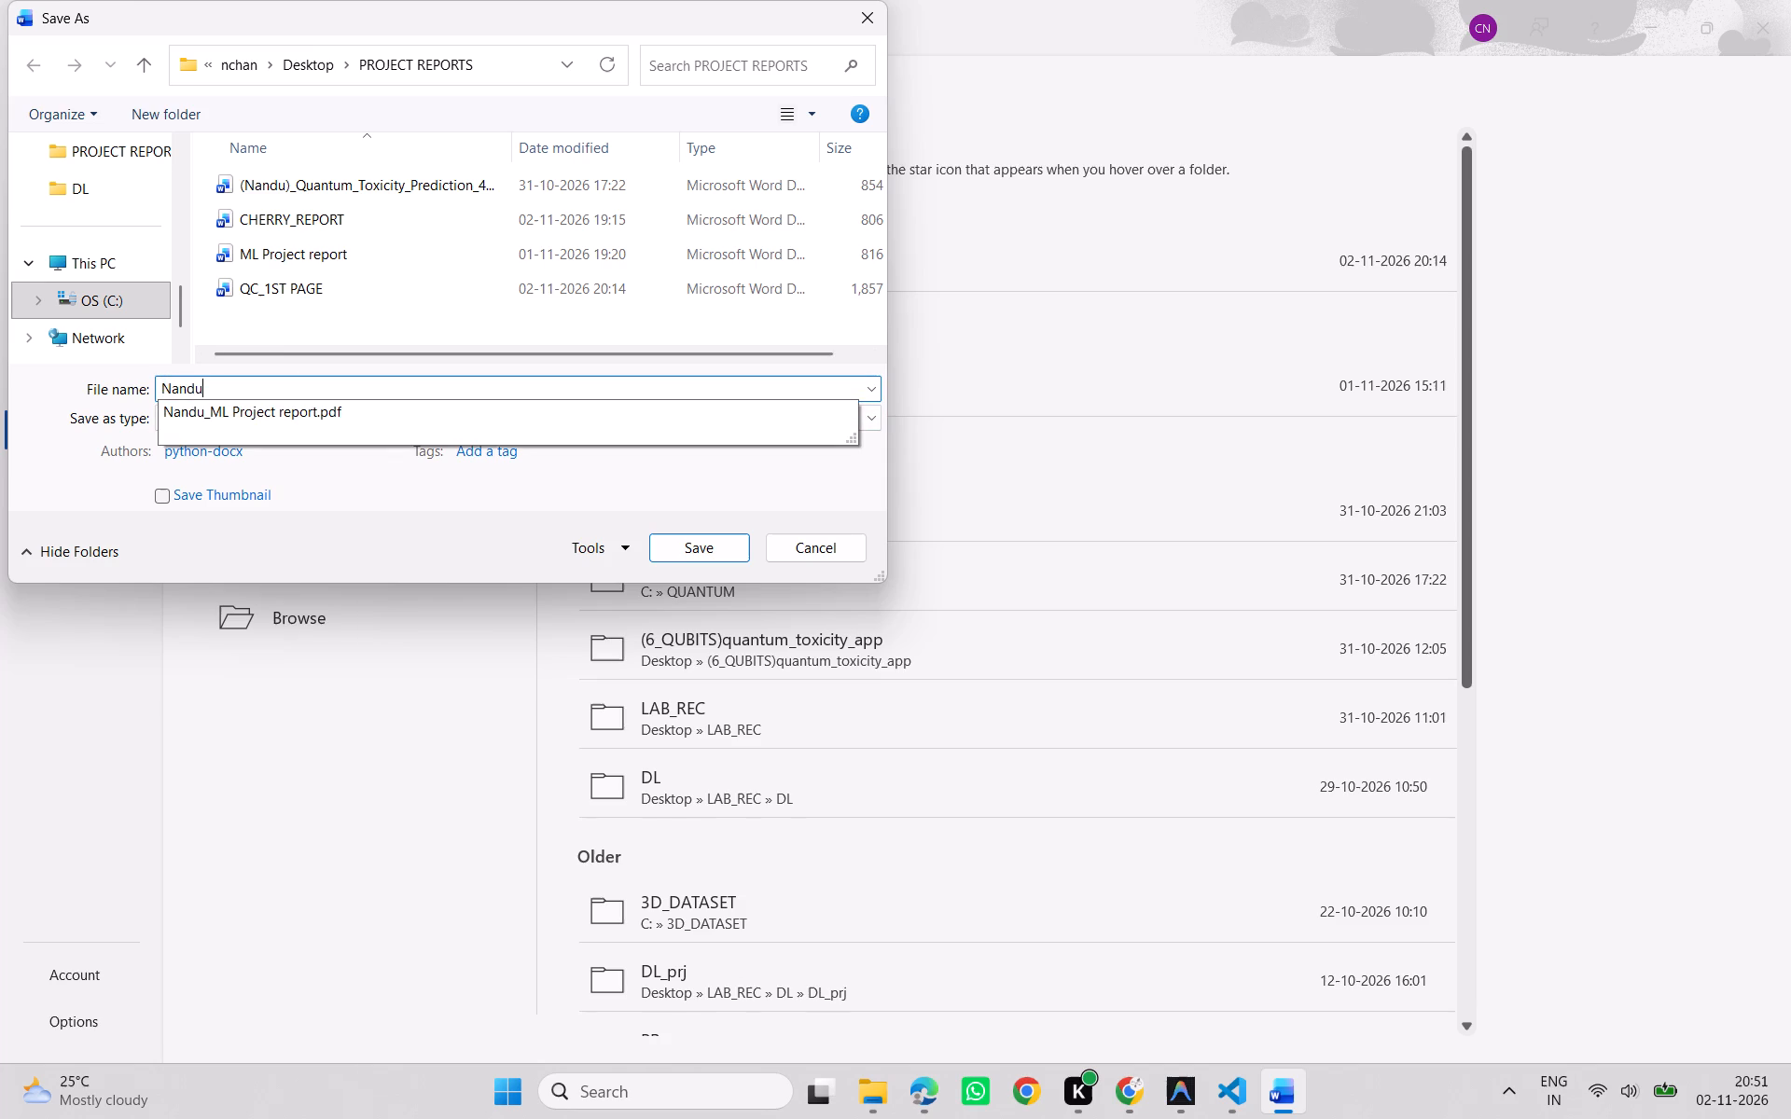
{"action": "key", "text": "shift+underscore"}
{"action": "type", "text": "QC"}
{"action": "key", "text": "shift+underscore"}
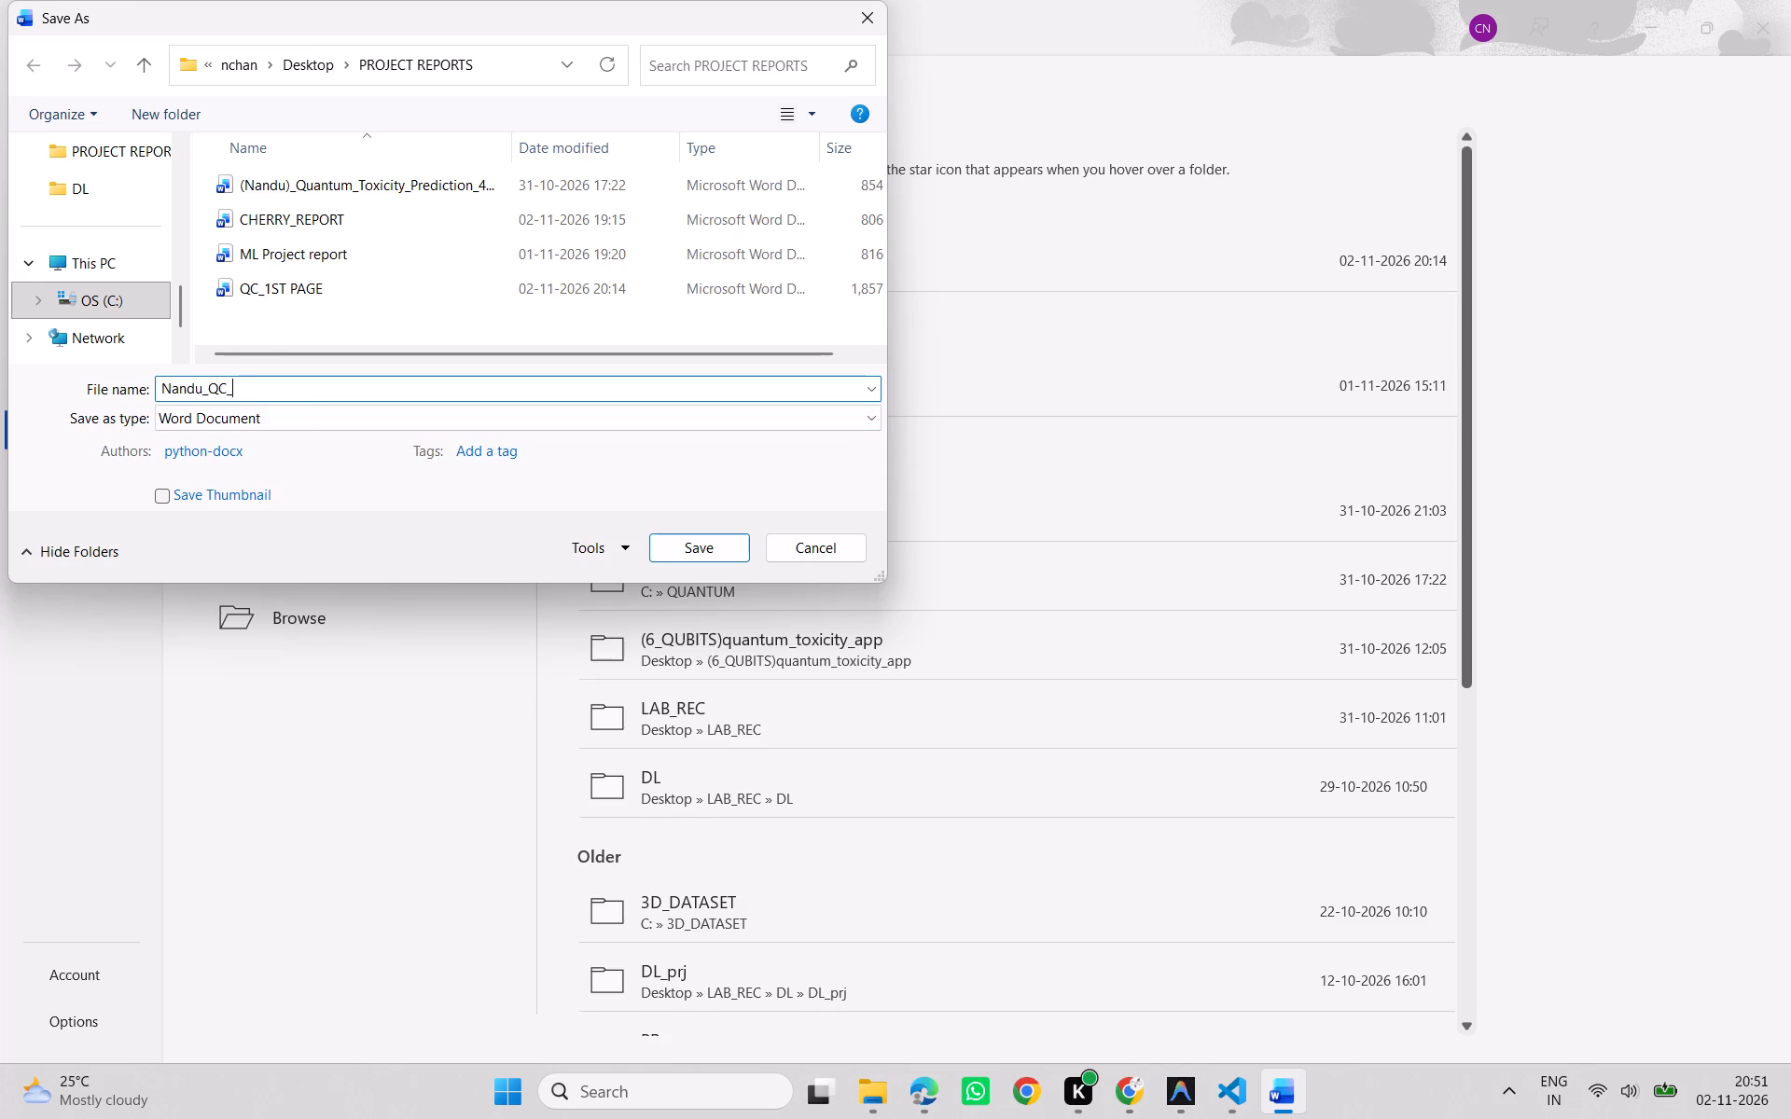
{"action": "type", "text": "intern"}
{"action": "type", "text": "ship"}
{"action": "type", "text": "_report"}
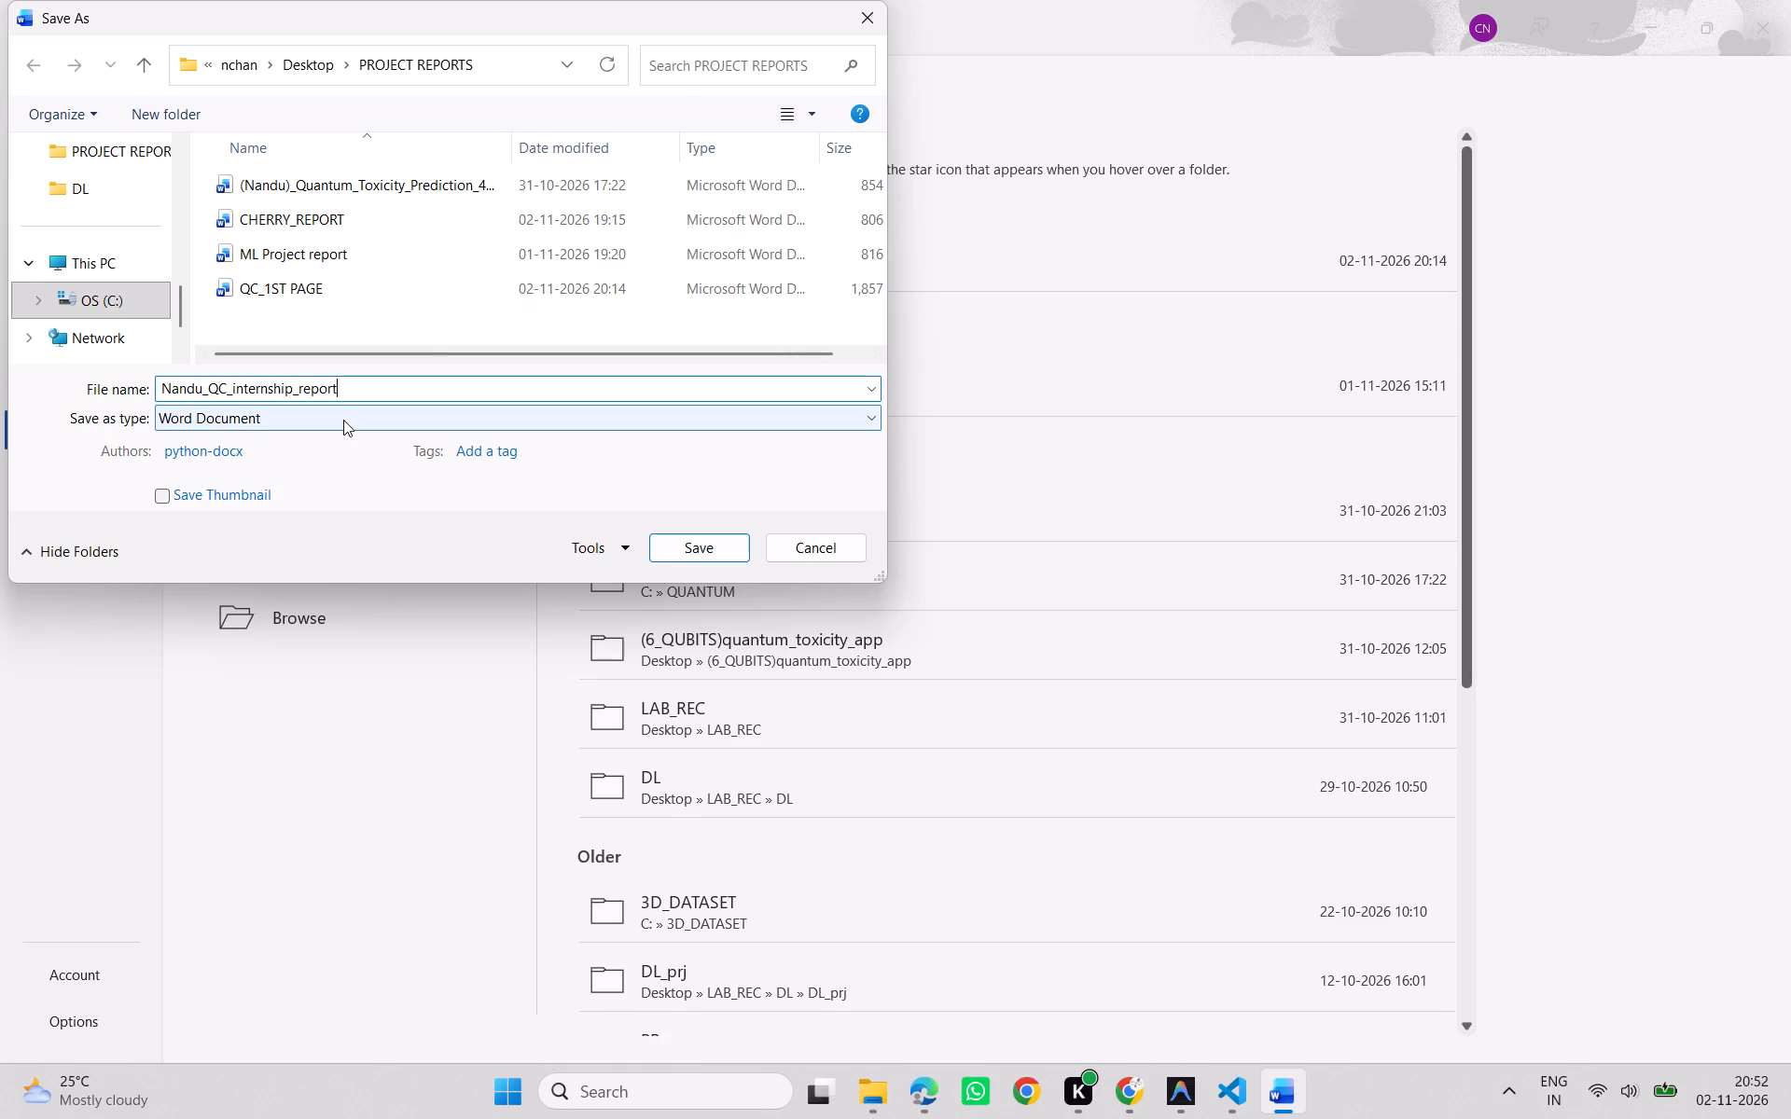
{"action": "left_click", "coordinate": [343, 420]}
{"action": "left_click", "coordinate": [254, 558]}
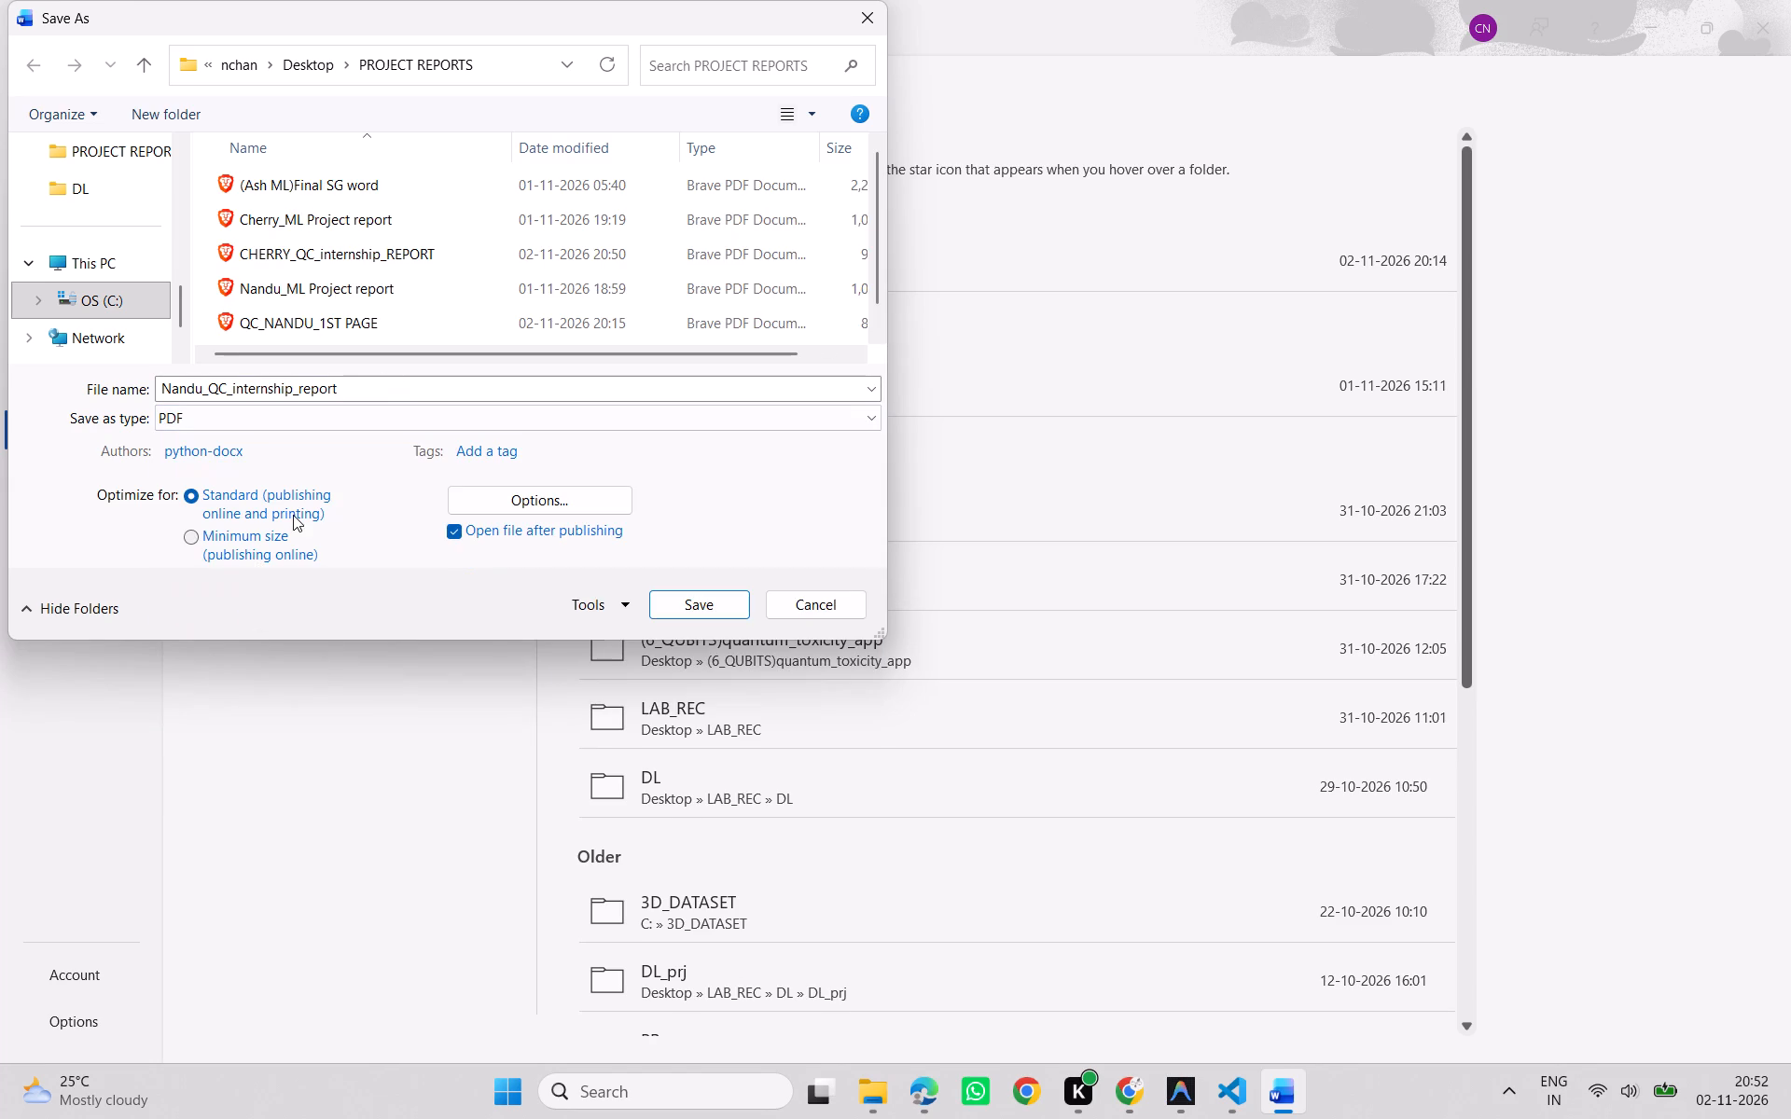
Change the ending of the PDF's file name to uppercase, giving Nandu_QC_internship_REPORT, and save it.
{"action": "scroll", "coordinate": [471, 283], "scroll_direction": "down", "scroll_amount": 4}
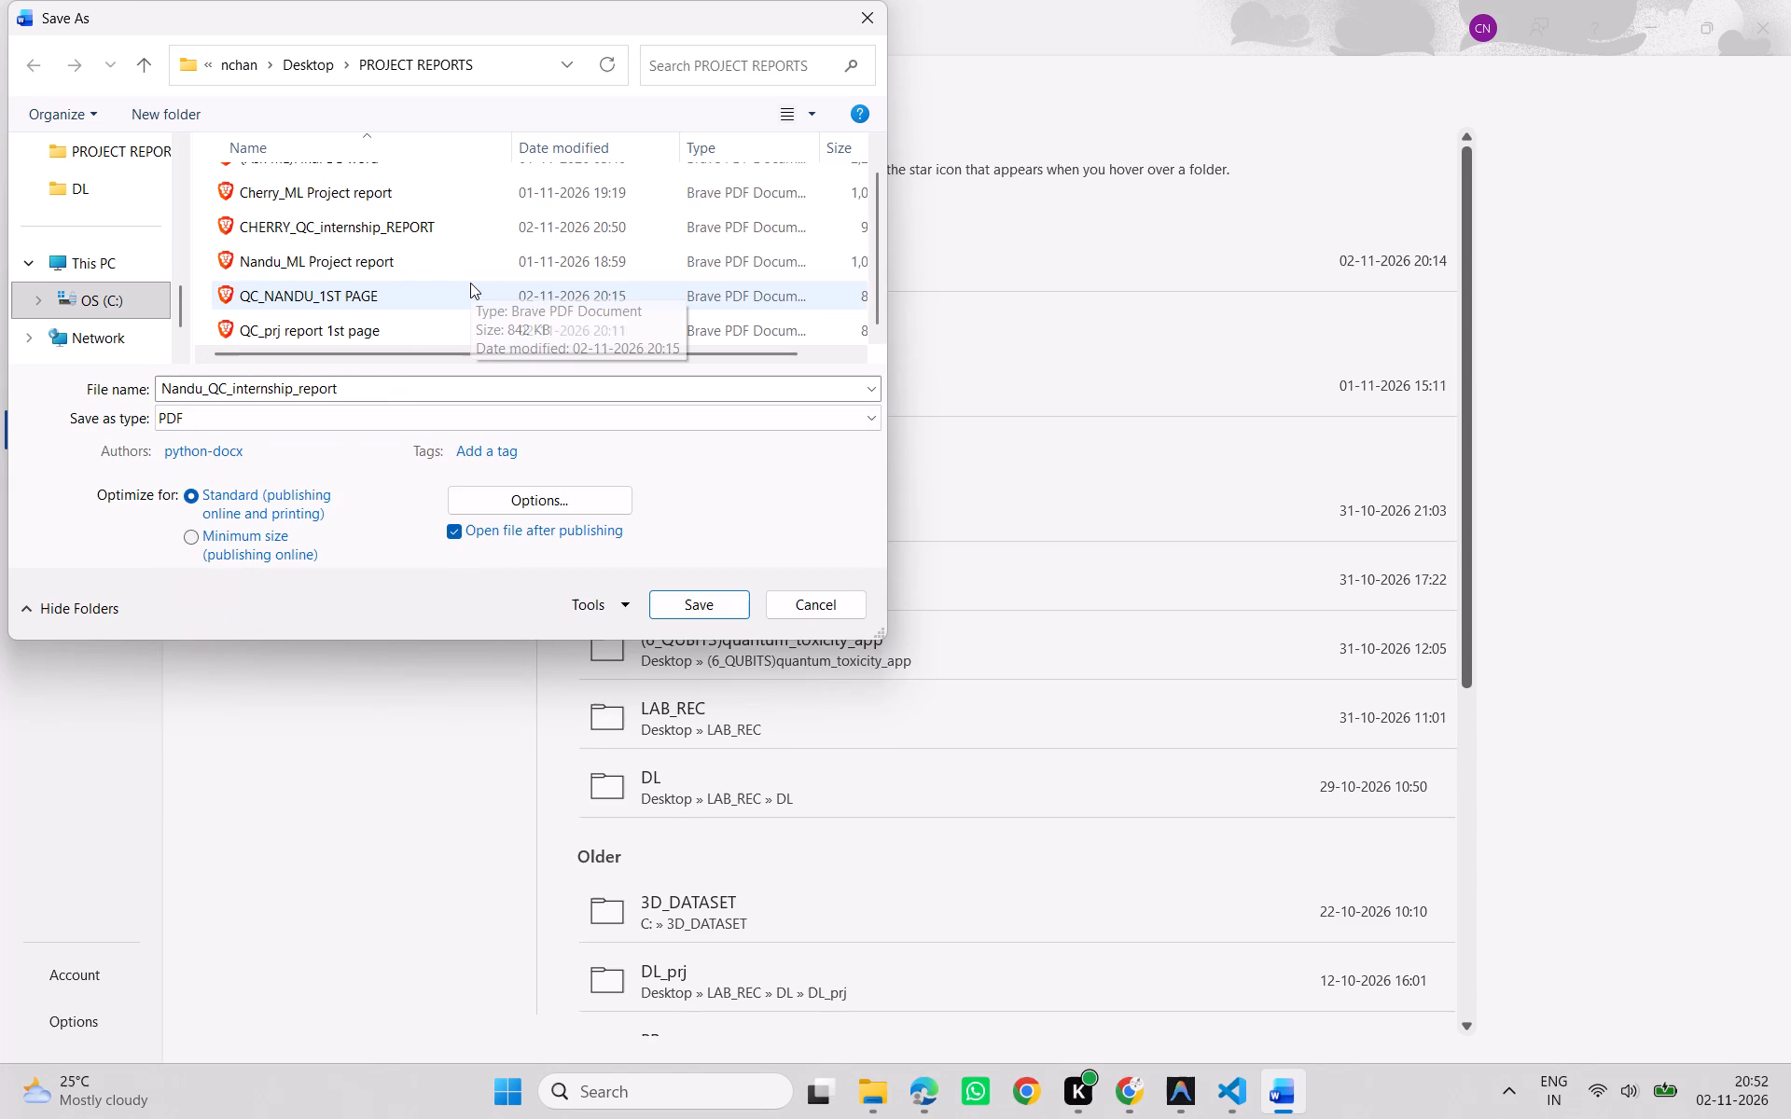
{"action": "scroll", "coordinate": [470, 283], "scroll_direction": "down", "scroll_amount": 1}
{"action": "scroll", "coordinate": [470, 283], "scroll_direction": "up", "scroll_amount": 5}
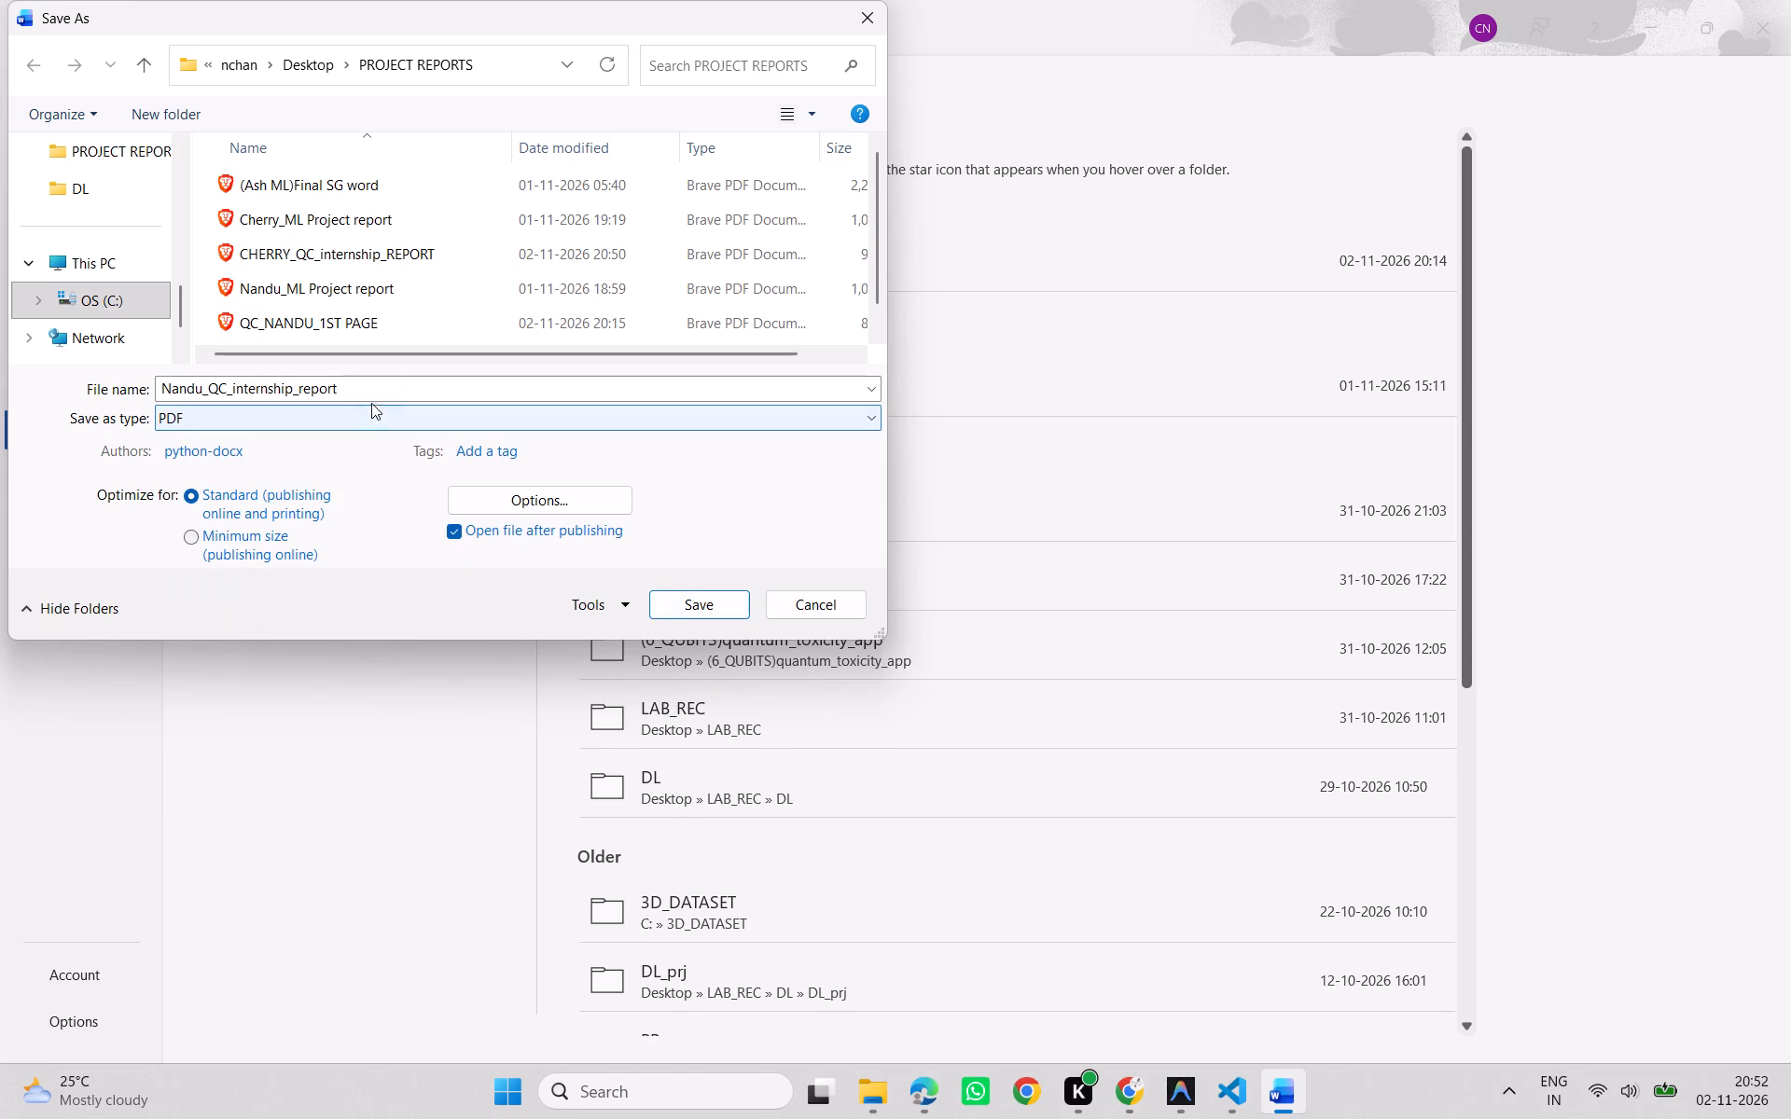
{"action": "left_click", "coordinate": [354, 383]}
{"action": "left_click", "coordinate": [354, 383]}
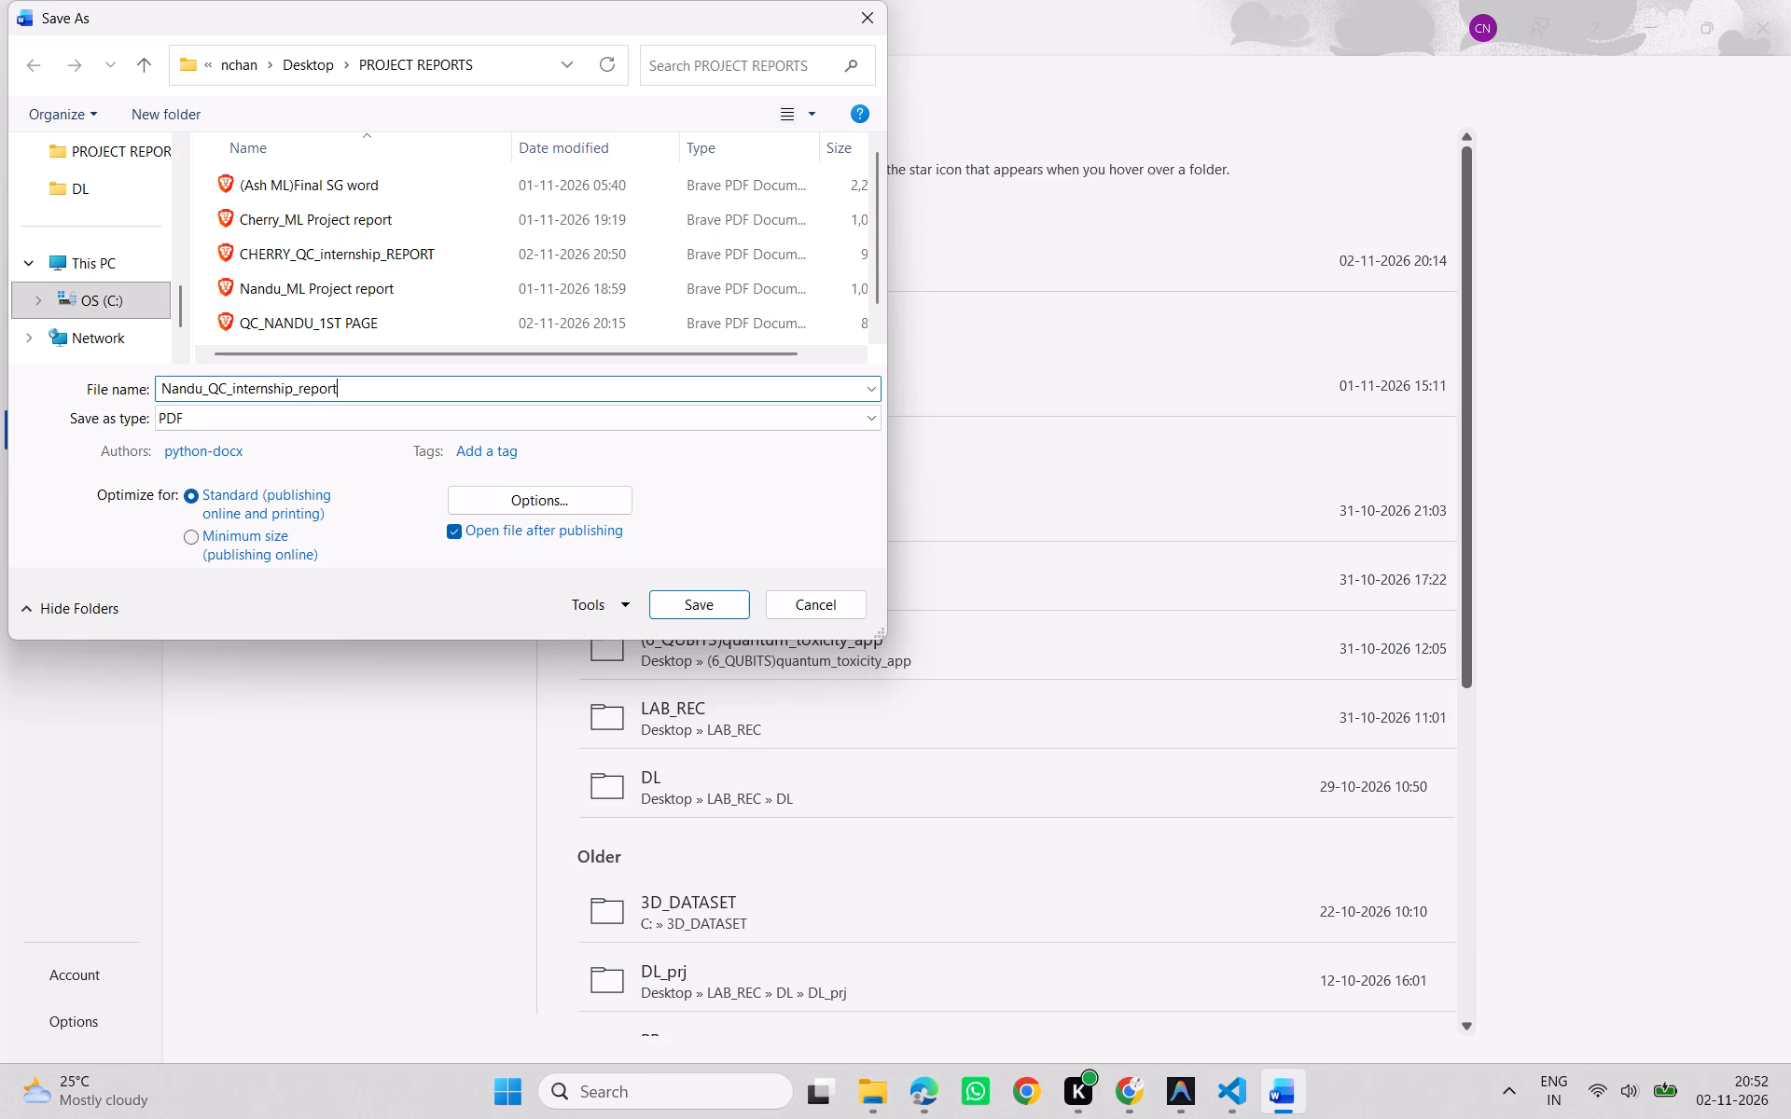
{"action": "key", "text": "BackSpace"}
{"action": "key", "text": "BackSpace"}
{"action": "key", "text": "BackSpace"}
{"action": "key", "text": "BackSpace"}
{"action": "key", "text": "BackSpace"}
{"action": "key", "text": "BackSpace"}
{"action": "type", "text": "REPORT"}
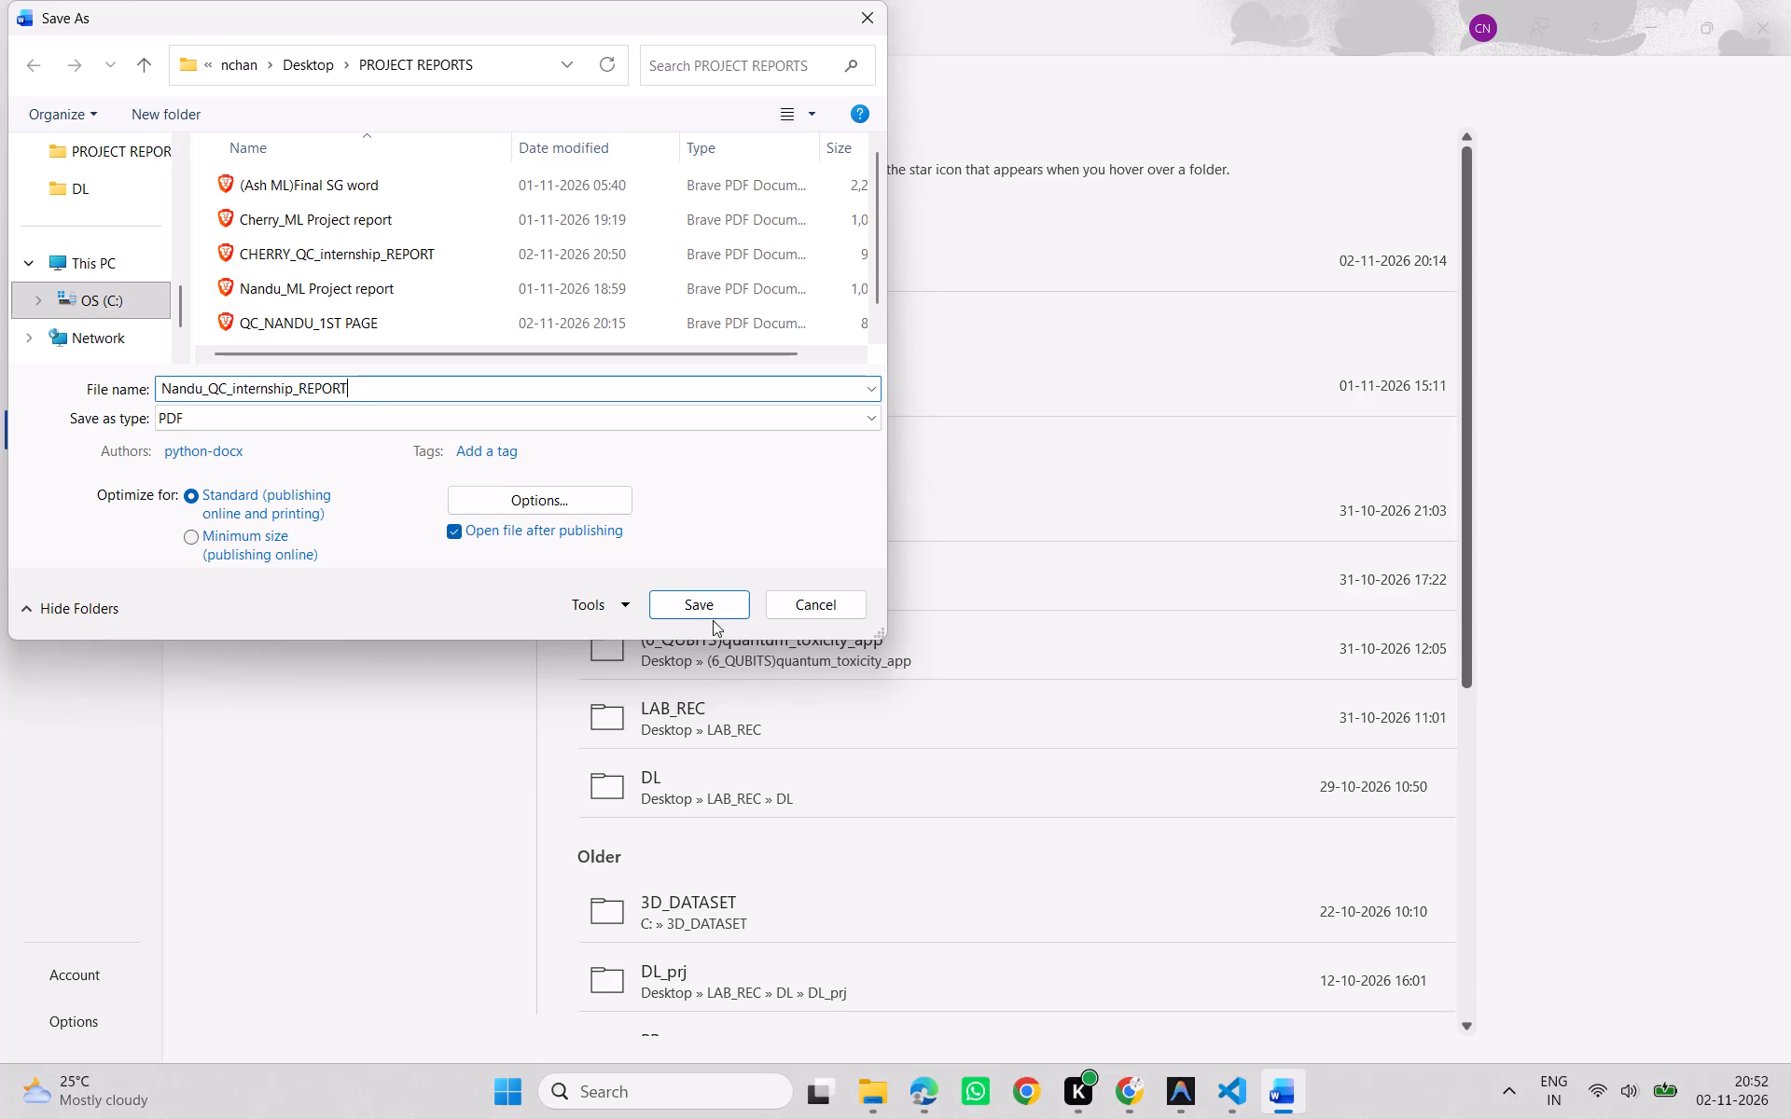
{"action": "left_click", "coordinate": [705, 612]}
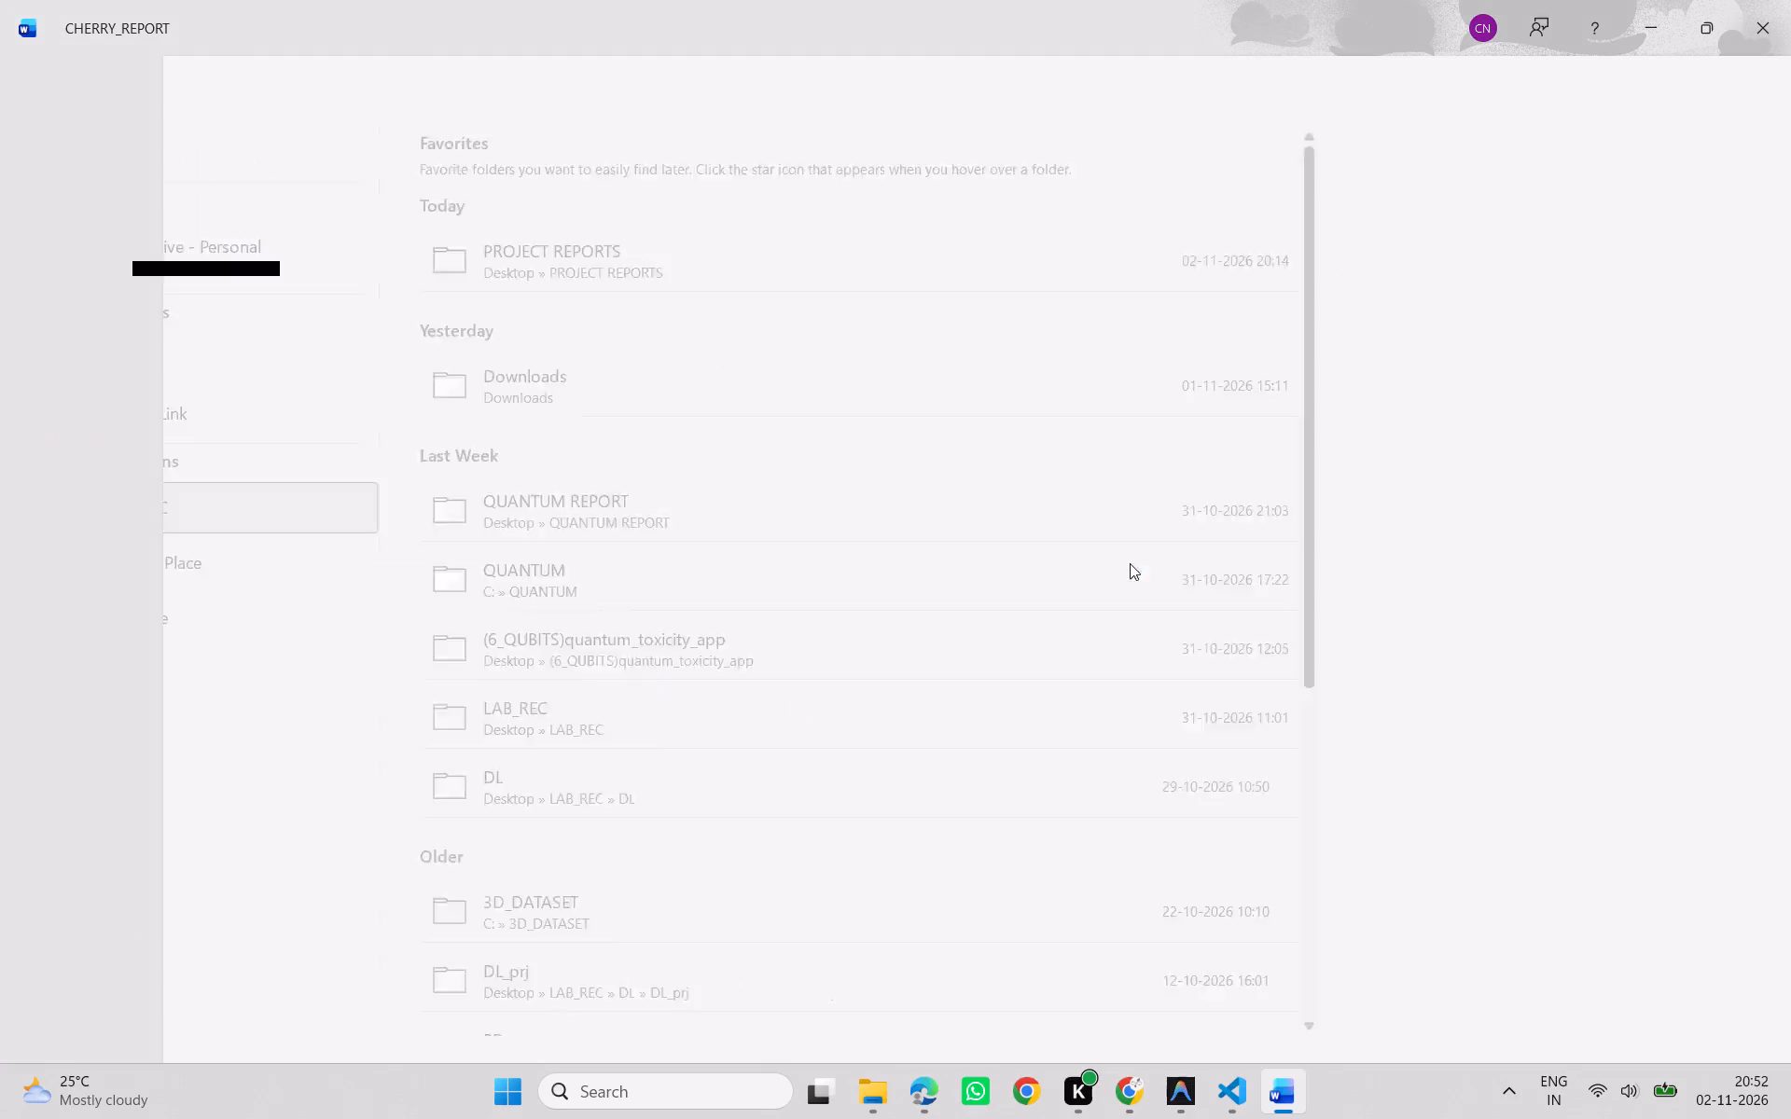
Check the Bonafide Certificate page of the exported Nandu_QC_internship_REPORT PDF, and close the PDF.
{"action": "scroll", "coordinate": [1130, 563], "scroll_direction": "down", "scroll_amount": 5}
{"action": "scroll", "coordinate": [1070, 620], "scroll_direction": "down", "scroll_amount": 2}
{"action": "scroll", "coordinate": [1070, 620], "scroll_direction": "up", "scroll_amount": 1}
{"action": "scroll", "coordinate": [1070, 620], "scroll_direction": "down", "scroll_amount": 1}
{"action": "scroll", "coordinate": [638, 624], "scroll_direction": "up", "scroll_amount": 5}
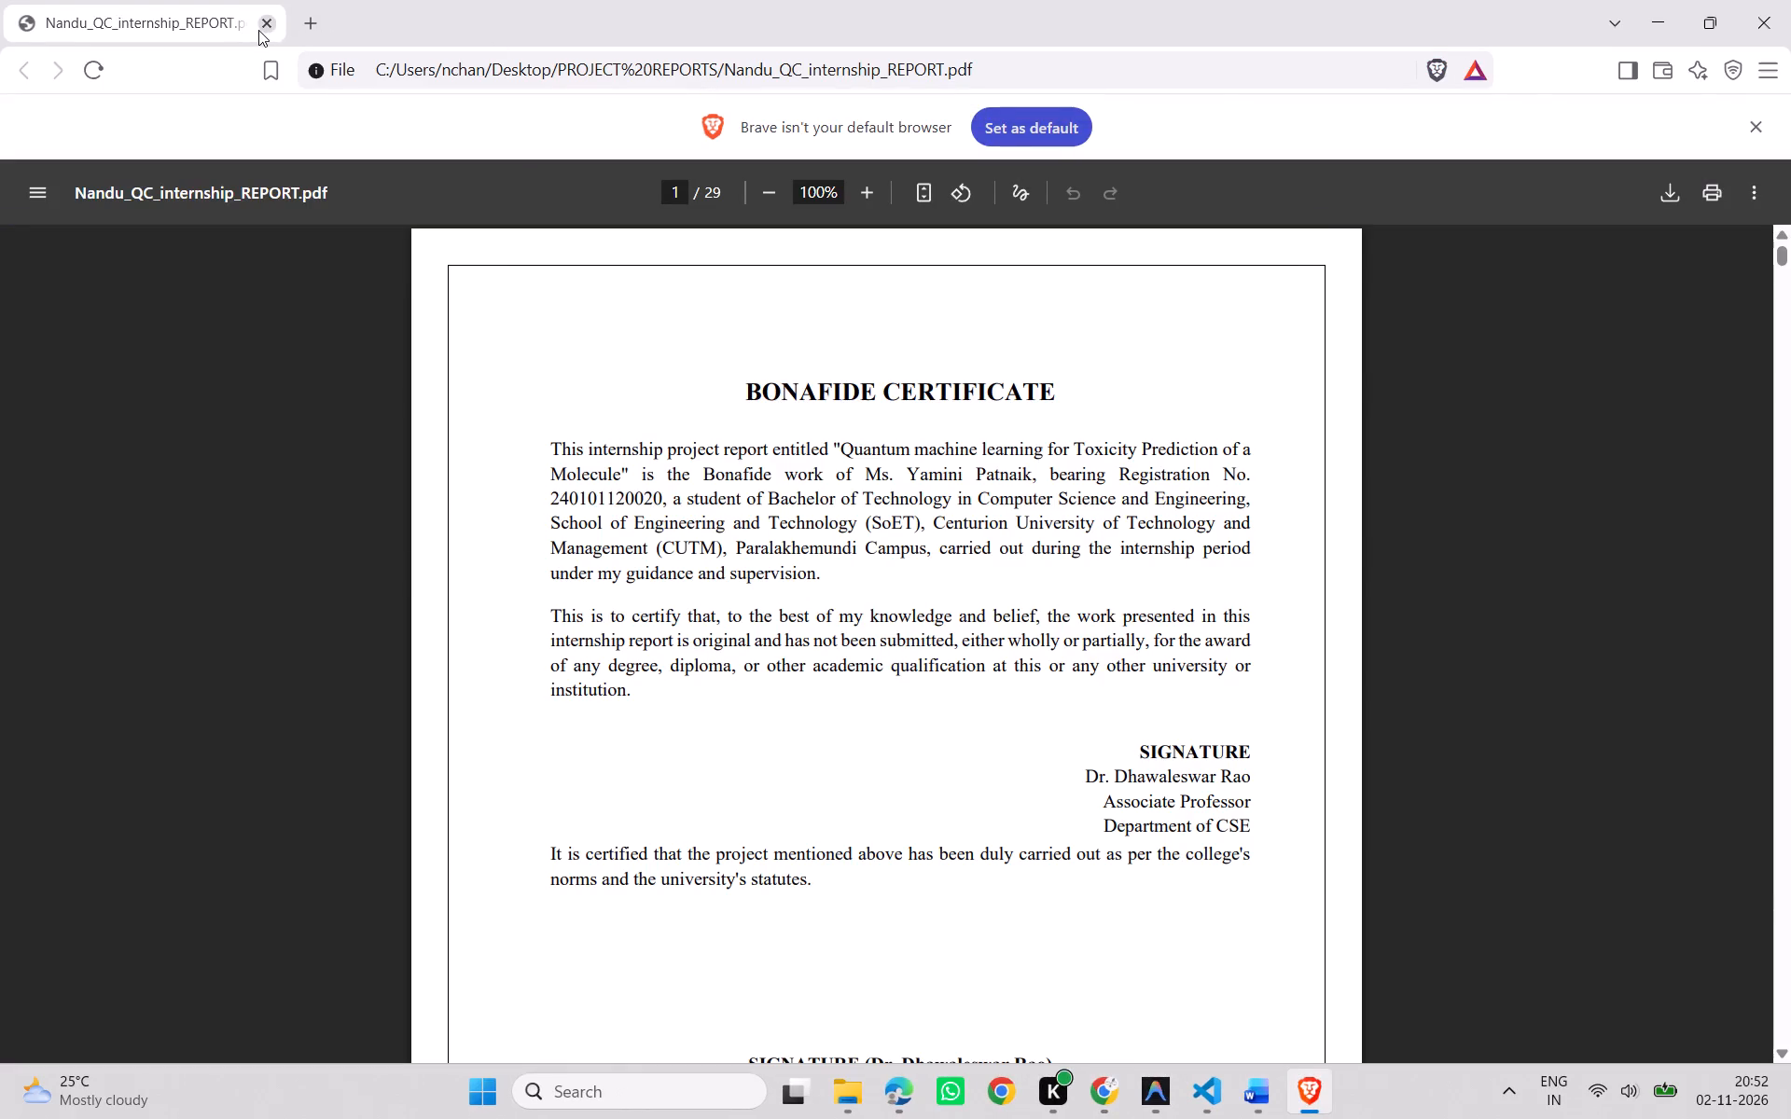
{"action": "left_click", "coordinate": [264, 27]}
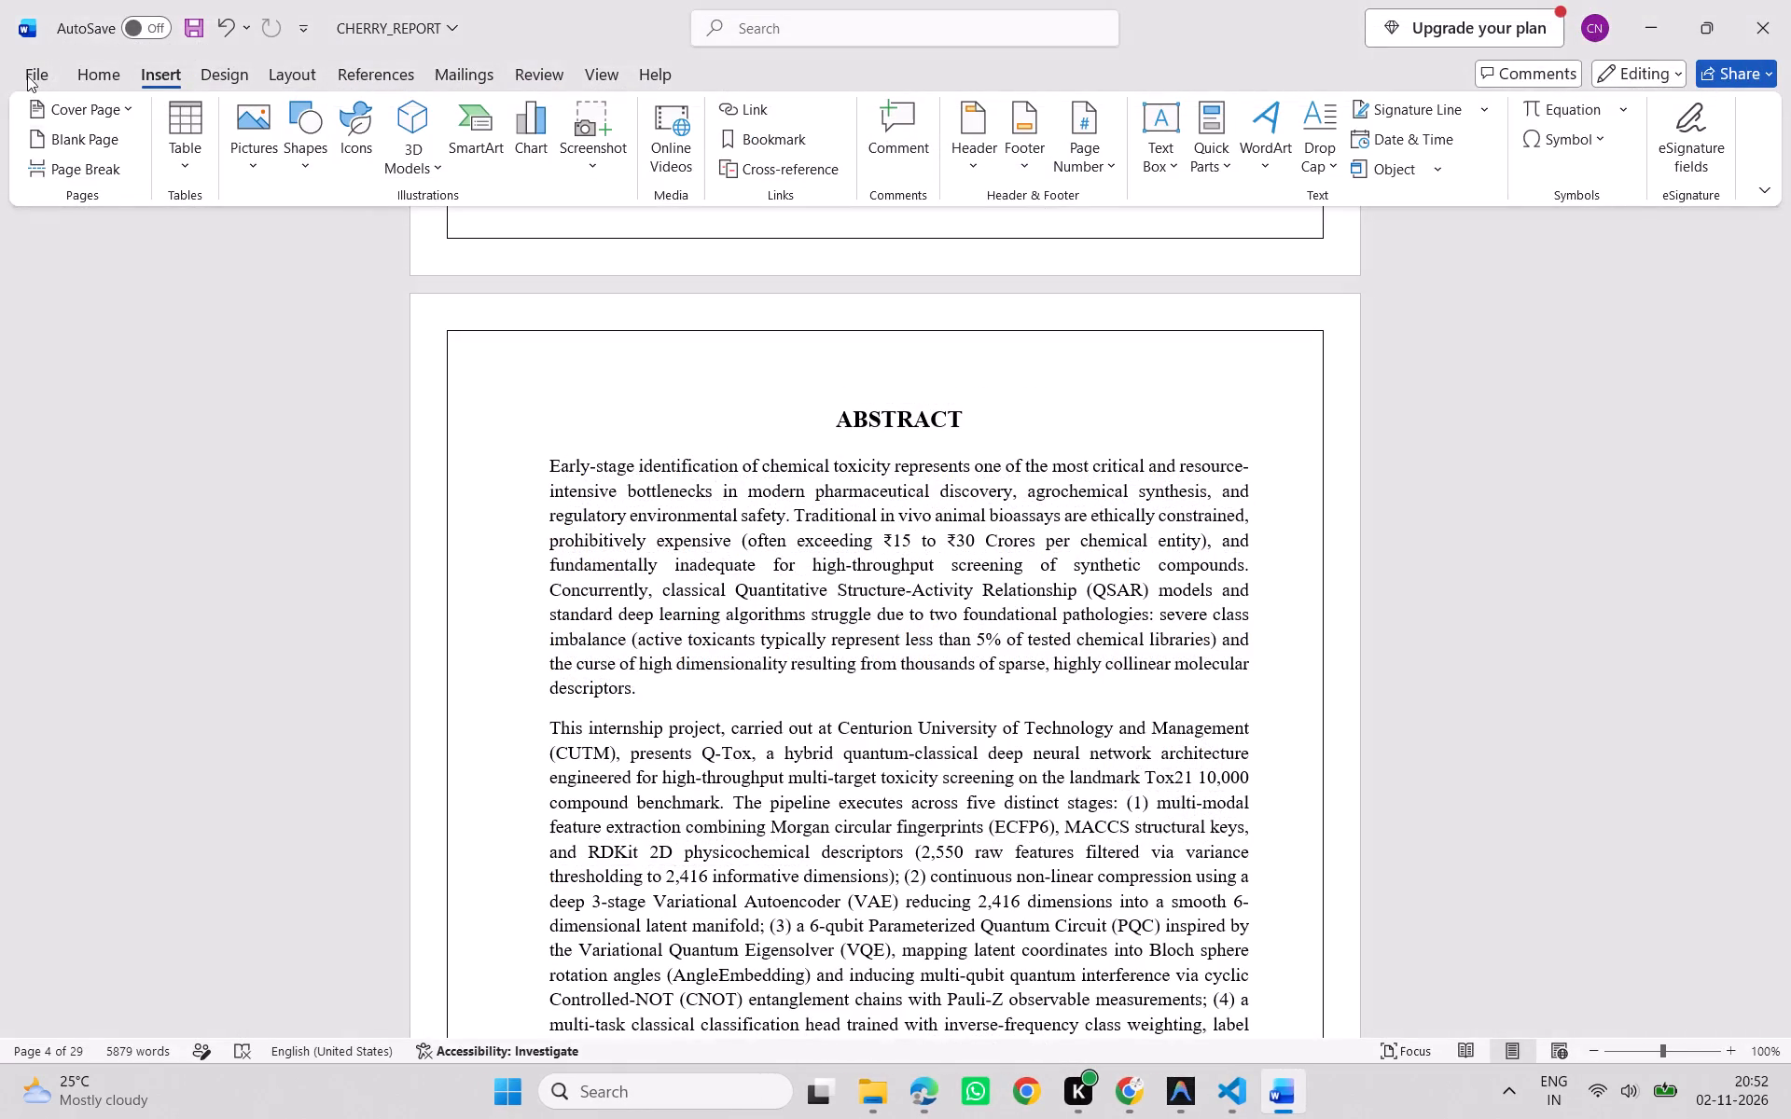
Save the edited report as a Word document named QC_REPORT in PROJECT REPORTS and close it.
{"action": "left_click", "coordinate": [27, 76]}
{"action": "left_click", "coordinate": [86, 435]}
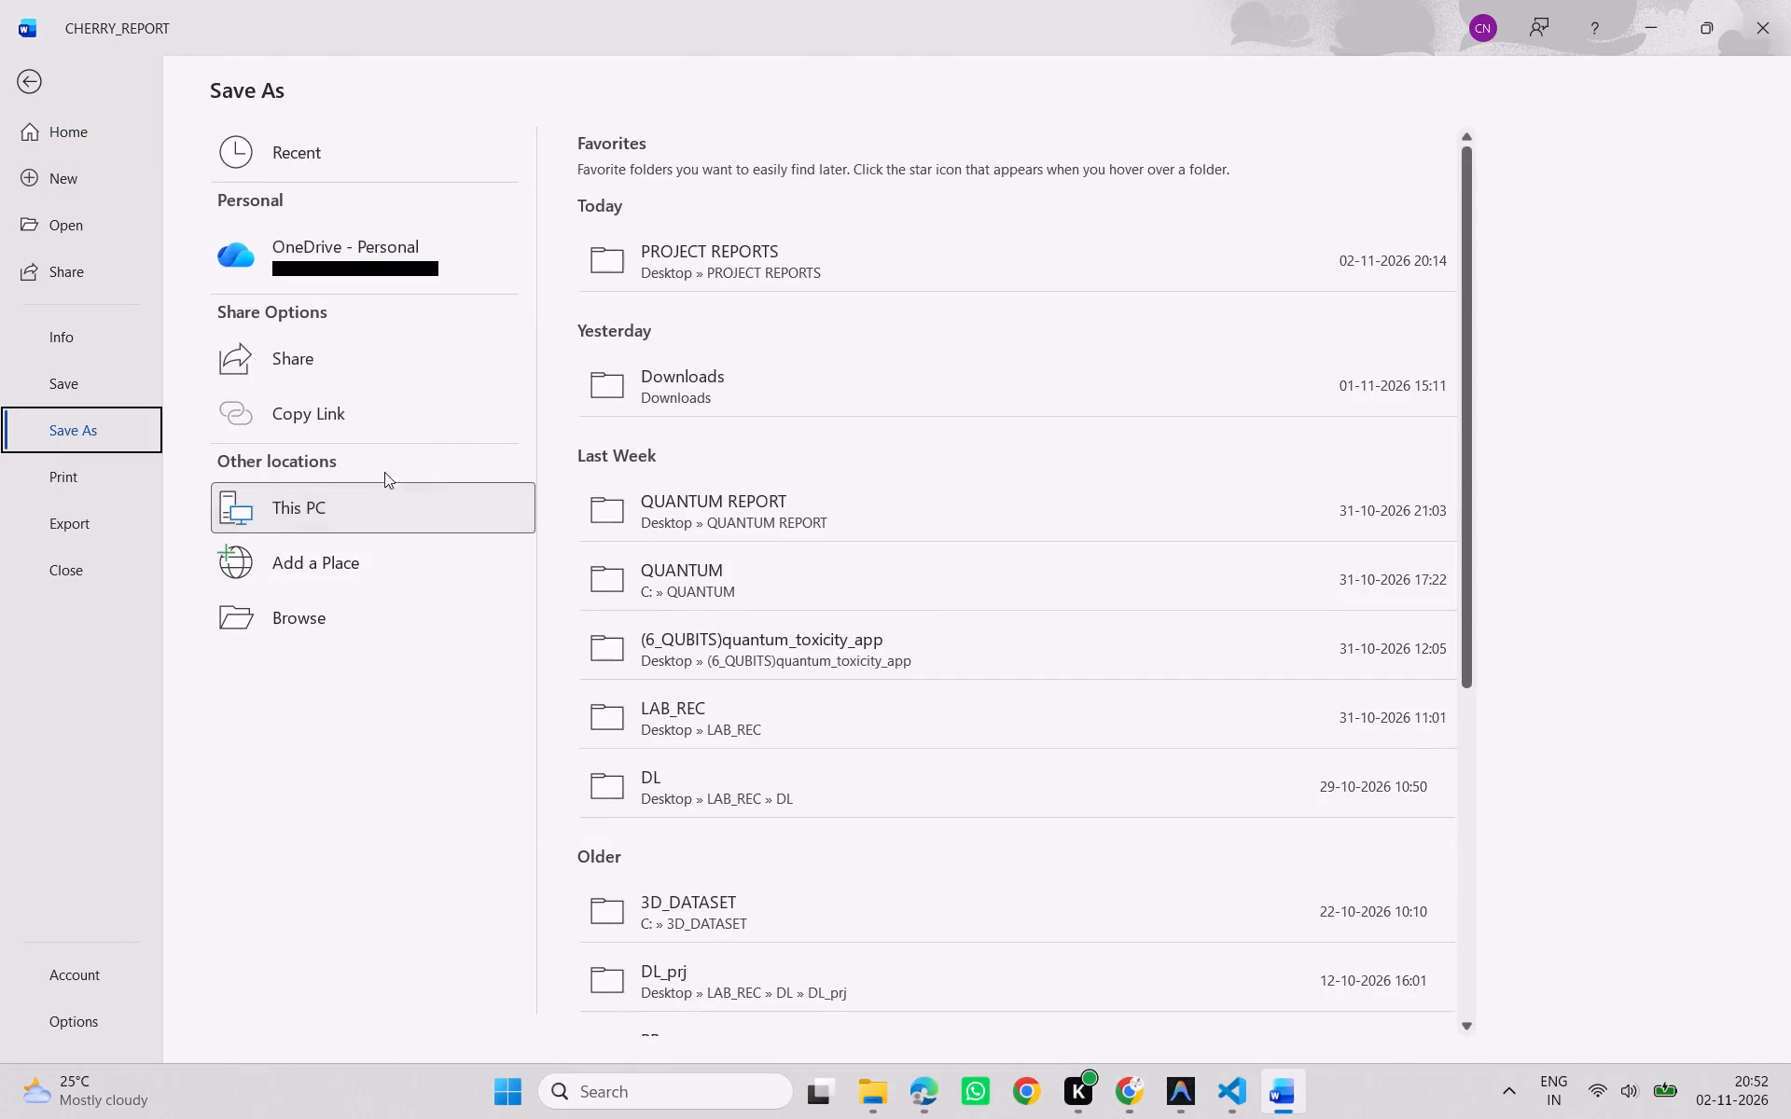
{"action": "double_click", "coordinate": [310, 607]}
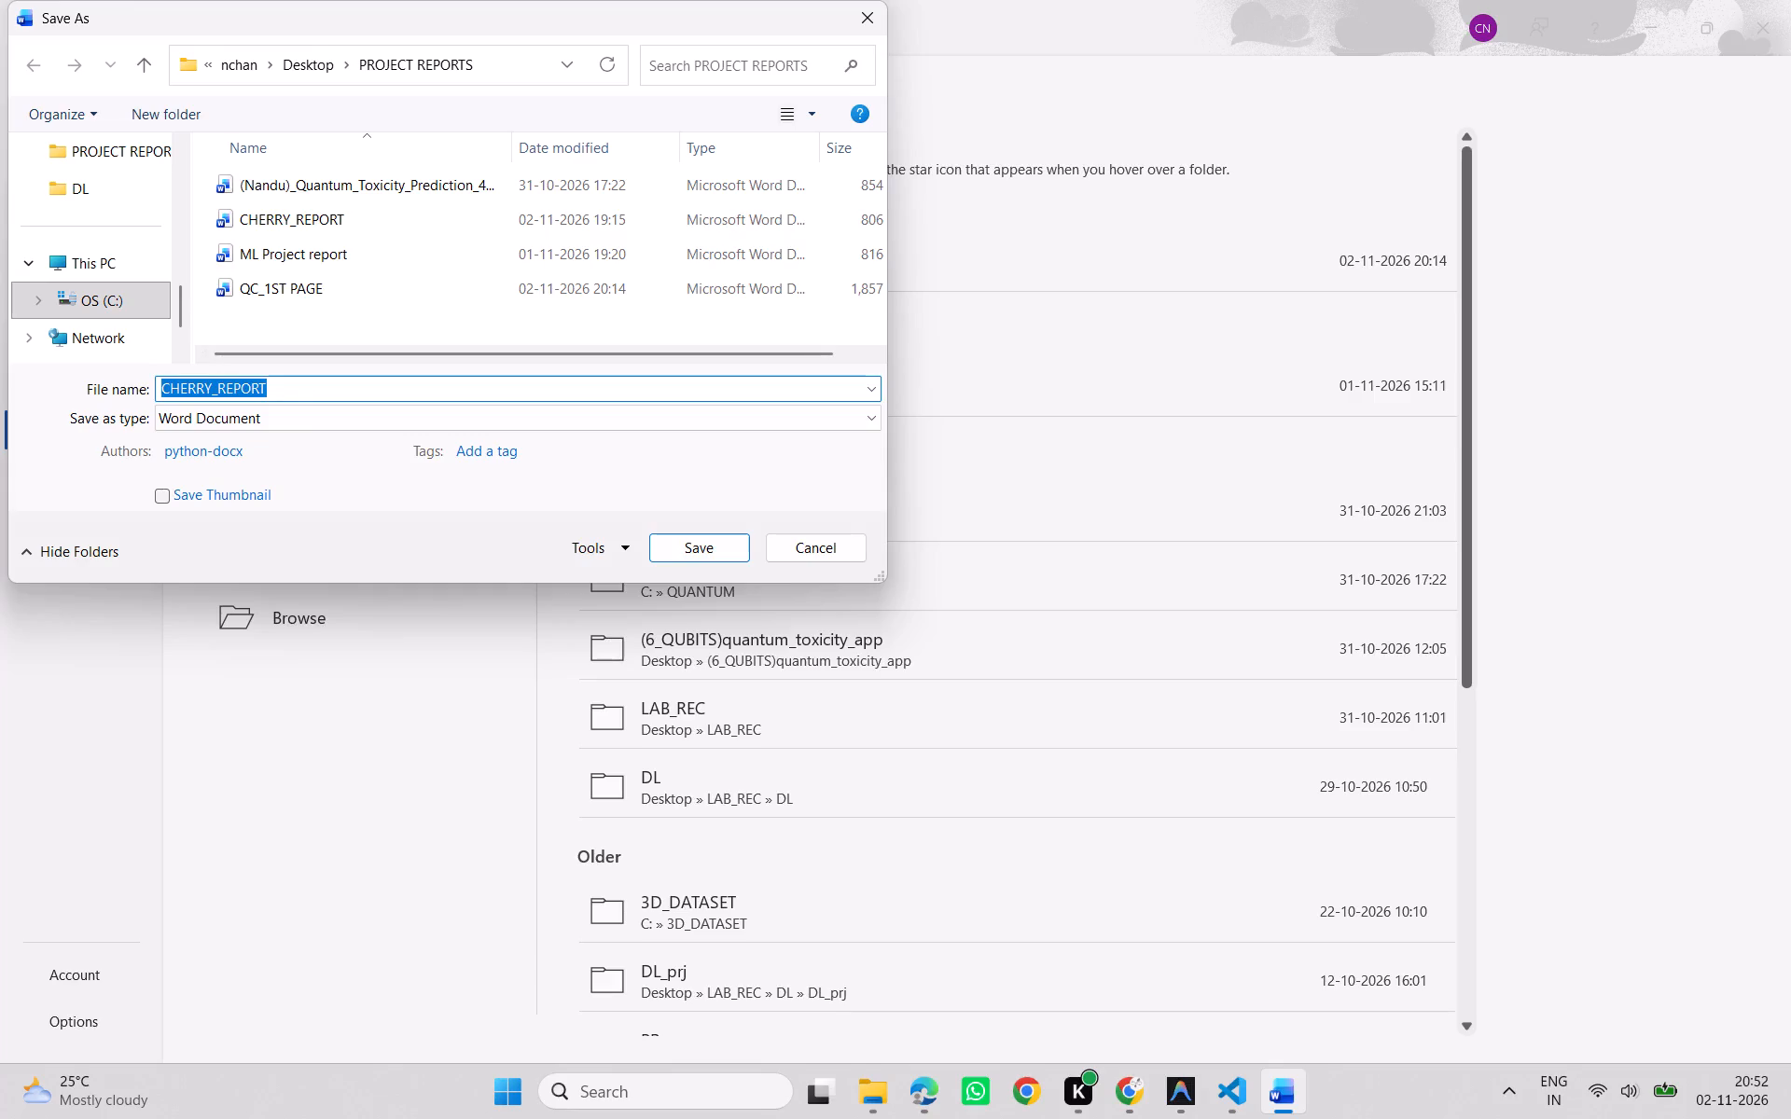
{"action": "type", "text": "QC_REPORT"}
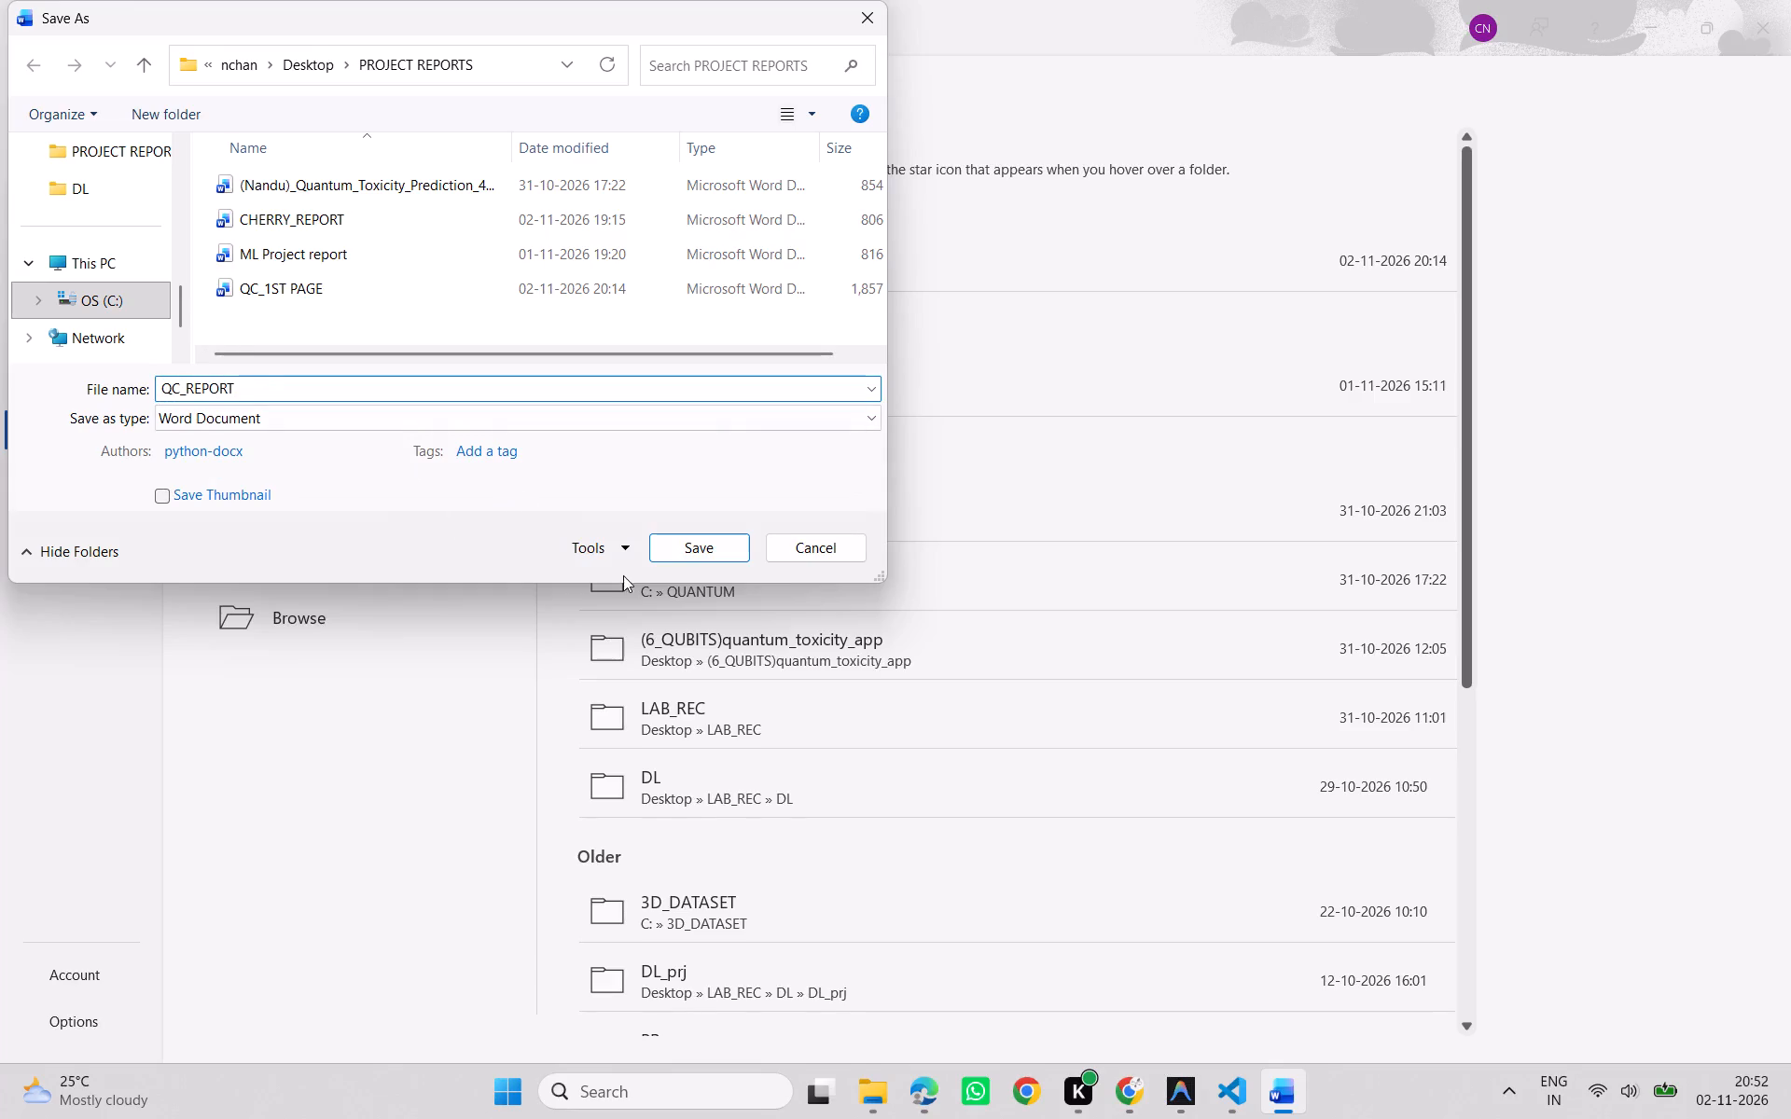
{"action": "left_click", "coordinate": [689, 548]}
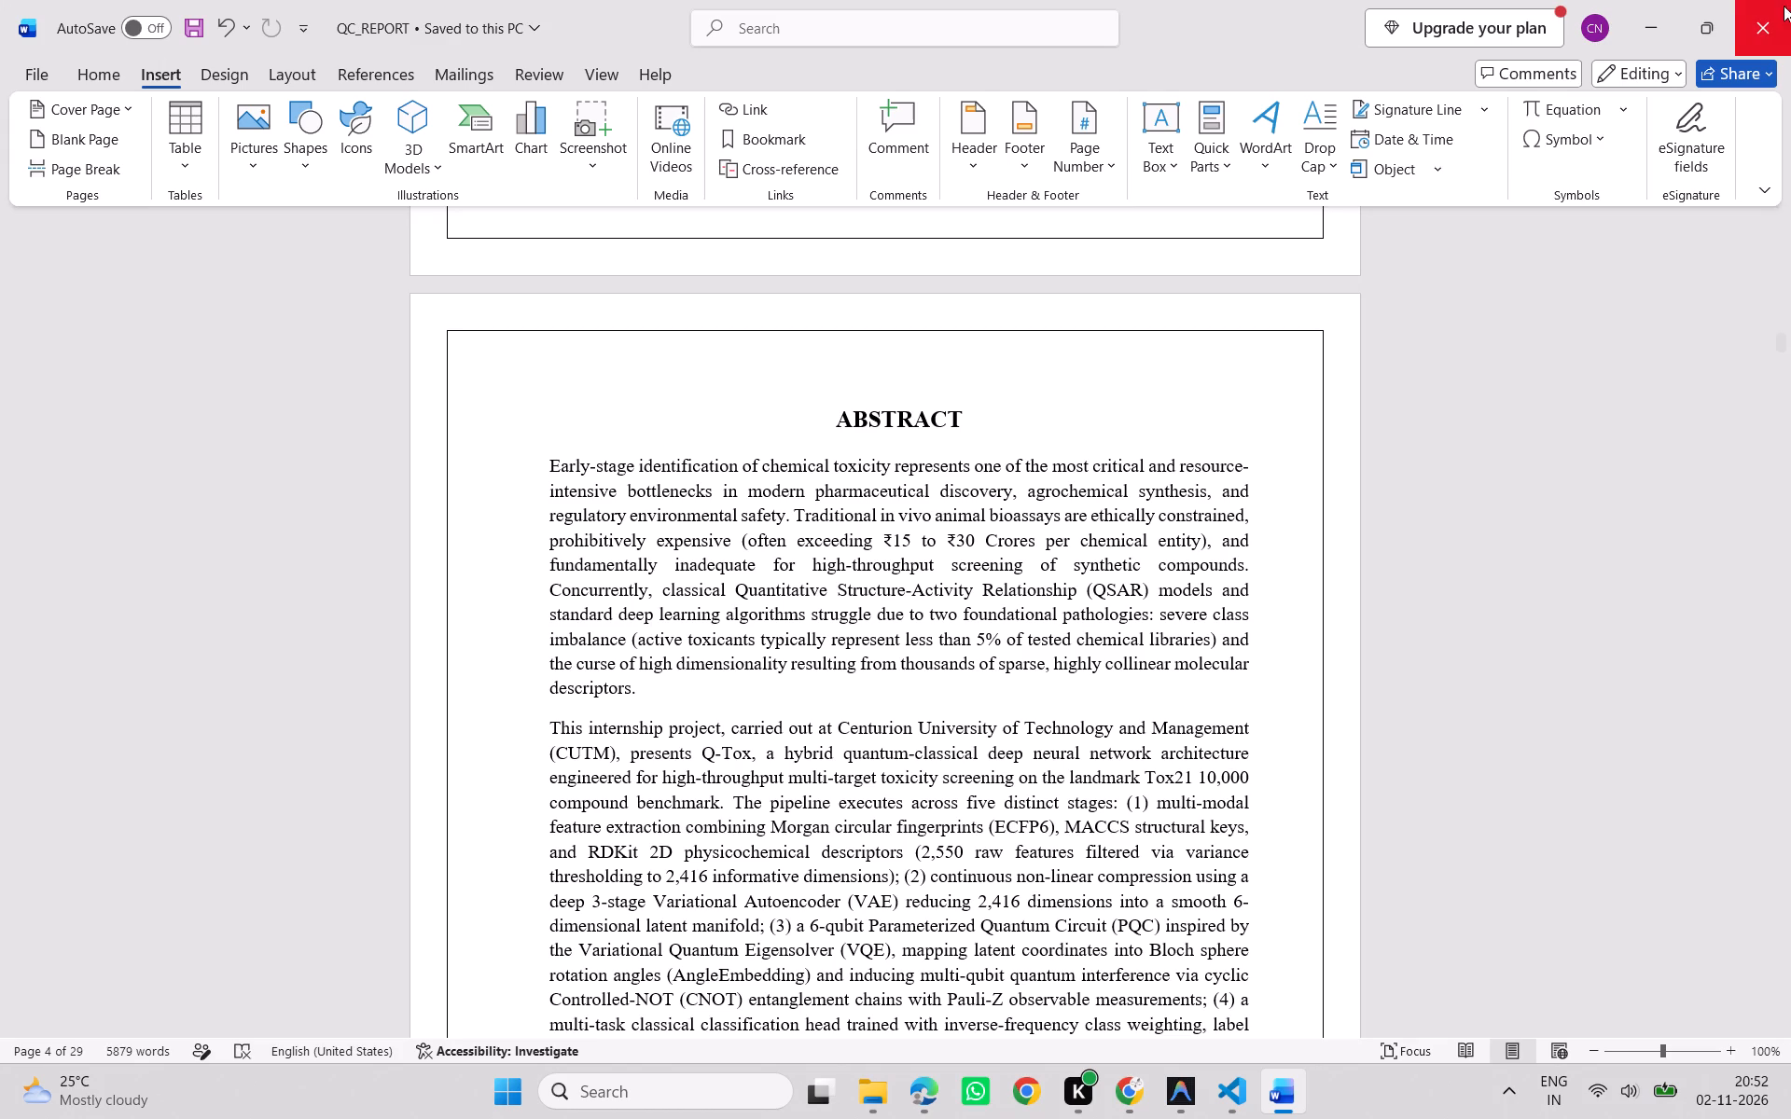
{"action": "left_click", "coordinate": [1784, 6]}
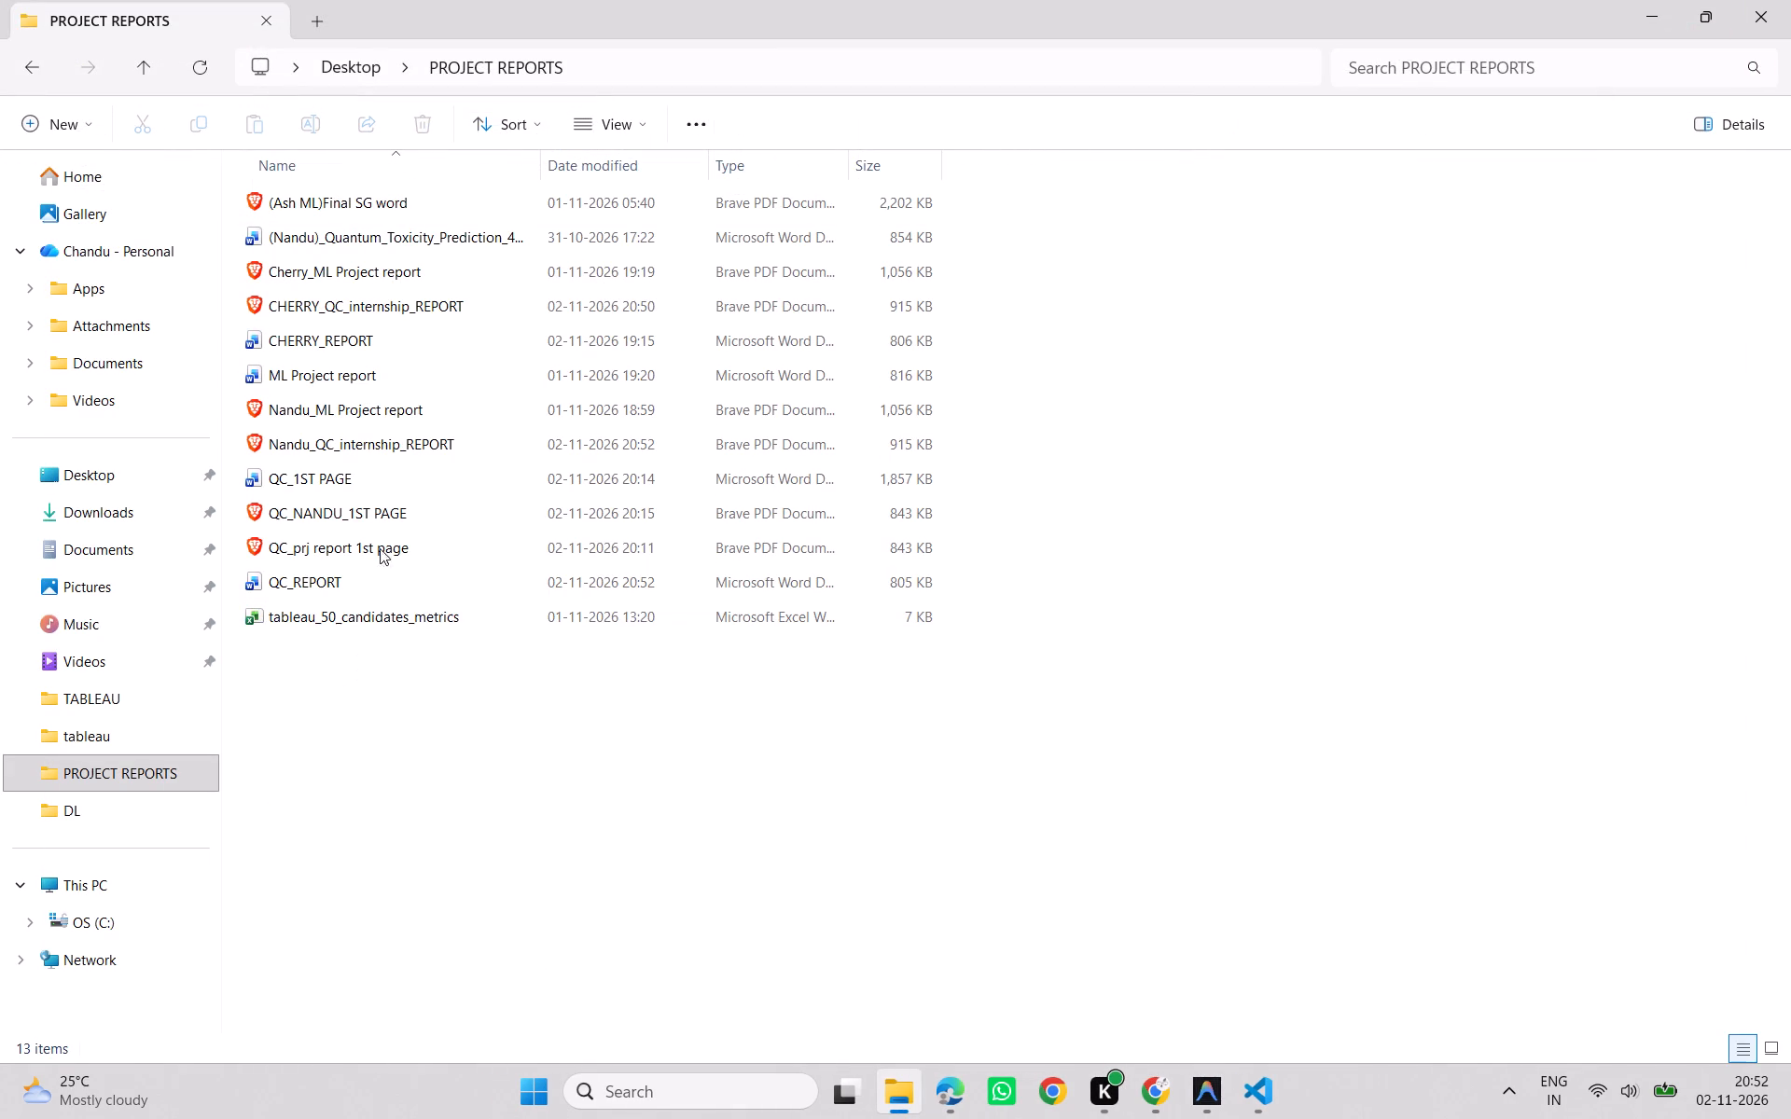
Copy the CHERRY_QC_internship_REPORT and Nandu_QC_internship_REPORT PDFs together from the PROJECT REPORTS folder.
{"action": "left_click", "coordinate": [427, 444], "text": "ctrl"}
{"action": "left_click", "coordinate": [452, 303], "text": "ctrl"}
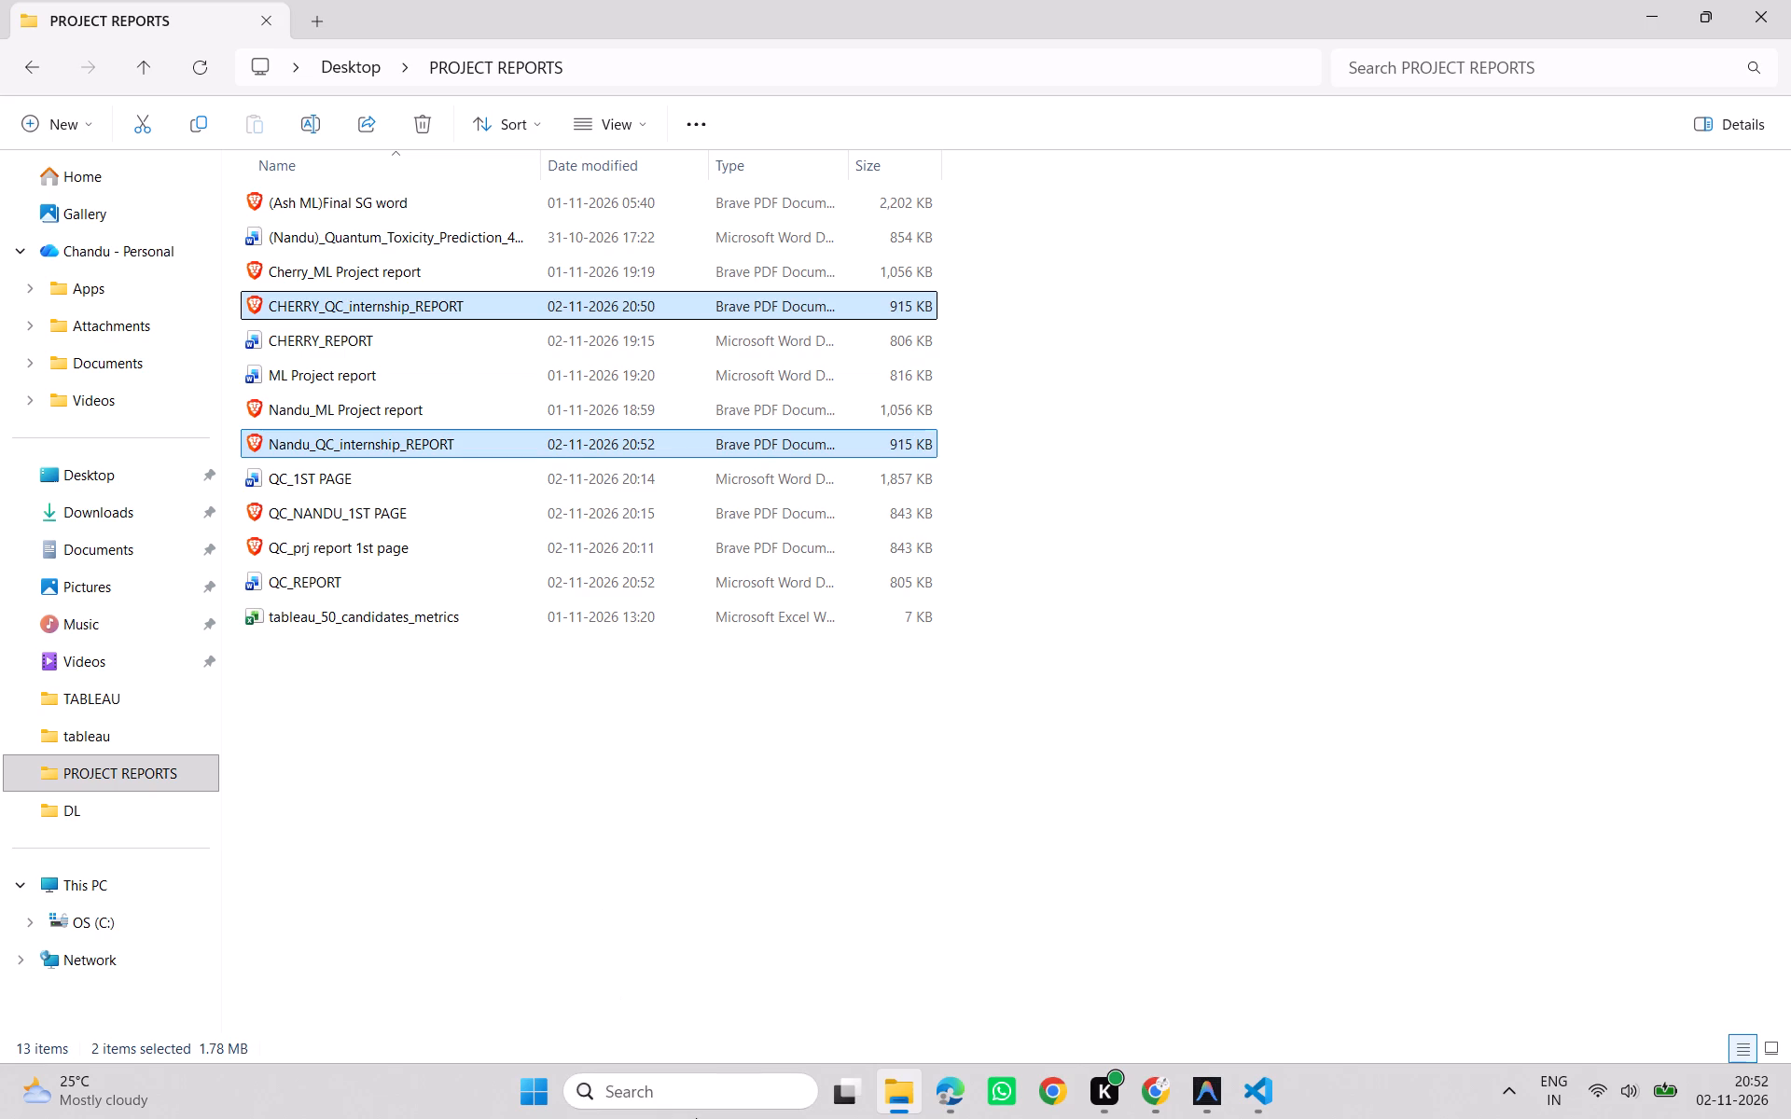
{"action": "key", "text": "ctrl+c"}
{"action": "key", "text": "ctrl+c"}
{"action": "key", "text": "ctrl+c"}
{"action": "left_click", "coordinate": [759, 949]}
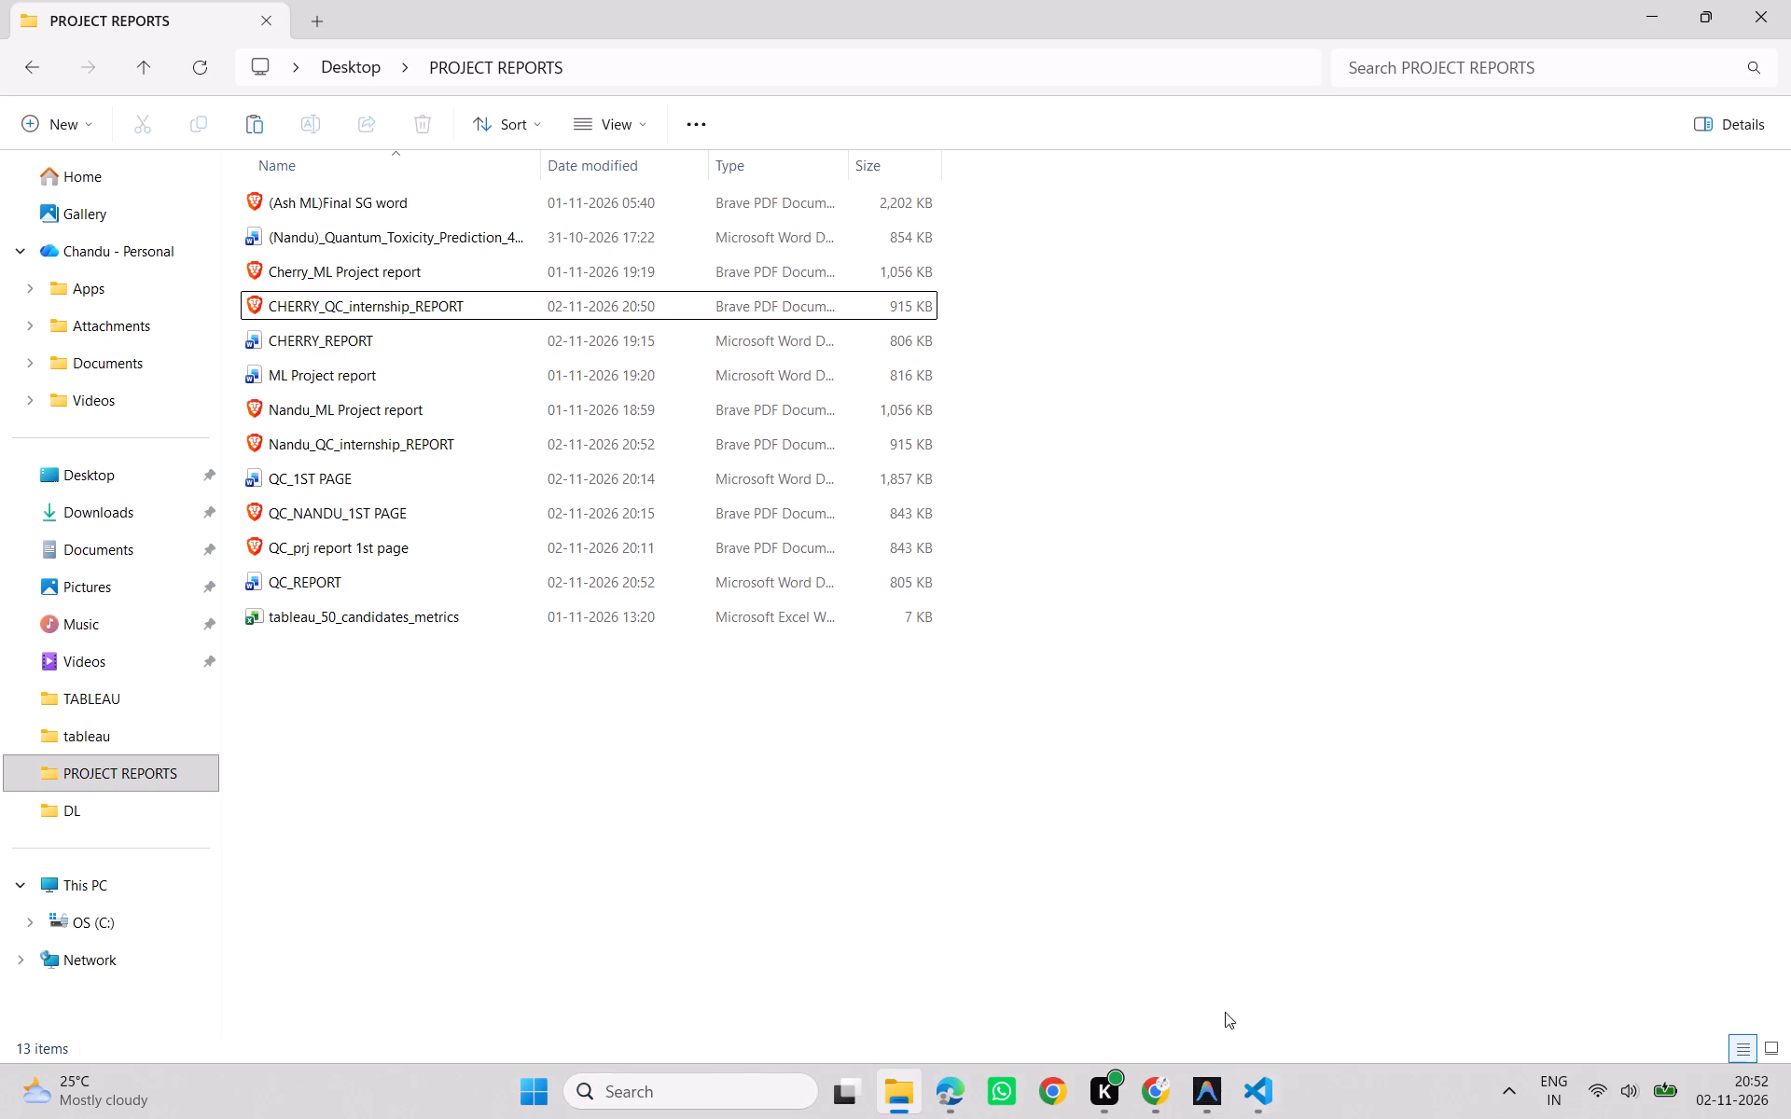